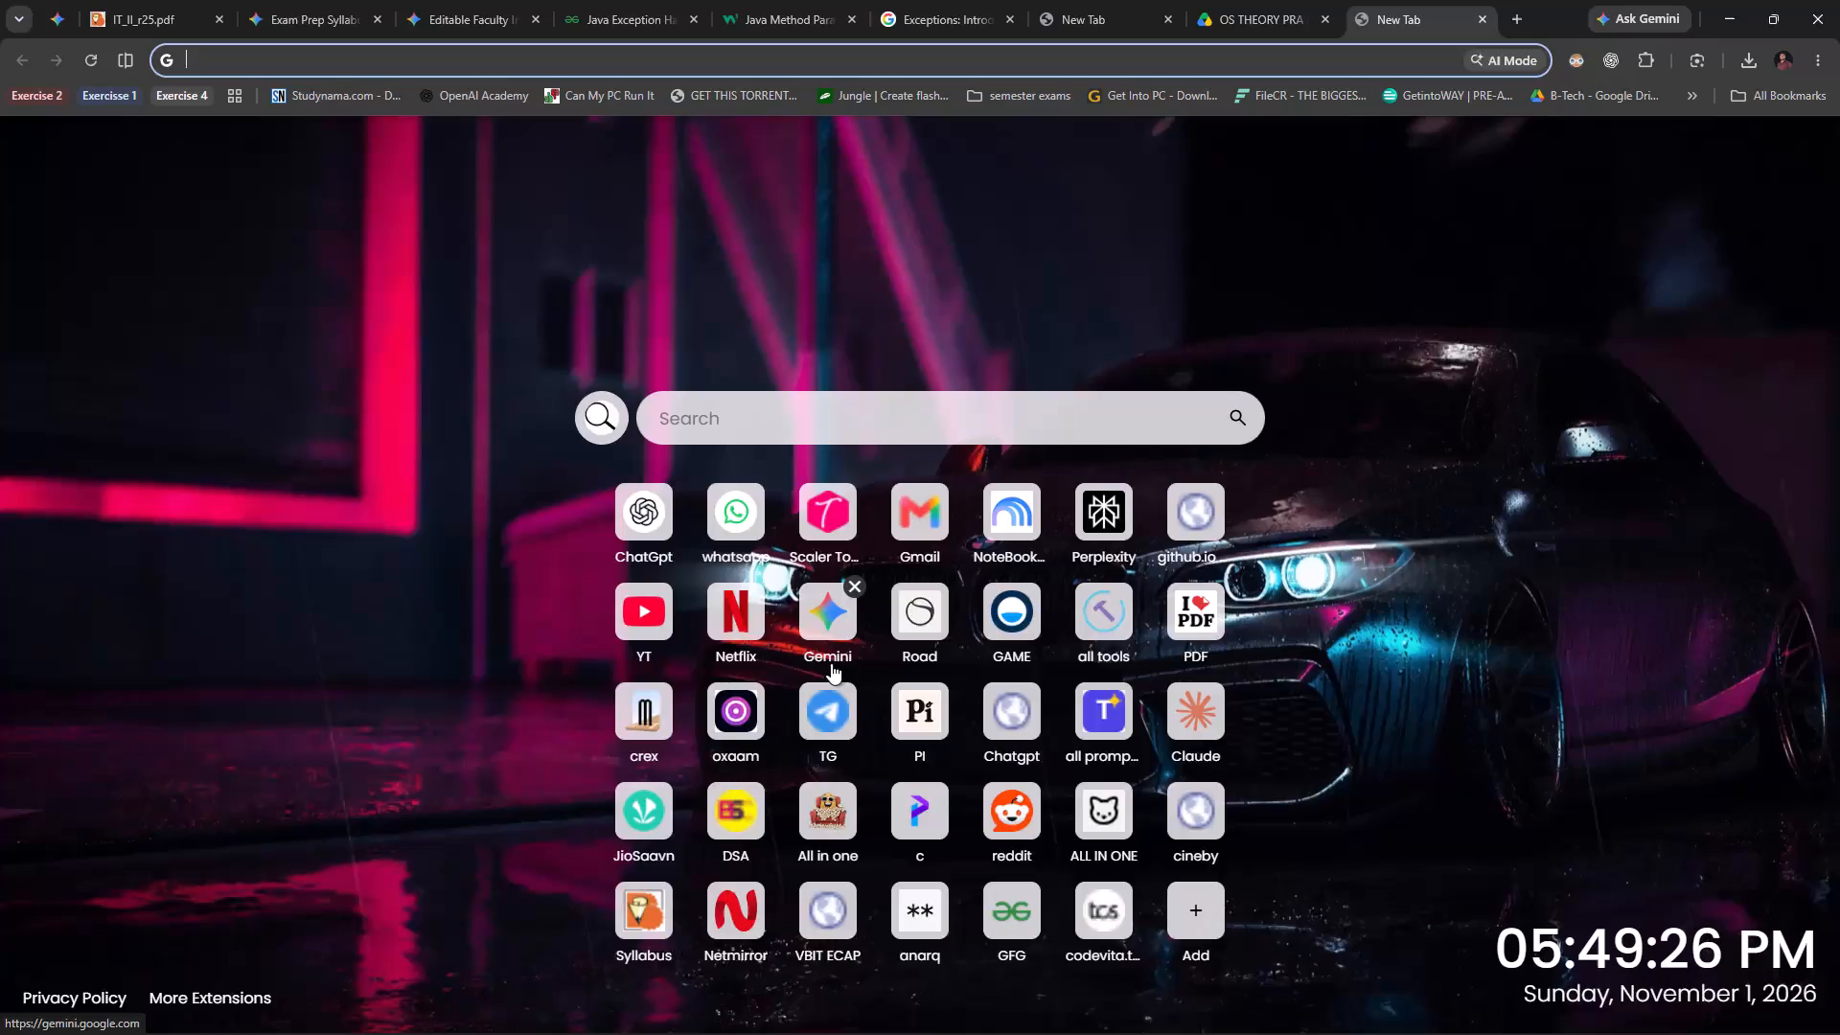
Open vivo Office Kit, show the folder holding the three images received from the phone, and close the Office Kit window.
text(off)
key(Return)
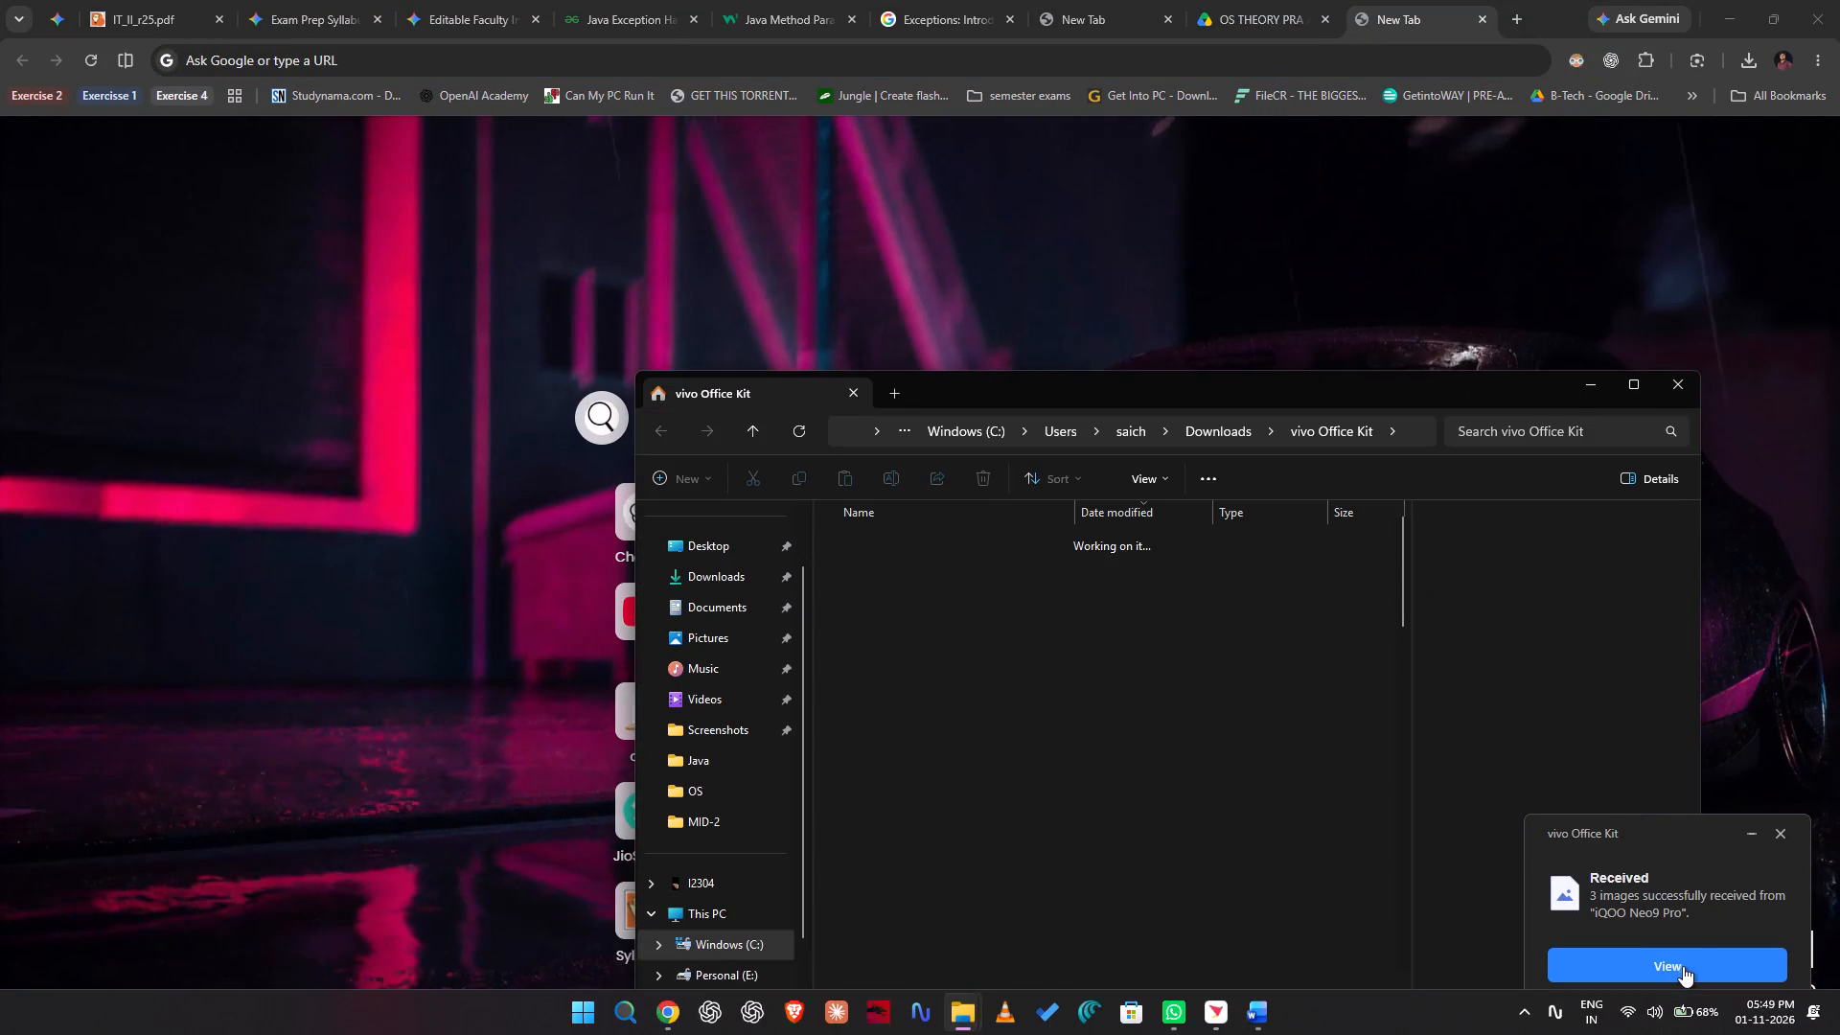
click(1679, 964)
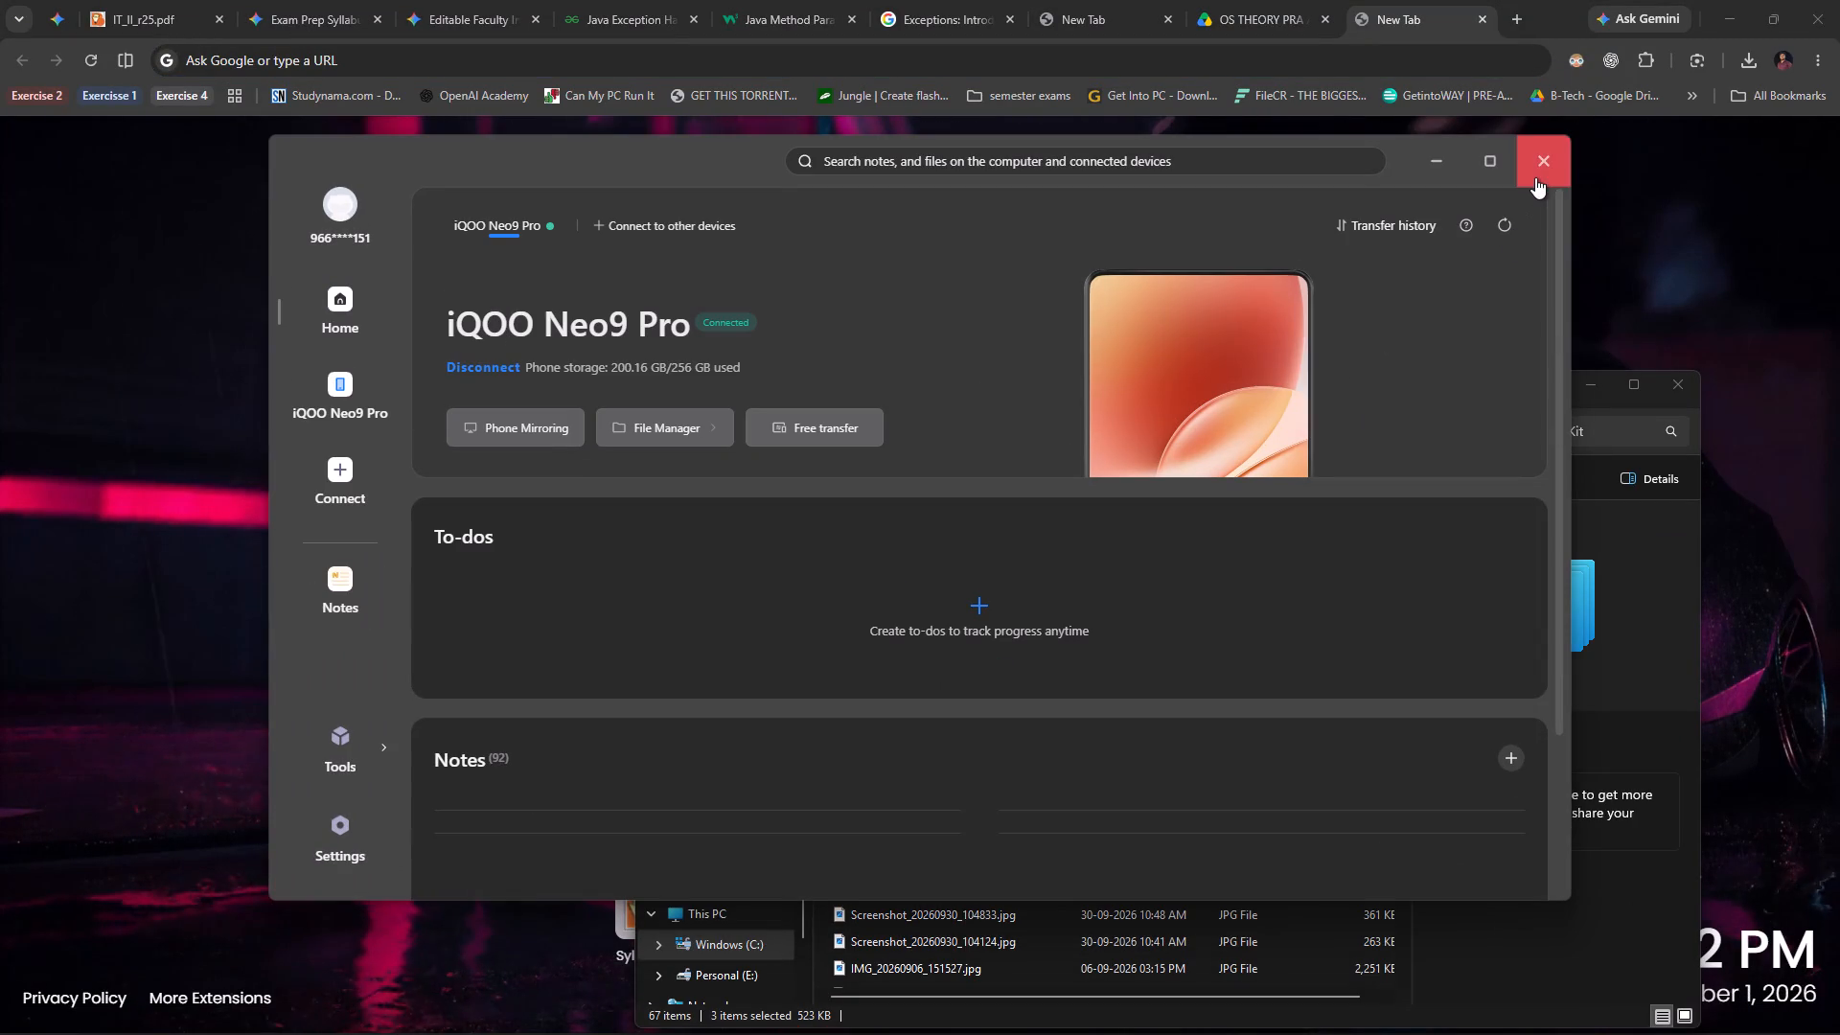
click(1537, 175)
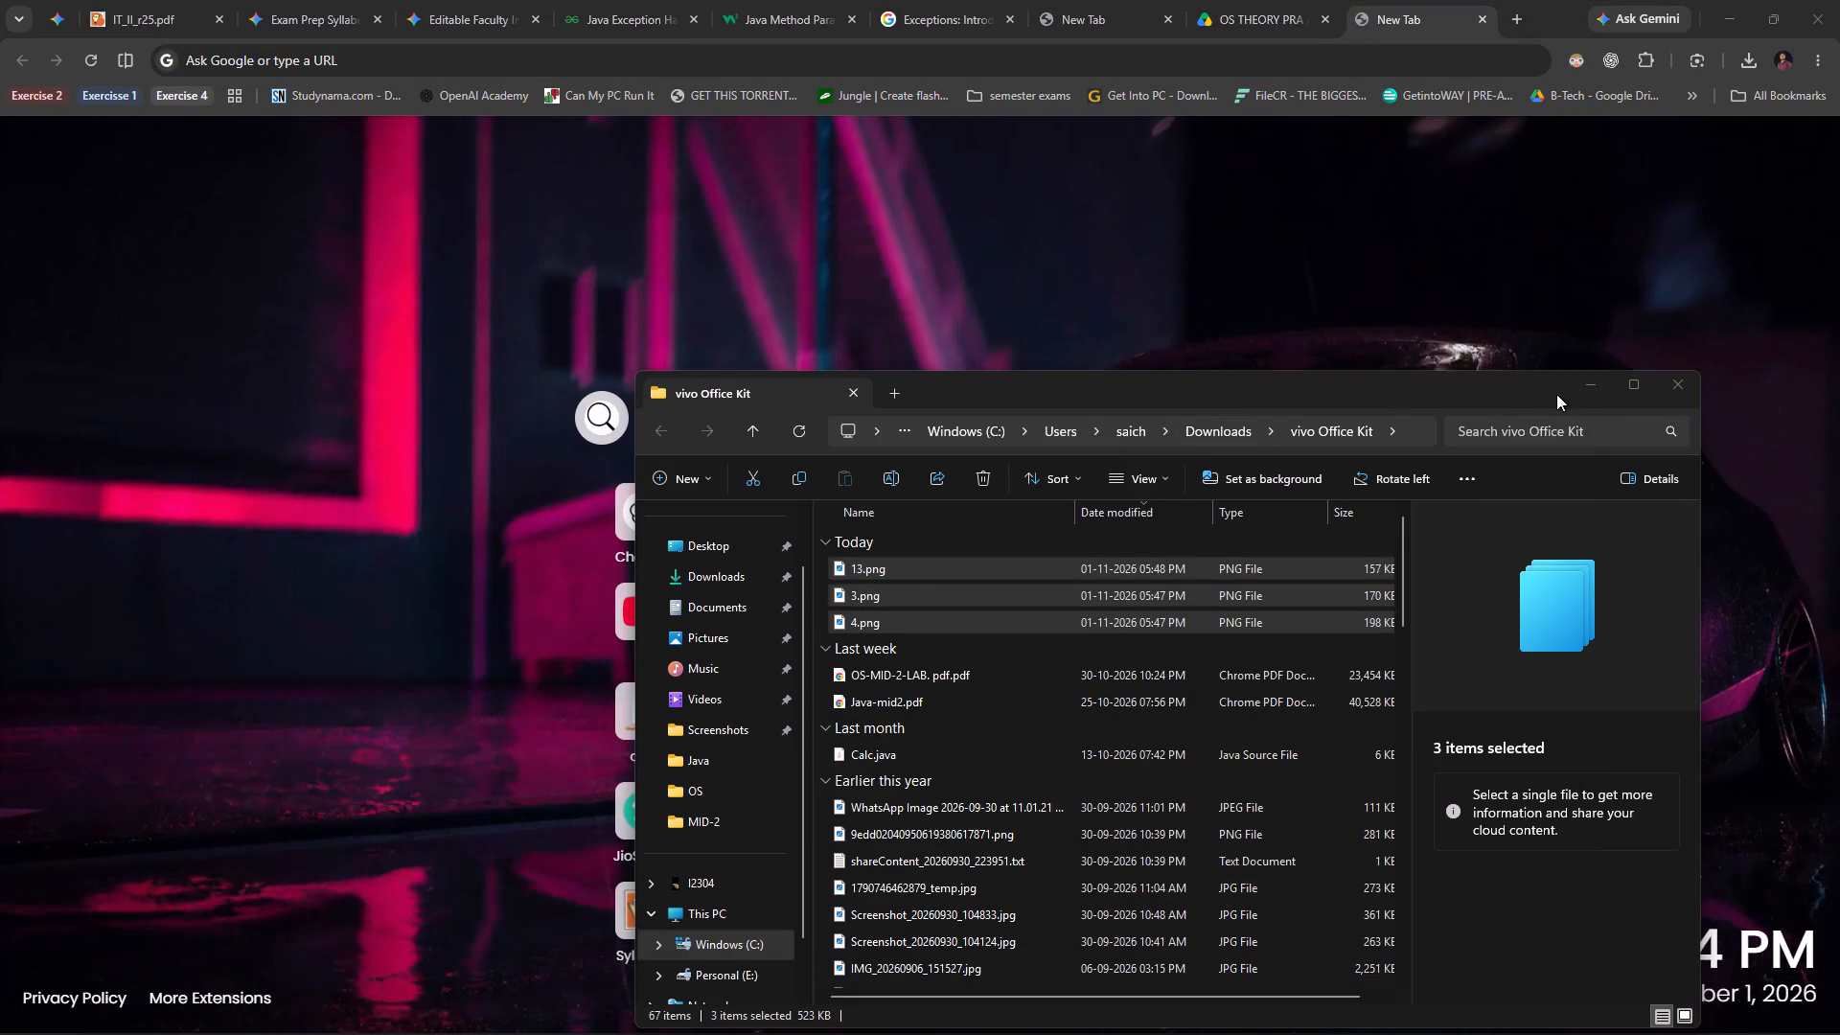
Preview the received images 13.png, 3.png and 4.png one after another, closing each preview.
triple_click(893, 574)
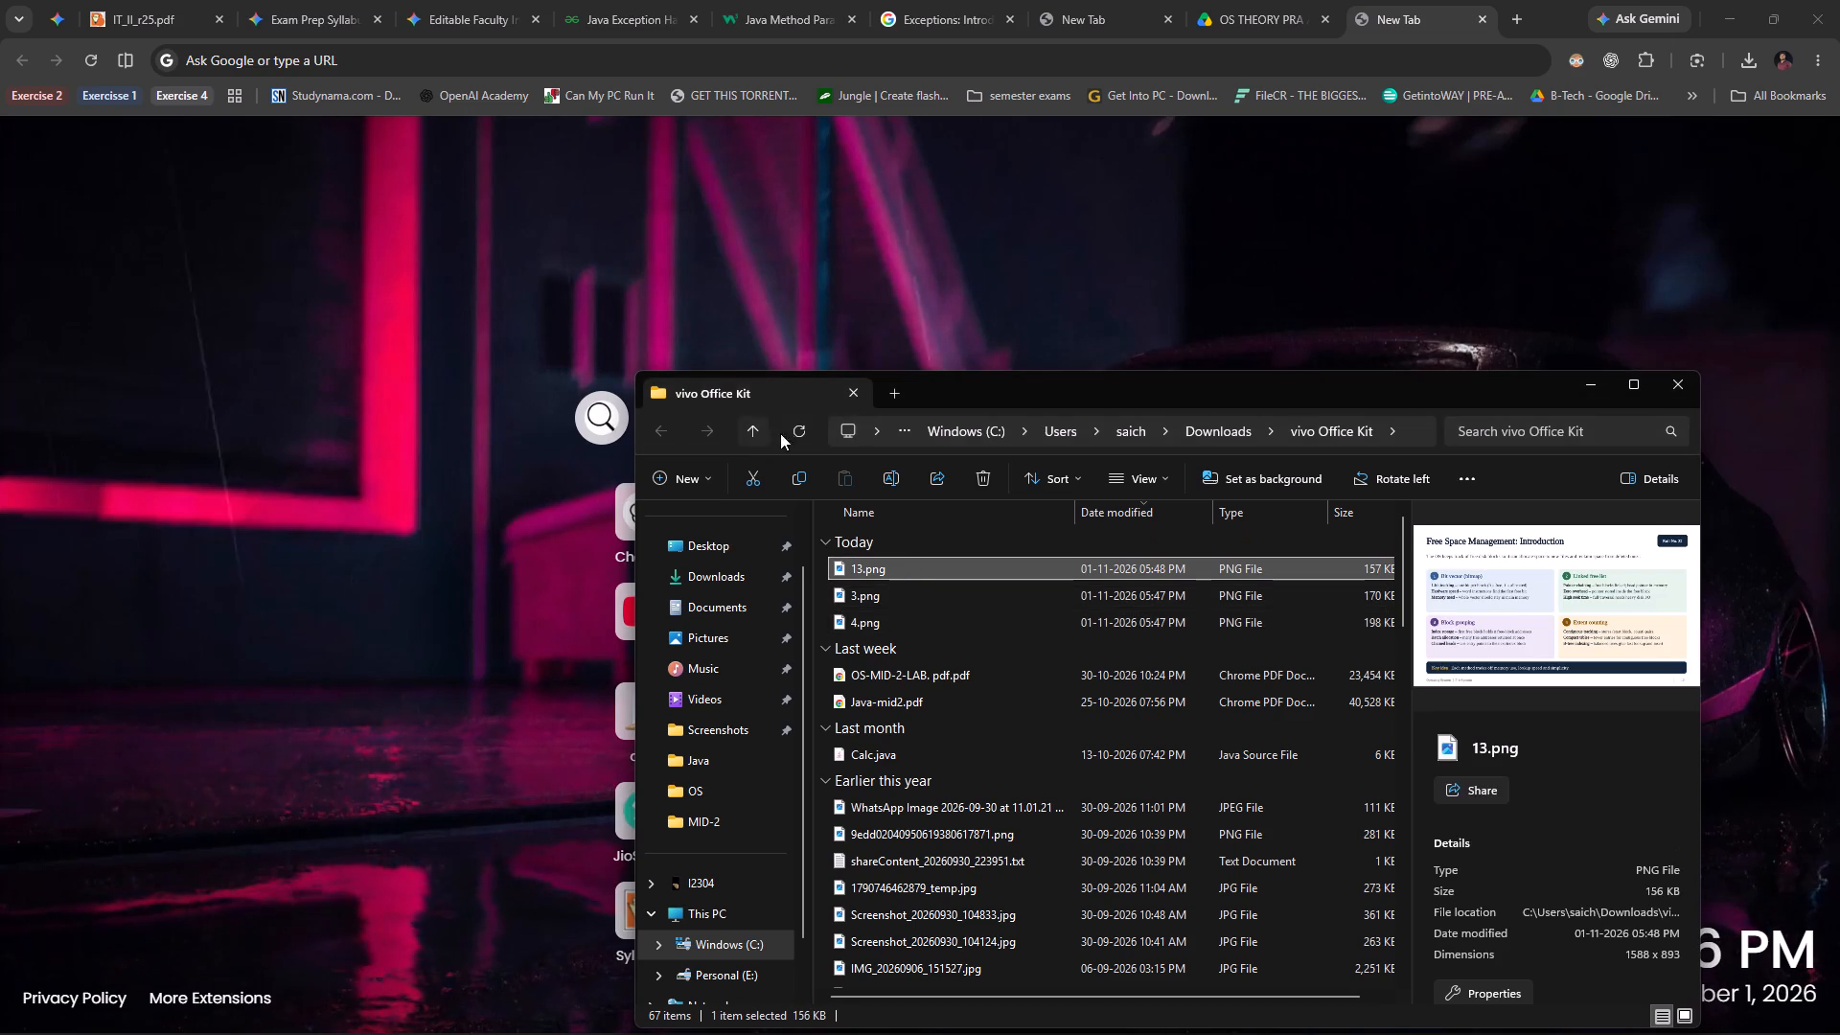
click(1524, 212)
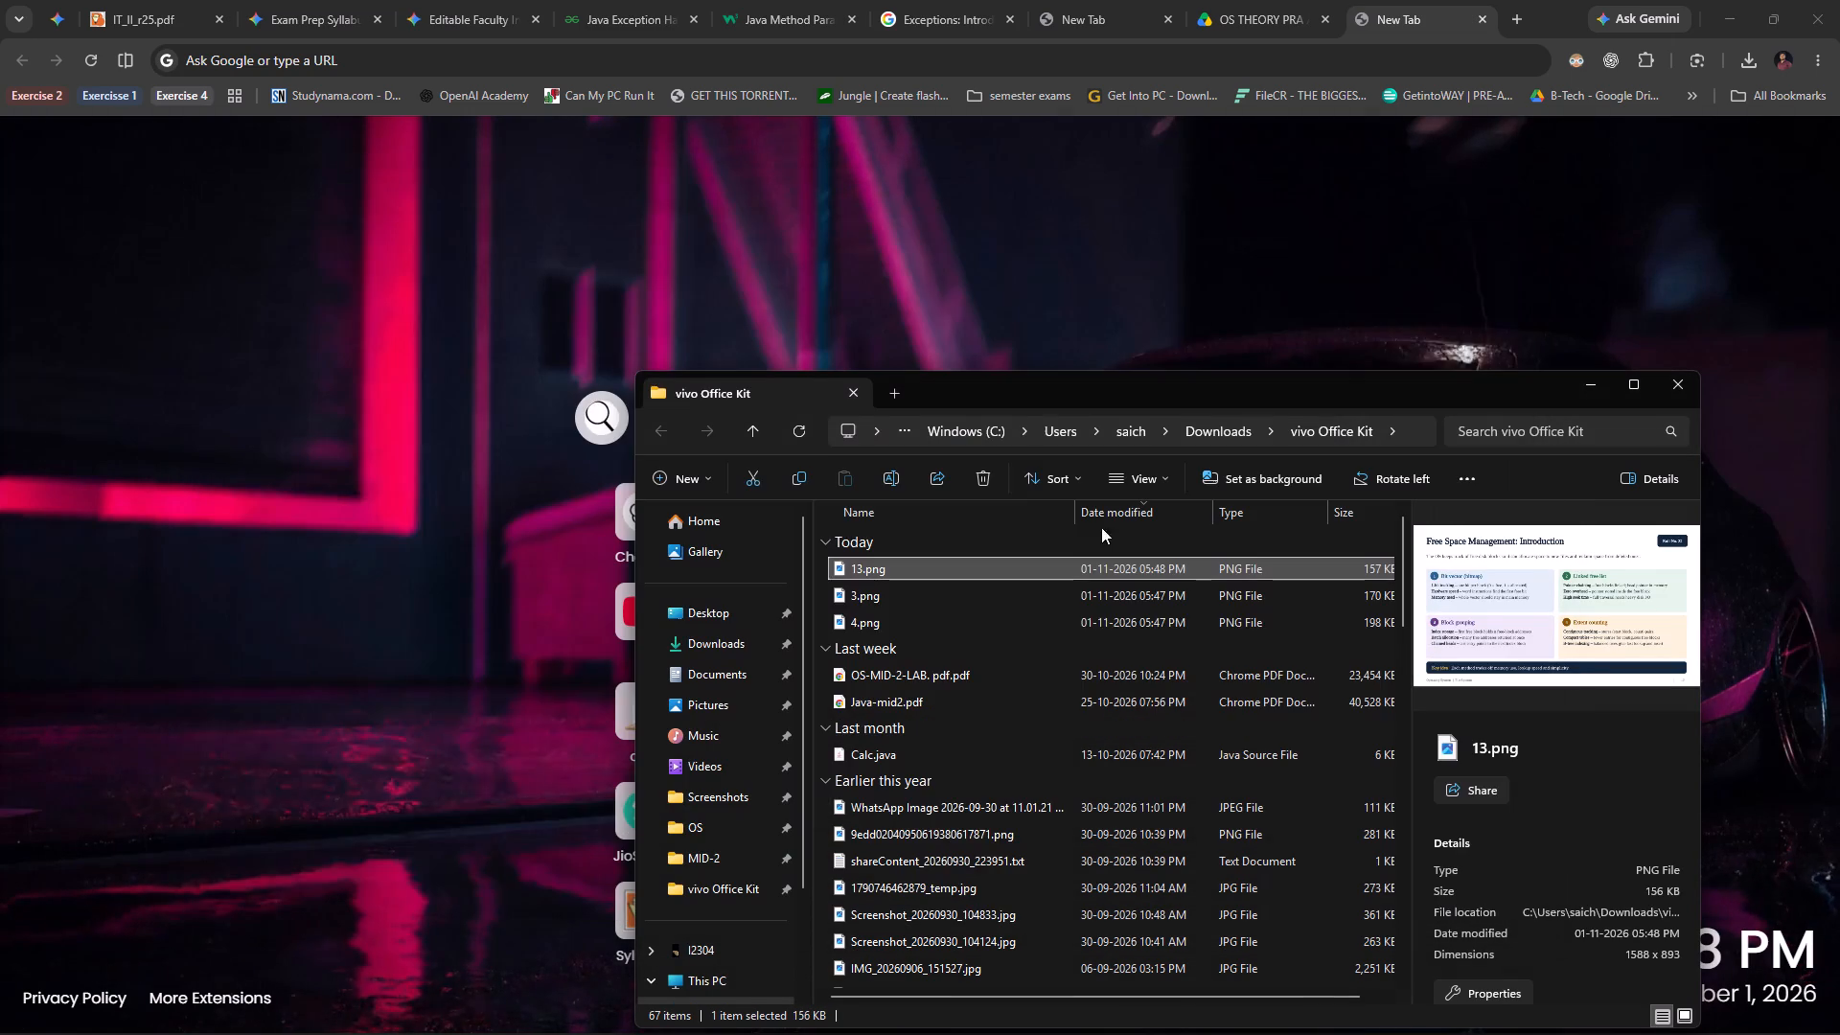
double_click(957, 604)
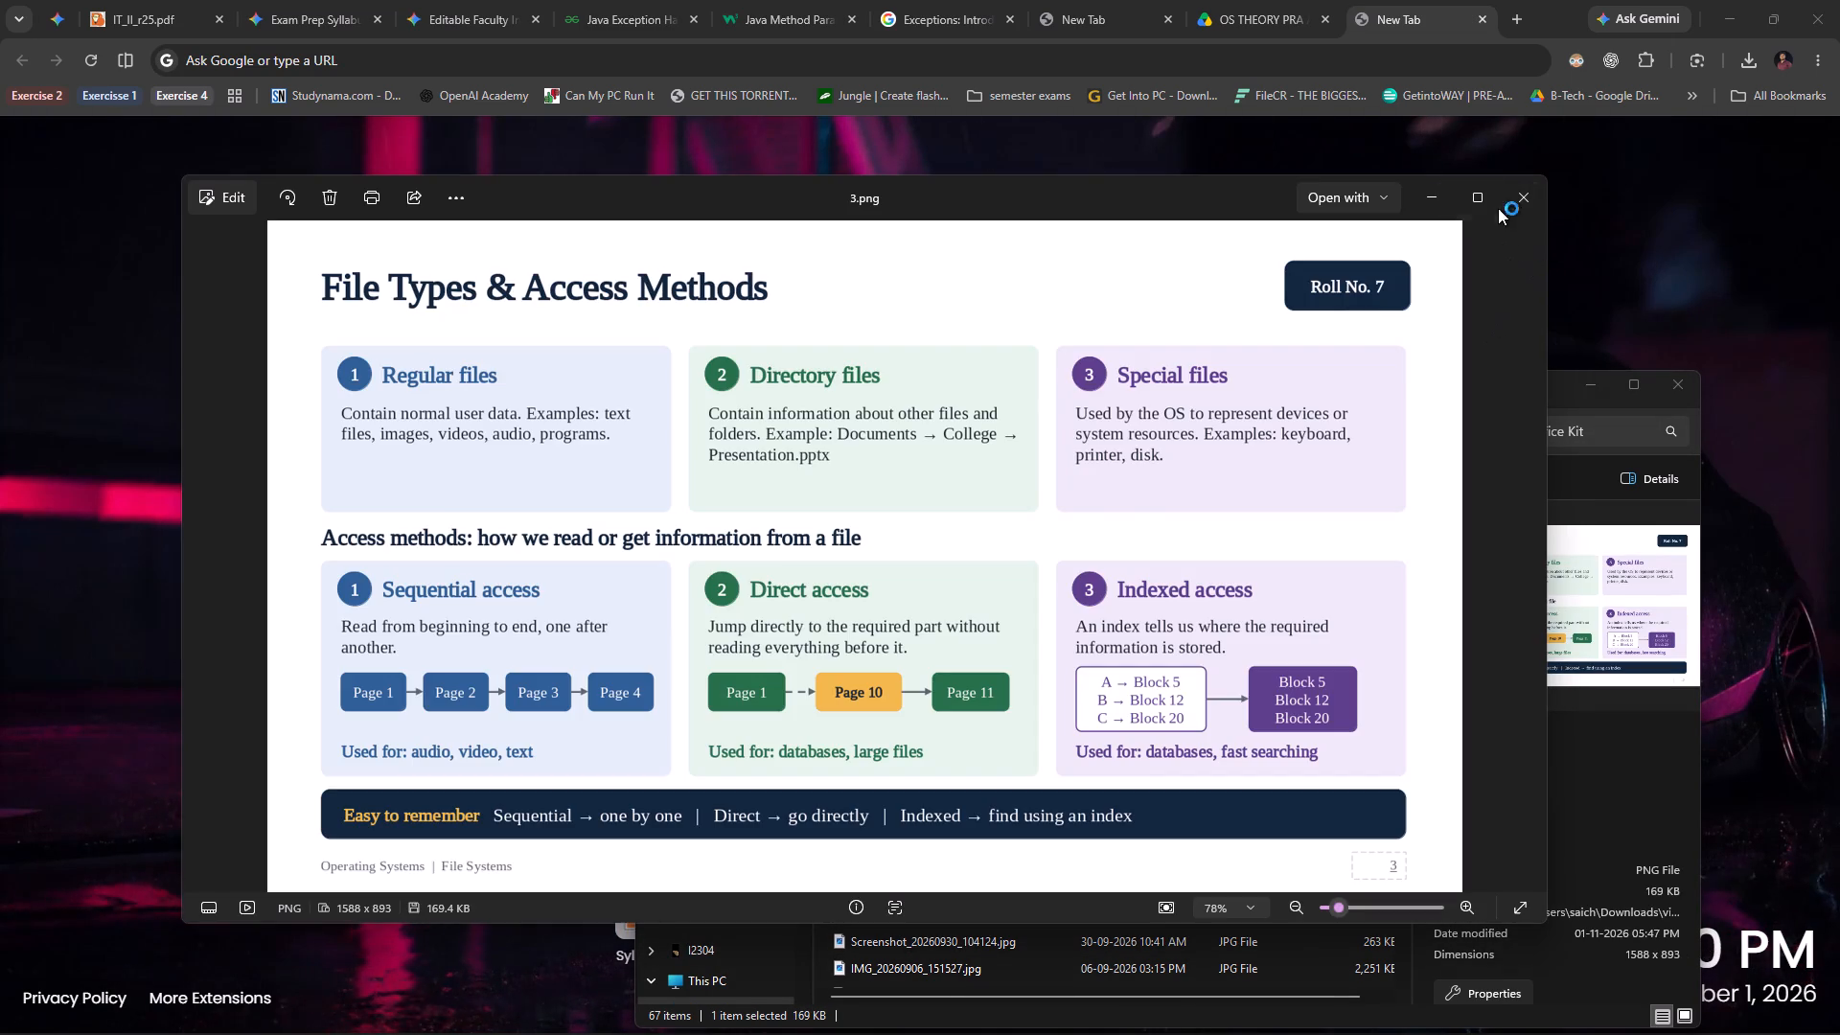
click(1520, 203)
double_click(1063, 626)
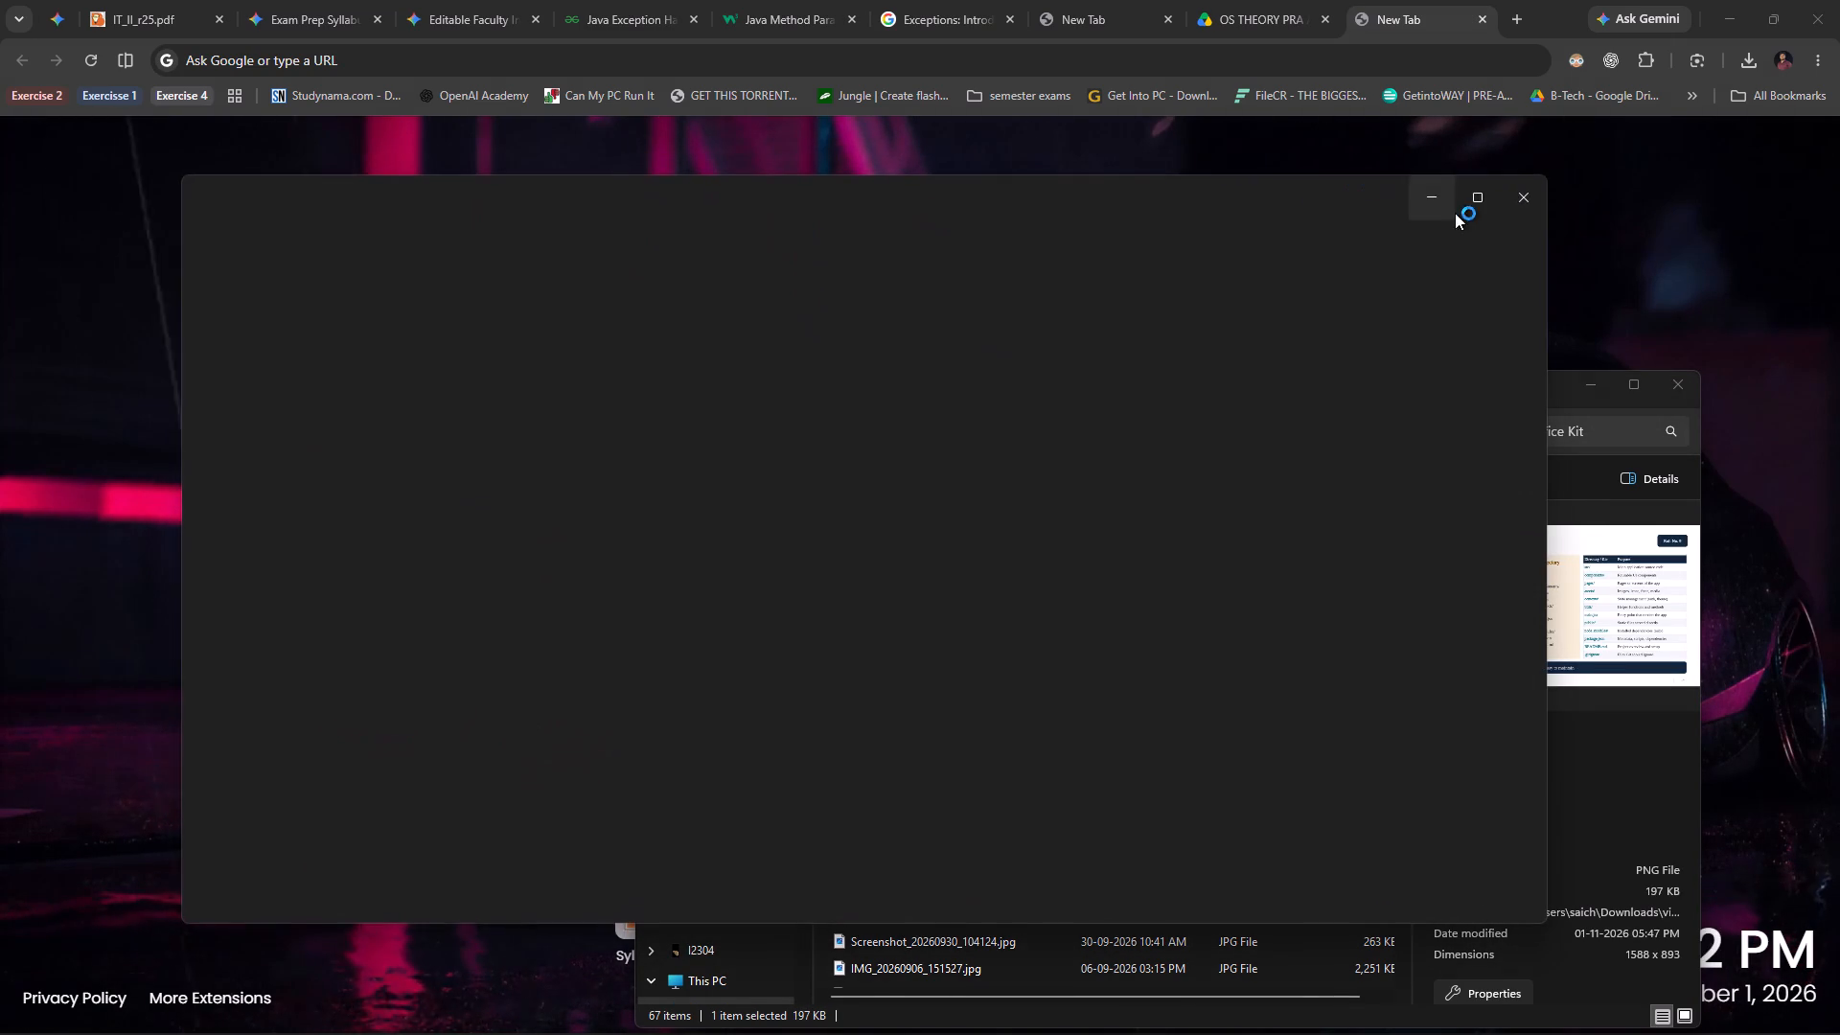
click(1511, 208)
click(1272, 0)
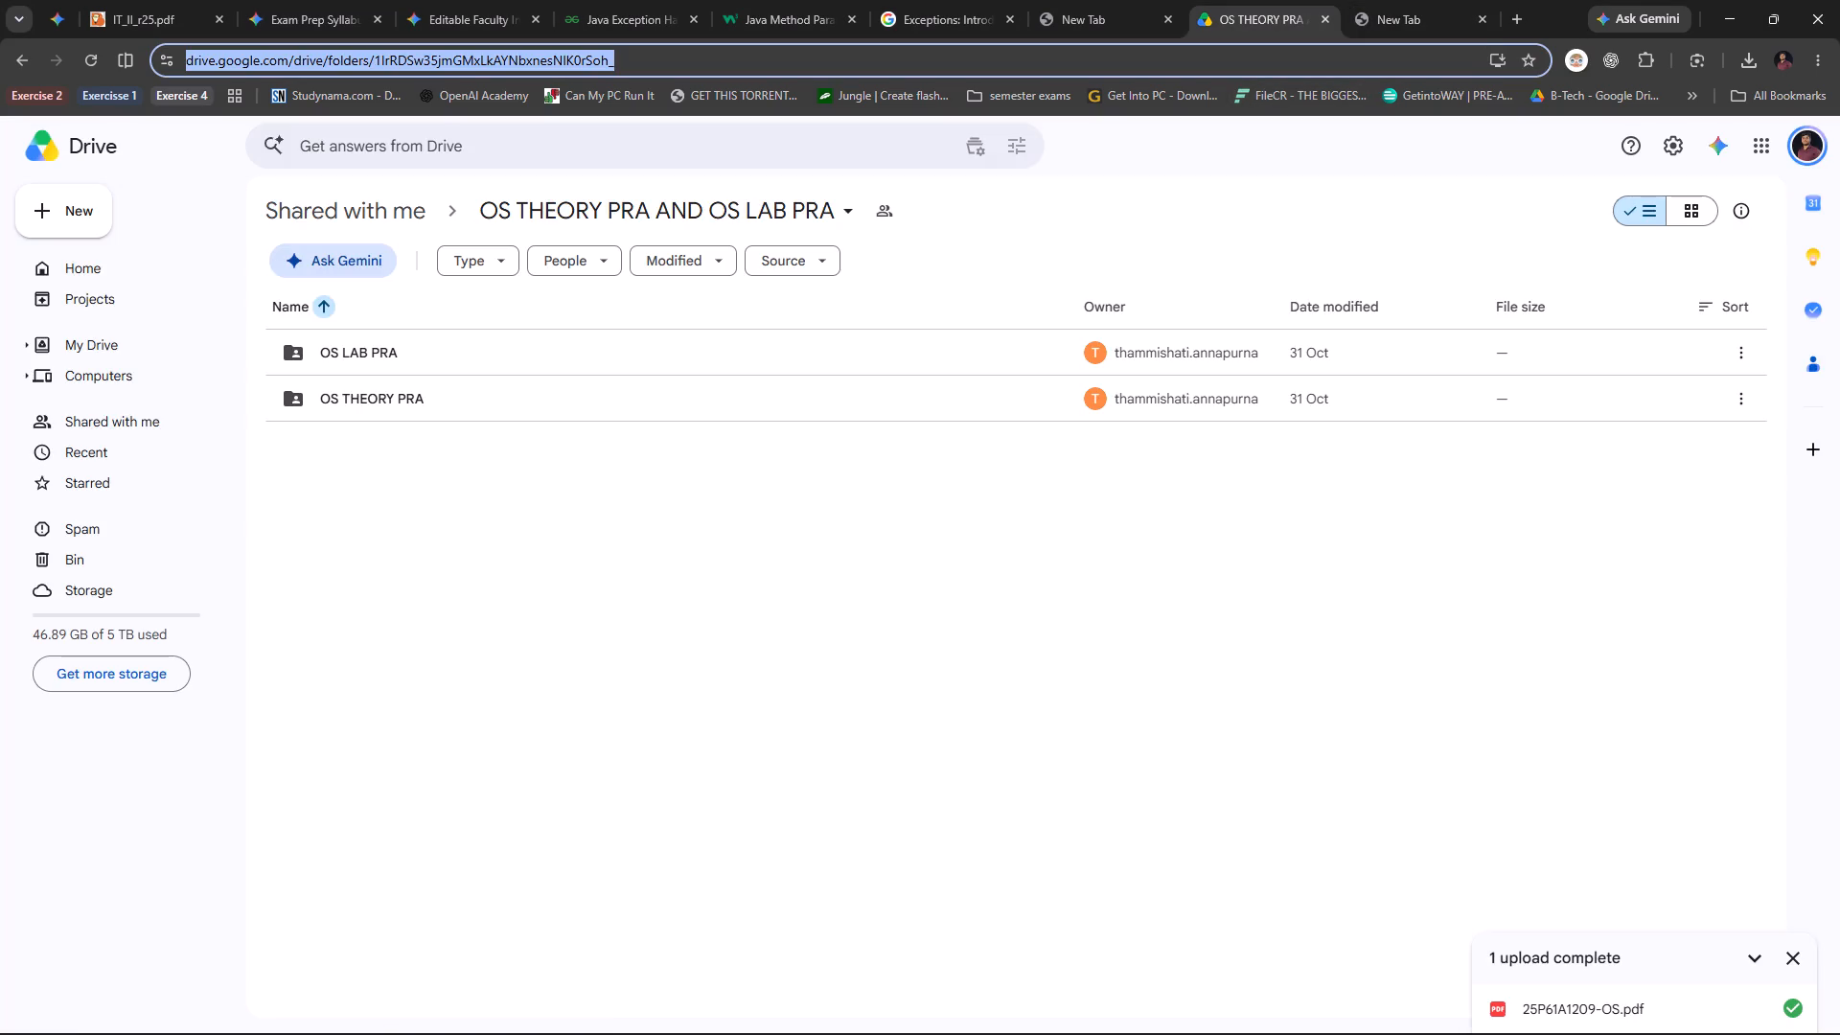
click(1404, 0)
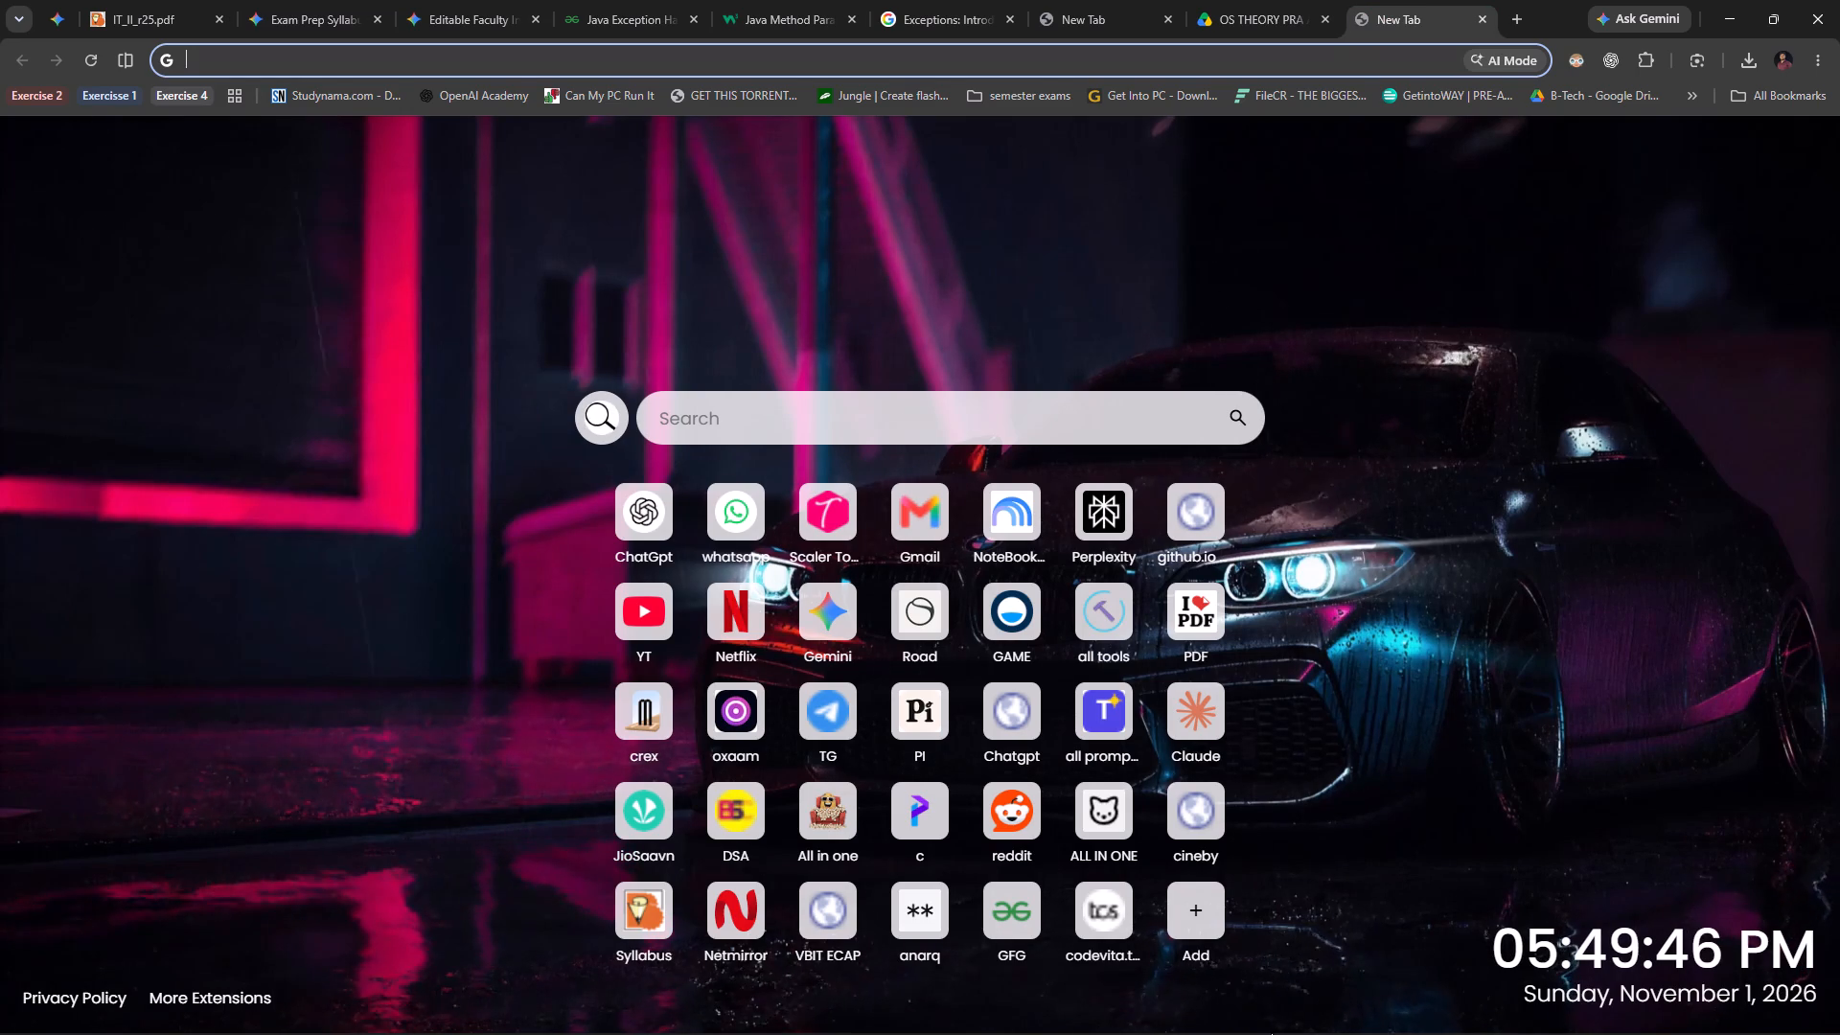
Switch to dbms pra 1203.docx in Word and insert 4.png from the vivo Office Kit folder on the blank second page.
click(1218, 1023)
click(1282, 960)
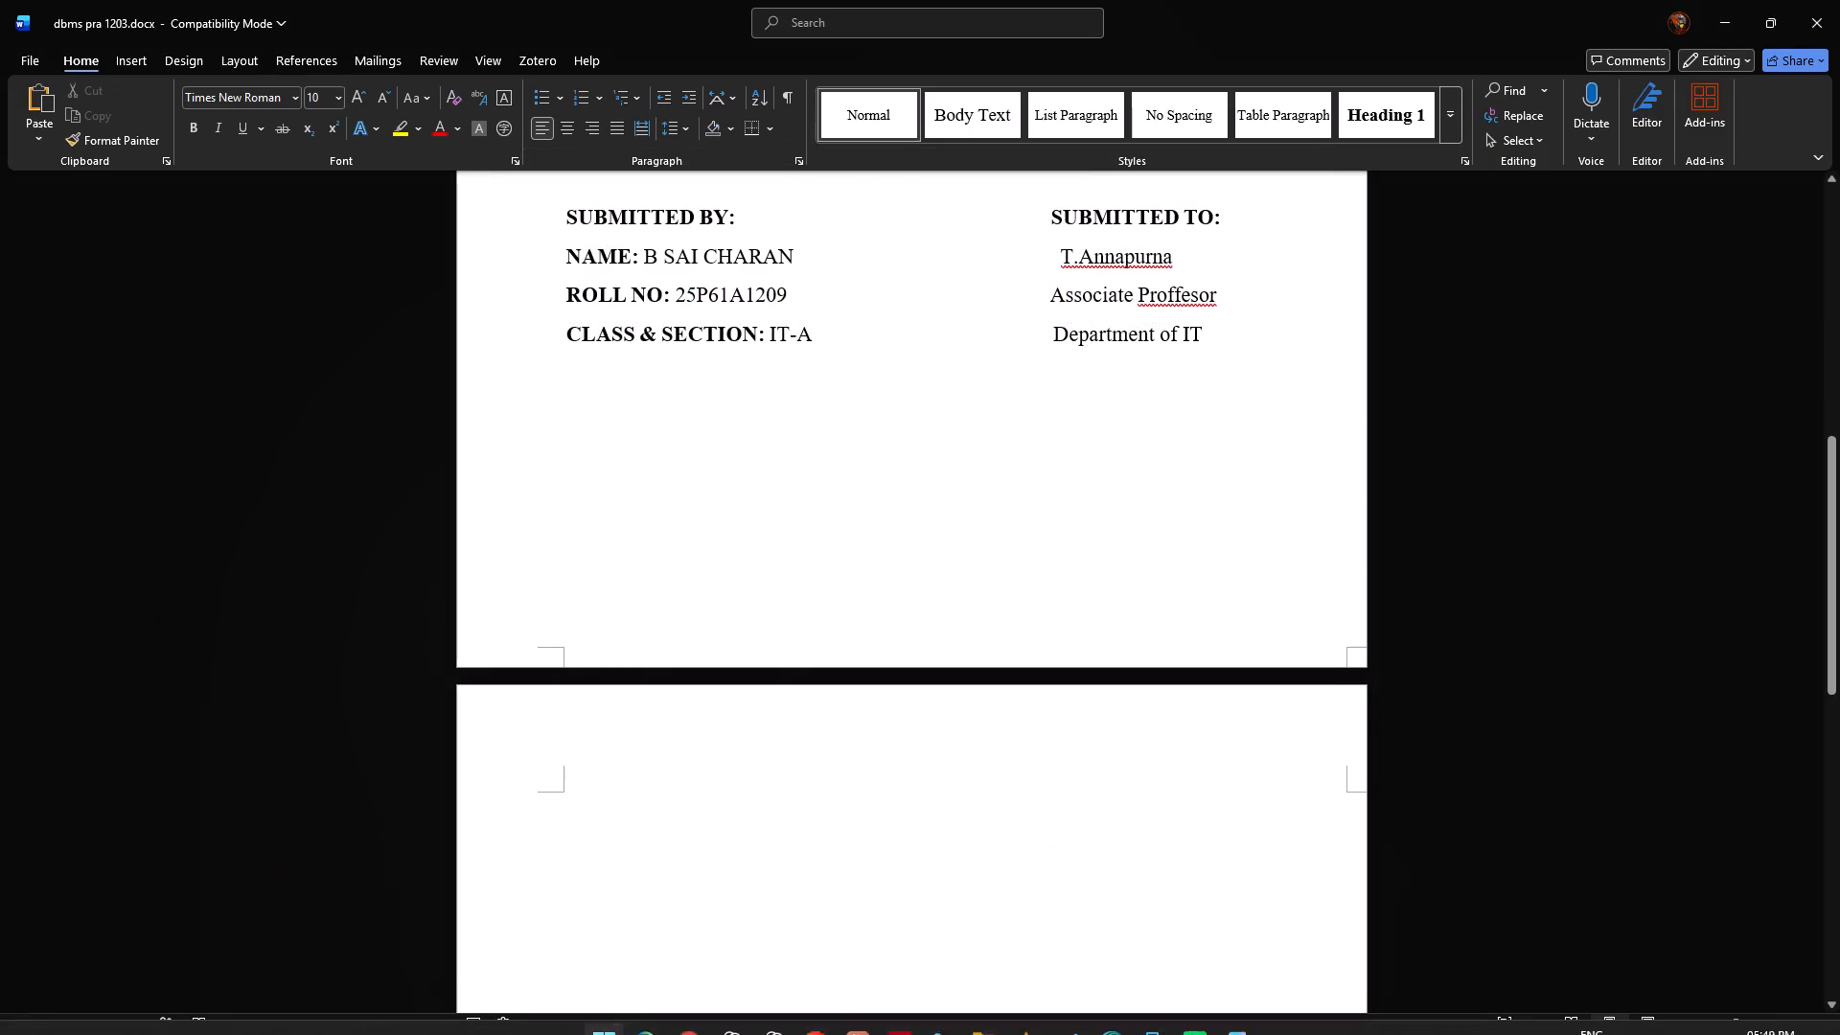
scroll(845, 707, down, 3)
click(783, 713)
key(alt+Tab)
key(alt+Tab)
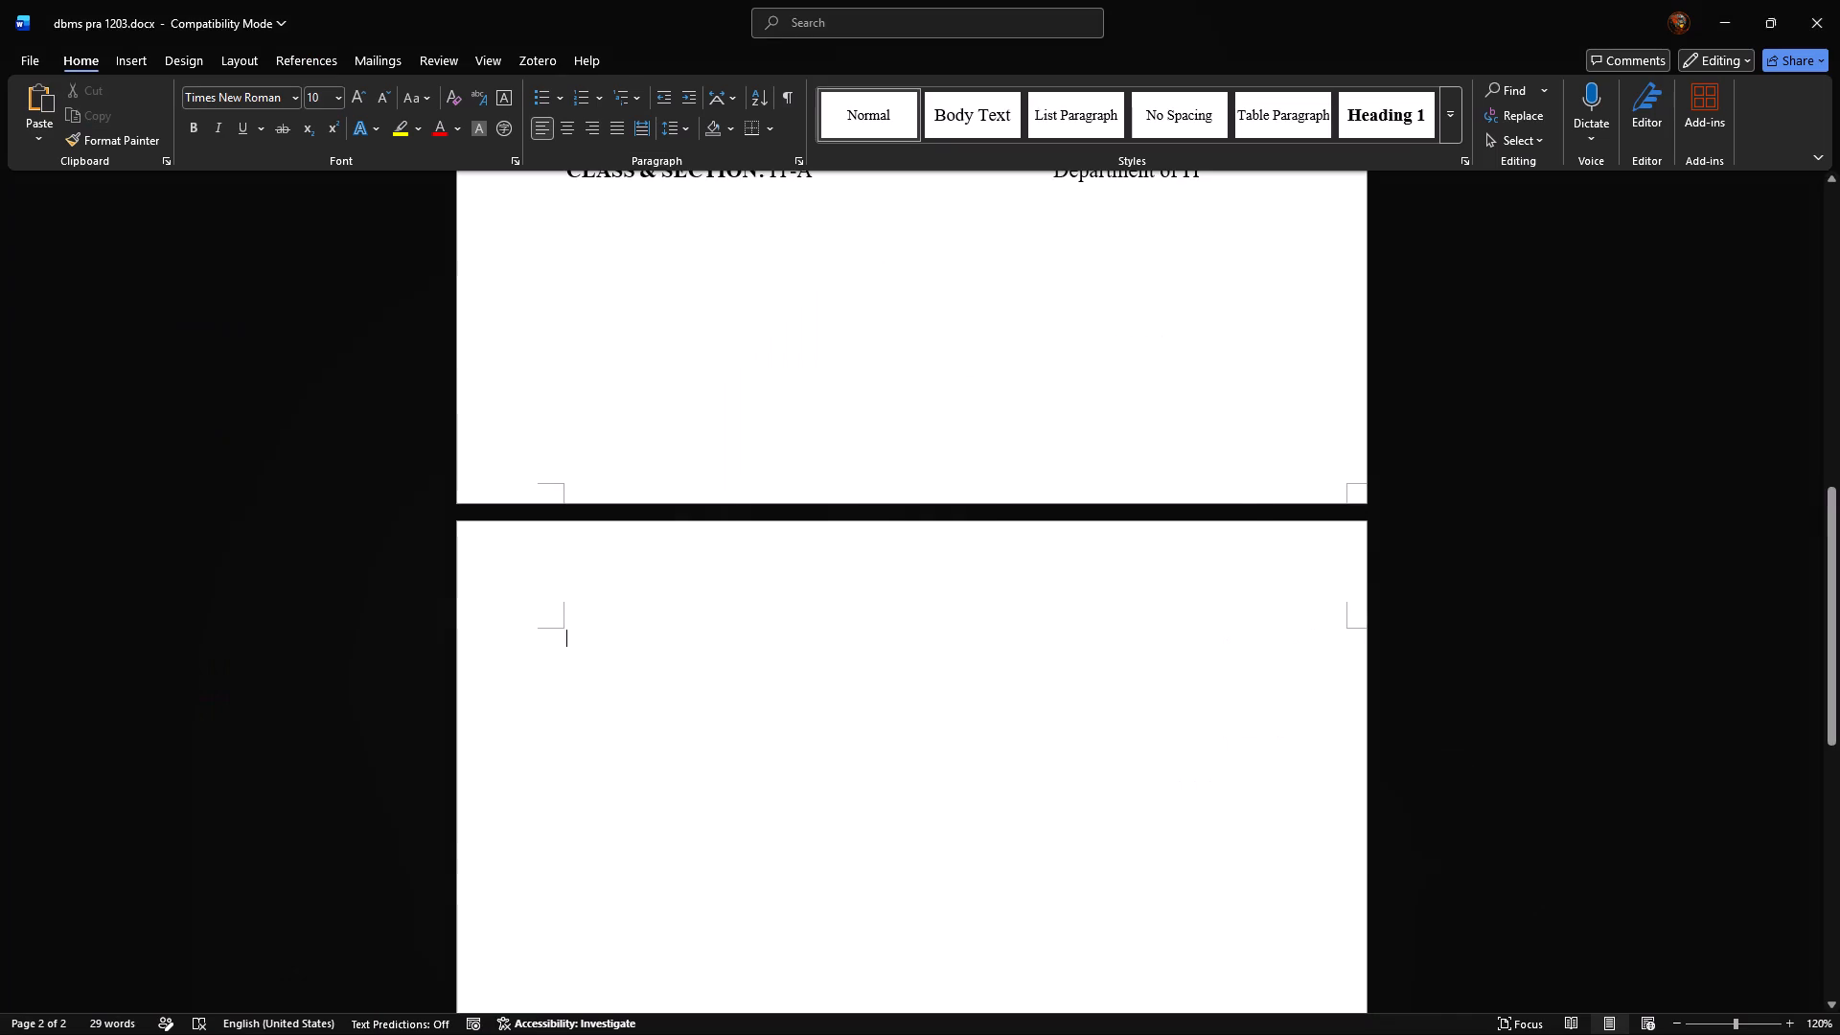
key(alt+Tab)
key(alt+Tab)
drag(896, 625, 701, 745)
key(alt+Tab)
drag(701, 745, 595, 691)
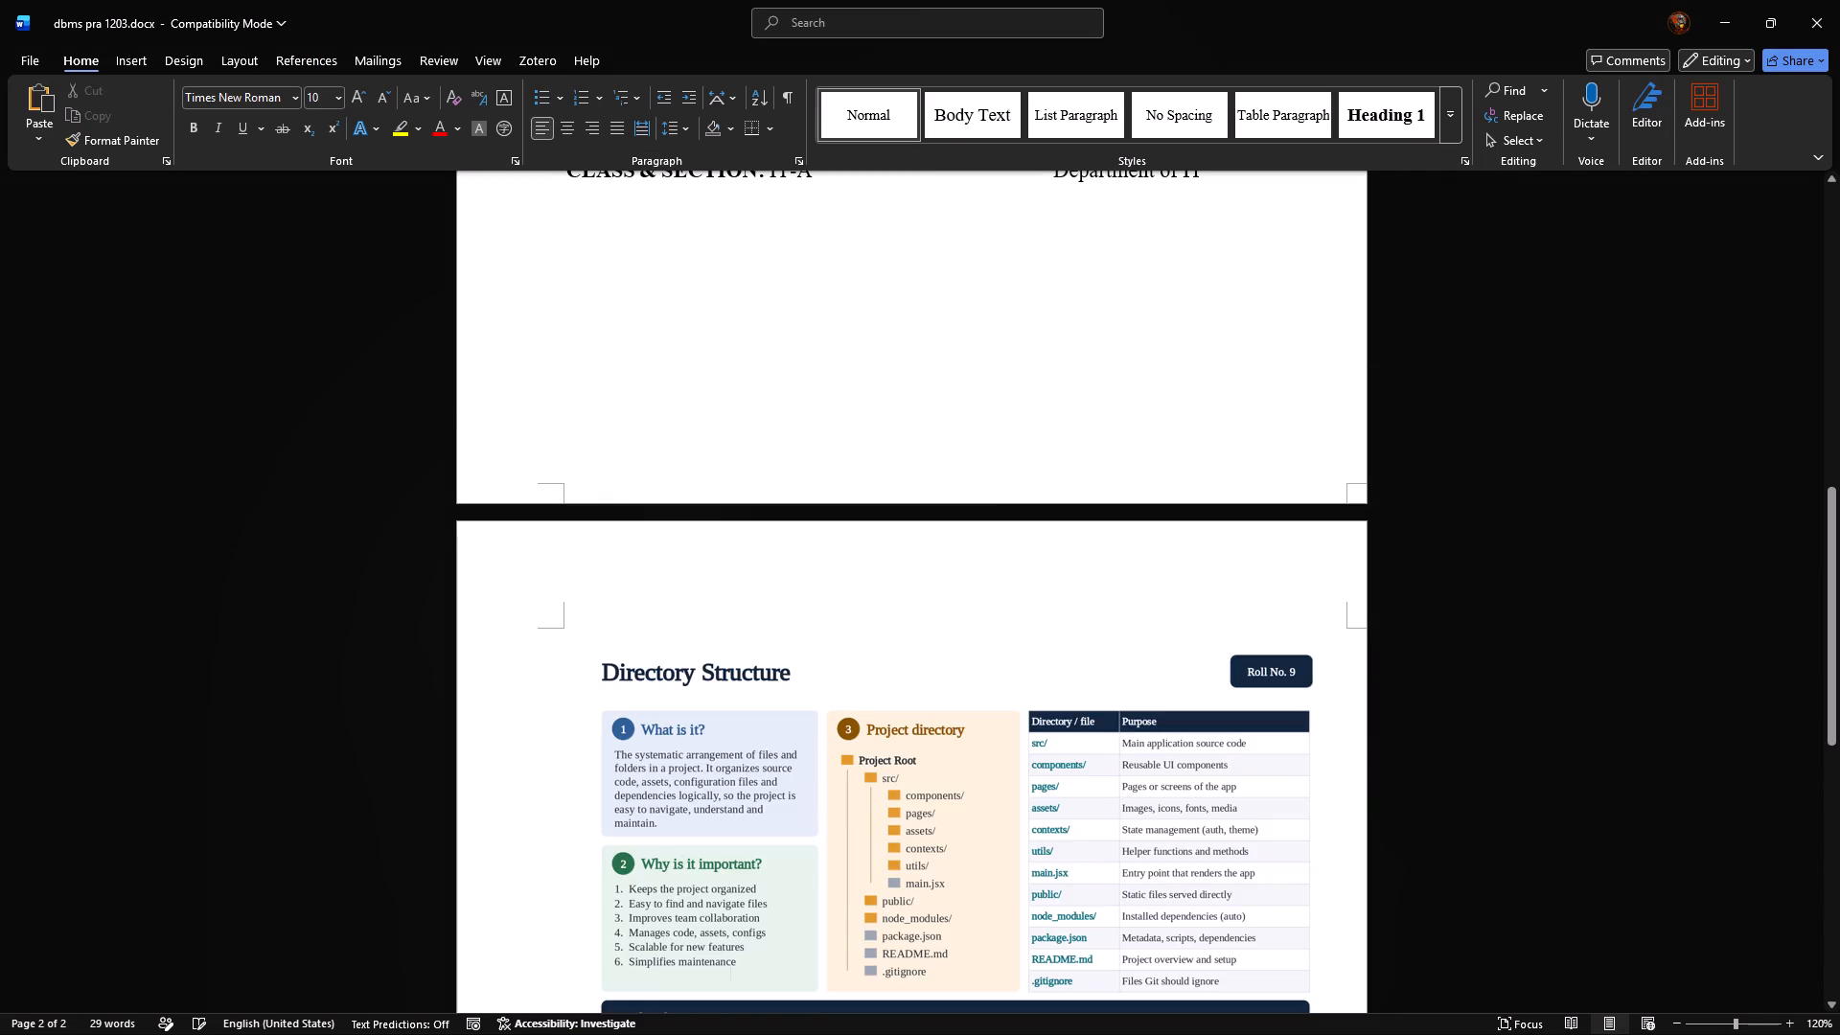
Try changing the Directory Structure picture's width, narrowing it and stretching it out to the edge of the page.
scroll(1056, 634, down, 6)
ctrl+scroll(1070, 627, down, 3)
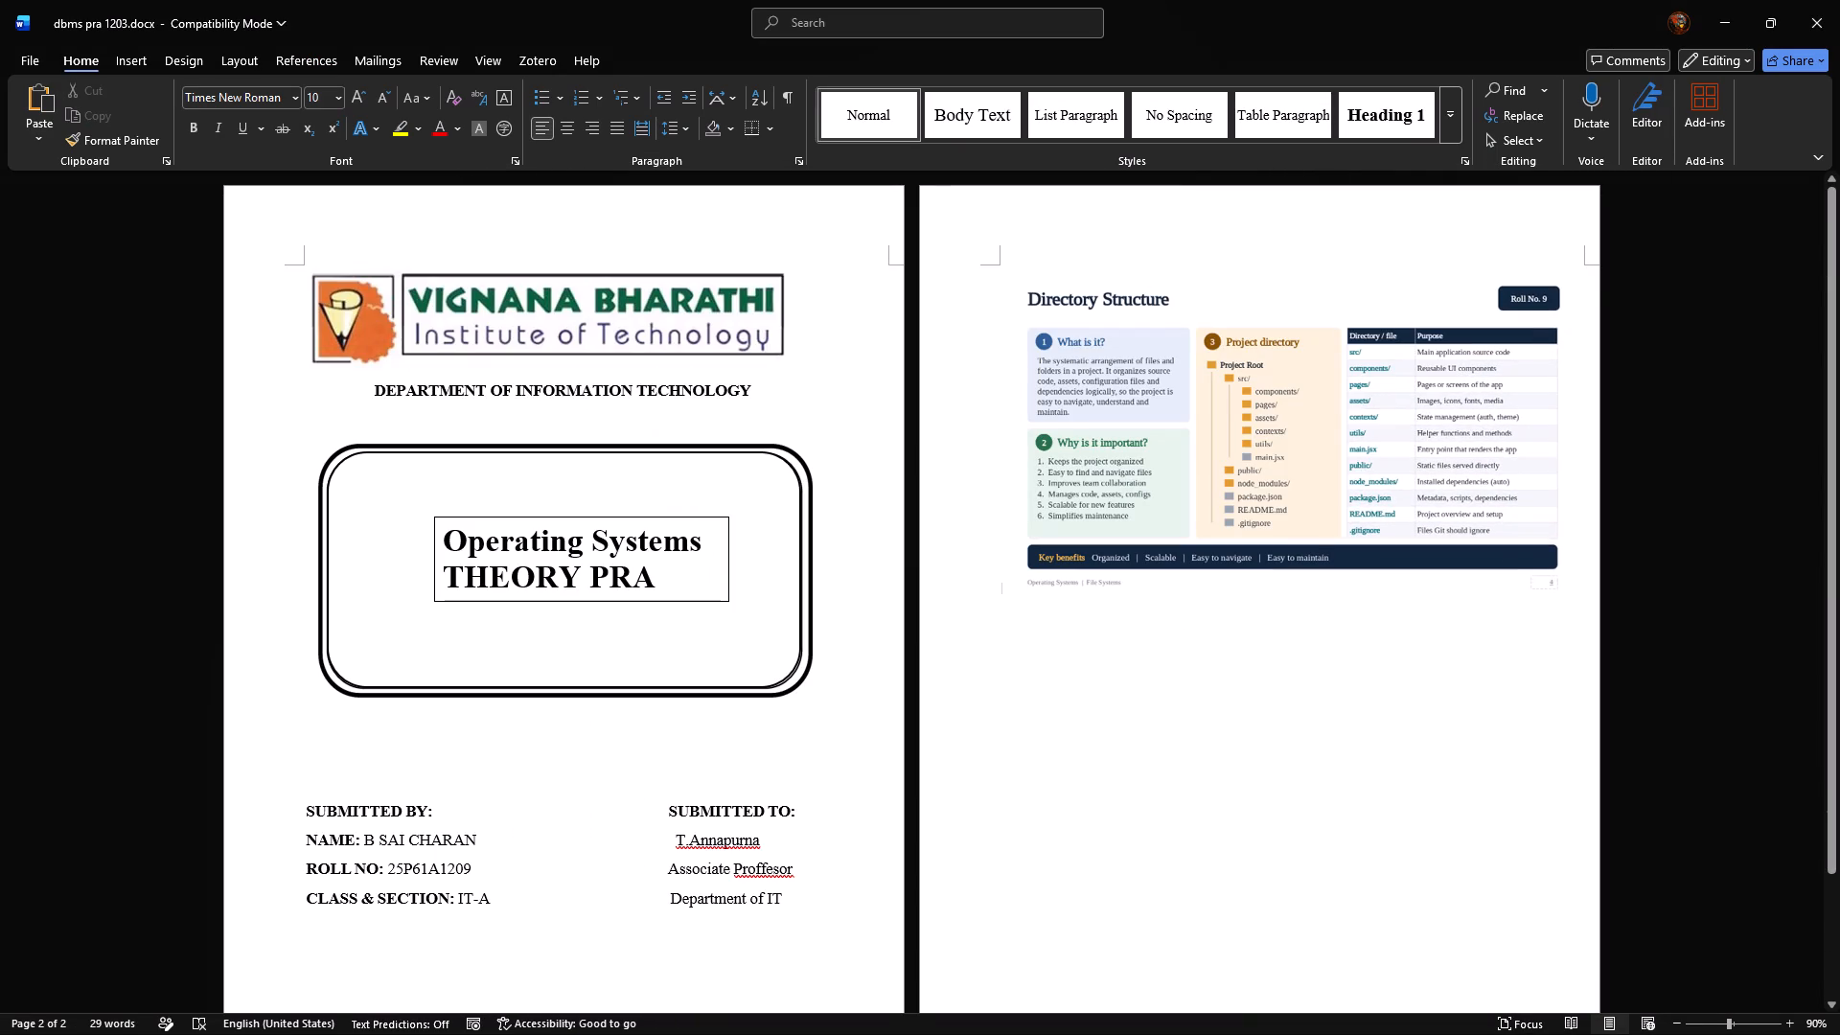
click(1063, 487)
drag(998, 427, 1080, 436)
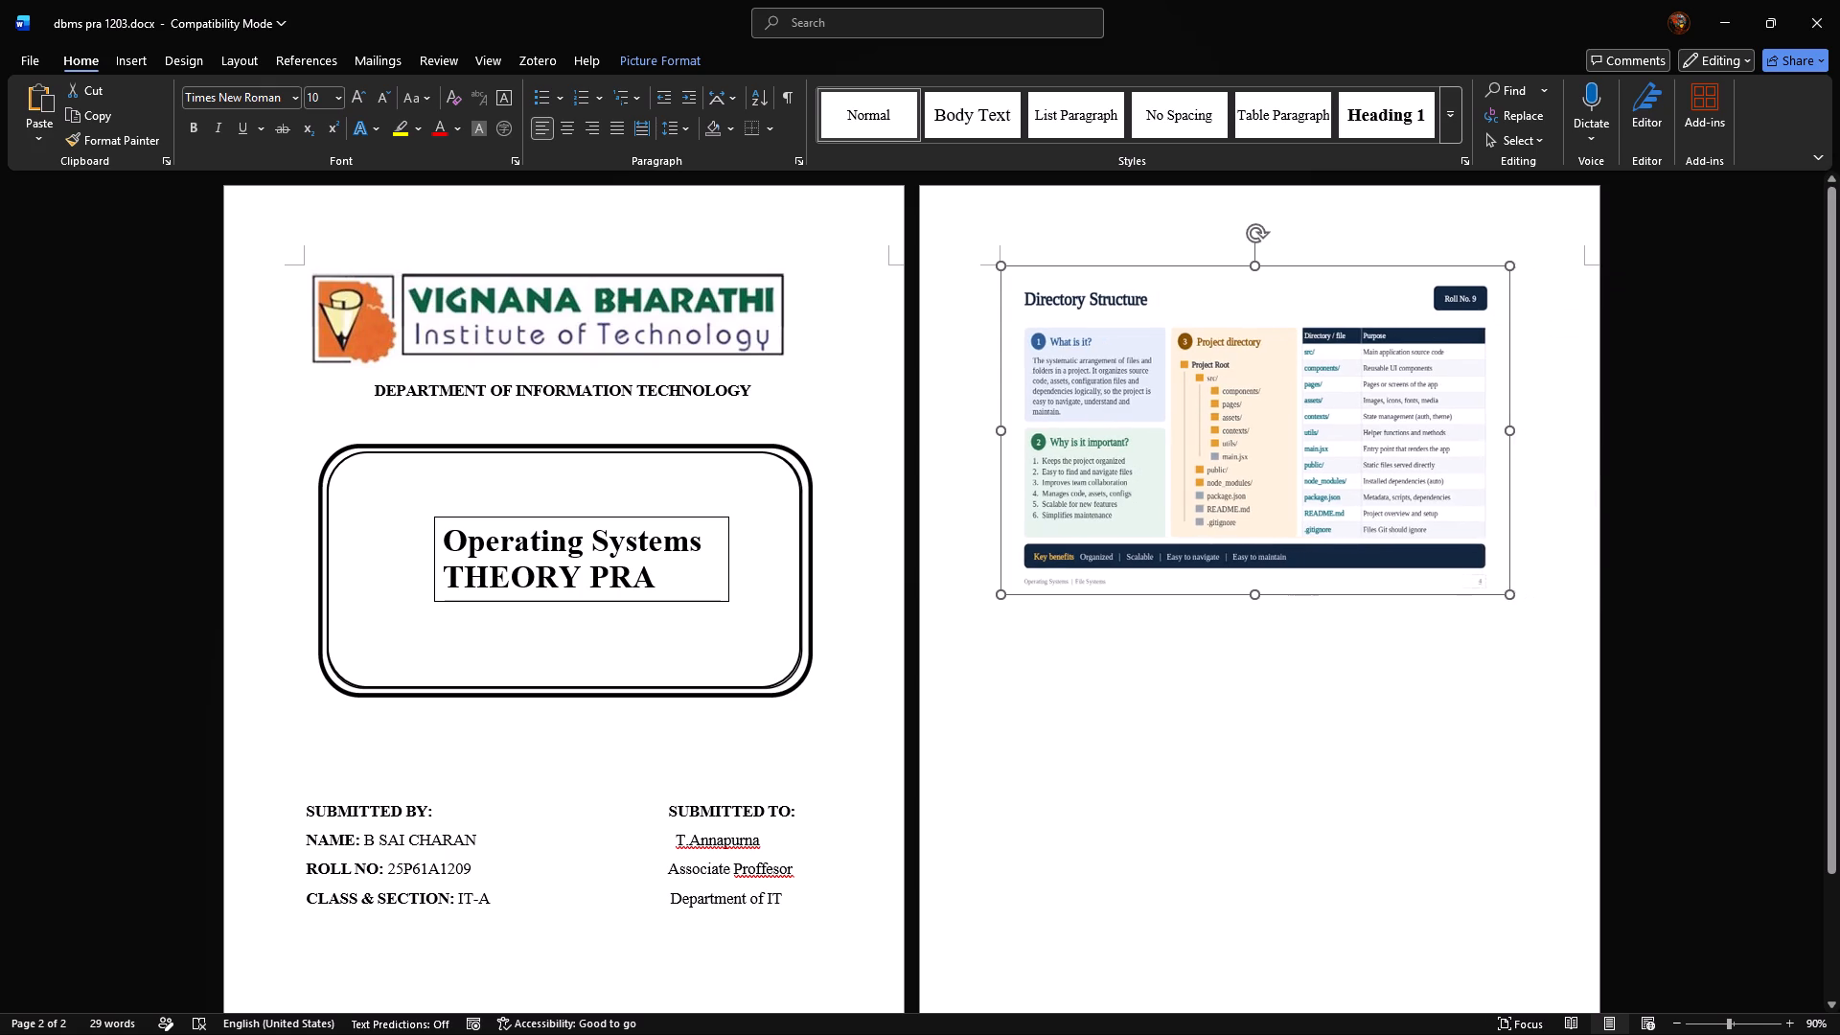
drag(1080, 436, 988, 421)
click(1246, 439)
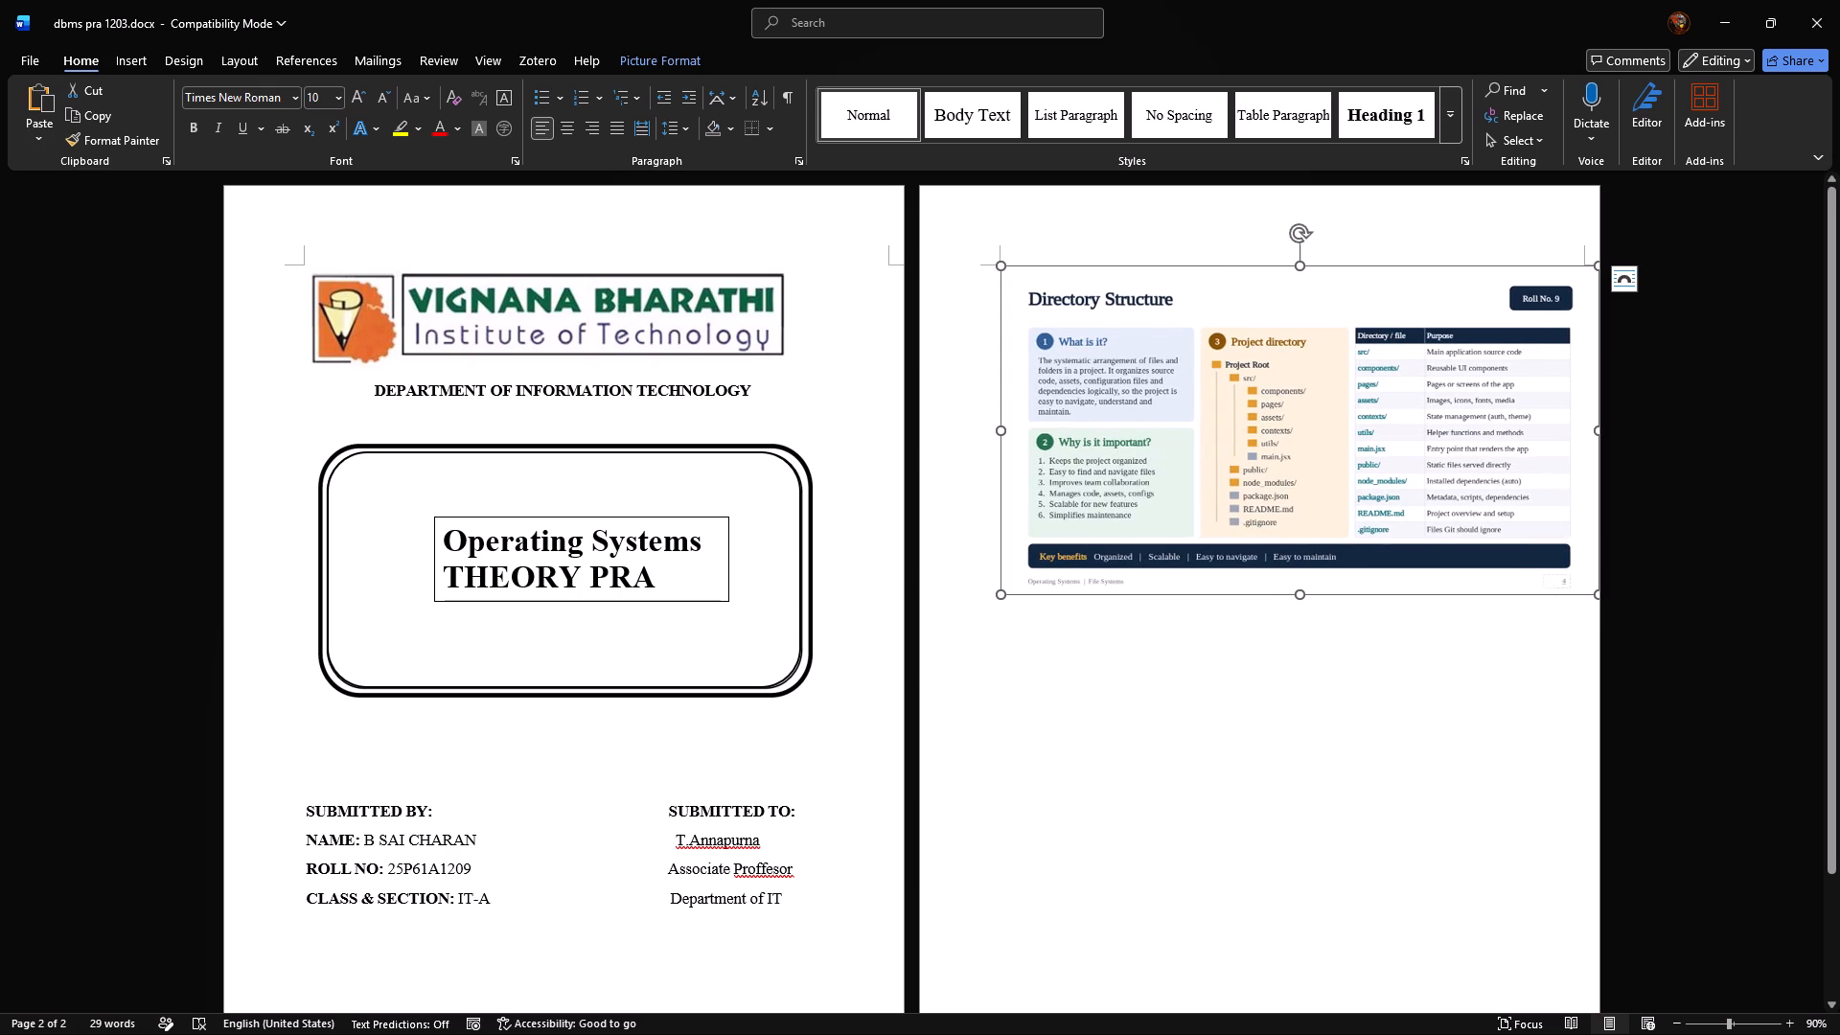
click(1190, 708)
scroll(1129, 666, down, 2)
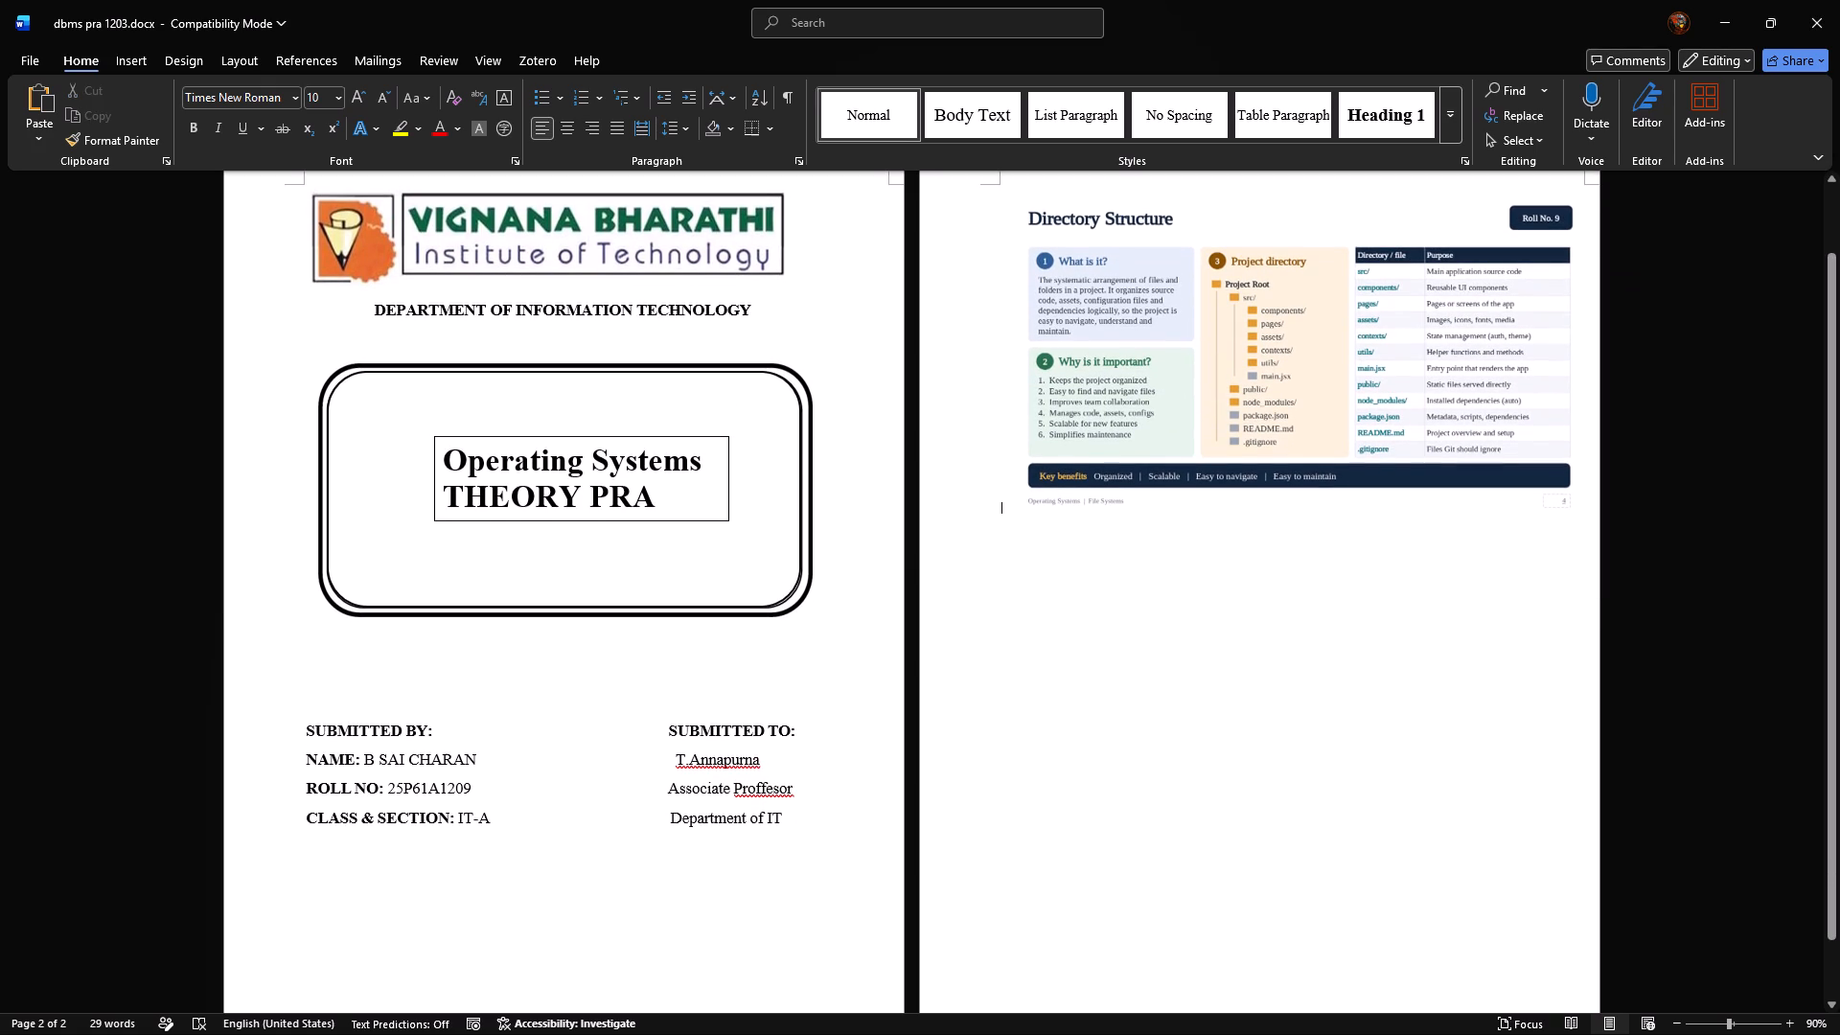
Scale the Directory Structure picture down slightly so that it fits within the second page's side margins.
drag(1233, 416, 1210, 560)
scroll(1213, 696, up, 1)
click(1046, 339)
click(985, 240)
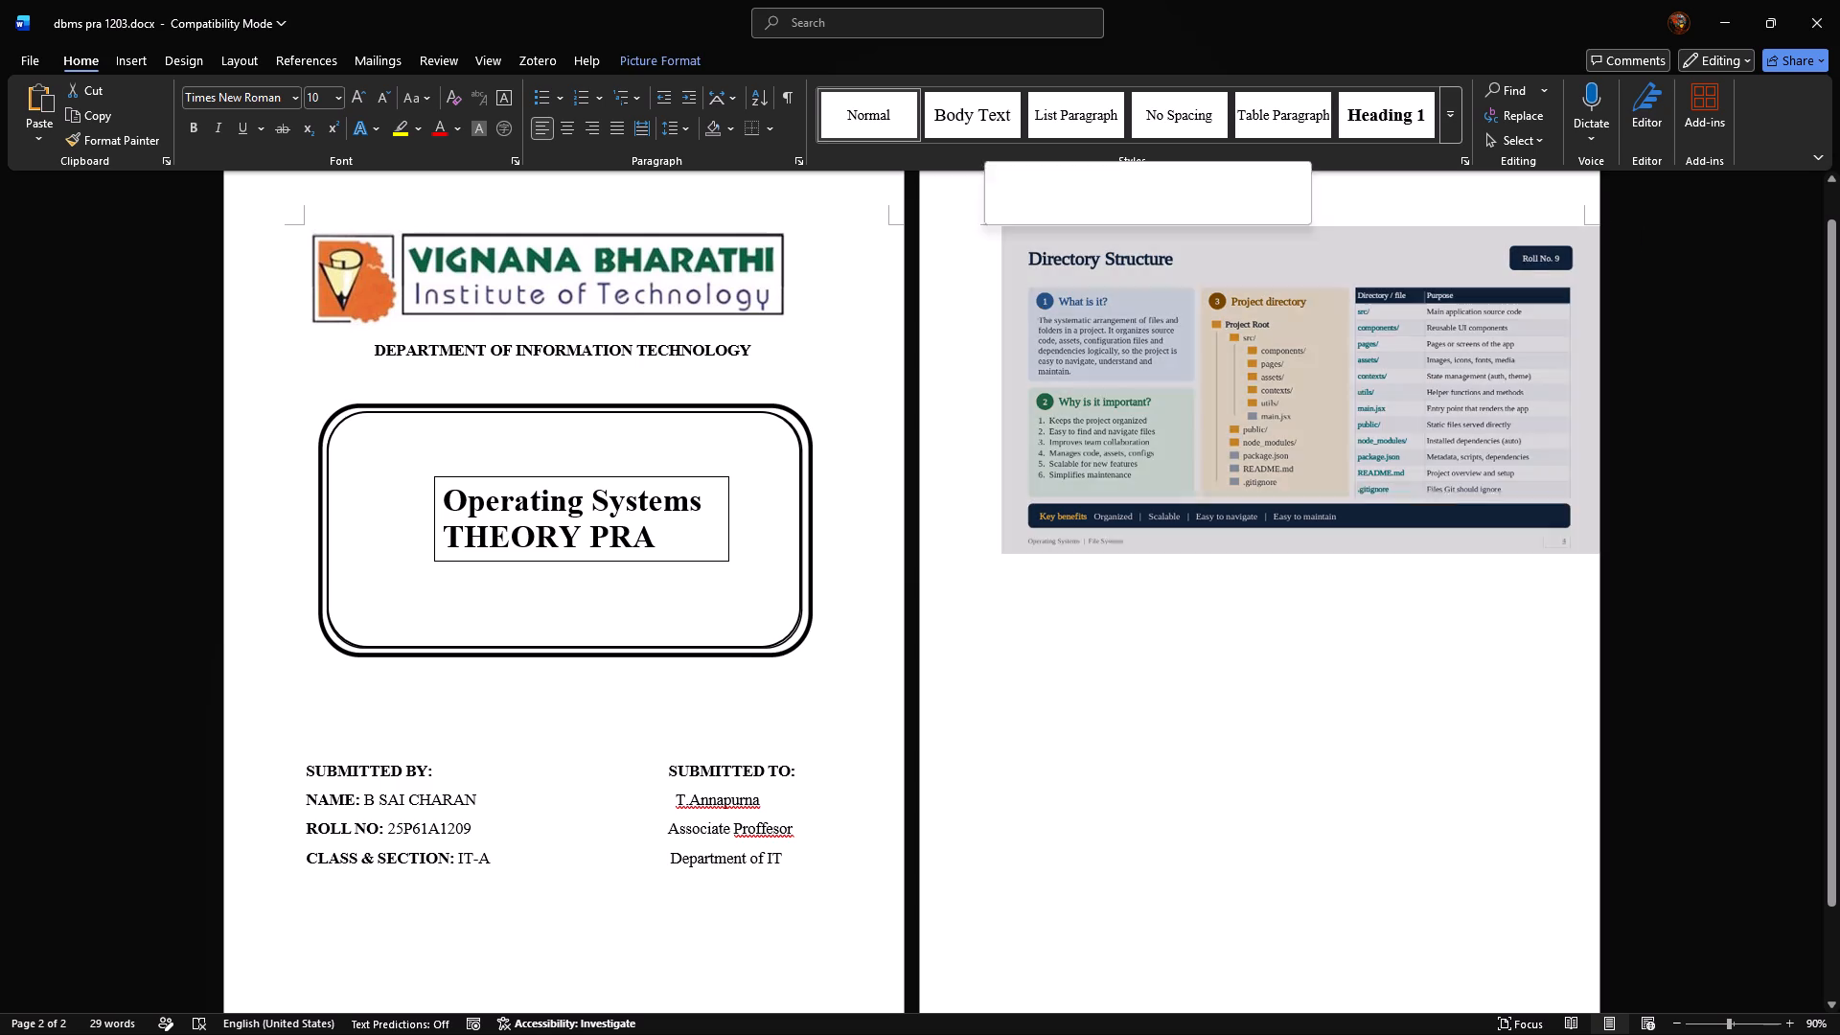
click(1046, 279)
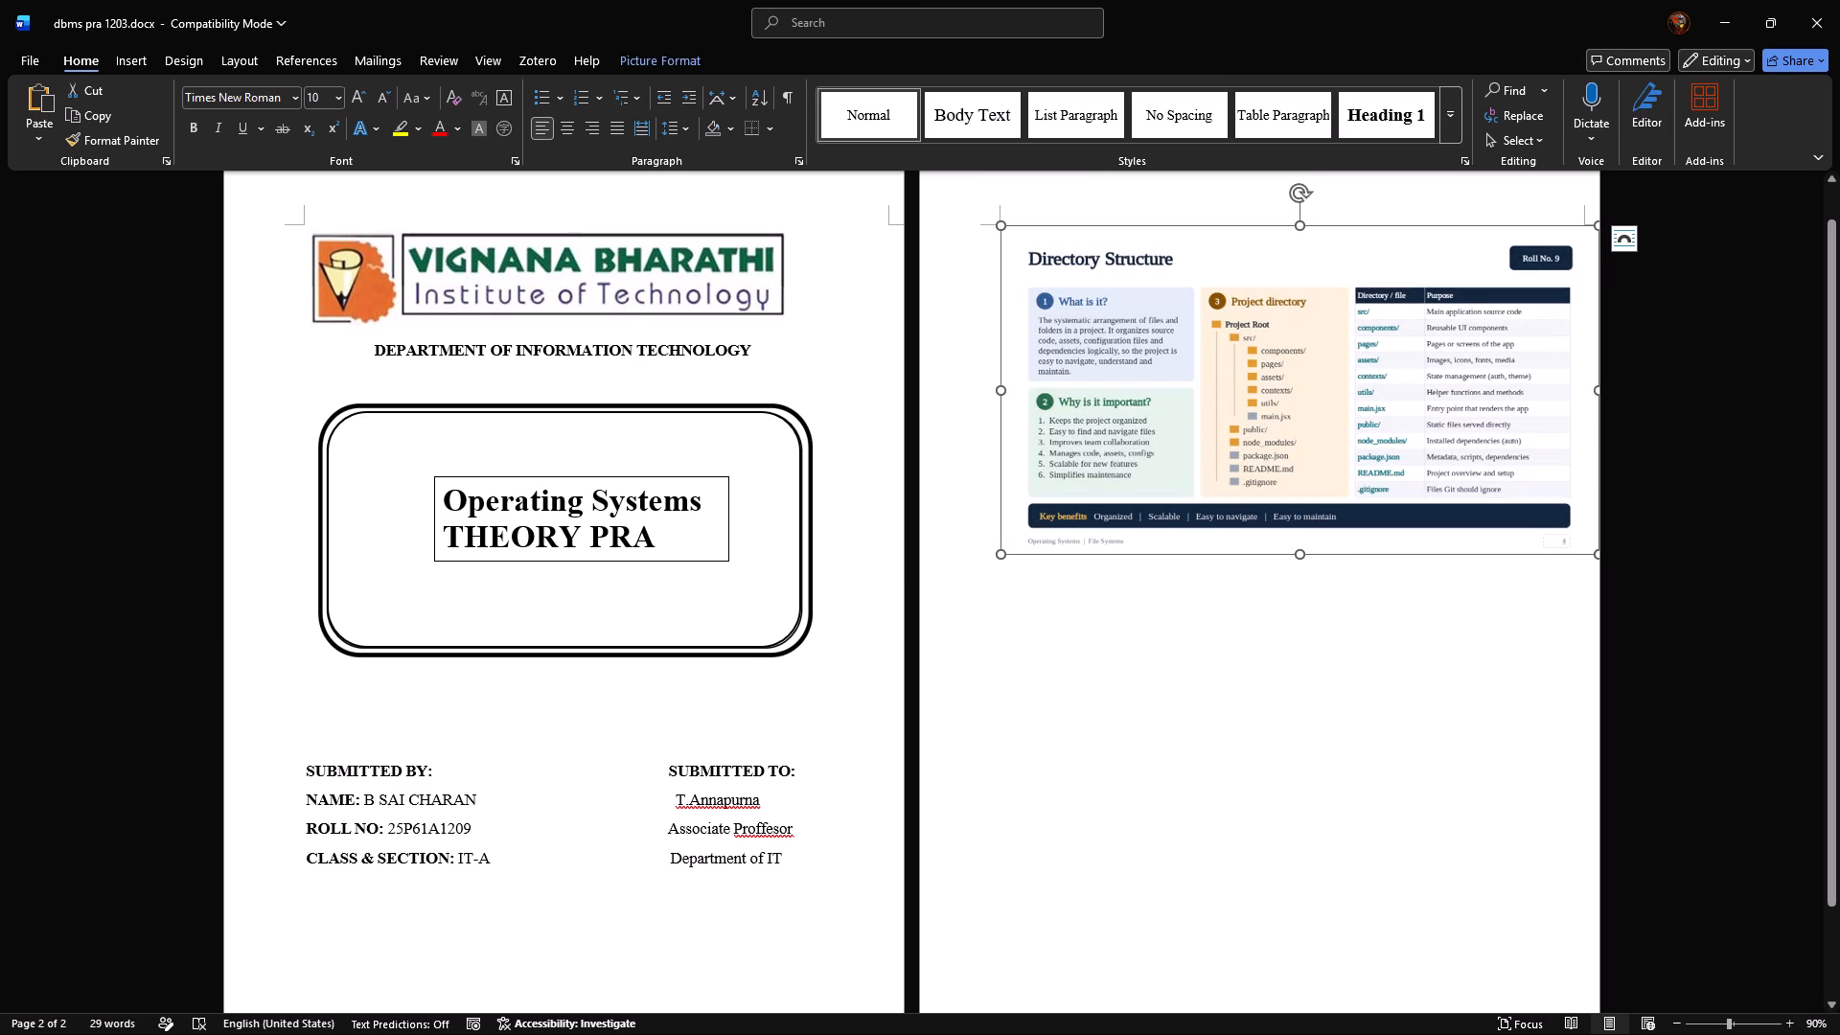
drag(1000, 560, 1022, 556)
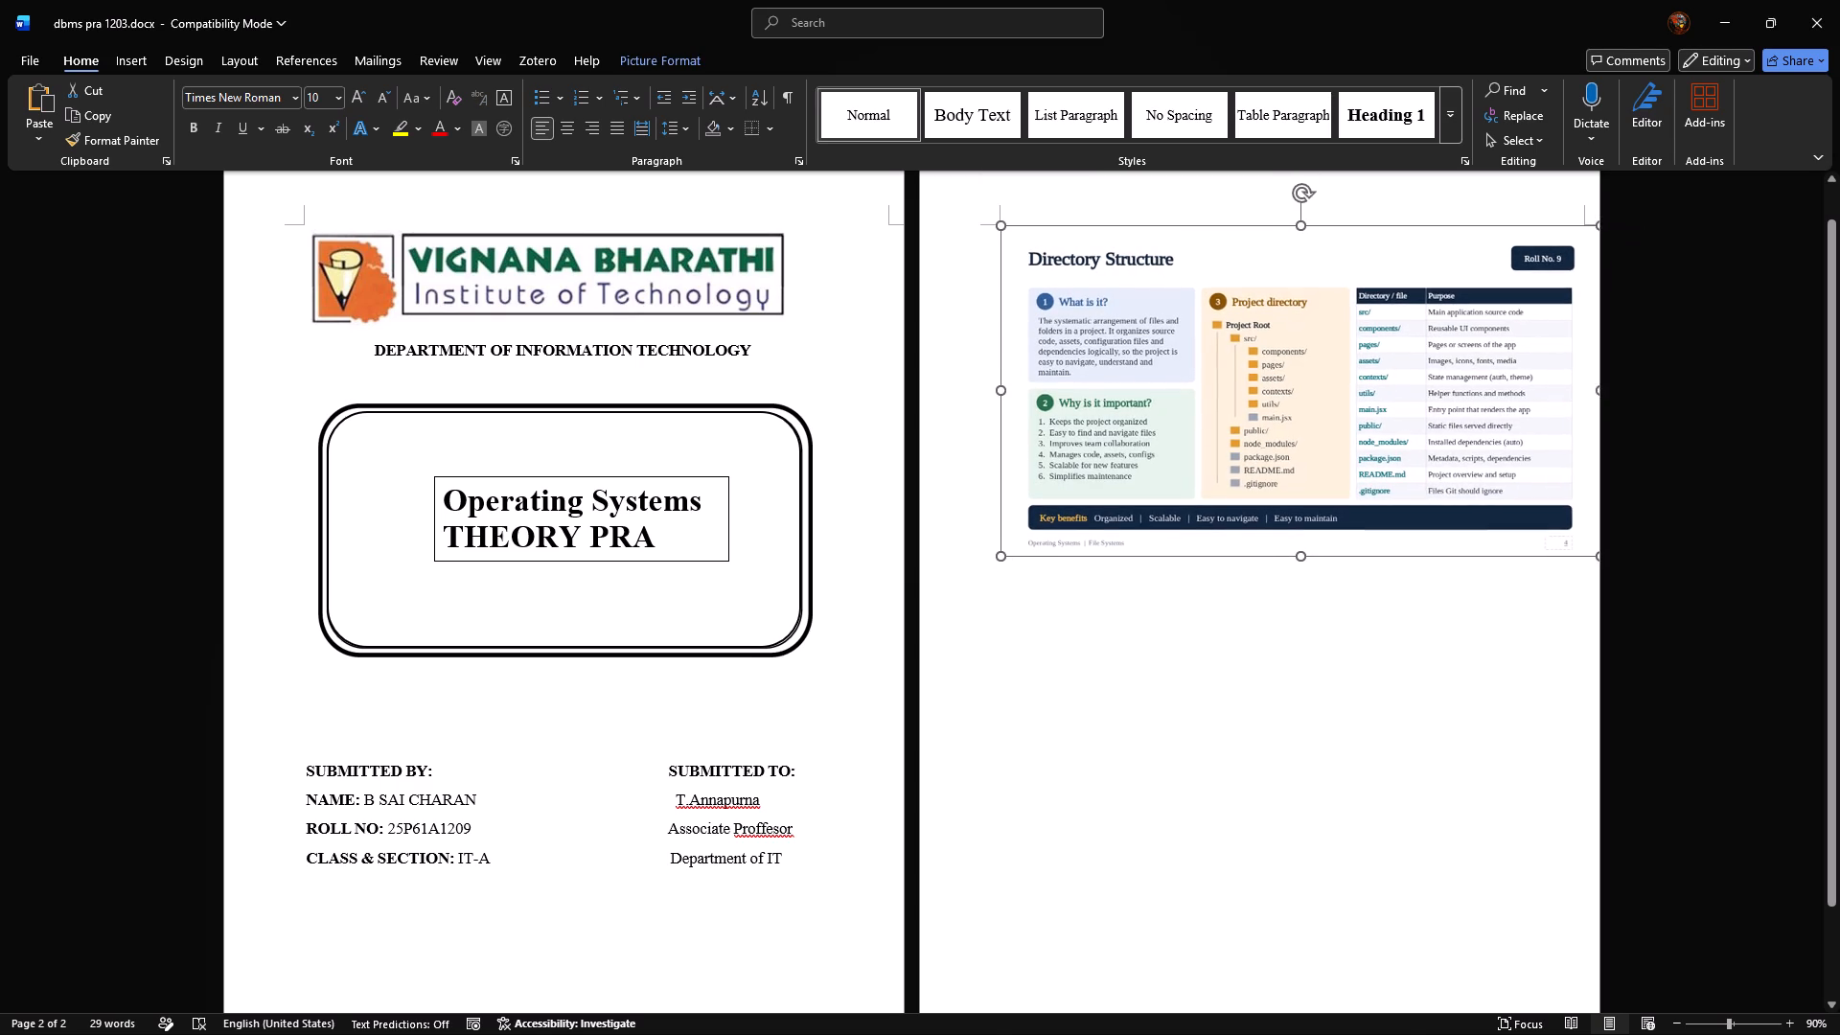
drag(1022, 556, 1018, 544)
click(1091, 649)
click(1256, 709)
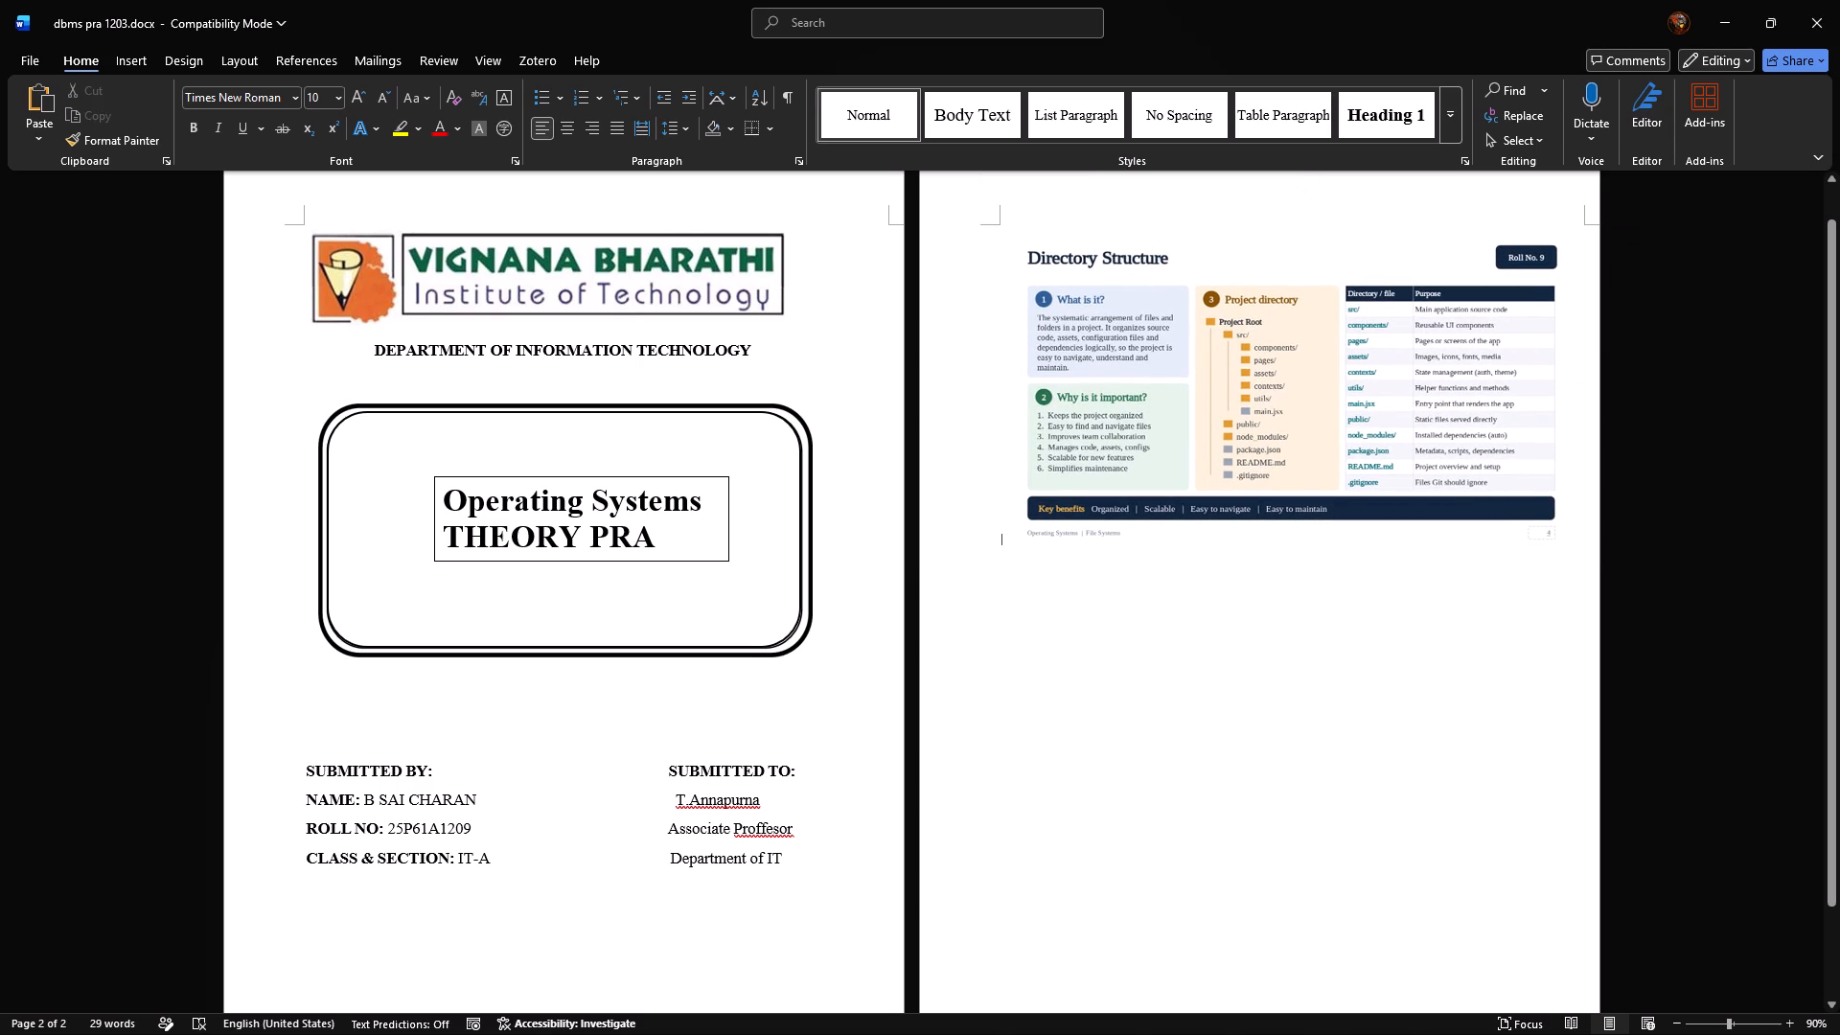
Reduce the Directory Structure picture's height slightly while keeping its width.
click(1222, 520)
drag(1295, 546, 1314, 655)
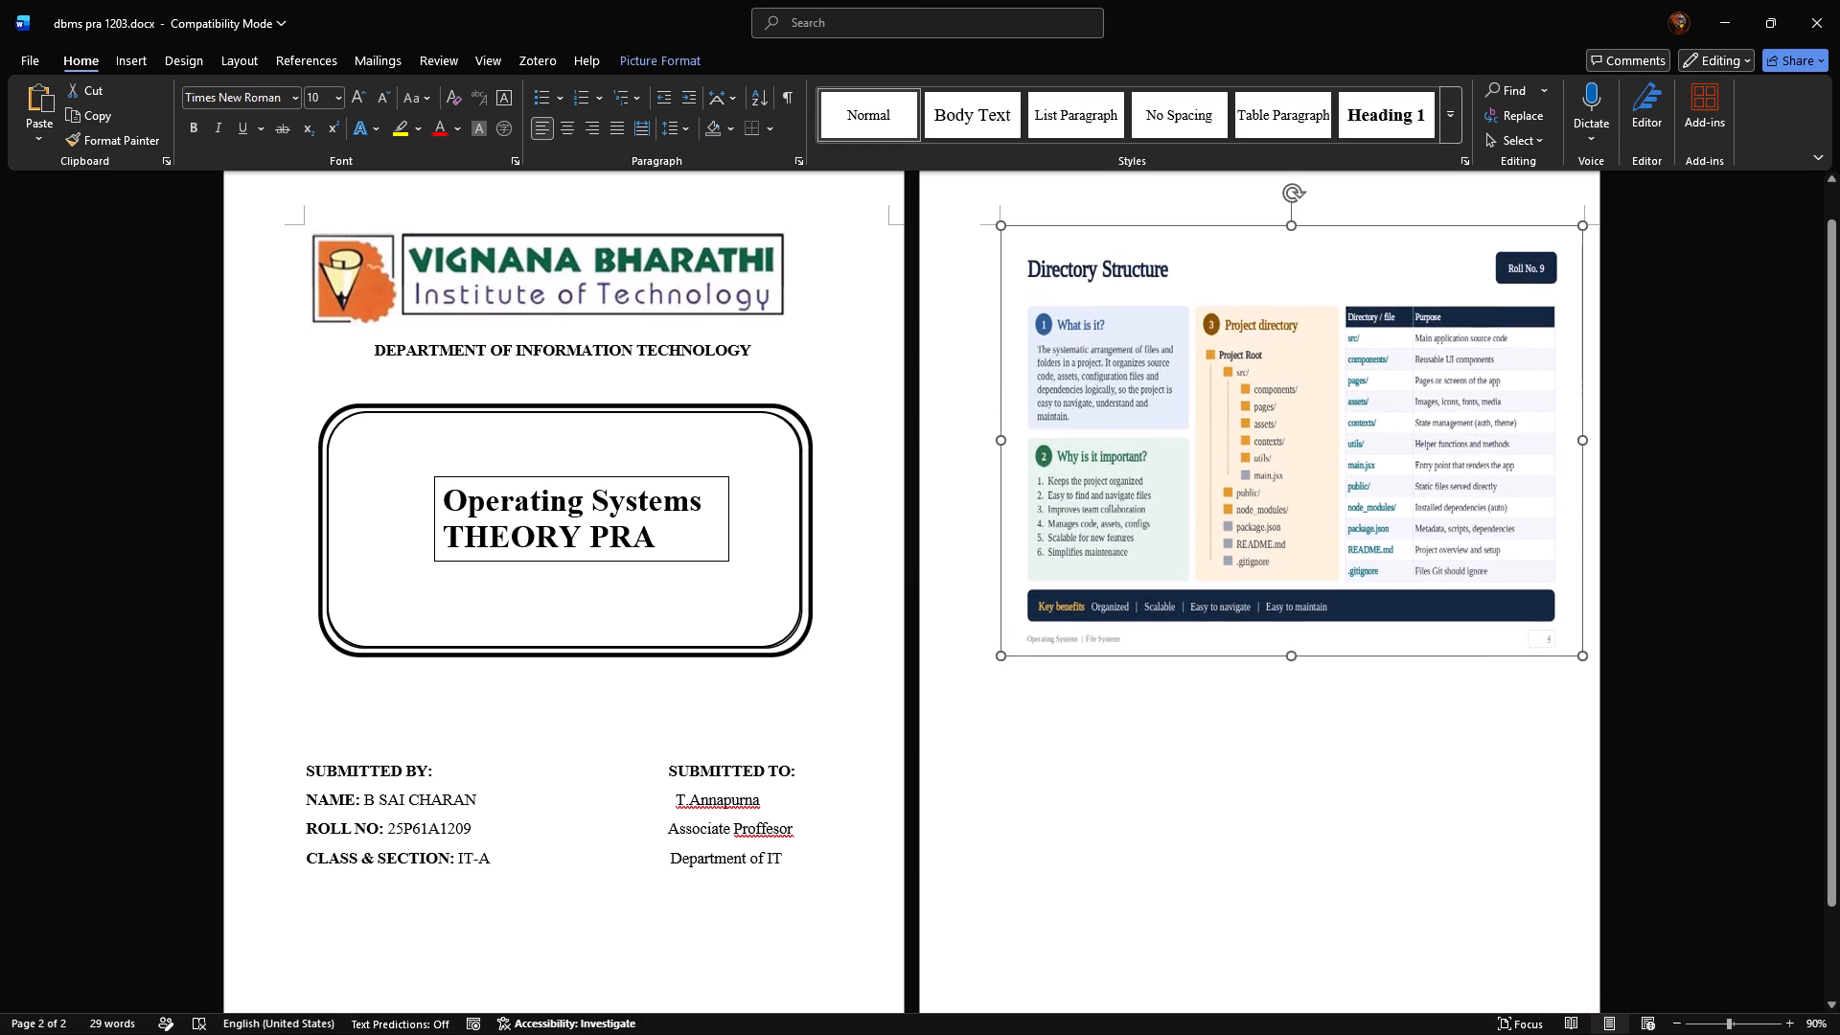
drag(1314, 655, 1316, 536)
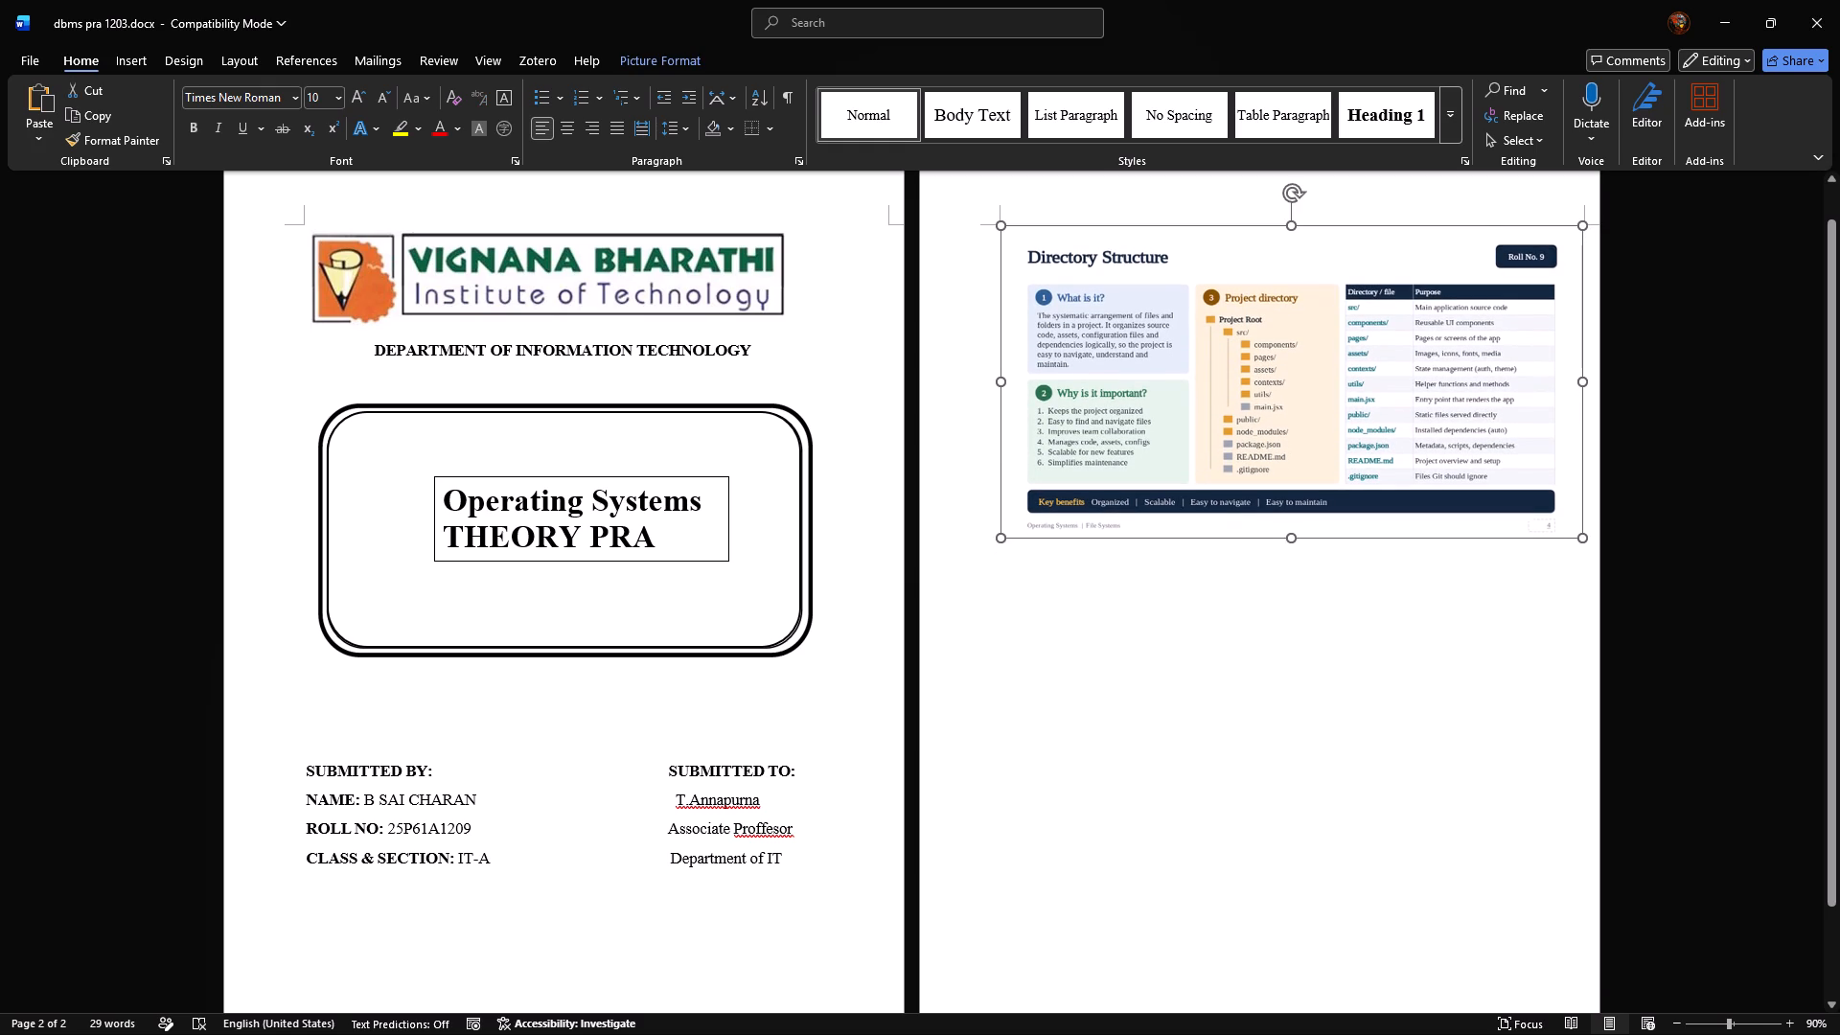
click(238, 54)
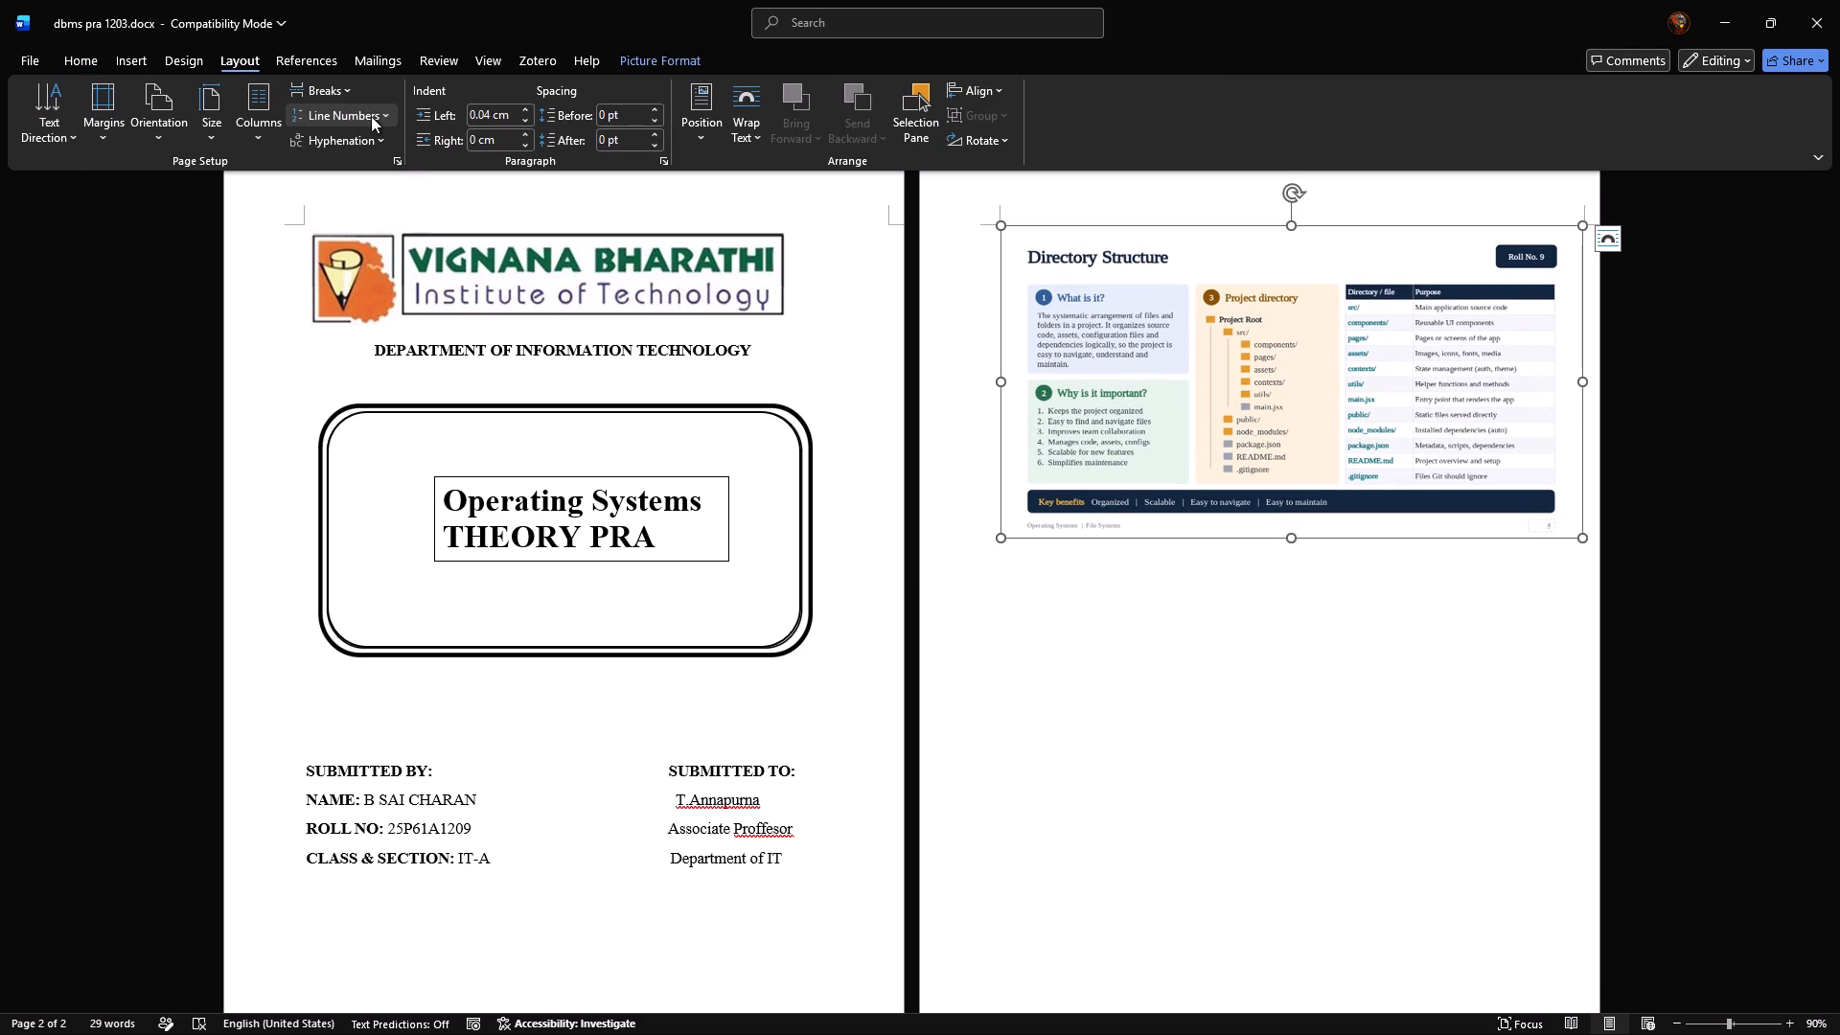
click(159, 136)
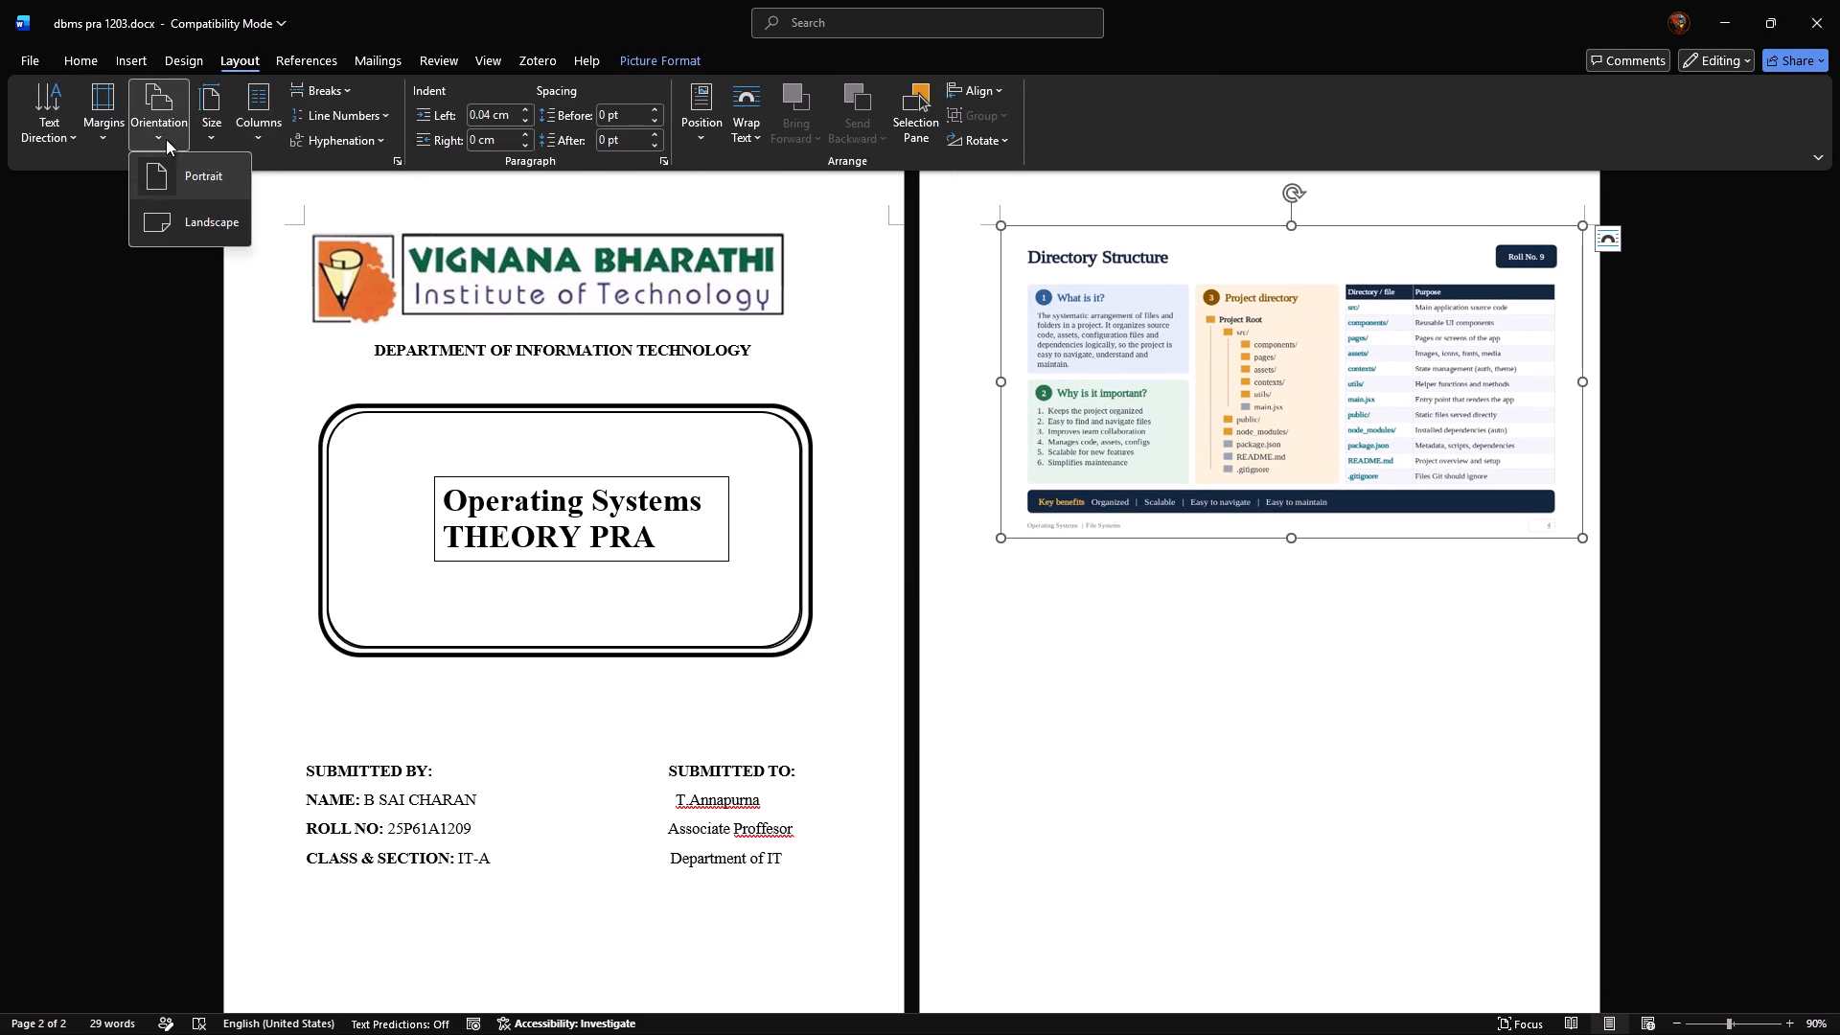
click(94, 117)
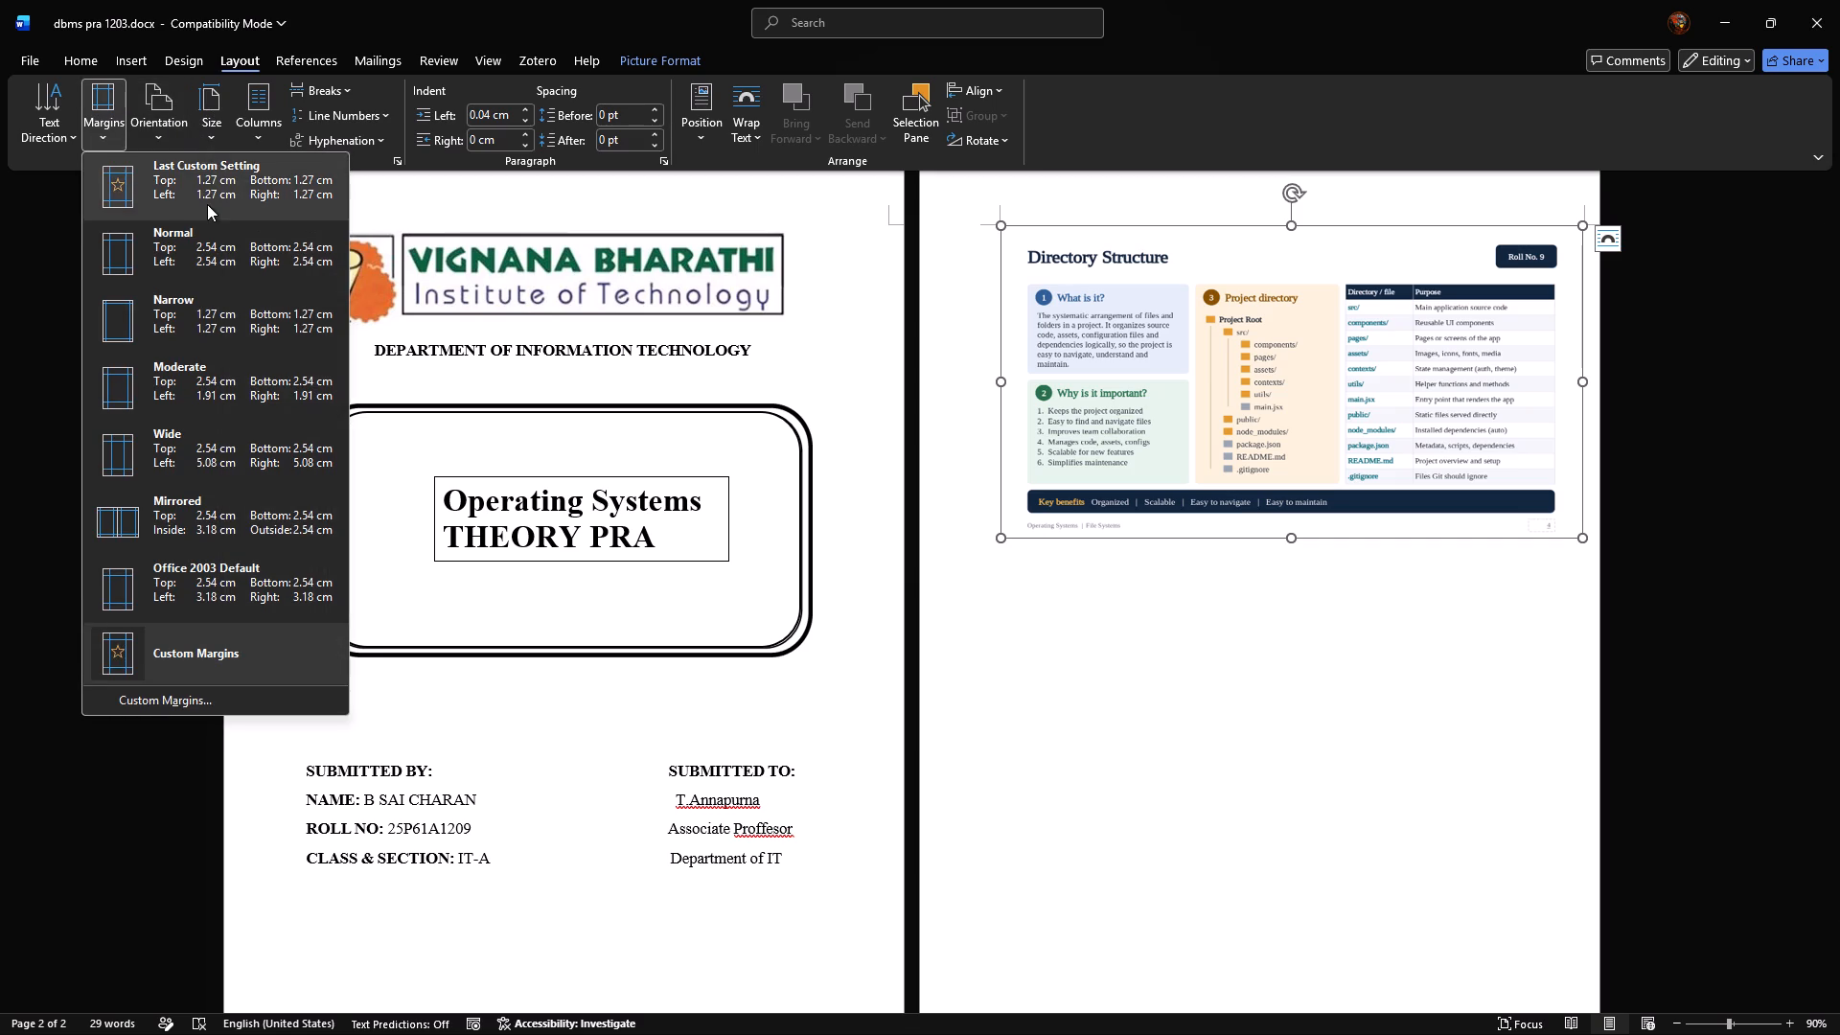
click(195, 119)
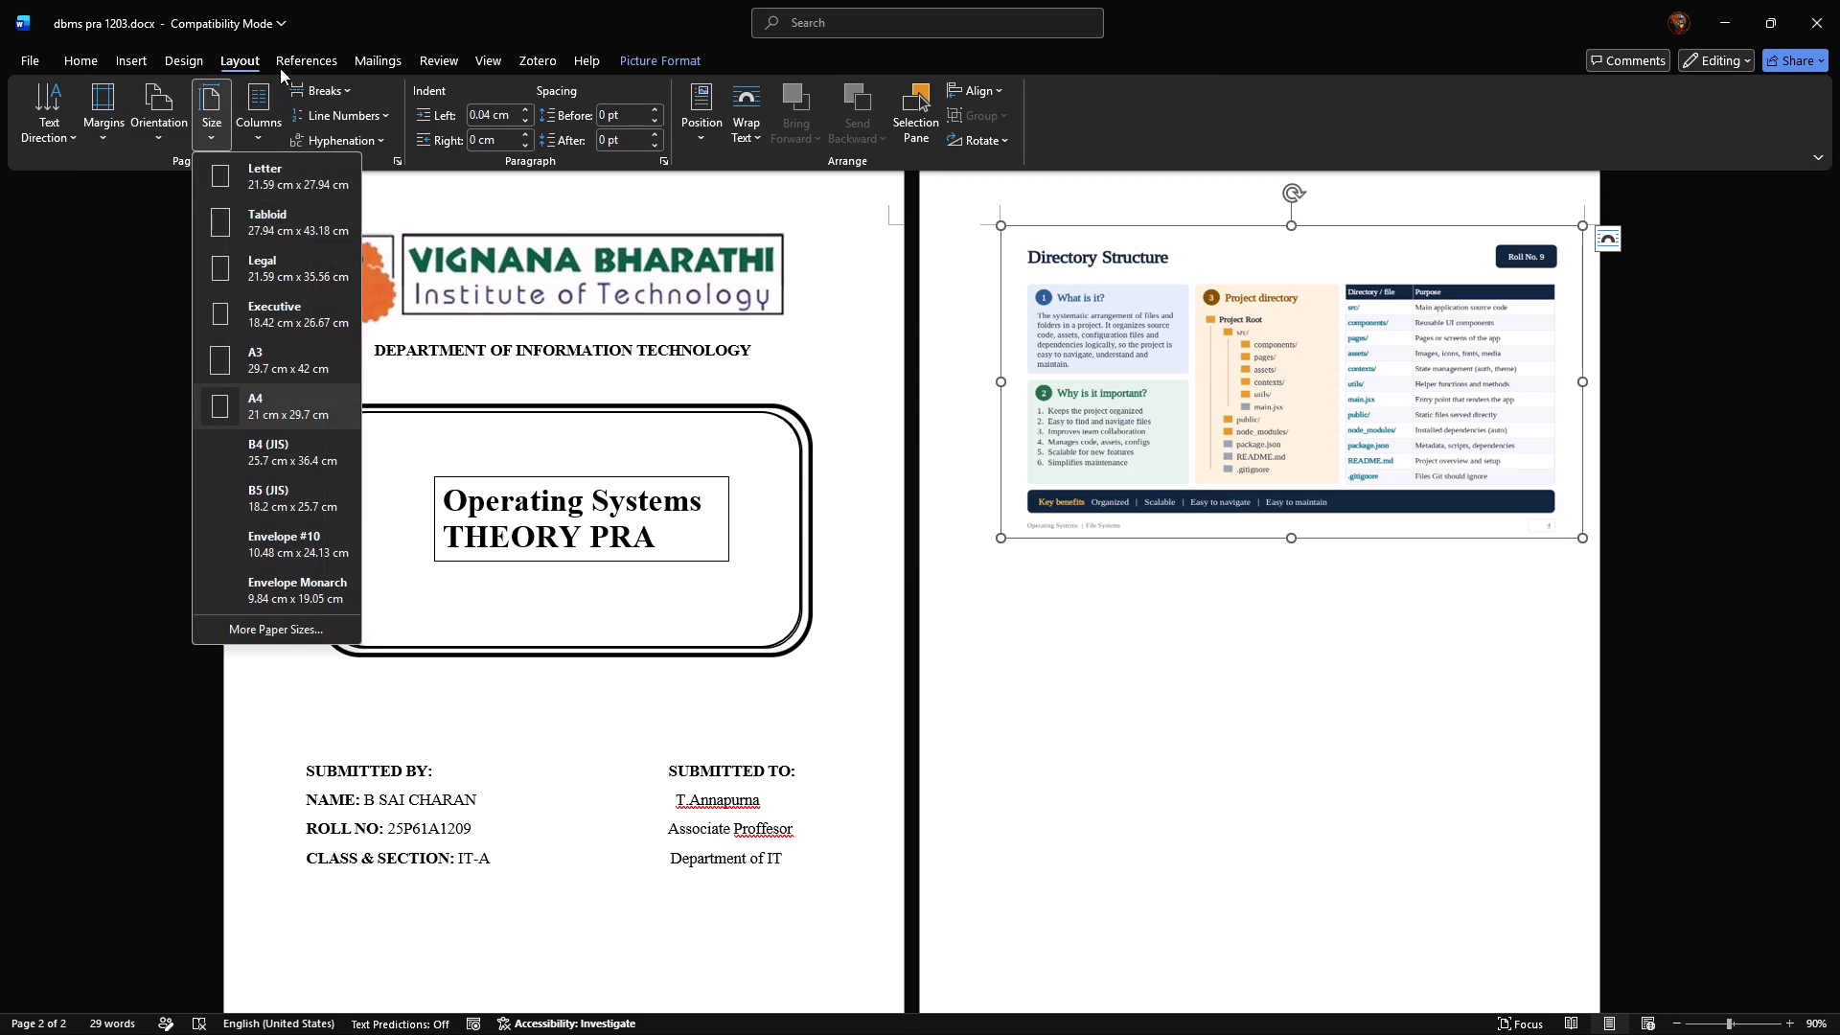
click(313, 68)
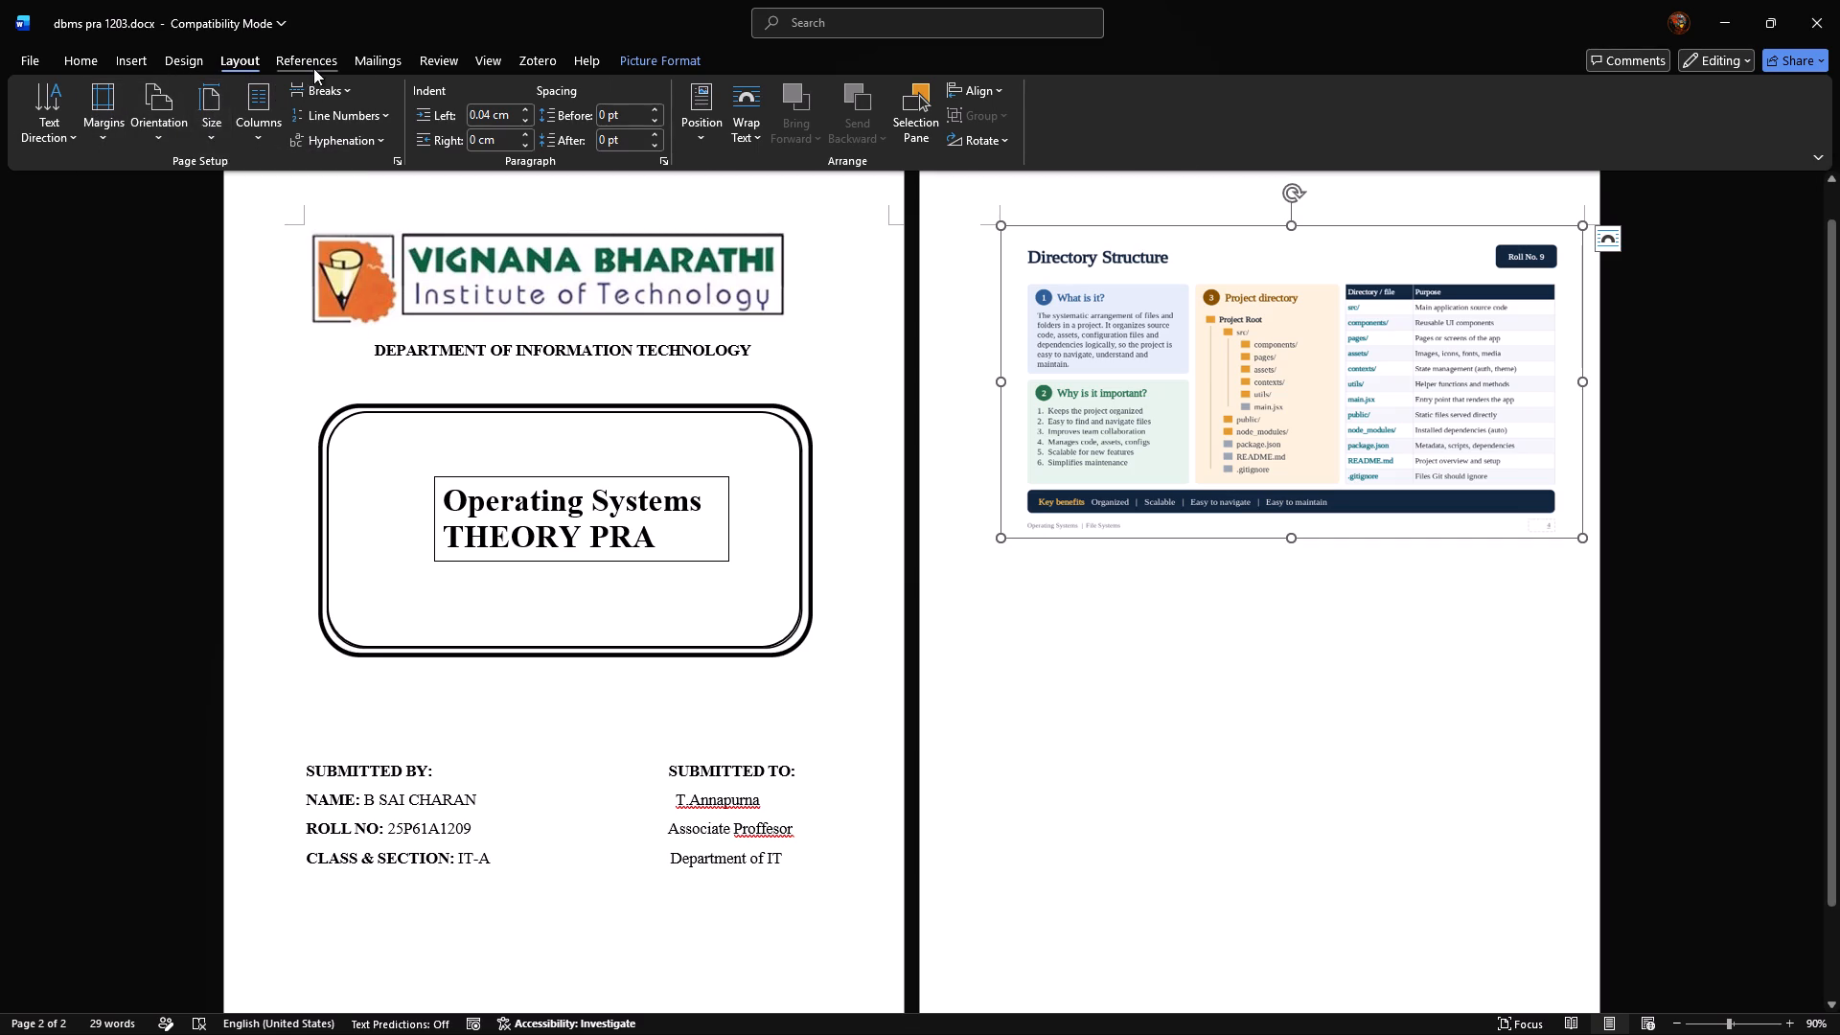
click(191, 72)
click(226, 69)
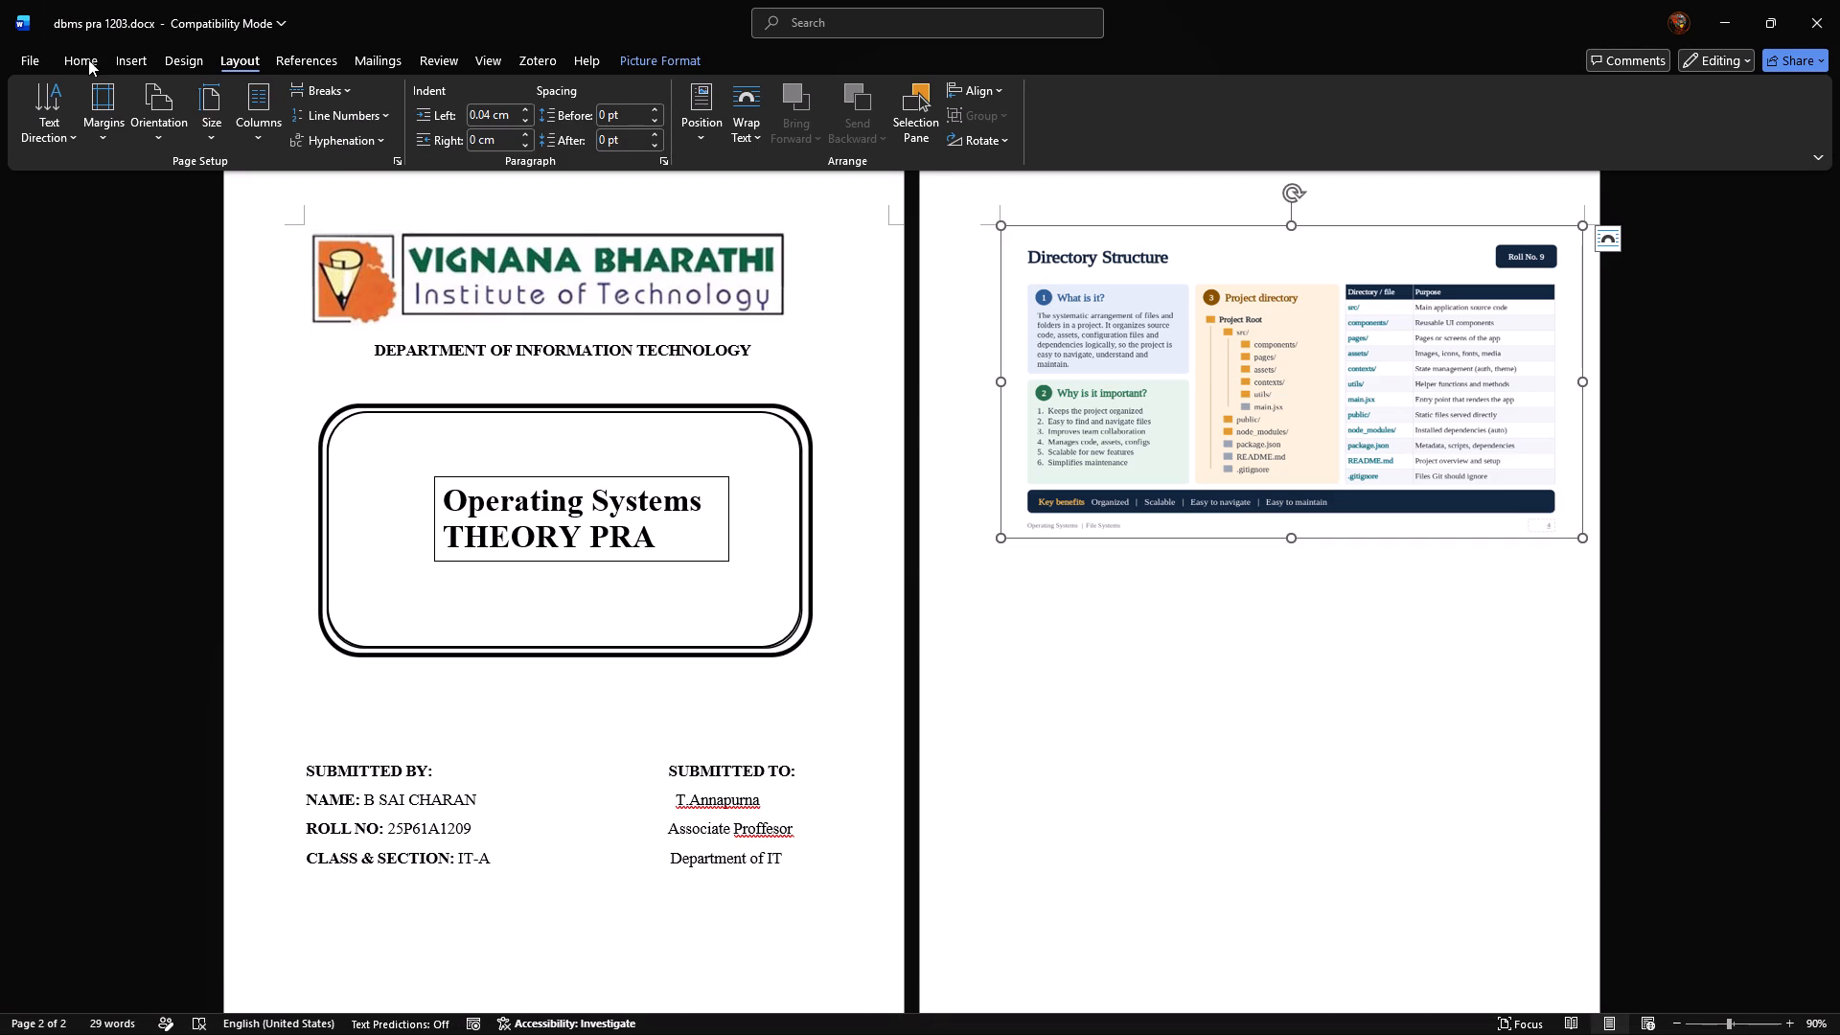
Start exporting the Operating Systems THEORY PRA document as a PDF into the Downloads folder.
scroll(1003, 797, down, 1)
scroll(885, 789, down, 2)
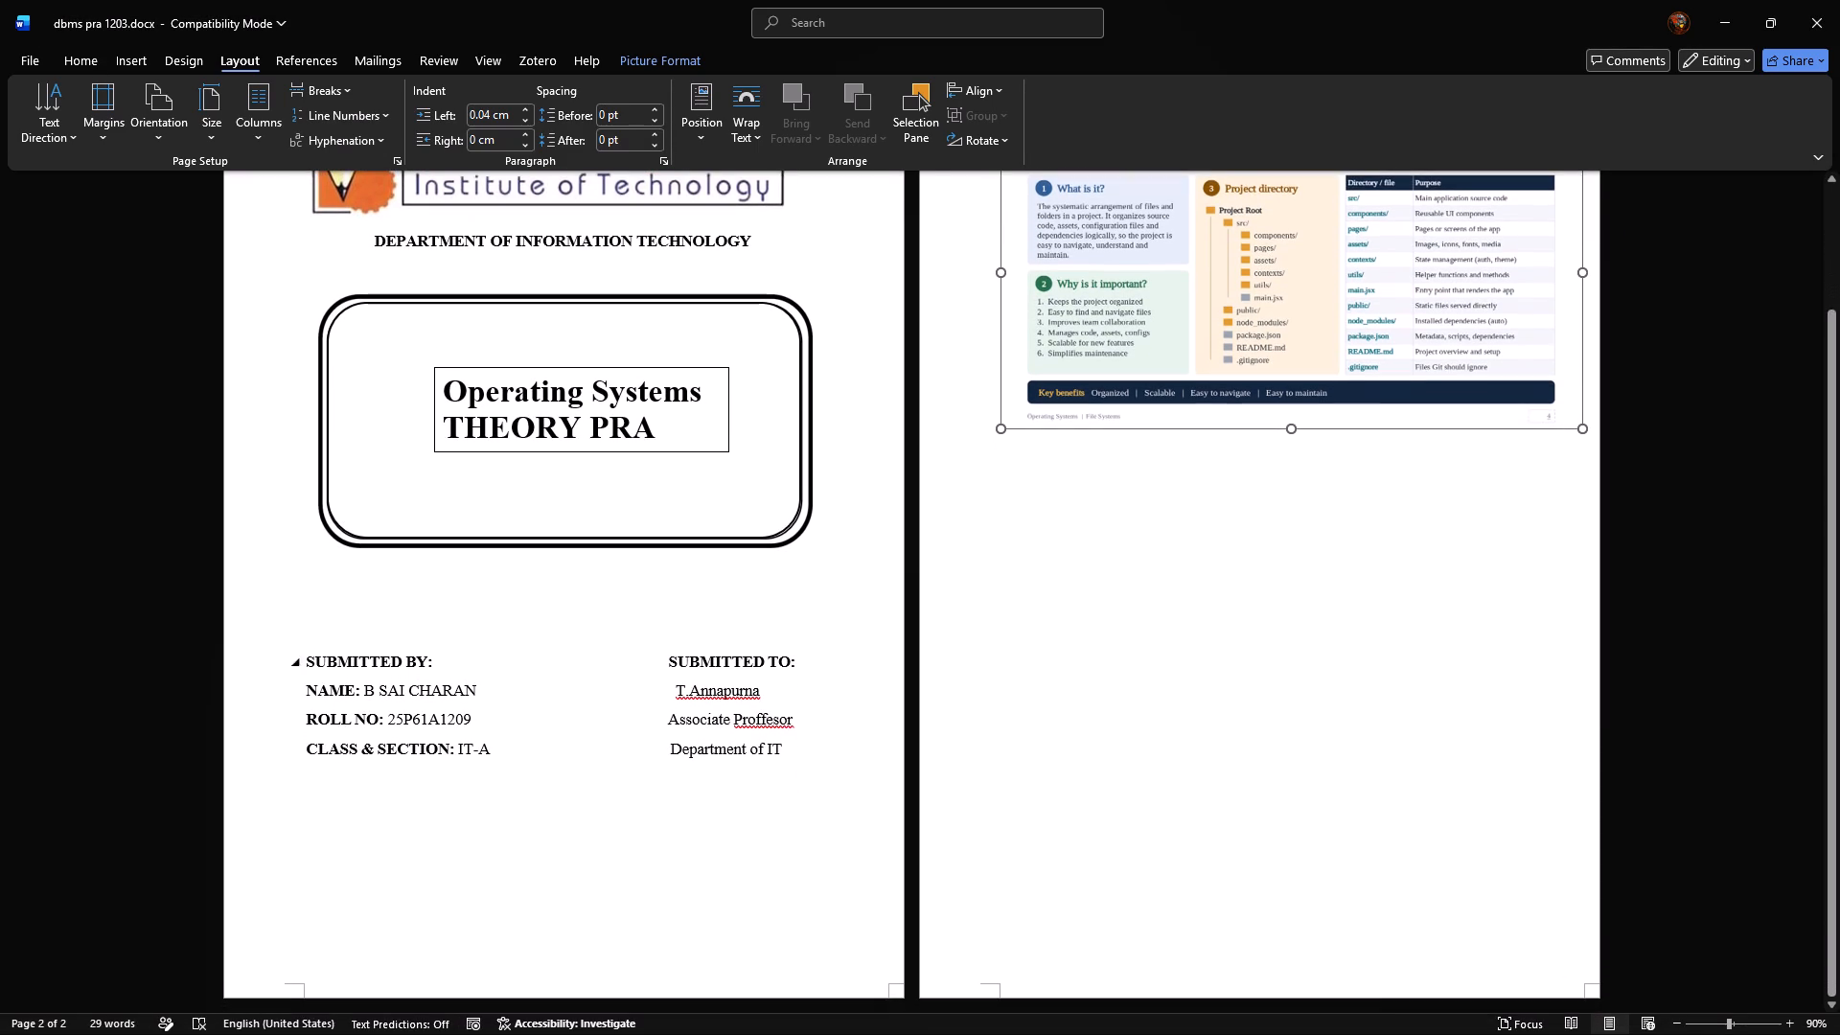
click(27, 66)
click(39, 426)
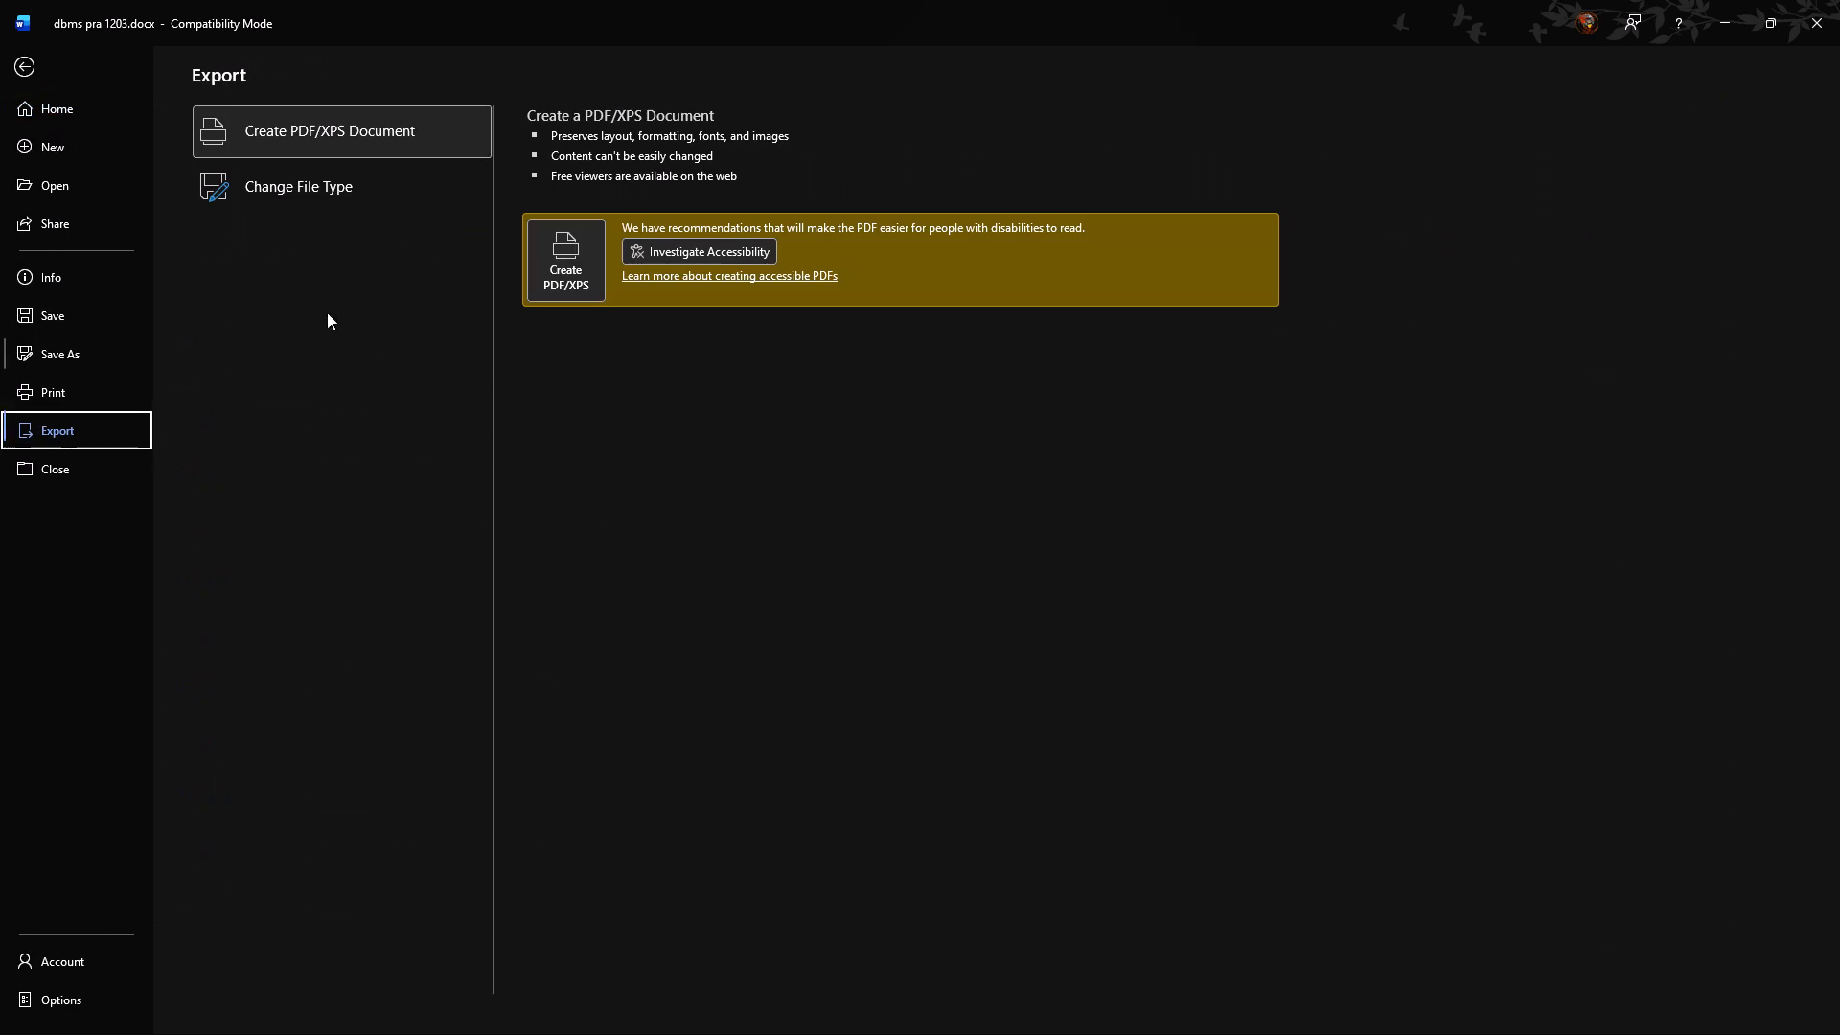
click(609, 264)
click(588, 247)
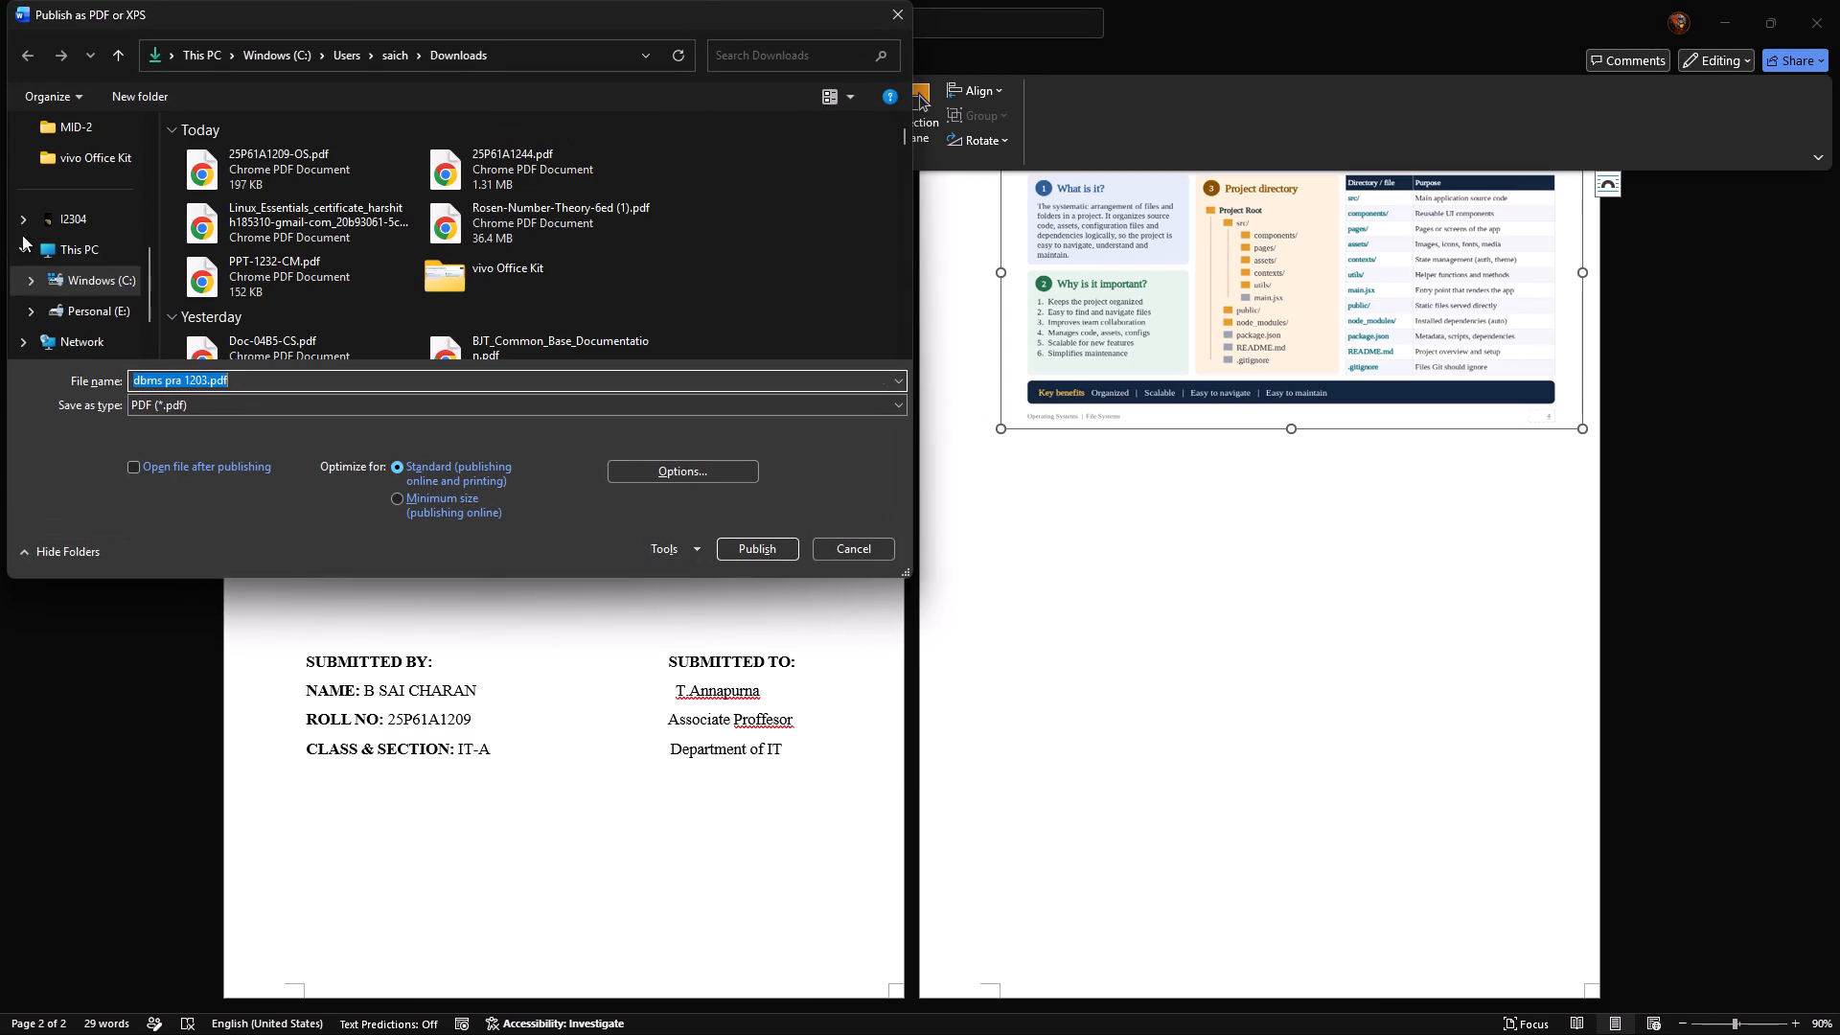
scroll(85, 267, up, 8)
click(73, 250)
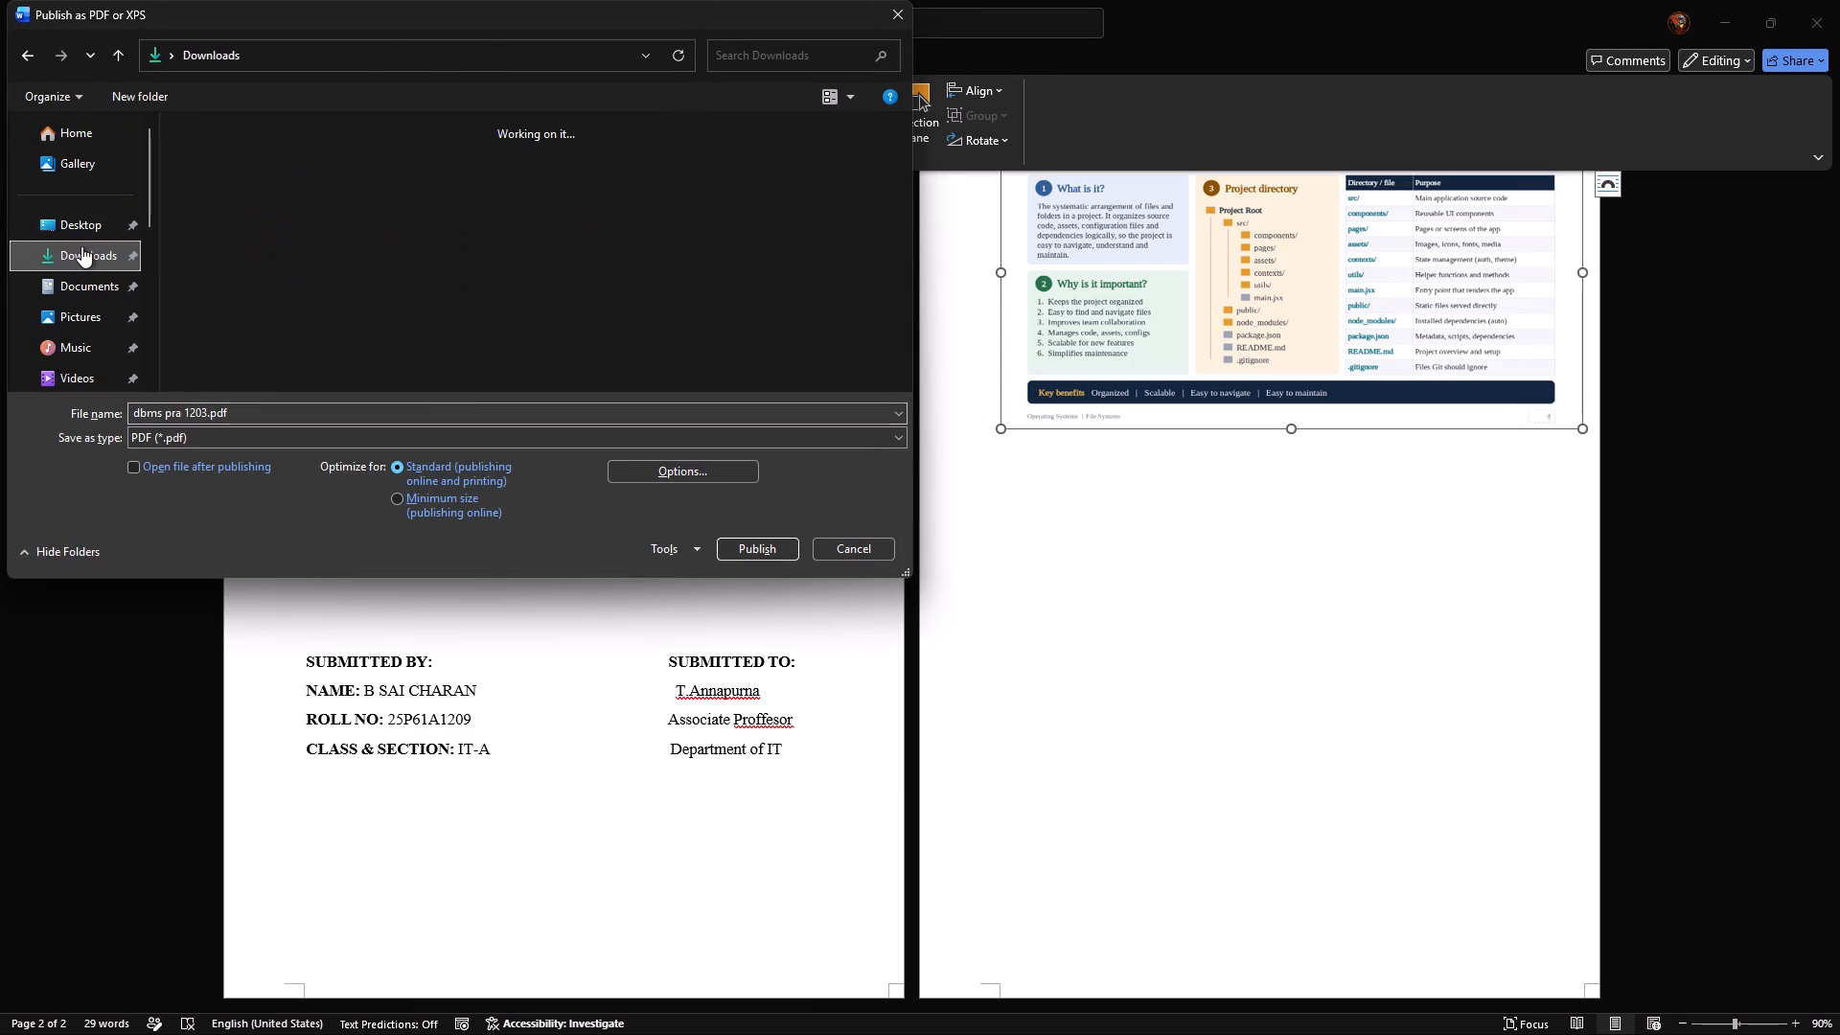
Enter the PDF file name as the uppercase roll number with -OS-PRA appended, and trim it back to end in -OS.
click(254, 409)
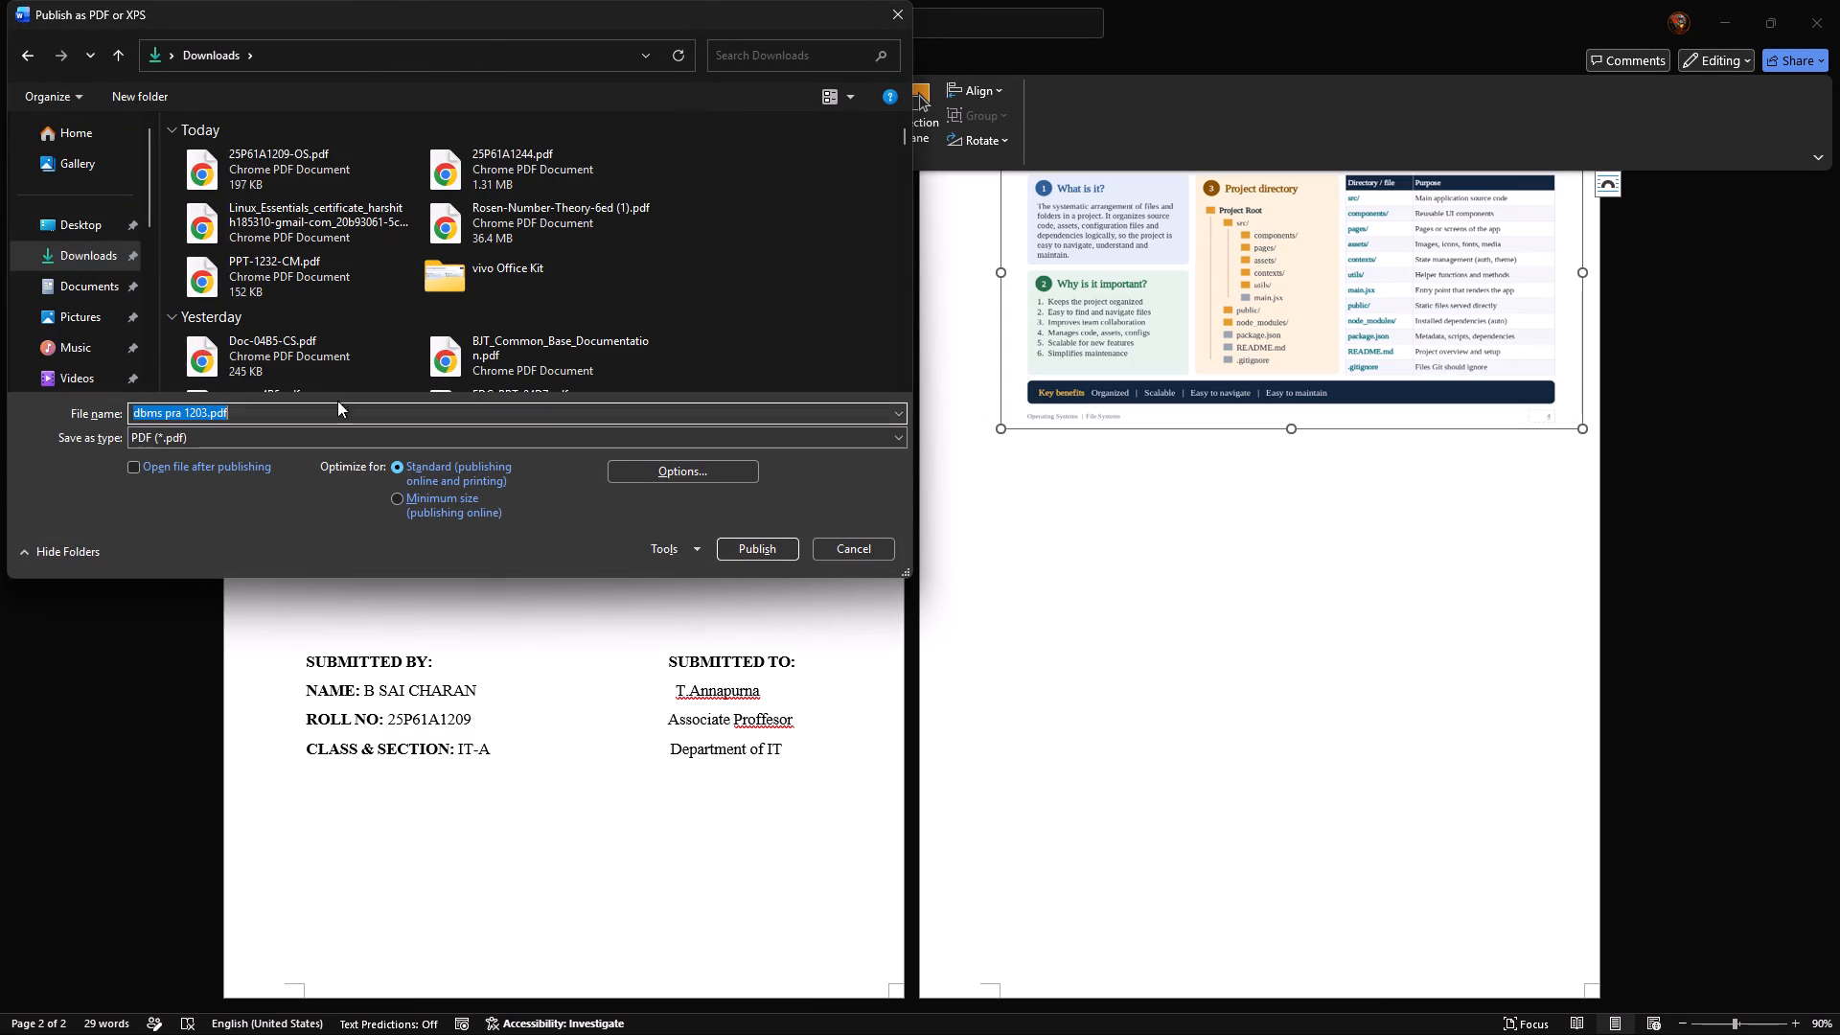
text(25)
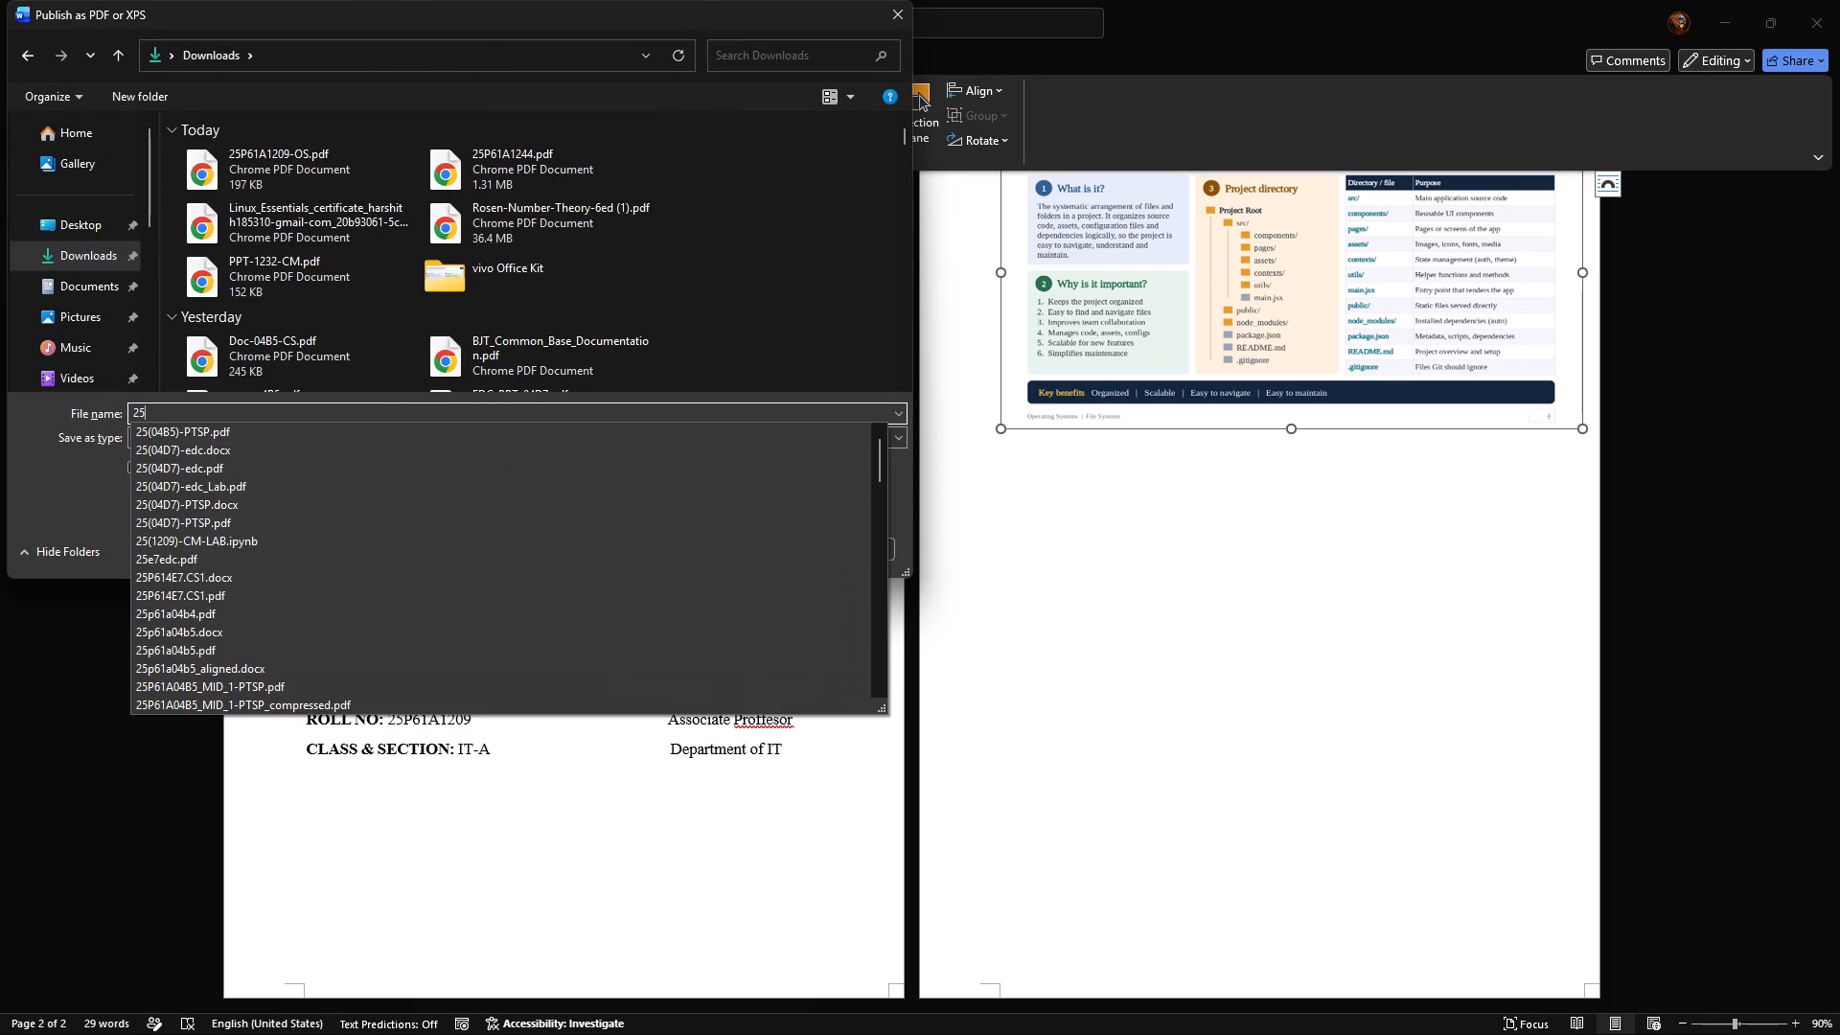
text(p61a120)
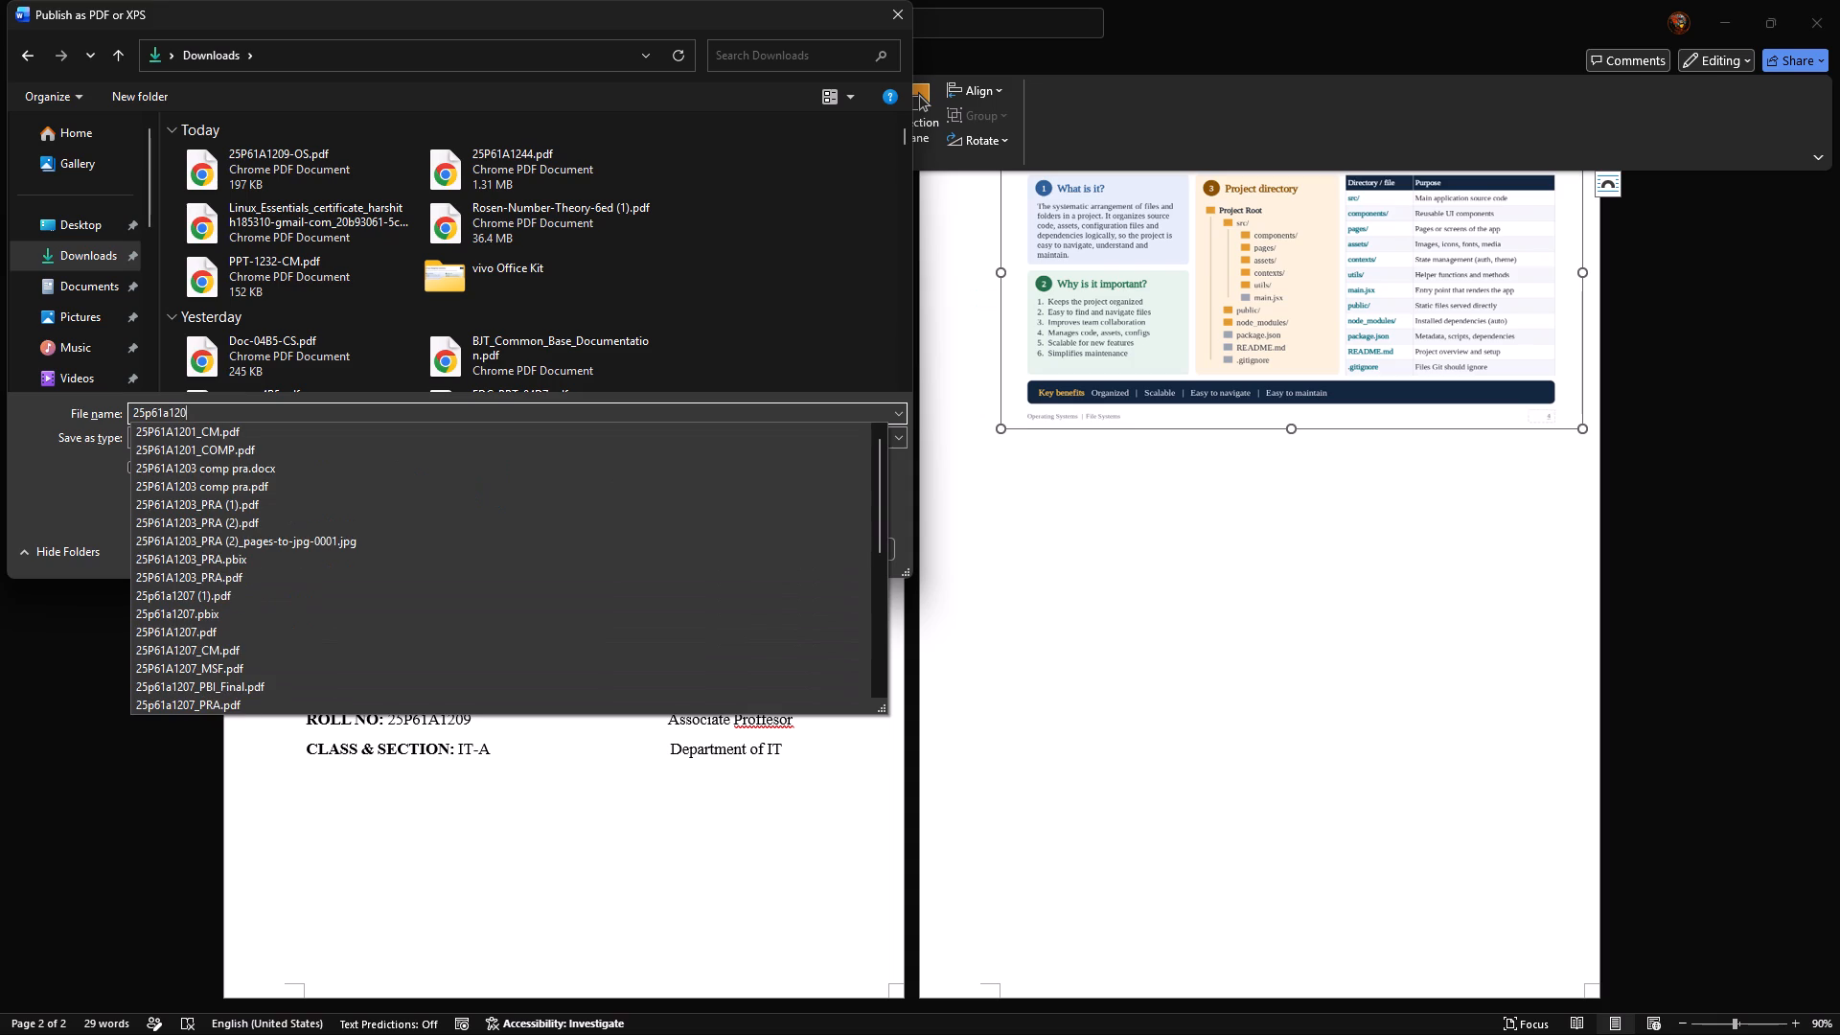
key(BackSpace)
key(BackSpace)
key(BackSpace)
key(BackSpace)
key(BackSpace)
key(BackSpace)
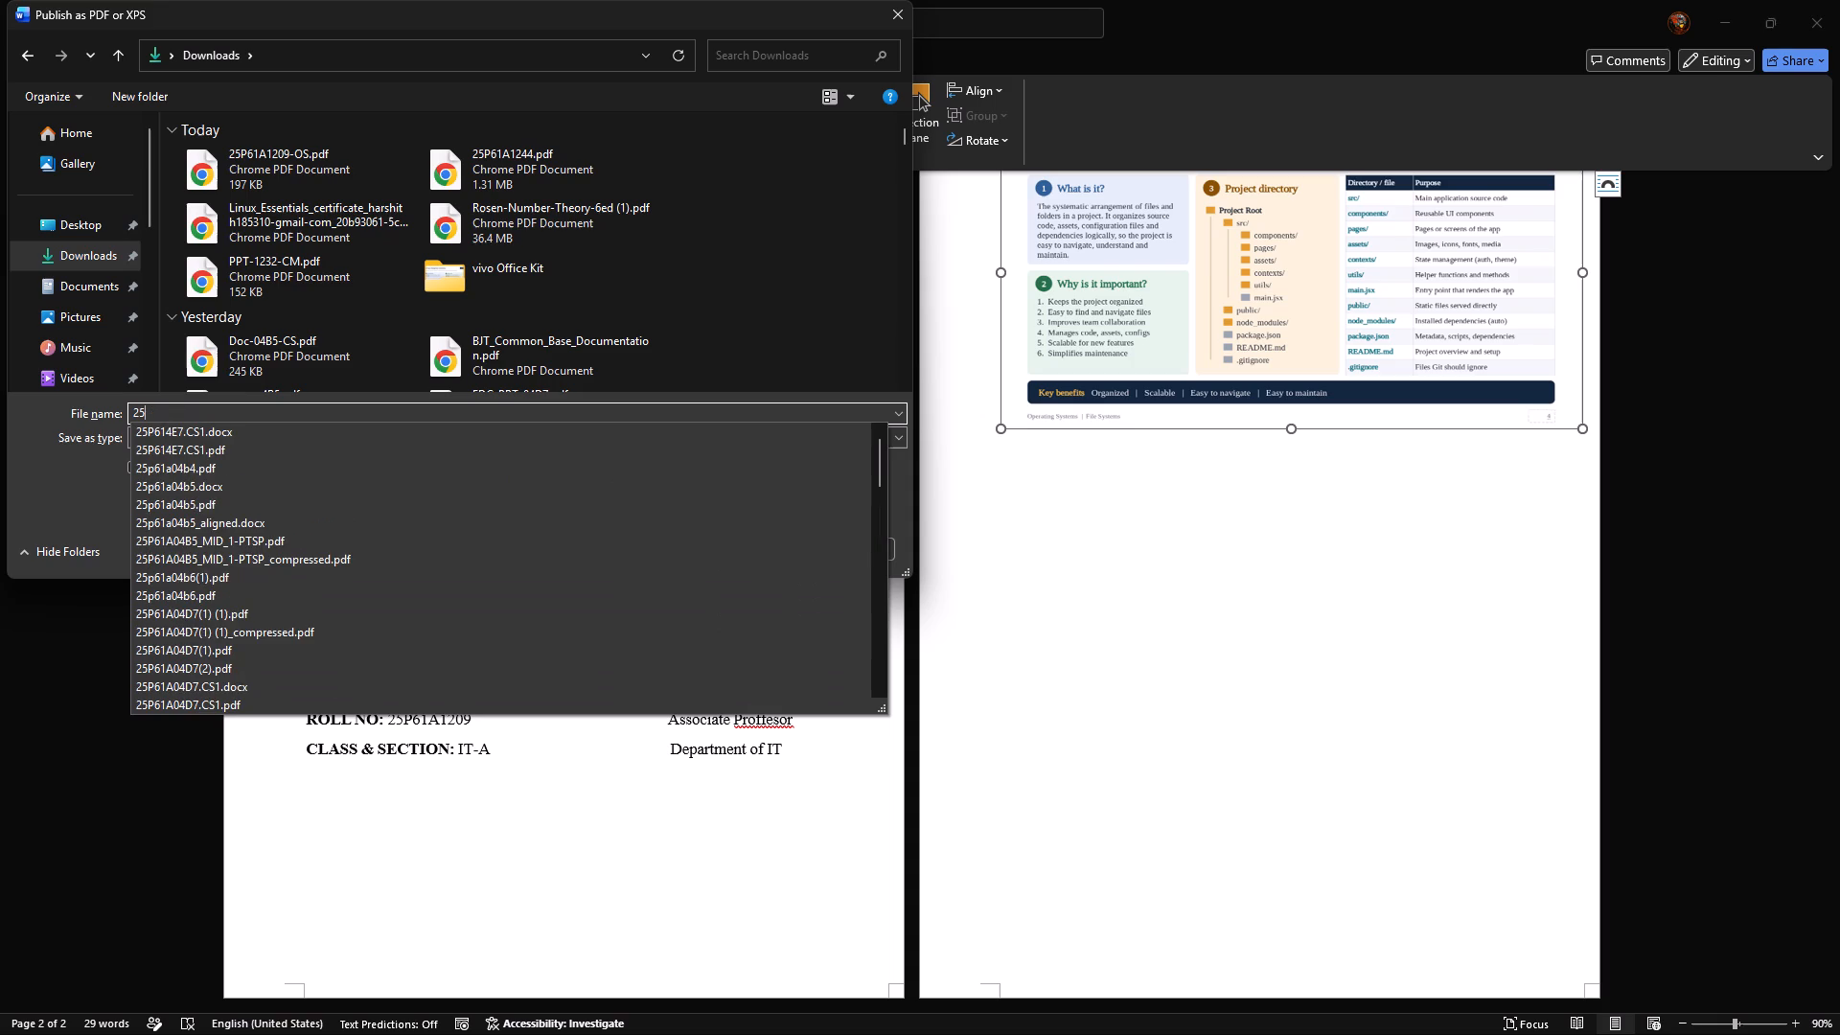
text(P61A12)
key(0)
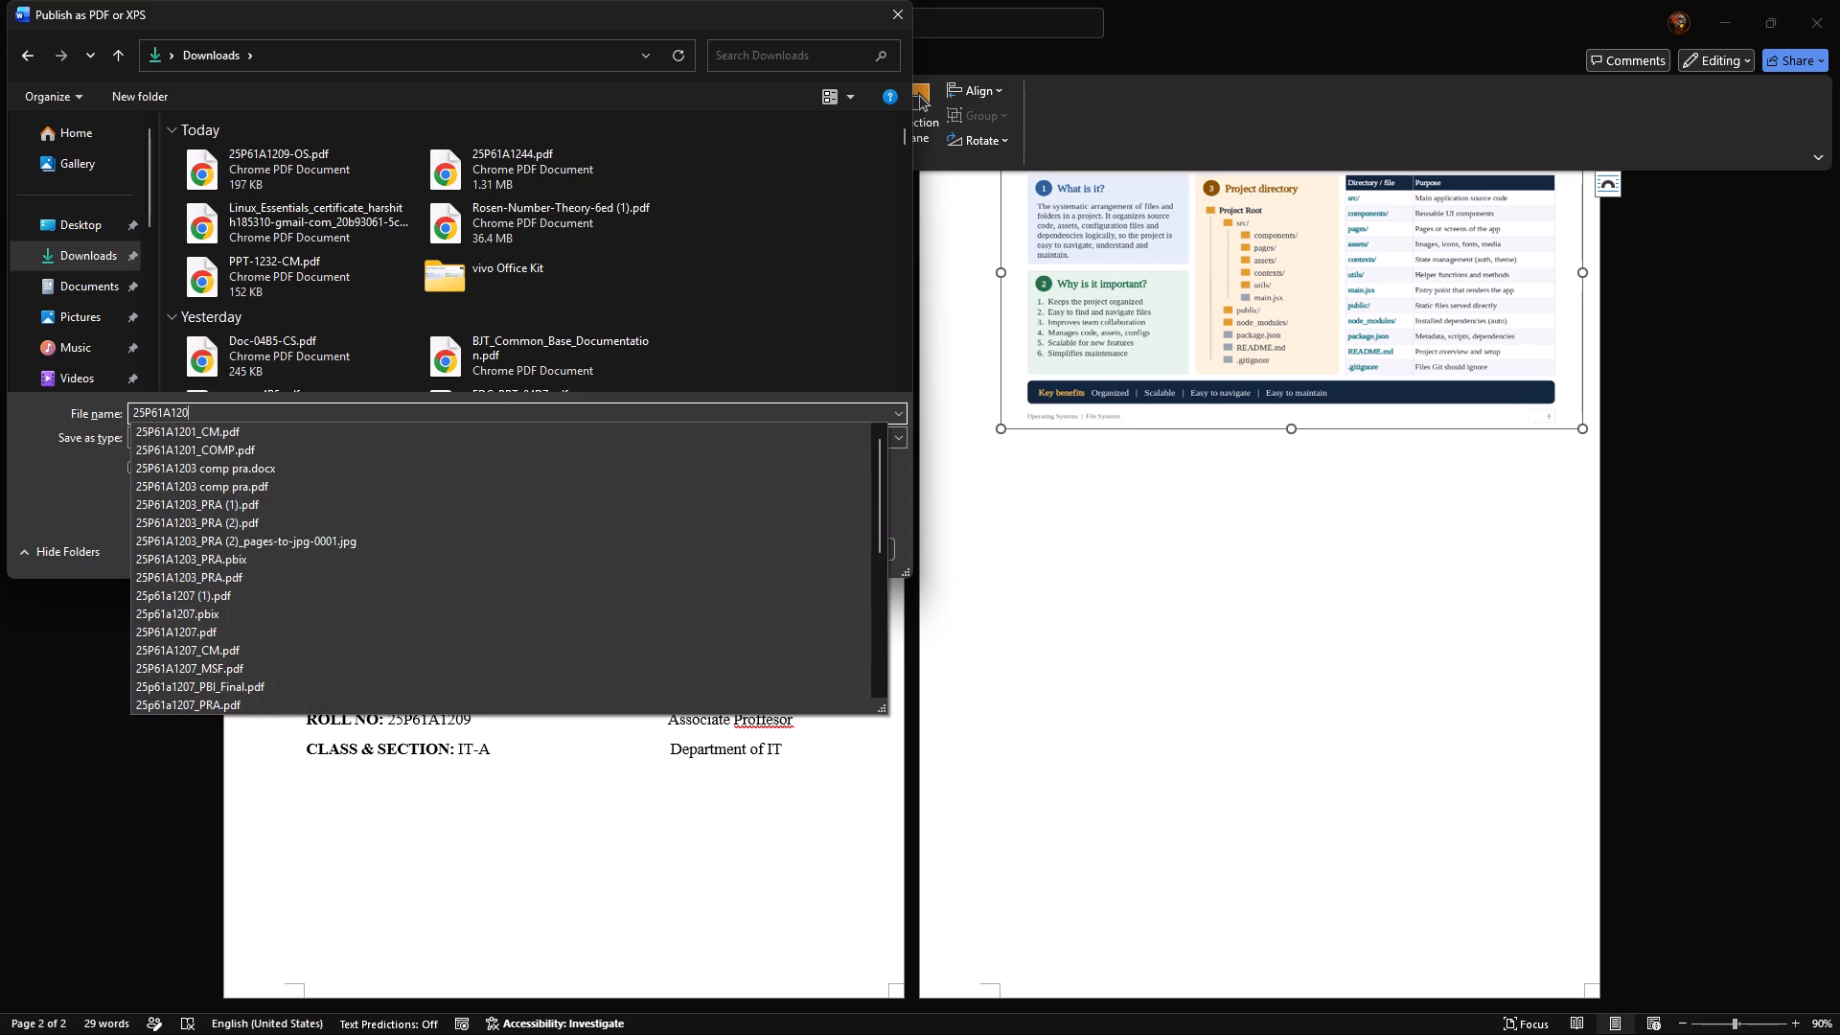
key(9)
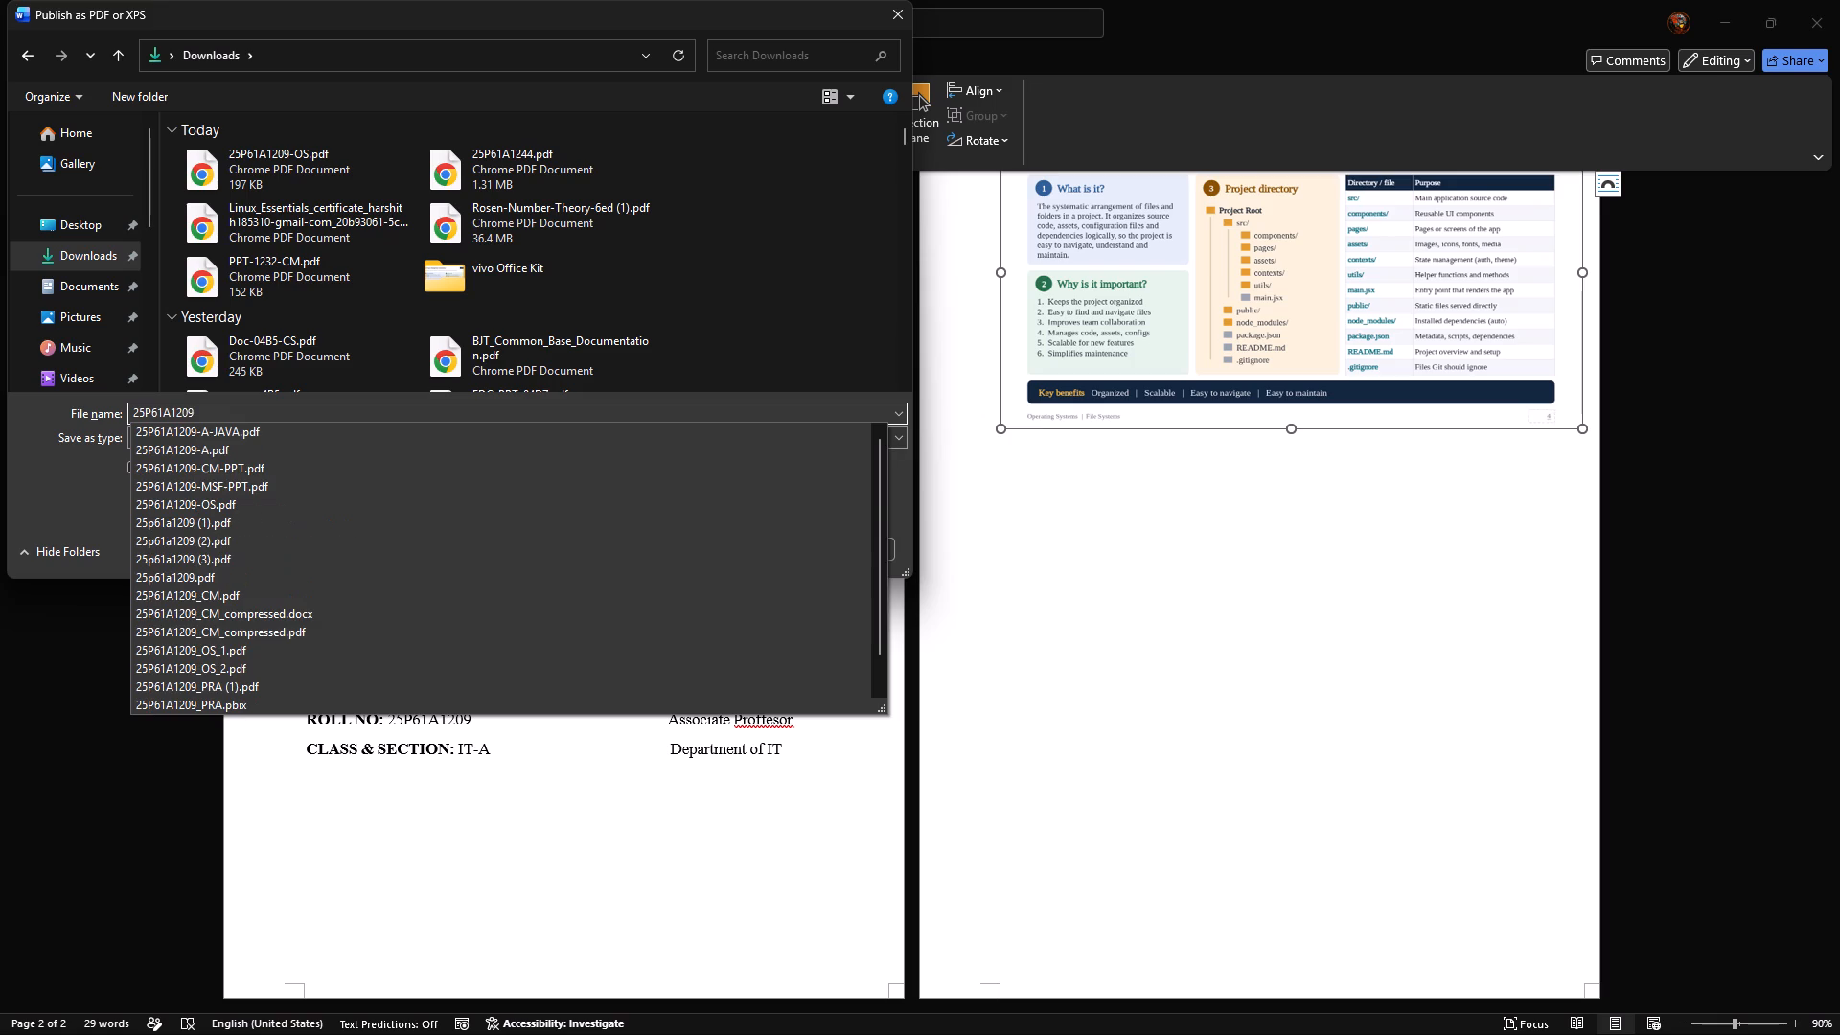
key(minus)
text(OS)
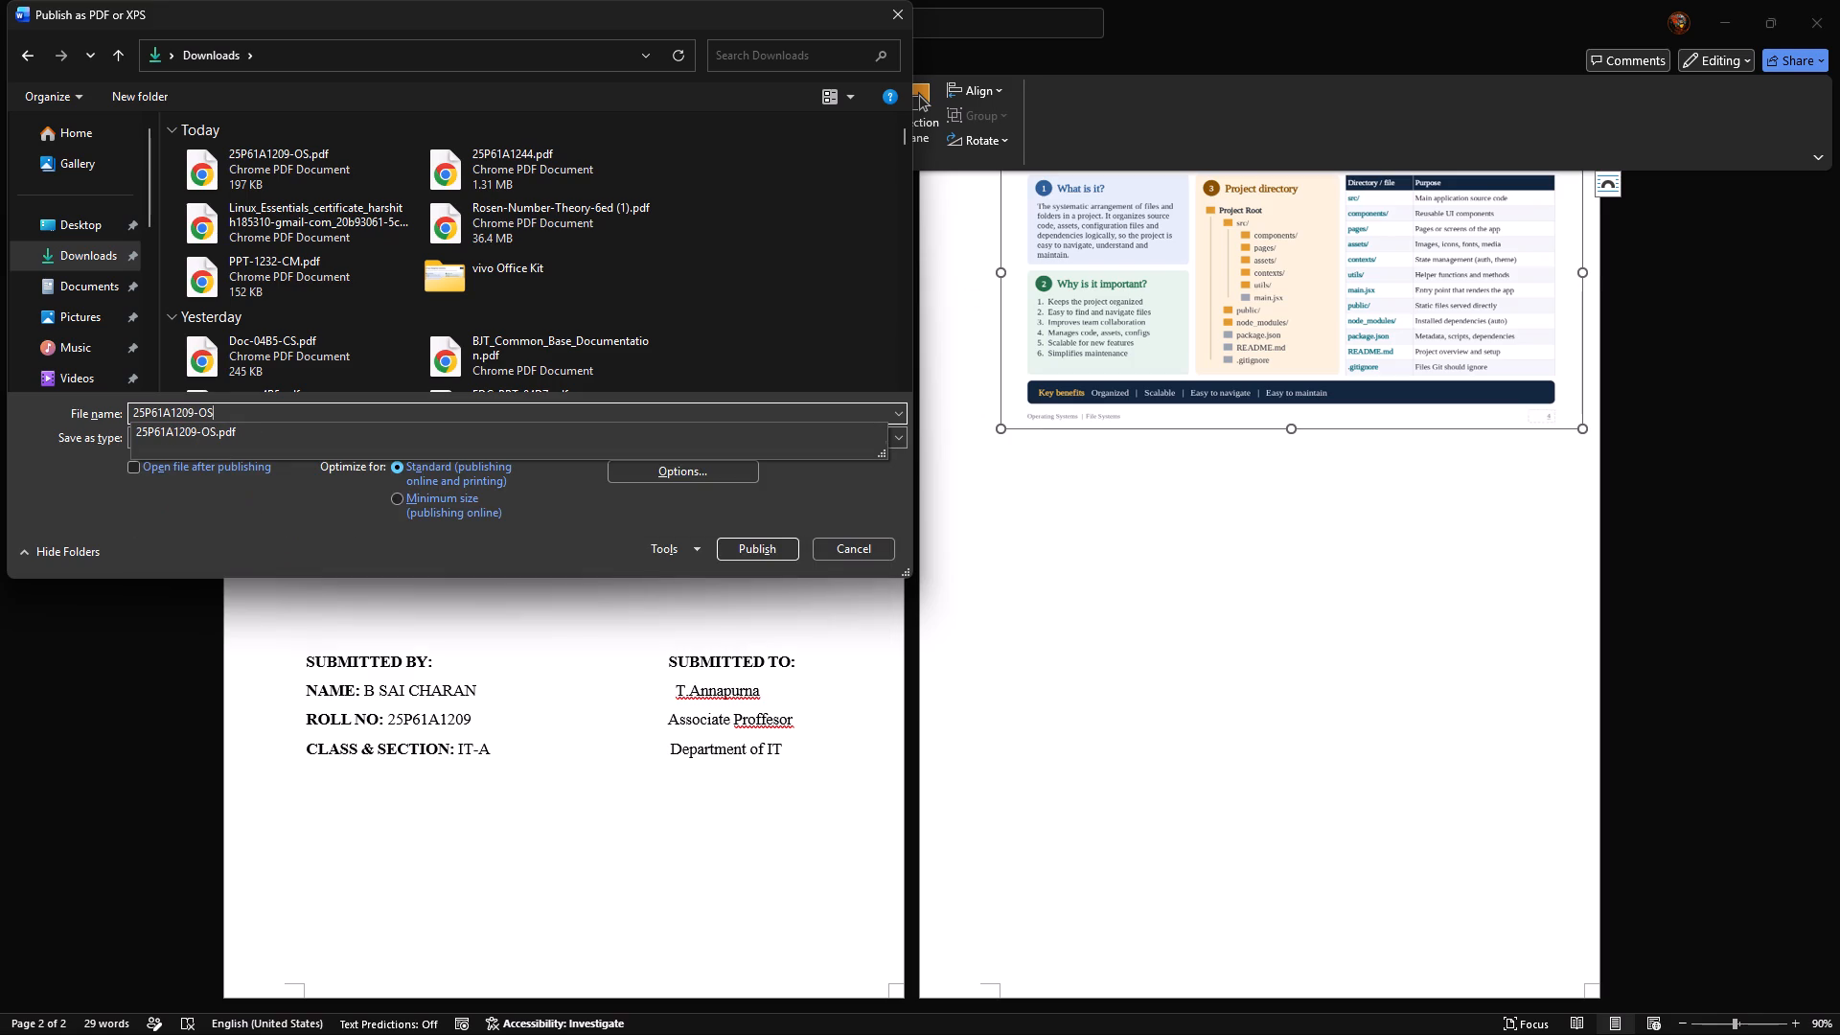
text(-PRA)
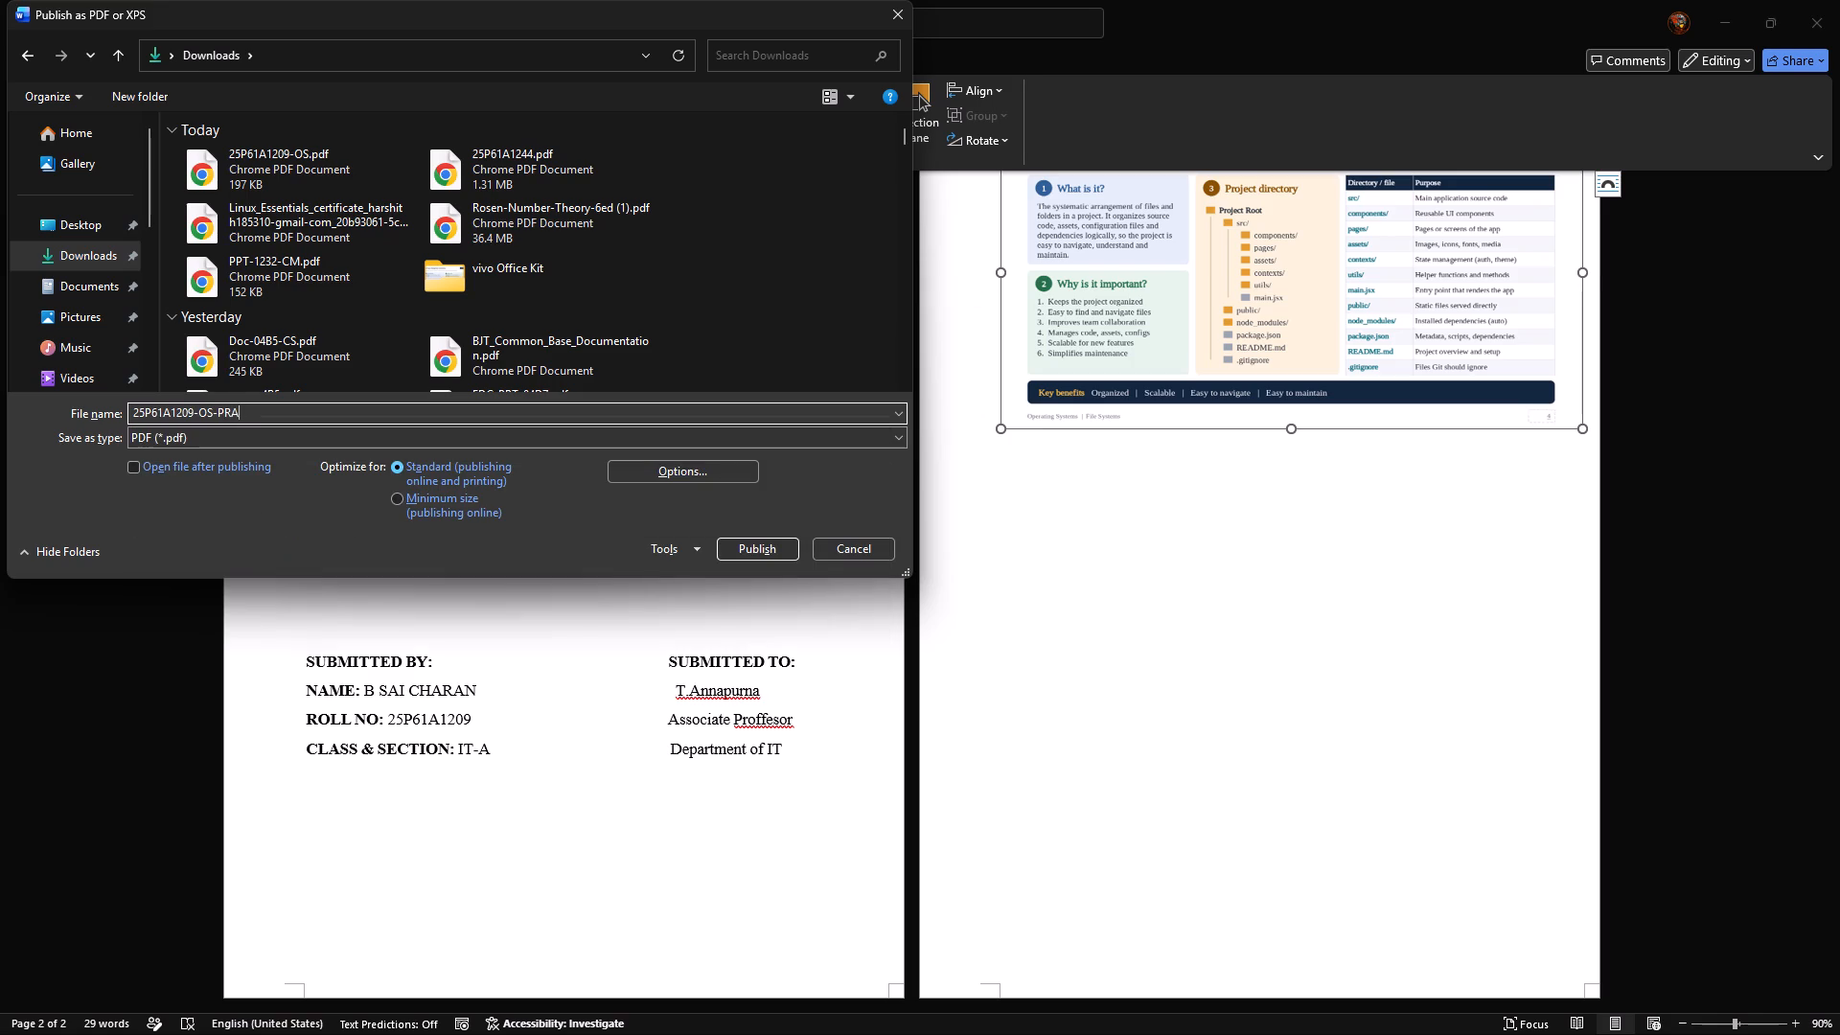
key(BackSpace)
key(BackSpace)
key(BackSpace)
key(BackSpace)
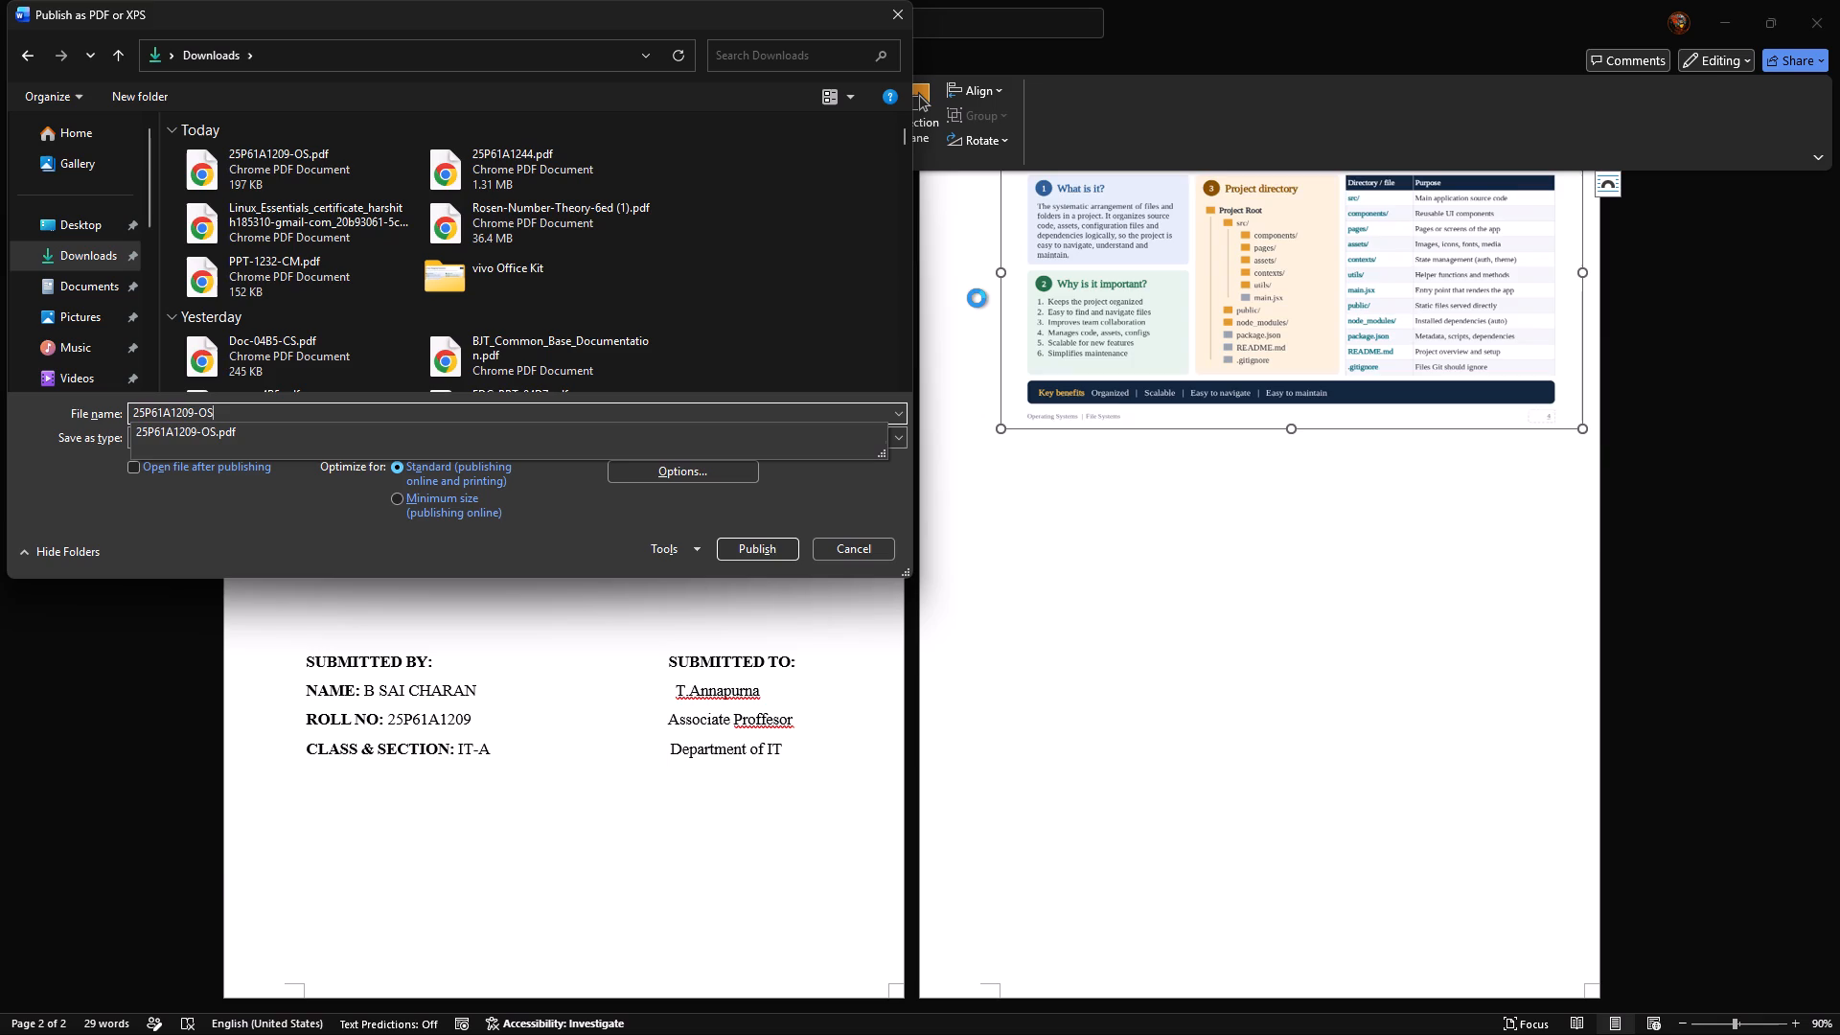
Switch to Google Chrome, close the blank tab and open the shared OS THEORY PRA folder in Drive.
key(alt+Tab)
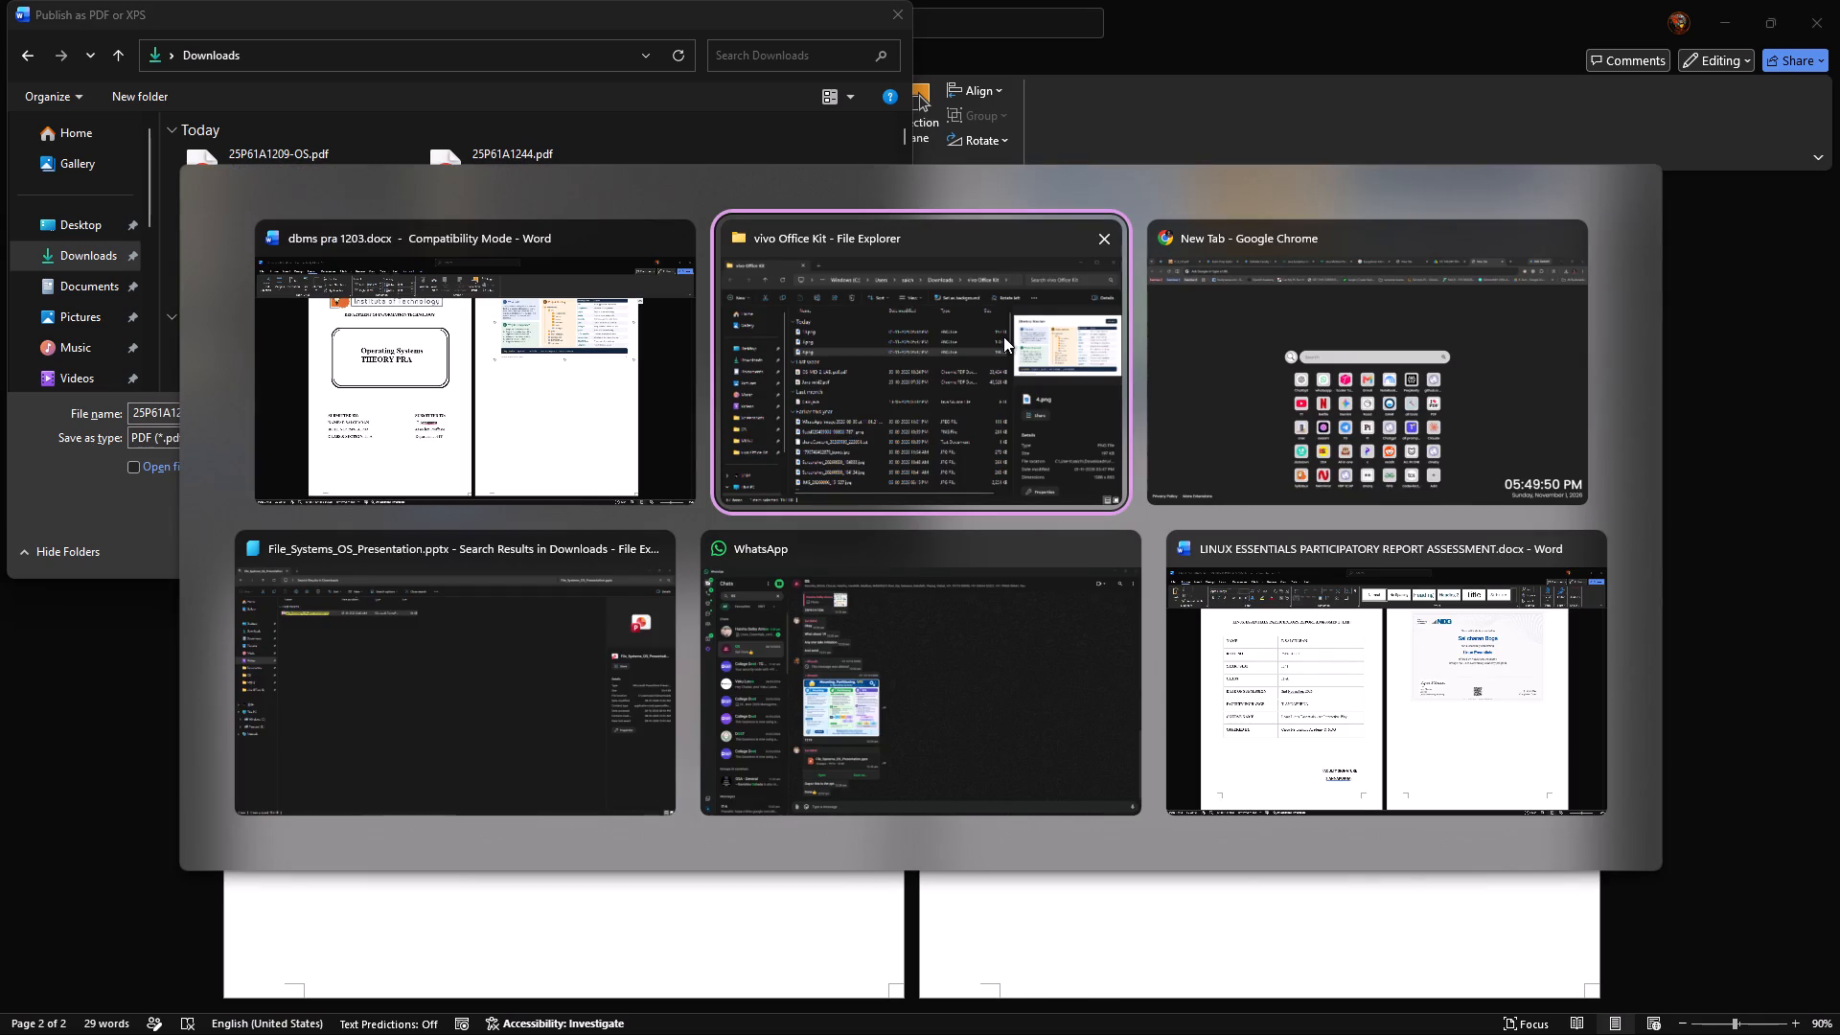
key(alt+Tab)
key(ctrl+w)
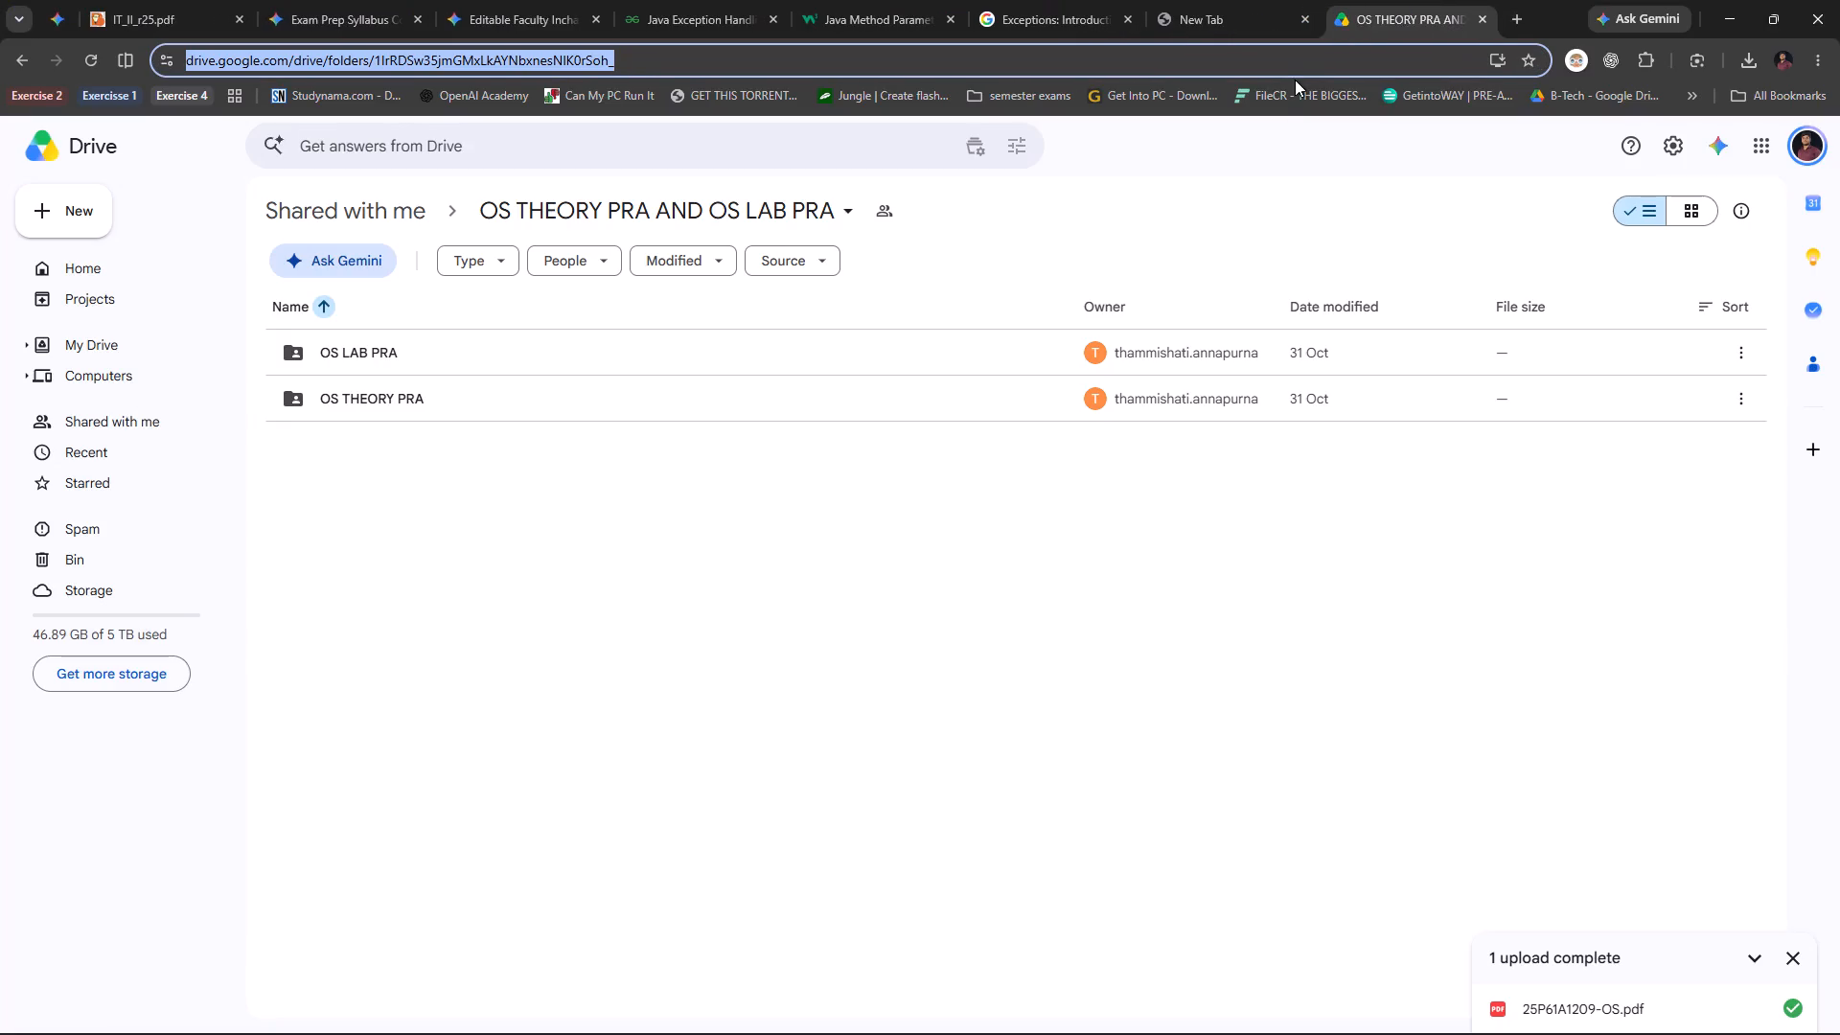
click(1427, 0)
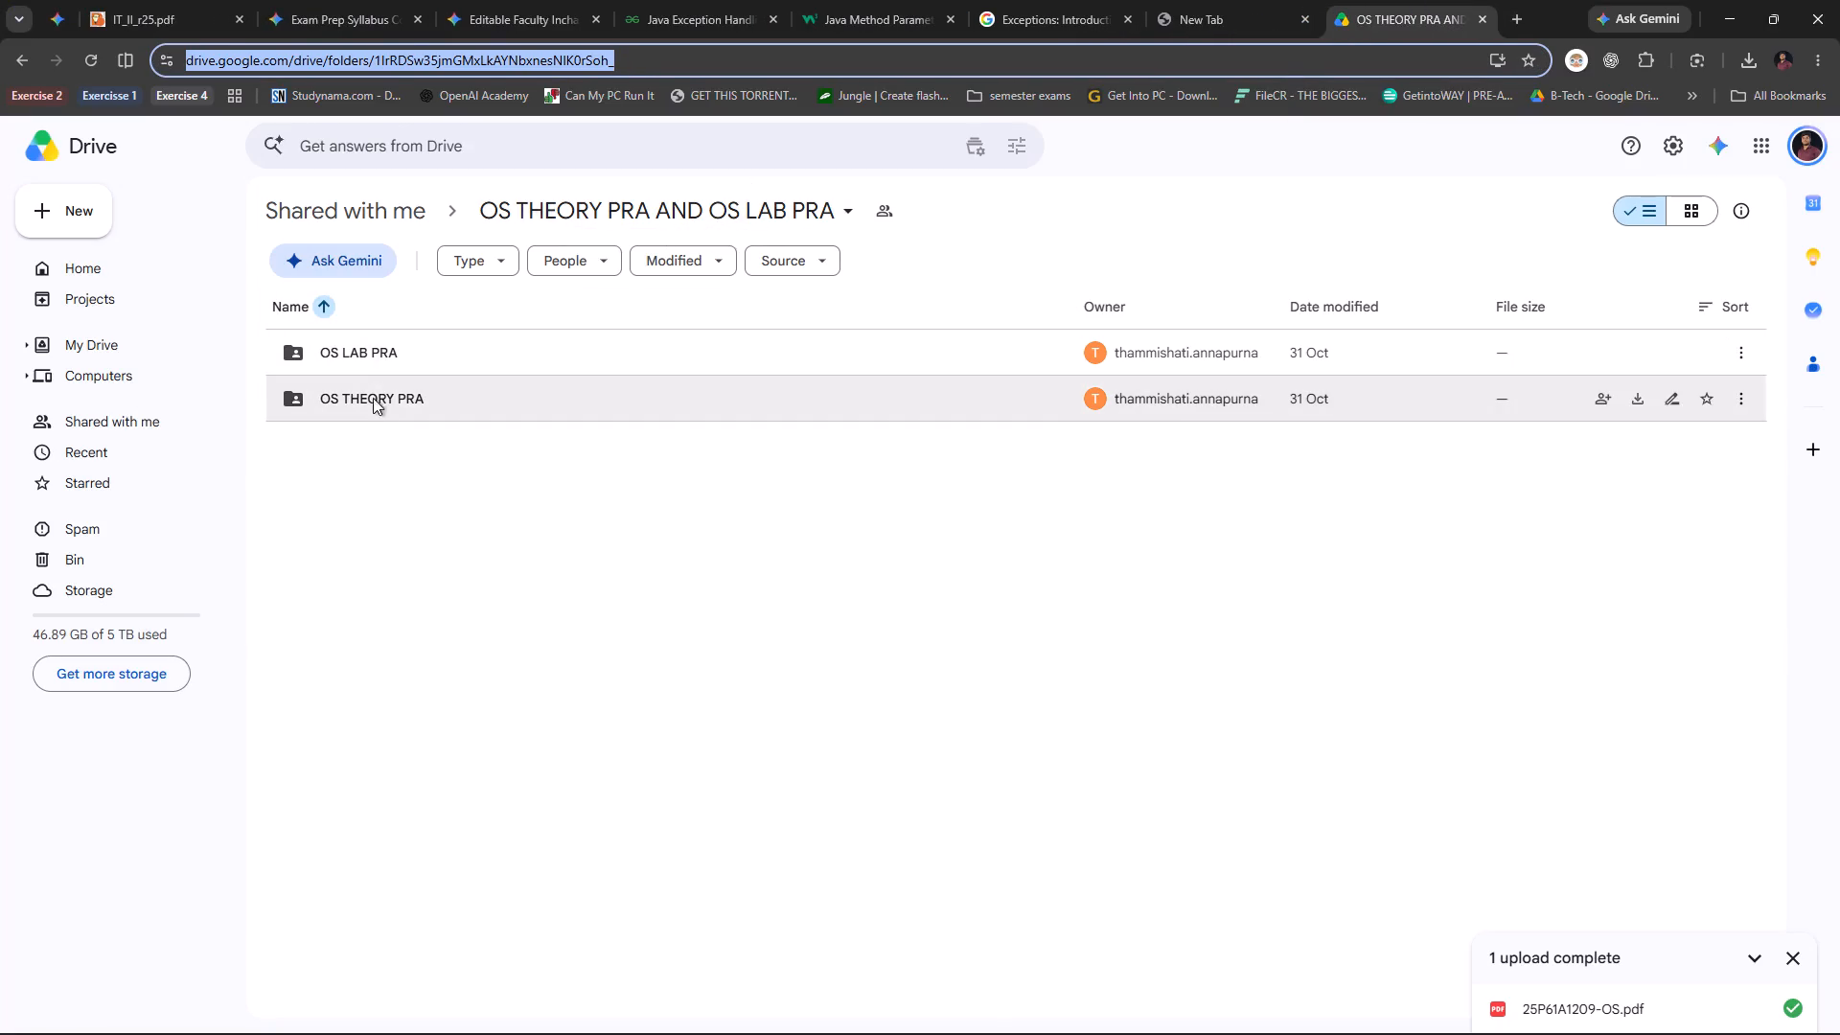
double_click(368, 401)
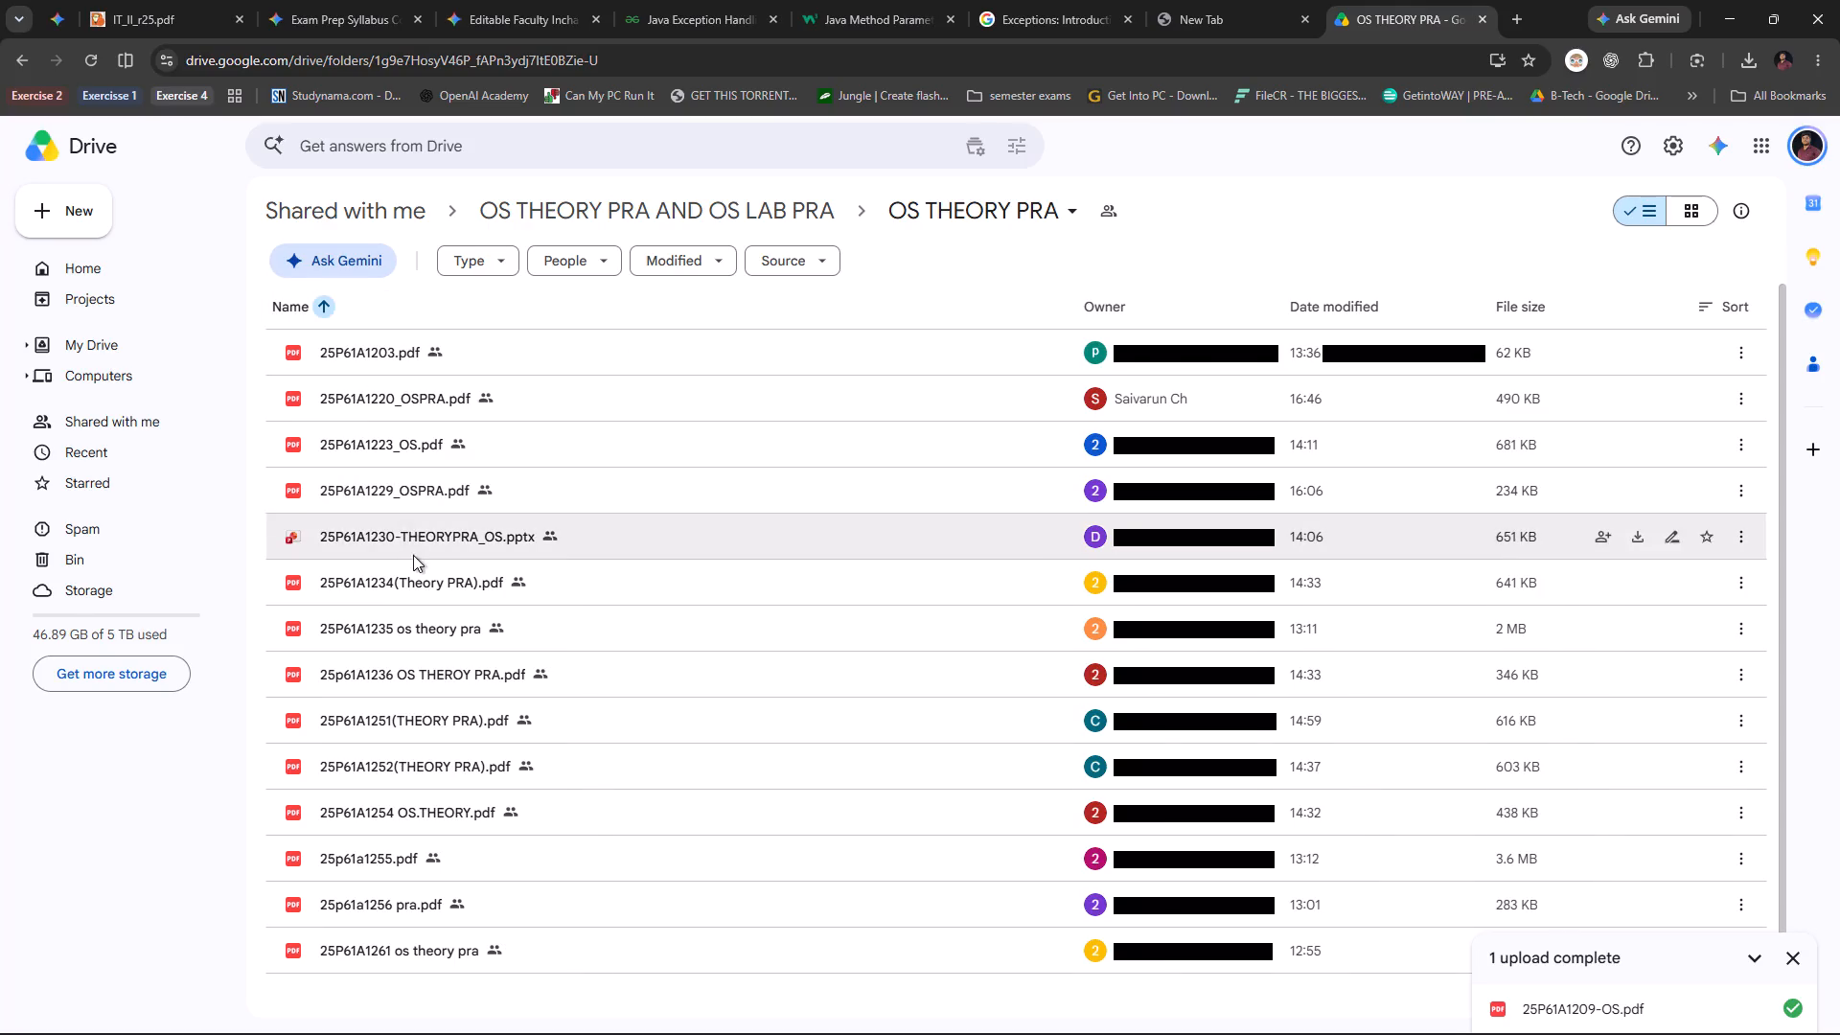
Open the classmate's THEORYPRA_OS.pptx submission, examine its cover and topic slides for reference, and close it.
double_click(490, 538)
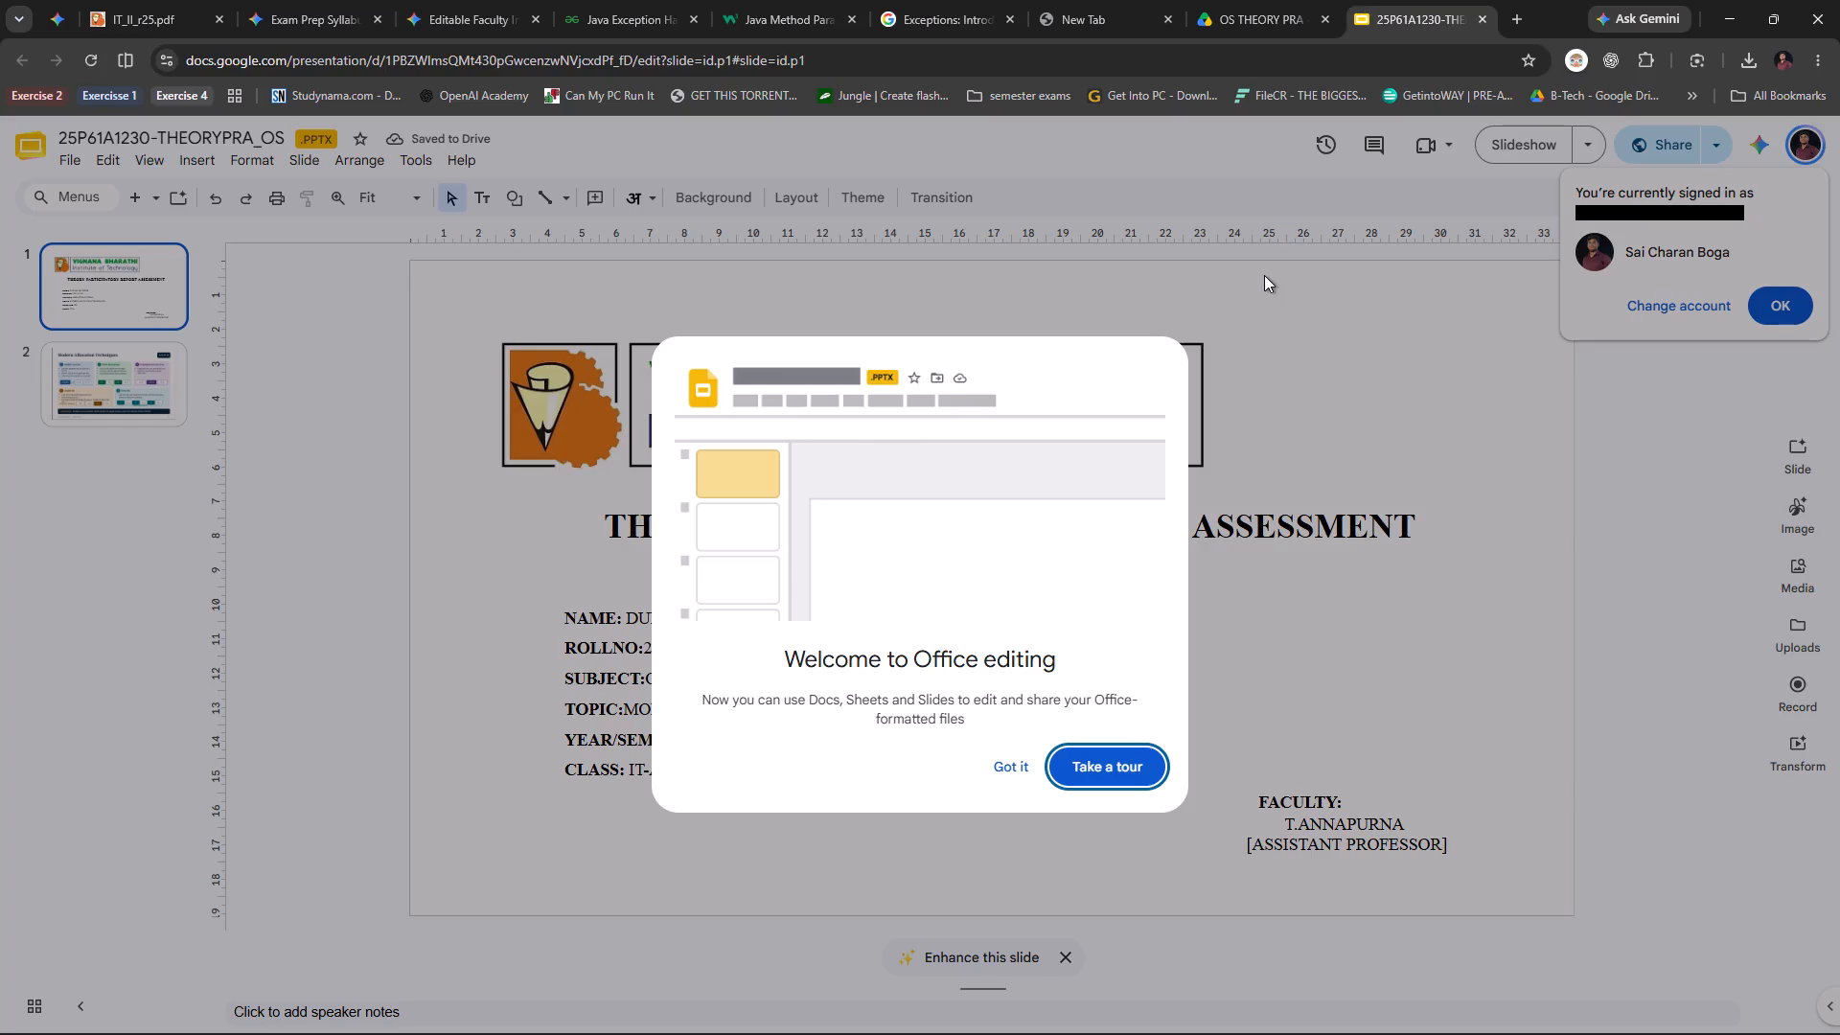
click(1020, 772)
scroll(879, 702, down, 3)
scroll(879, 702, up, 2)
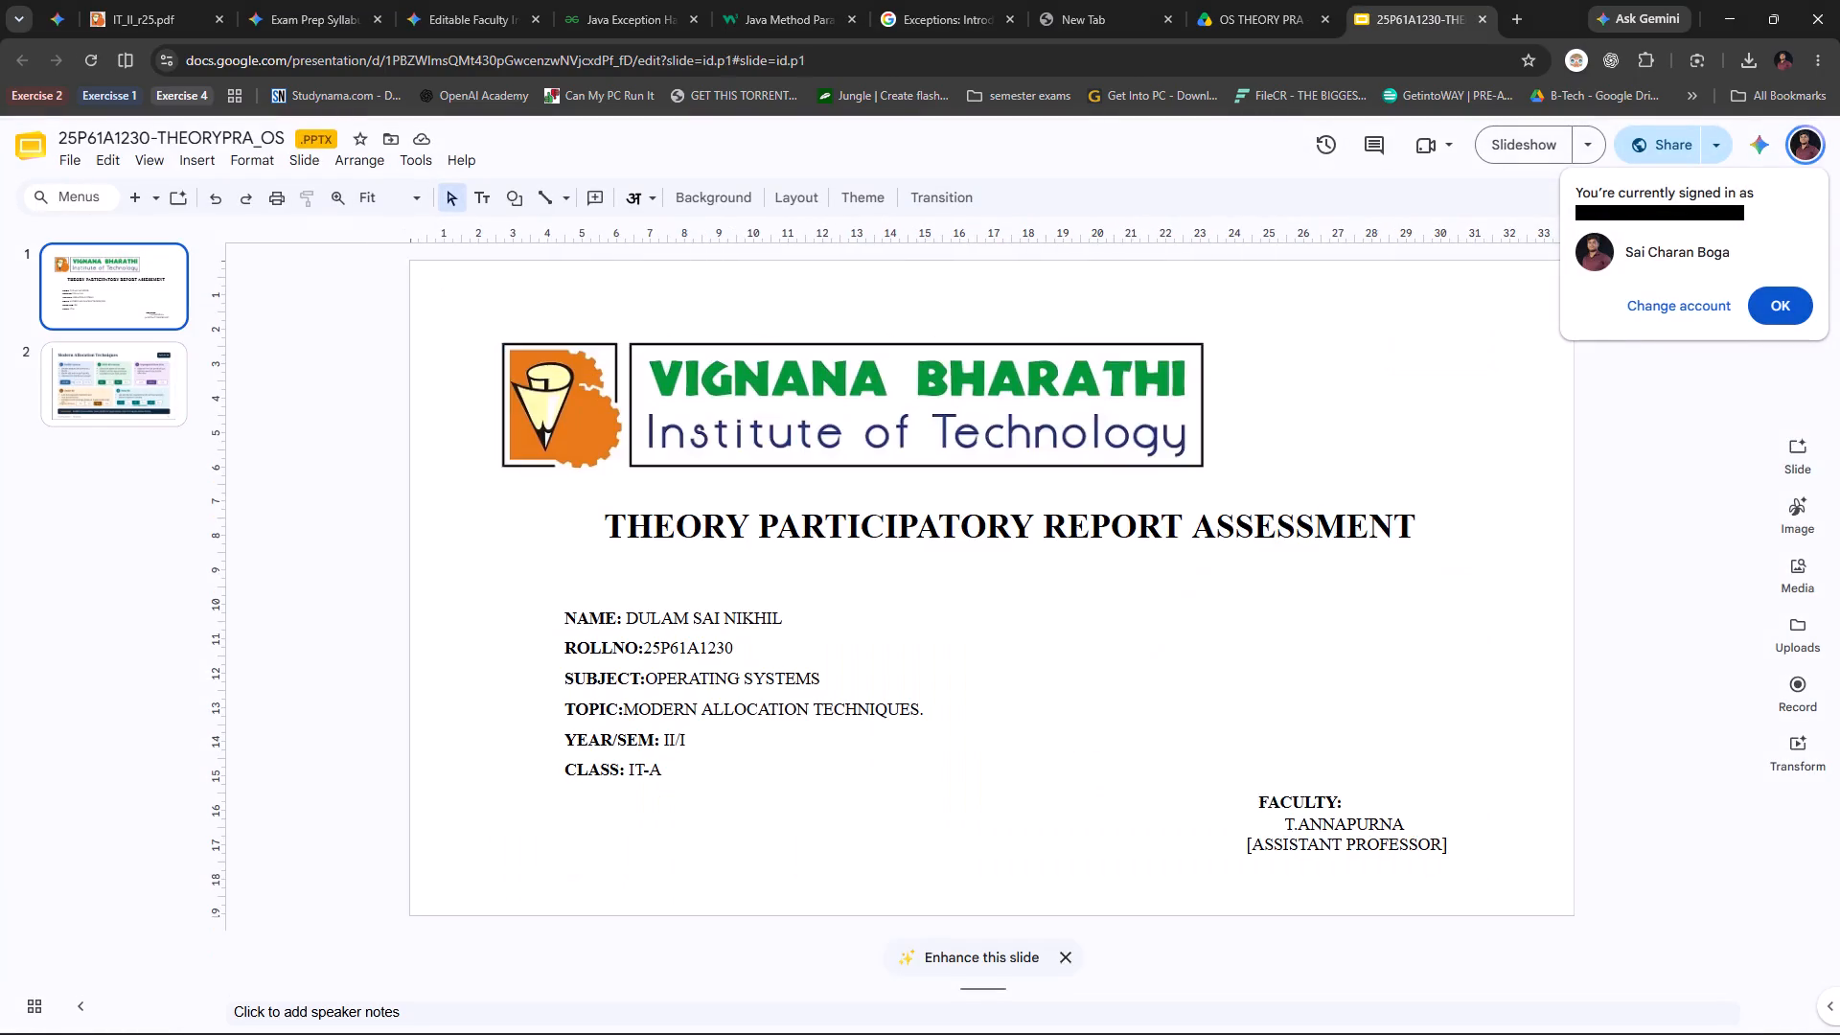
scroll(879, 702, up, 1)
scroll(879, 702, down, 3)
scroll(890, 688, up, 3)
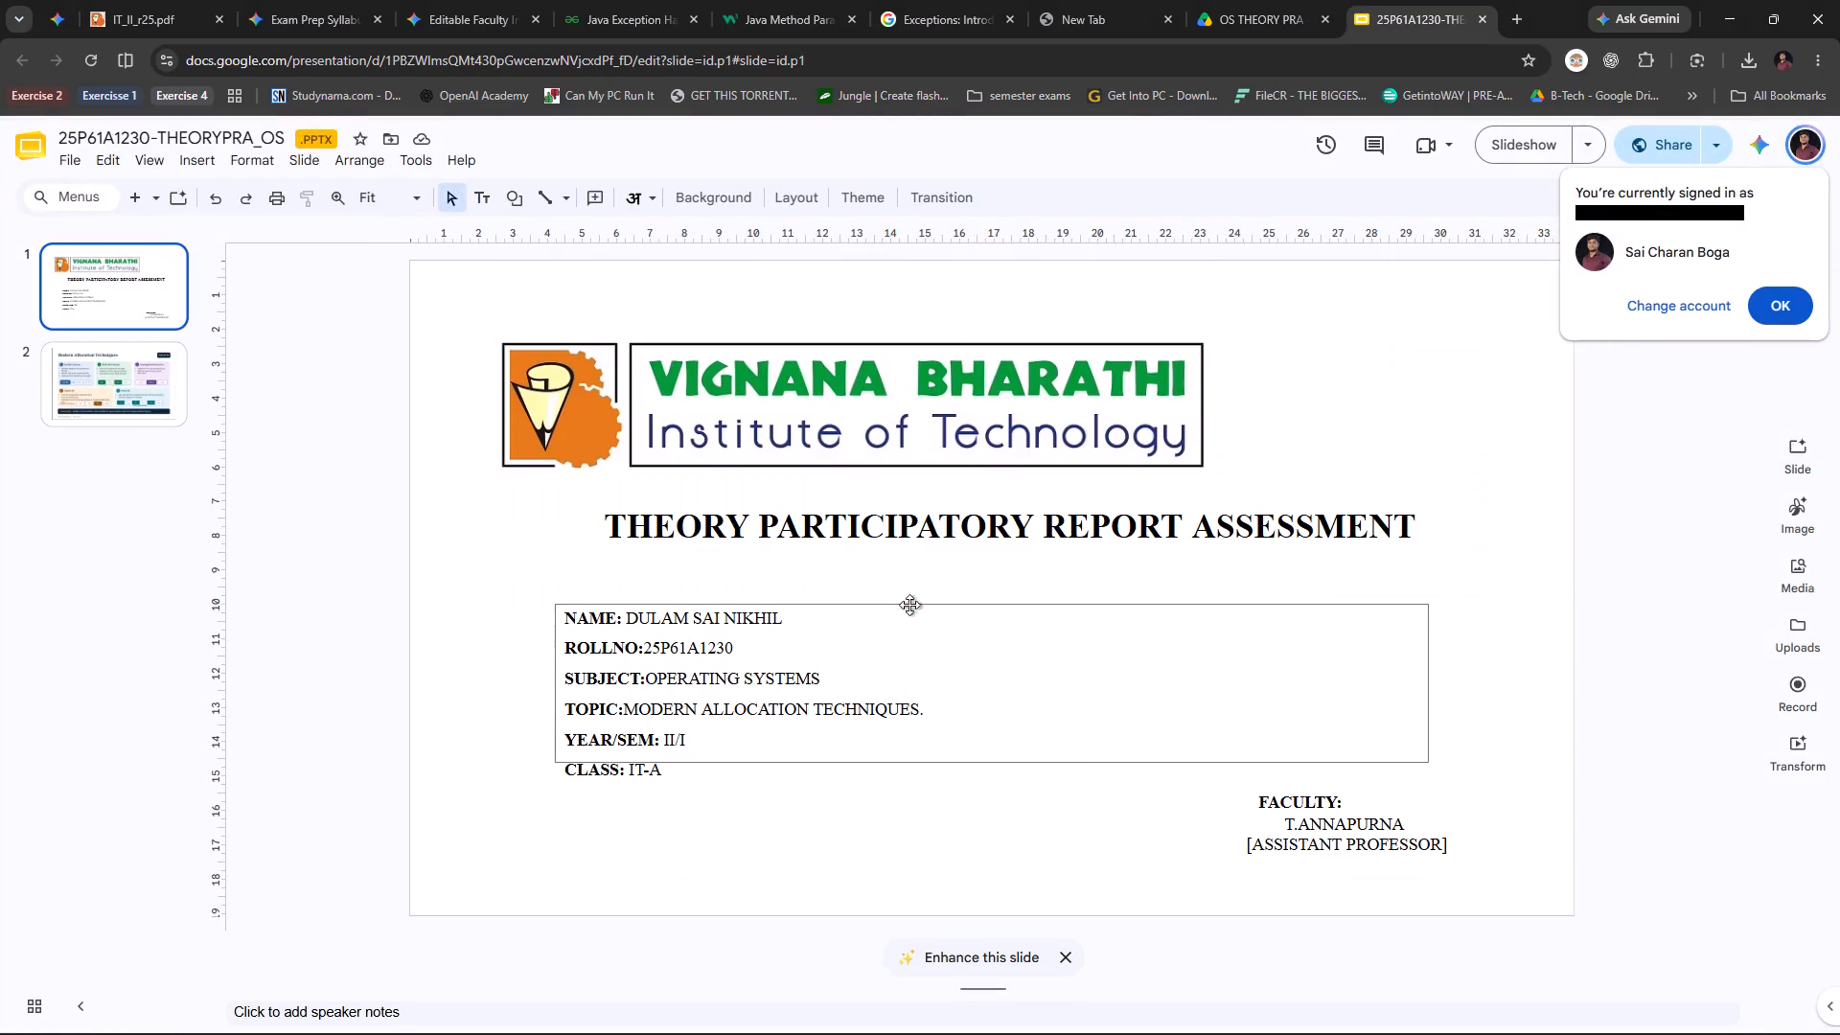
scroll(909, 605, down, 4)
scroll(885, 583, up, 4)
scroll(931, 559, down, 4)
scroll(931, 559, up, 5)
scroll(931, 559, down, 6)
scroll(931, 559, up, 5)
scroll(931, 559, down, 6)
scroll(931, 559, up, 6)
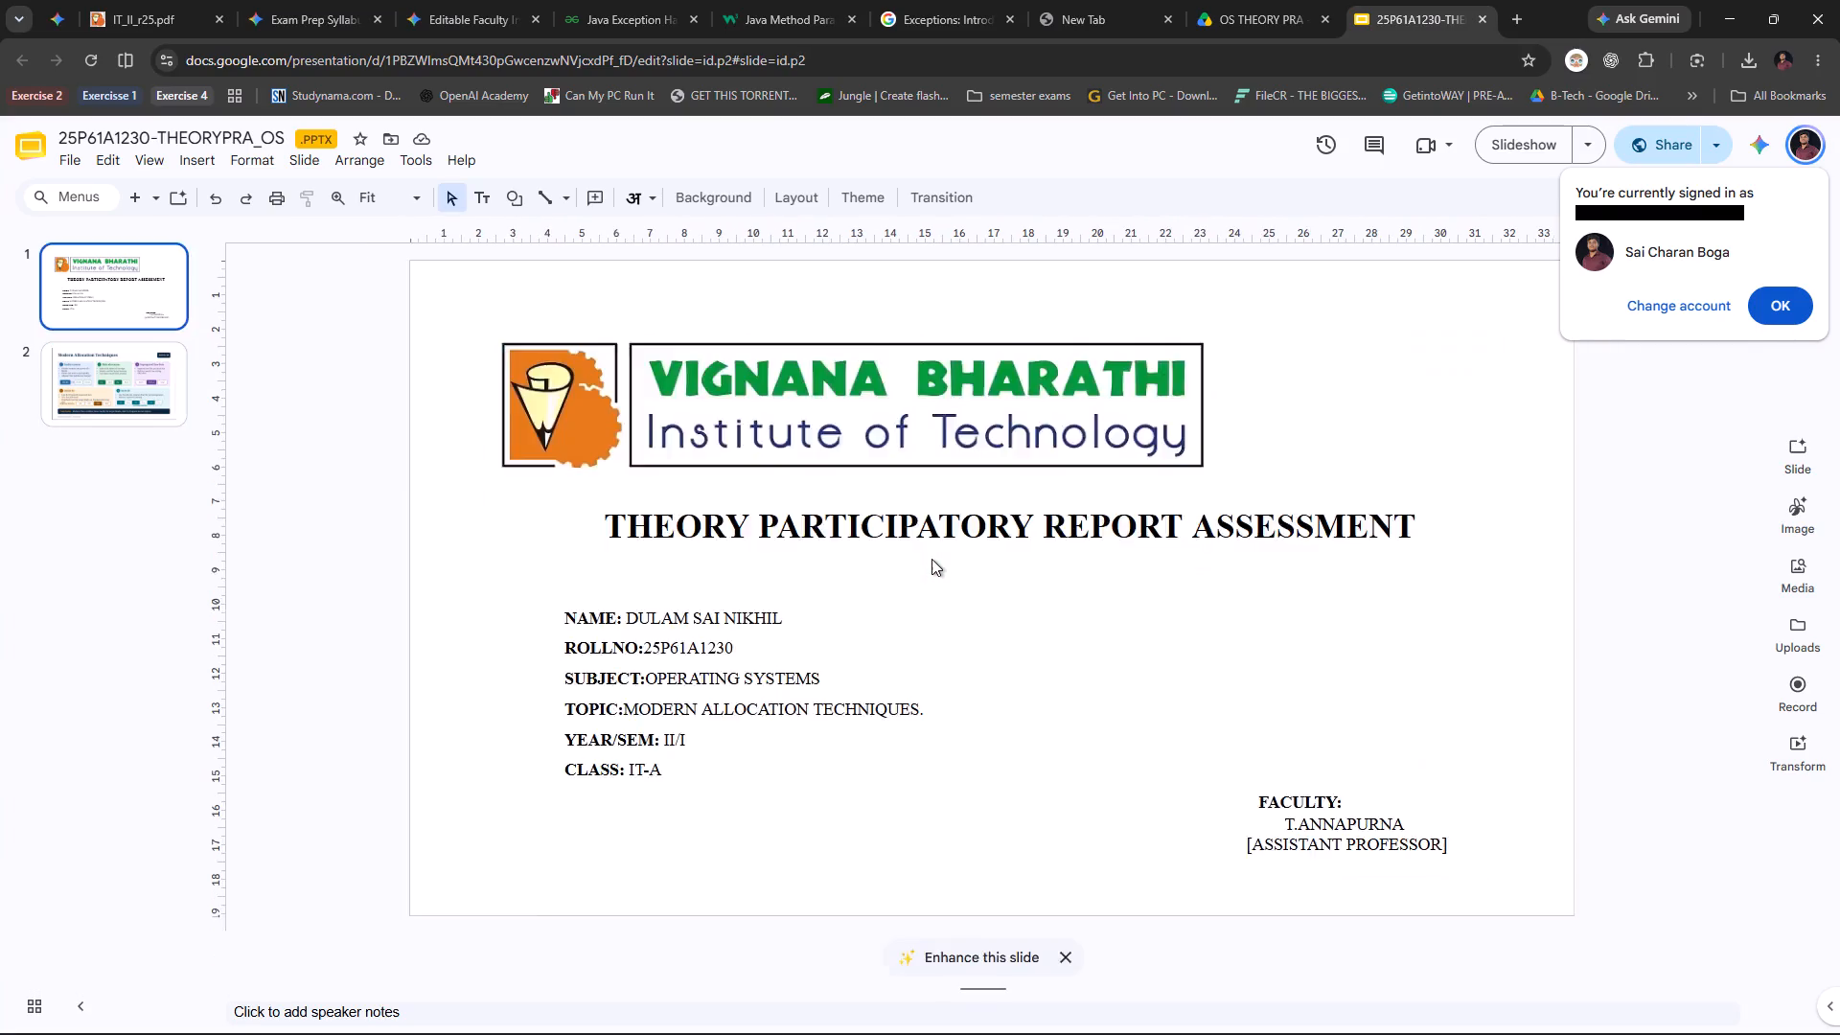
scroll(931, 559, down, 6)
scroll(931, 559, up, 6)
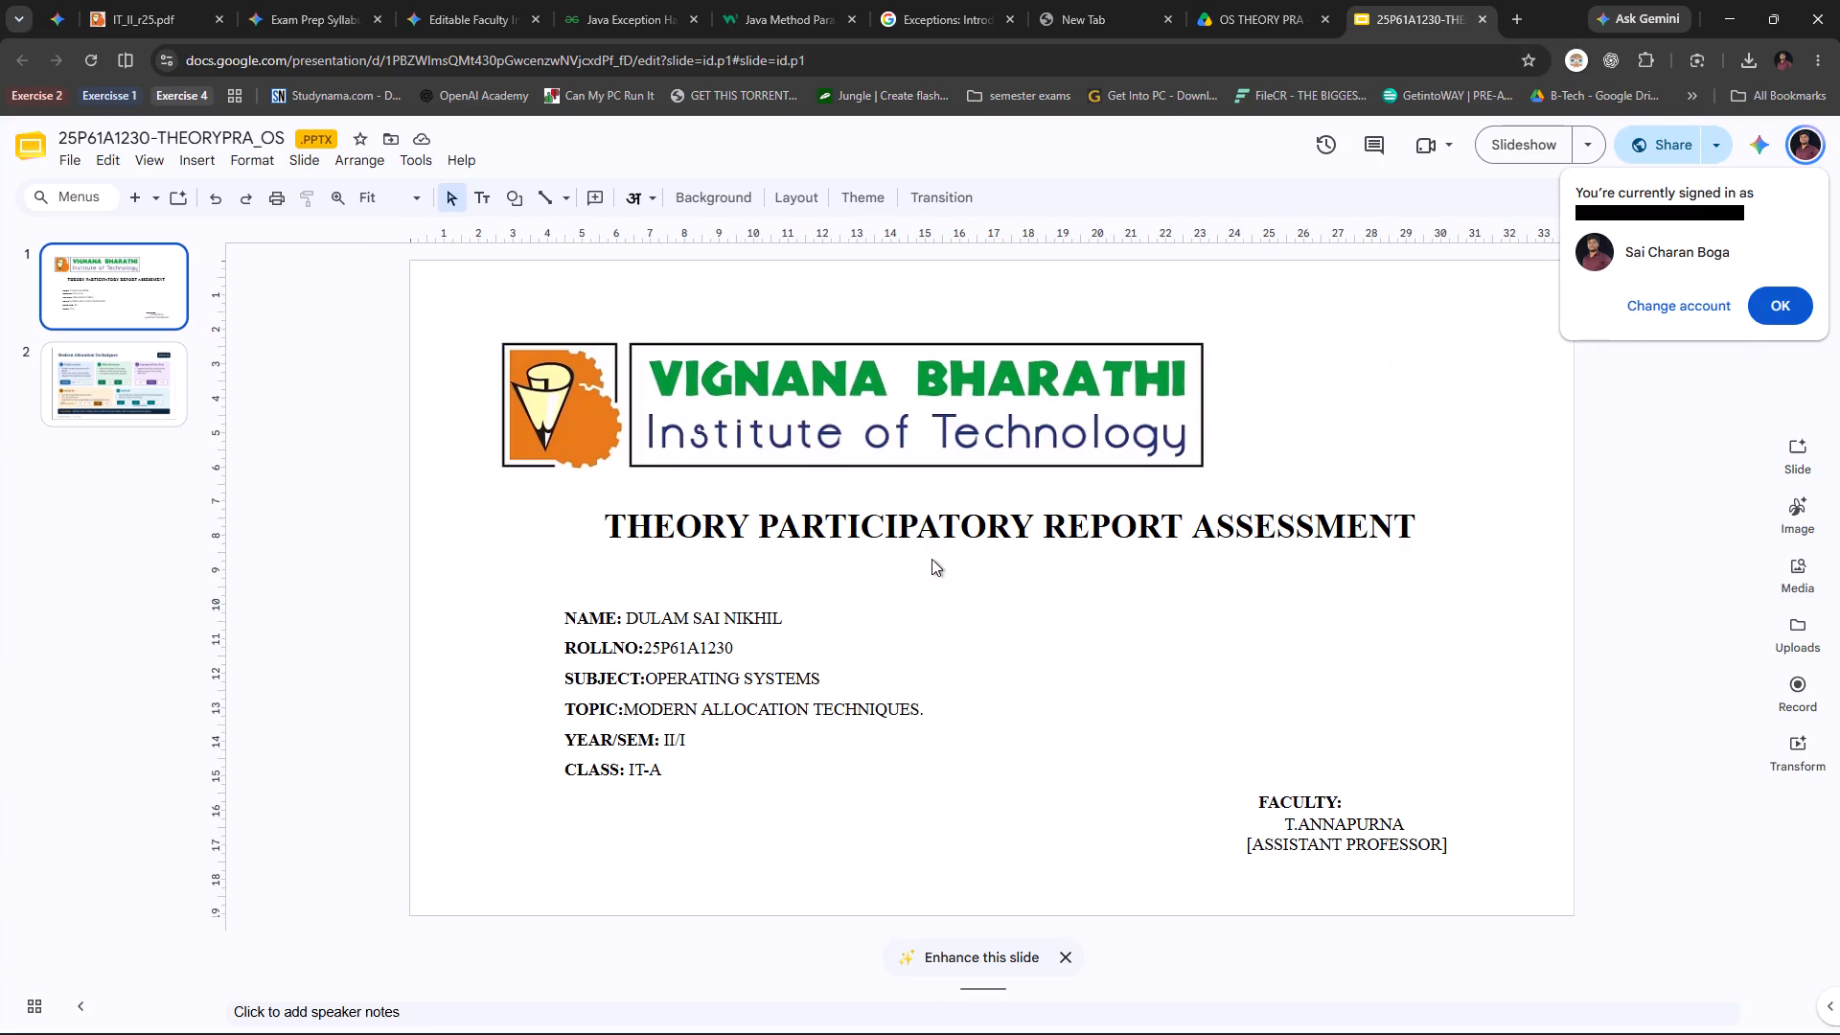
scroll(918, 574, down, 2)
scroll(918, 574, up, 3)
scroll(918, 574, down, 3)
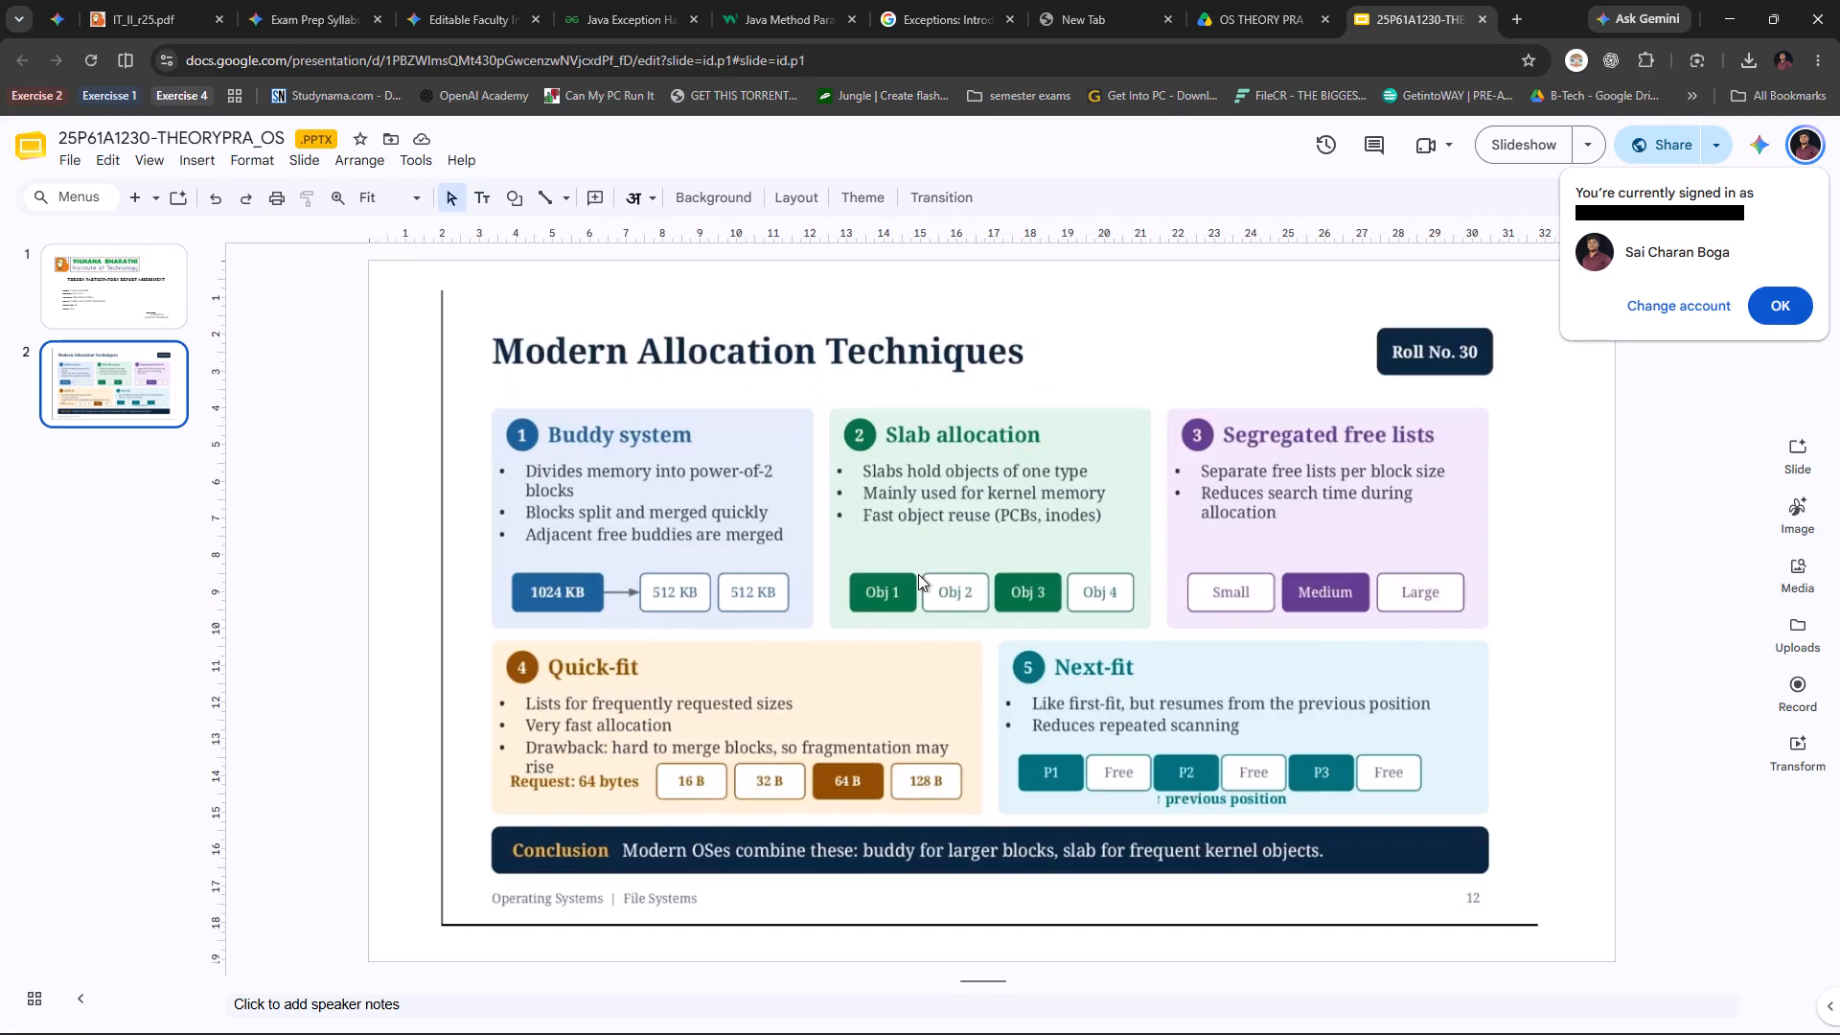
scroll(918, 574, up, 2)
click(1800, 296)
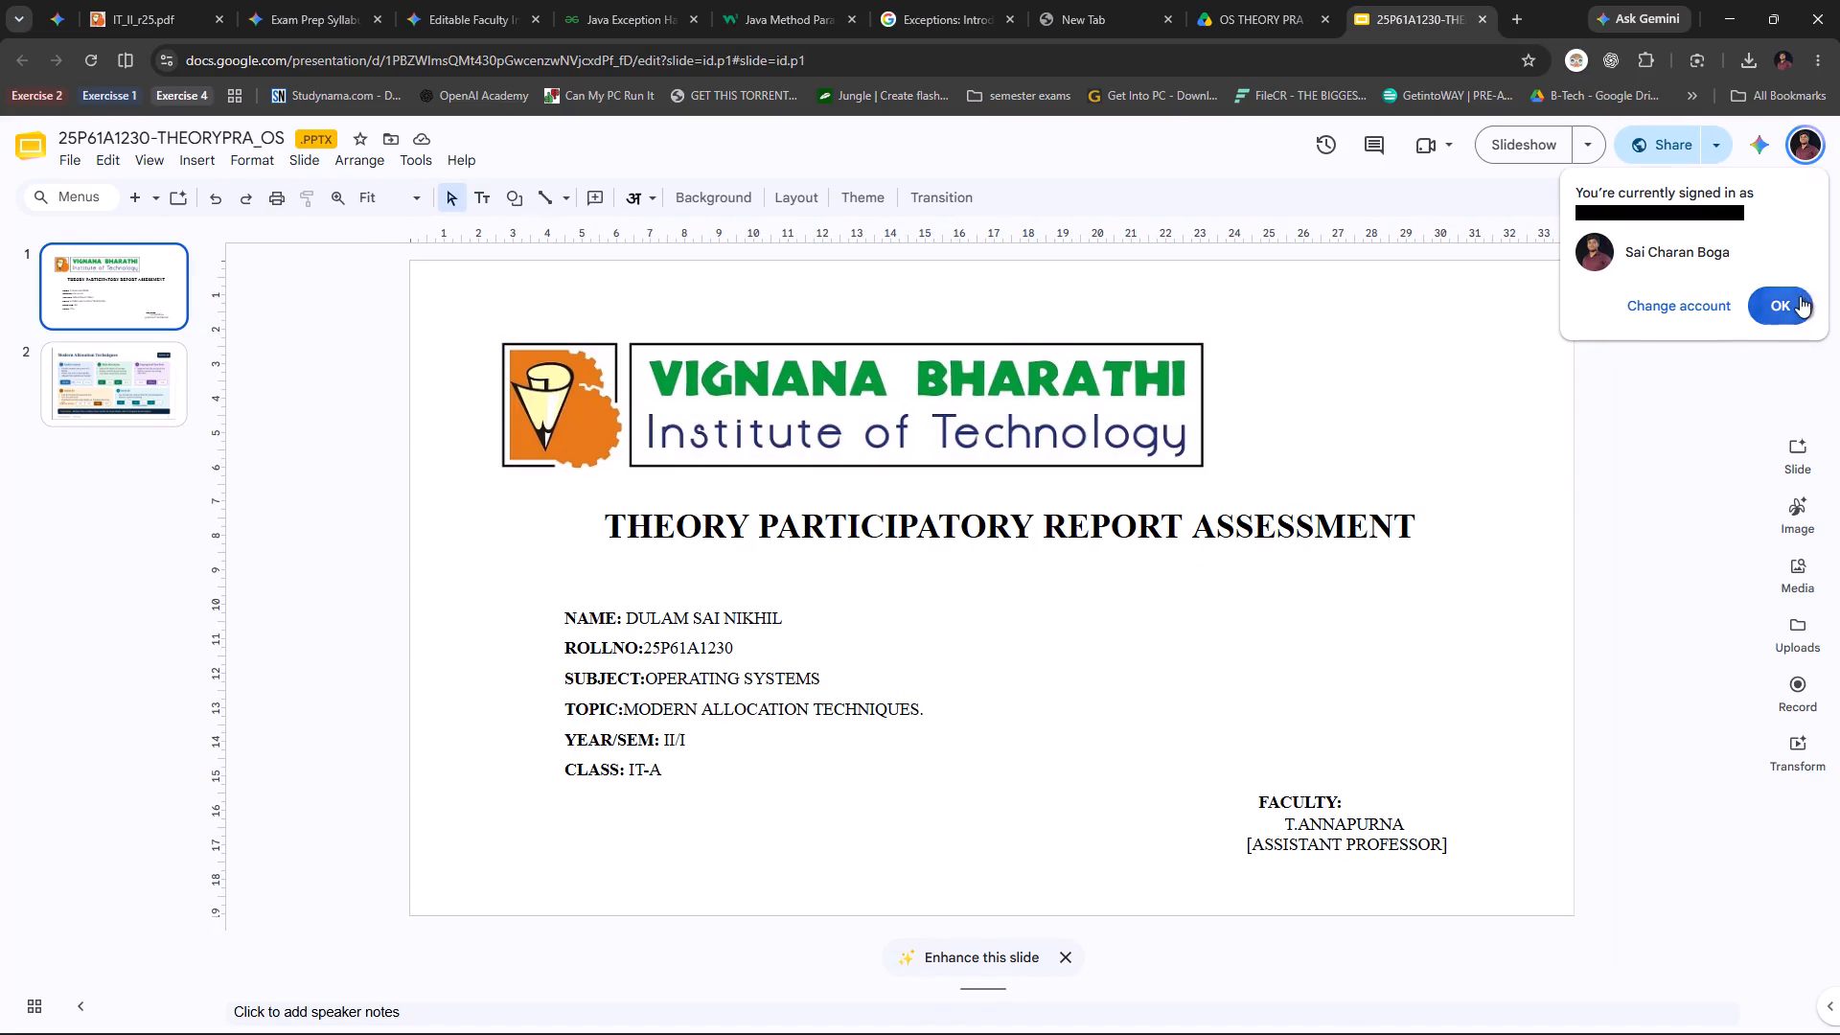
key(ctrl+w)
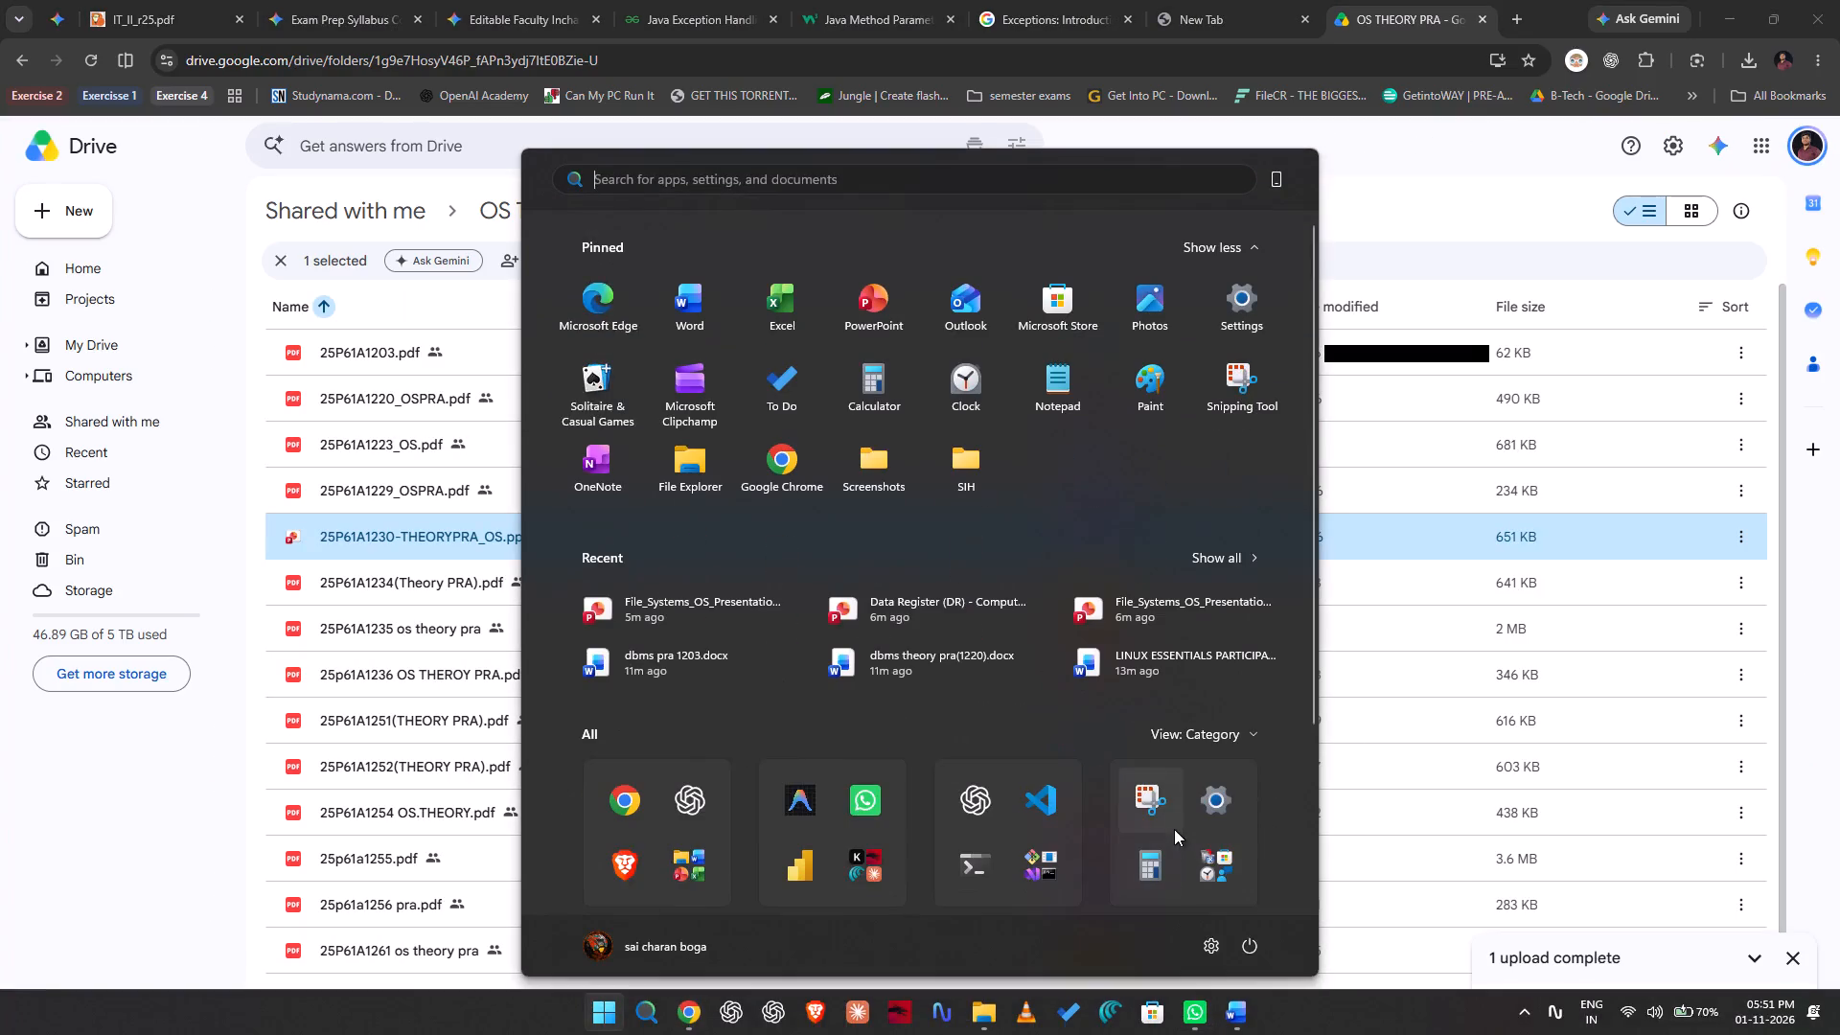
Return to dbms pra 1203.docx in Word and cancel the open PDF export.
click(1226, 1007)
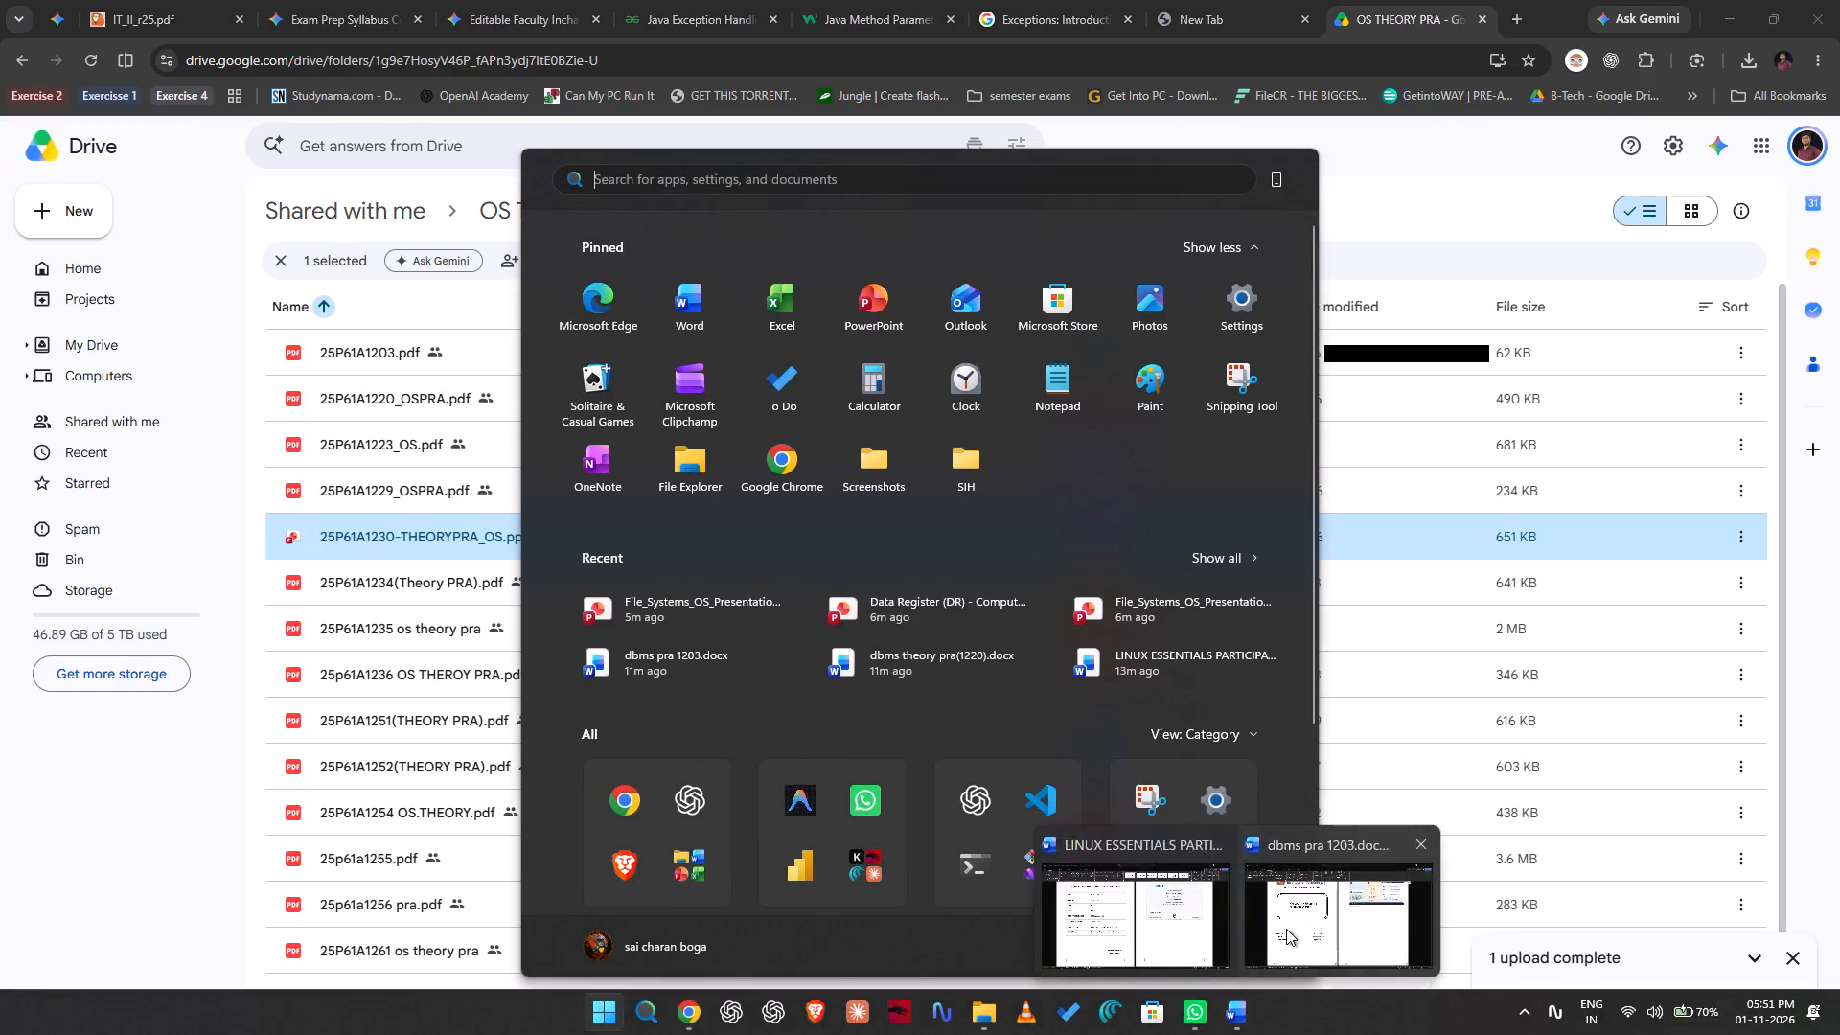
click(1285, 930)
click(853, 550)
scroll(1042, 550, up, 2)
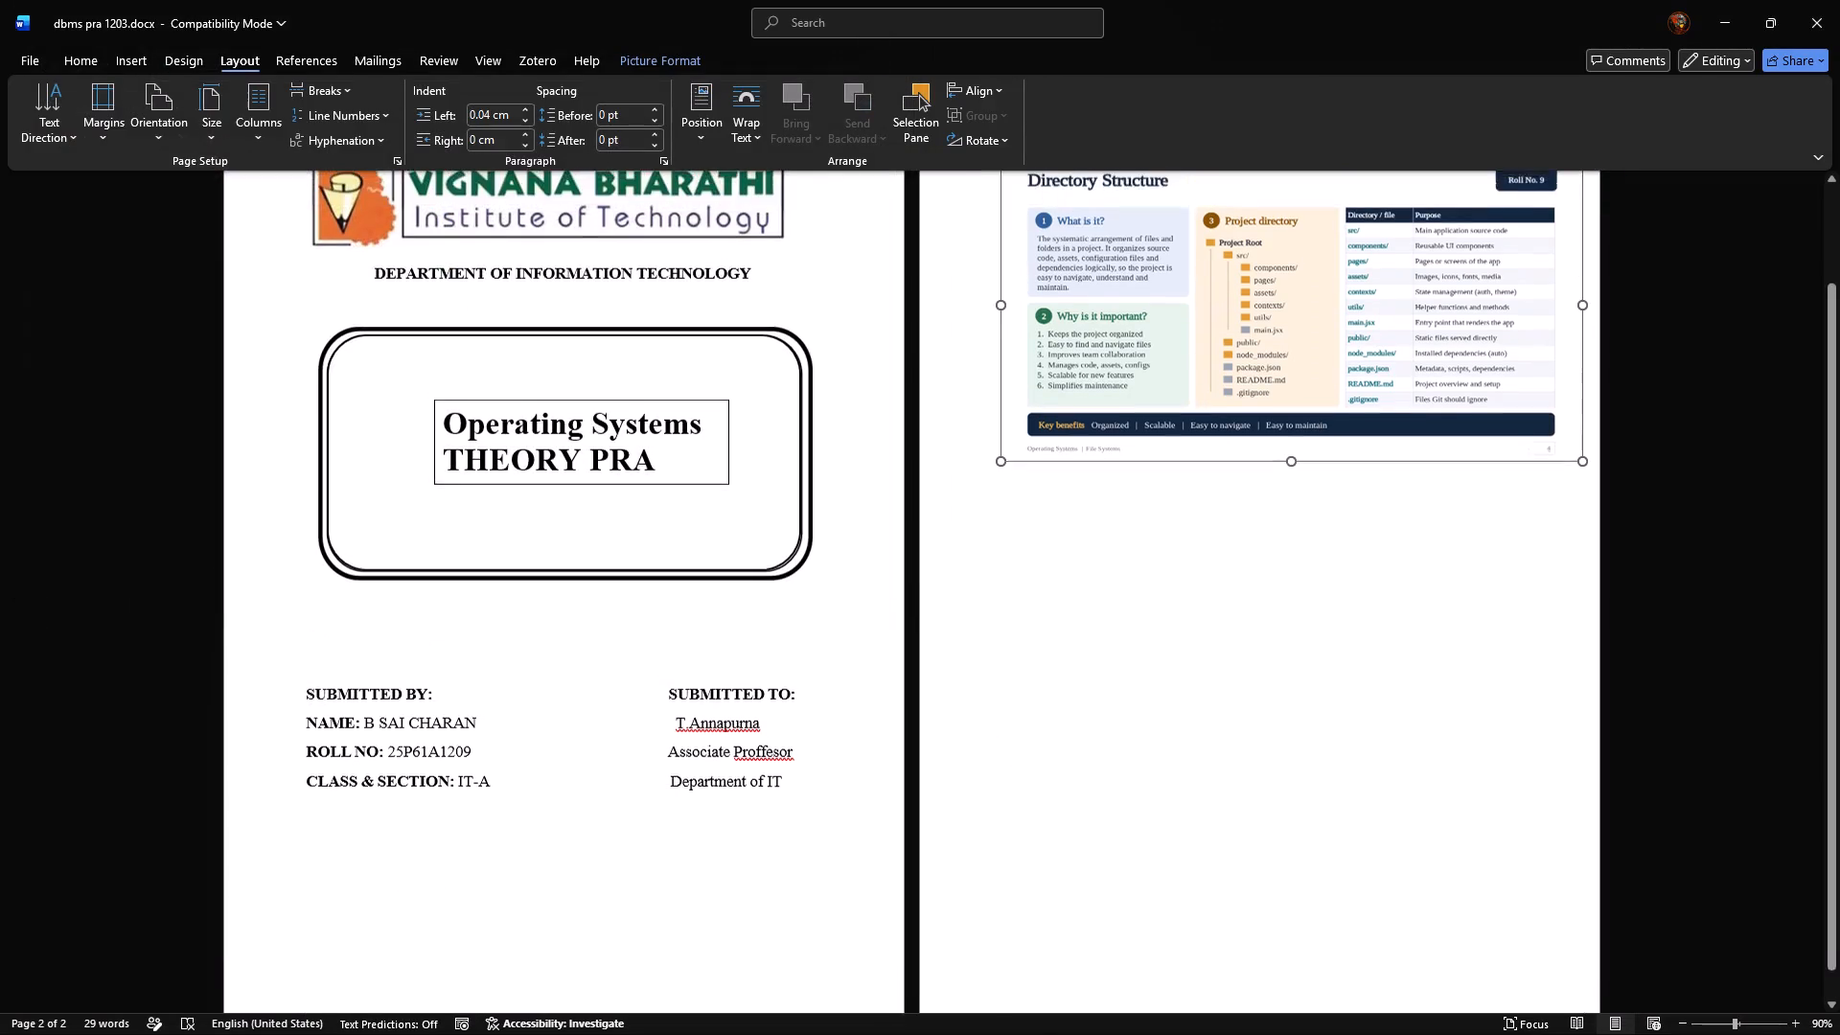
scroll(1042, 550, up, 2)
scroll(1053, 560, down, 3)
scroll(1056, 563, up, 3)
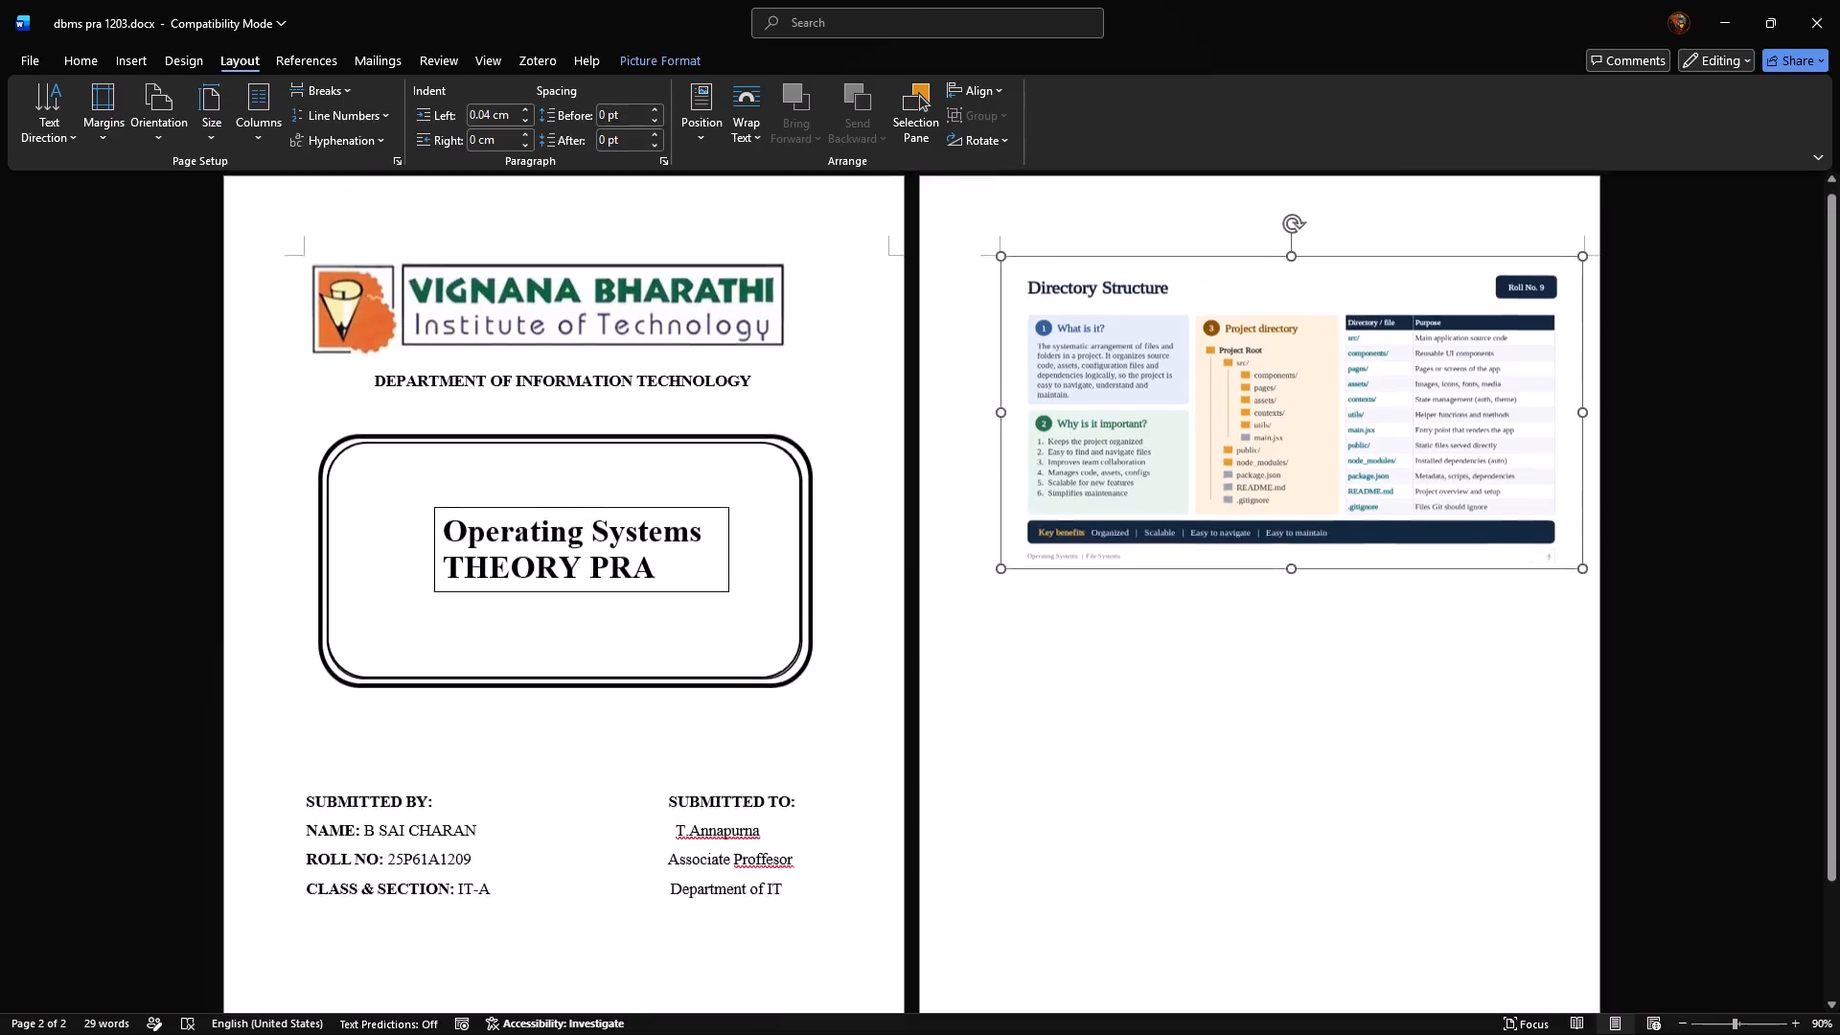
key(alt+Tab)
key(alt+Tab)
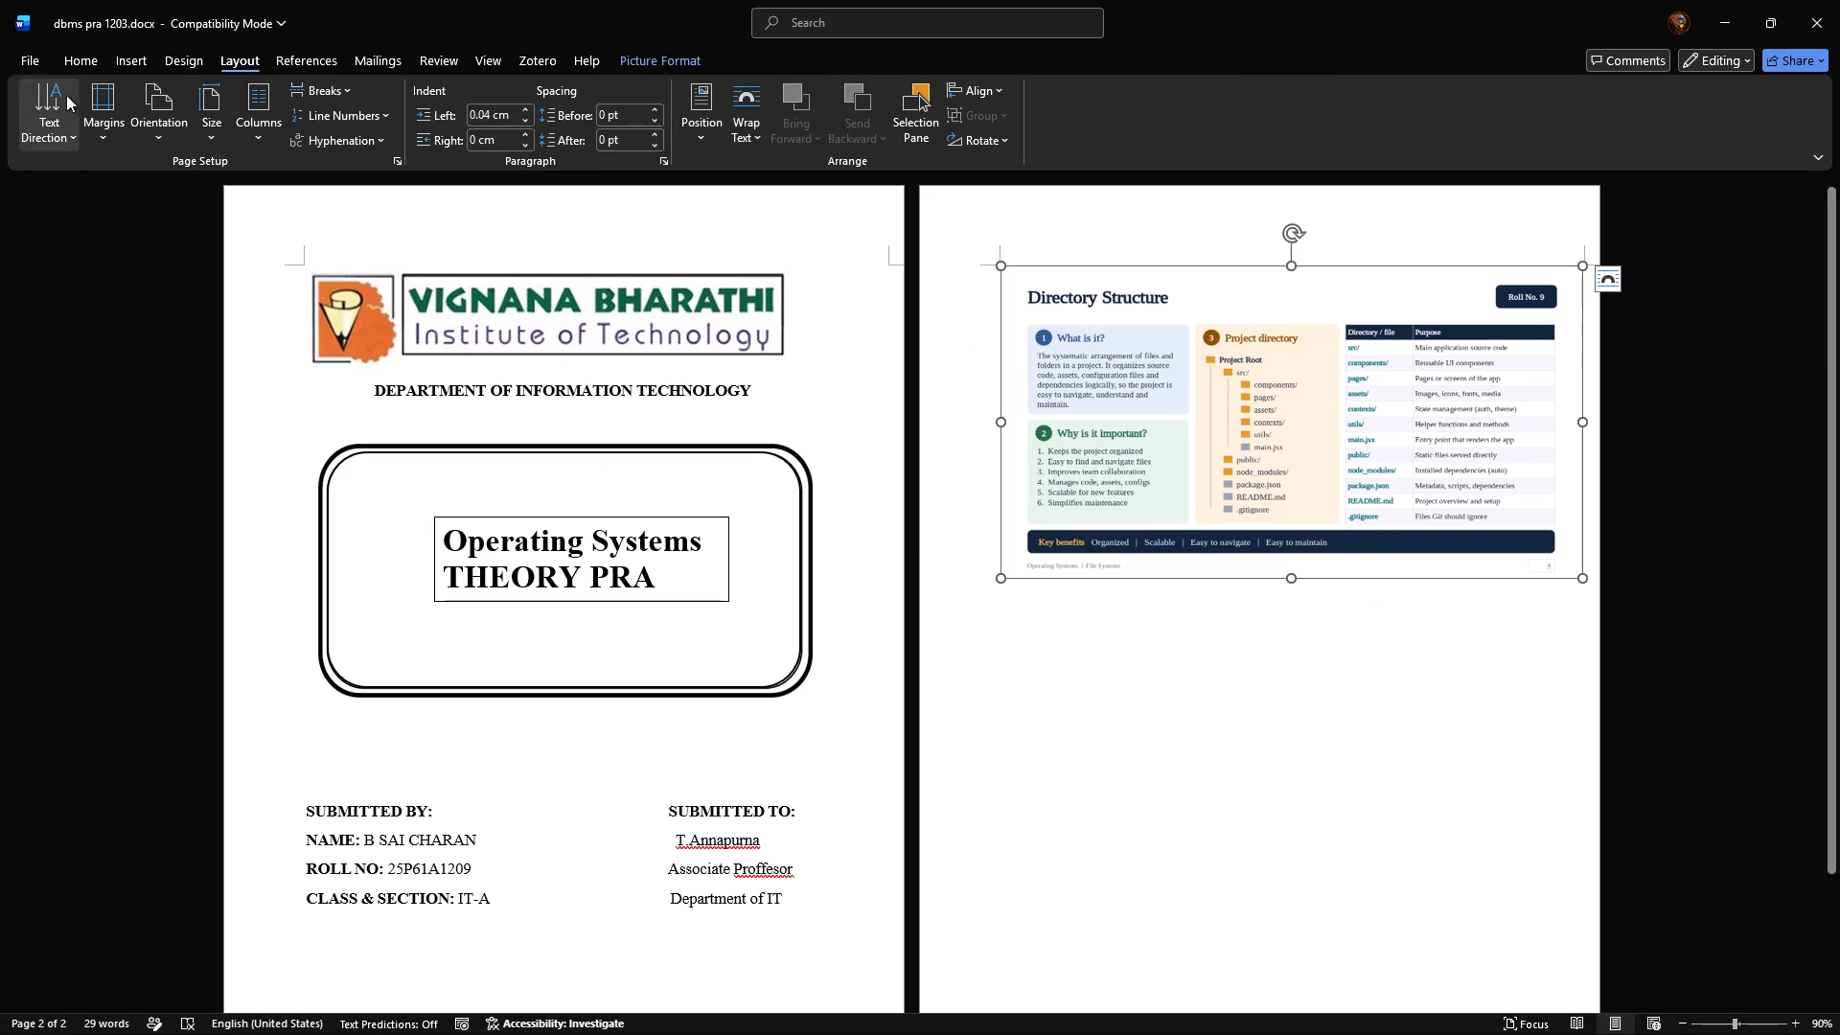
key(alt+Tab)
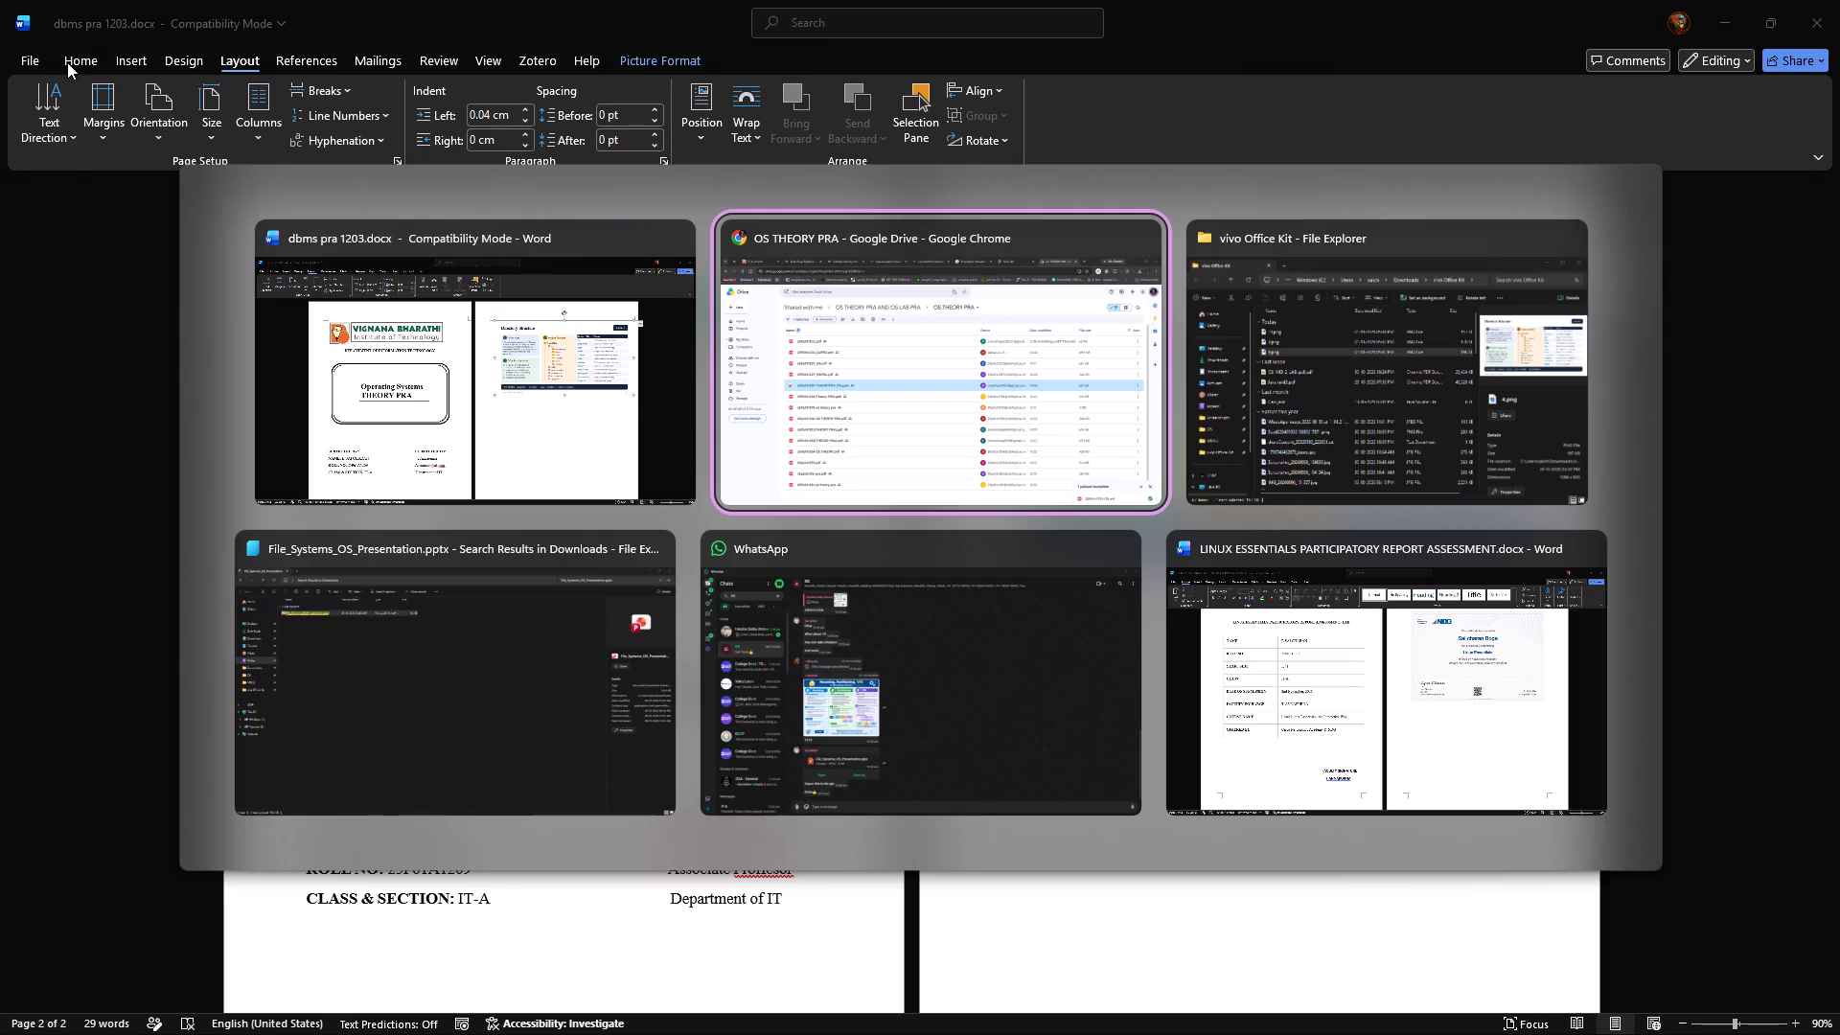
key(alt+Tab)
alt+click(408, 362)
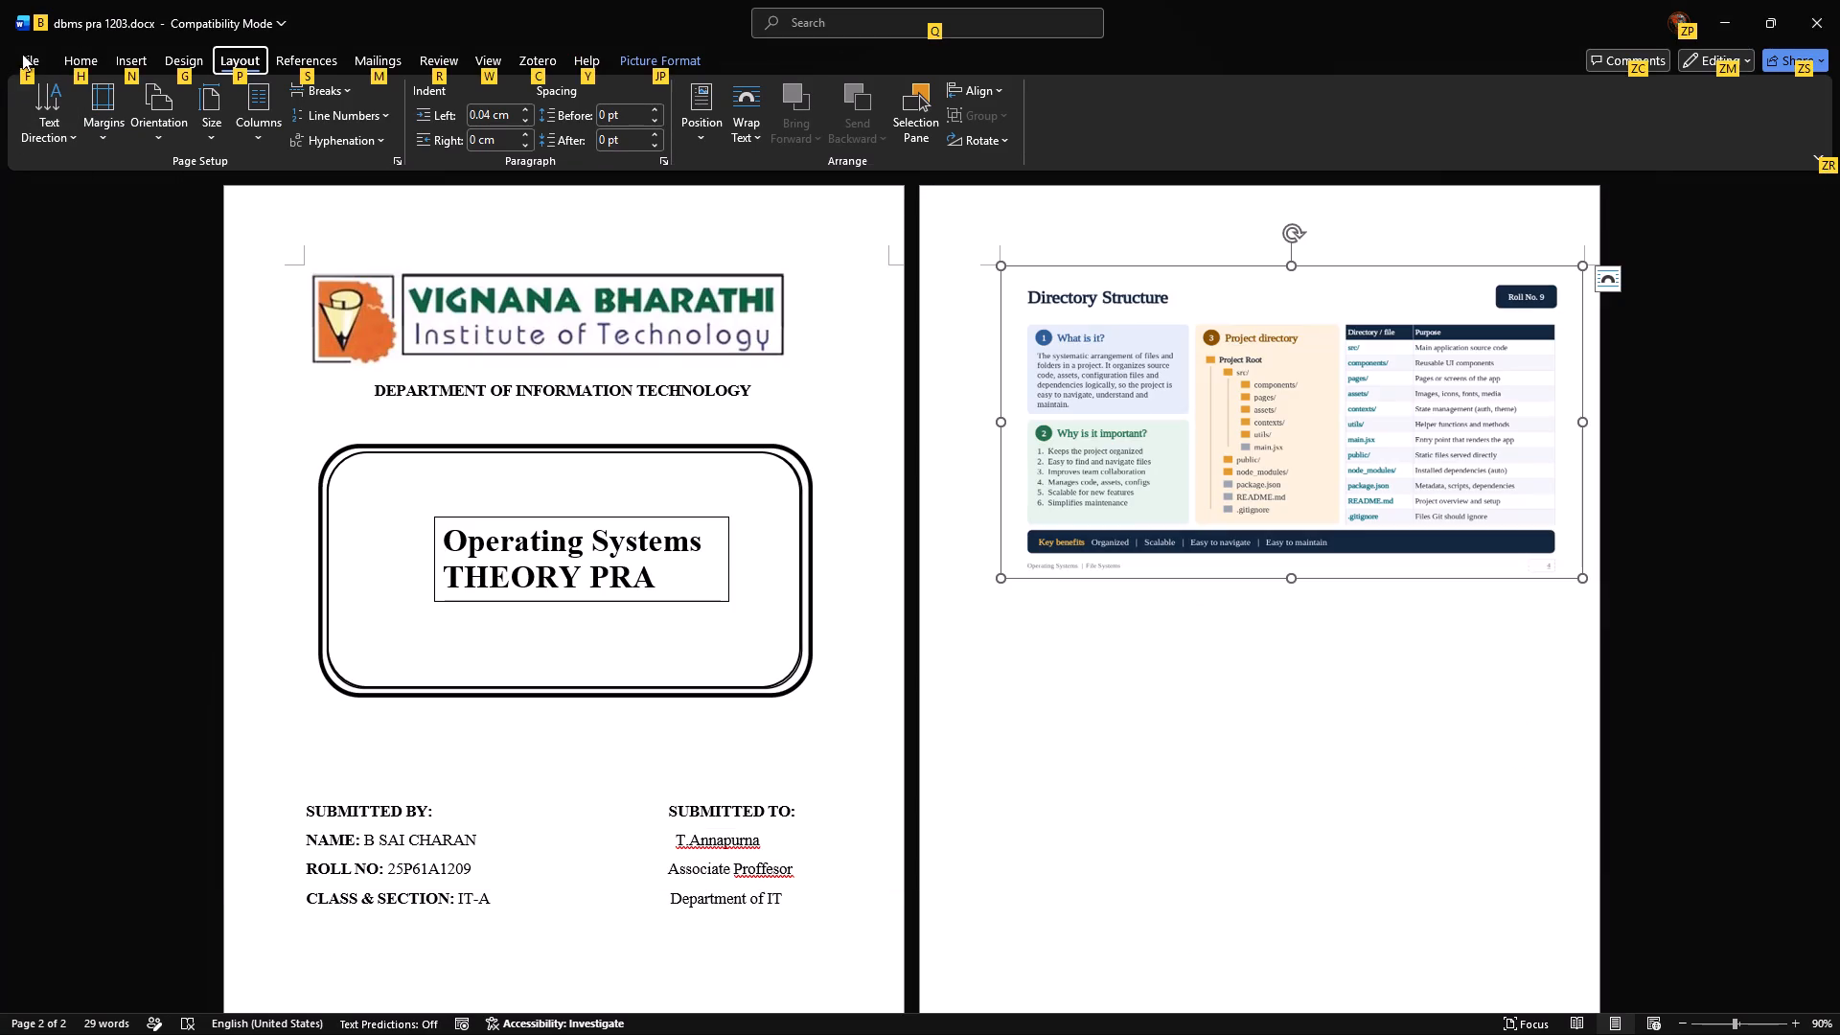
Export the document as a PDF in Downloads, named with the roll number followed by _OS instead of -OS.
click(24, 54)
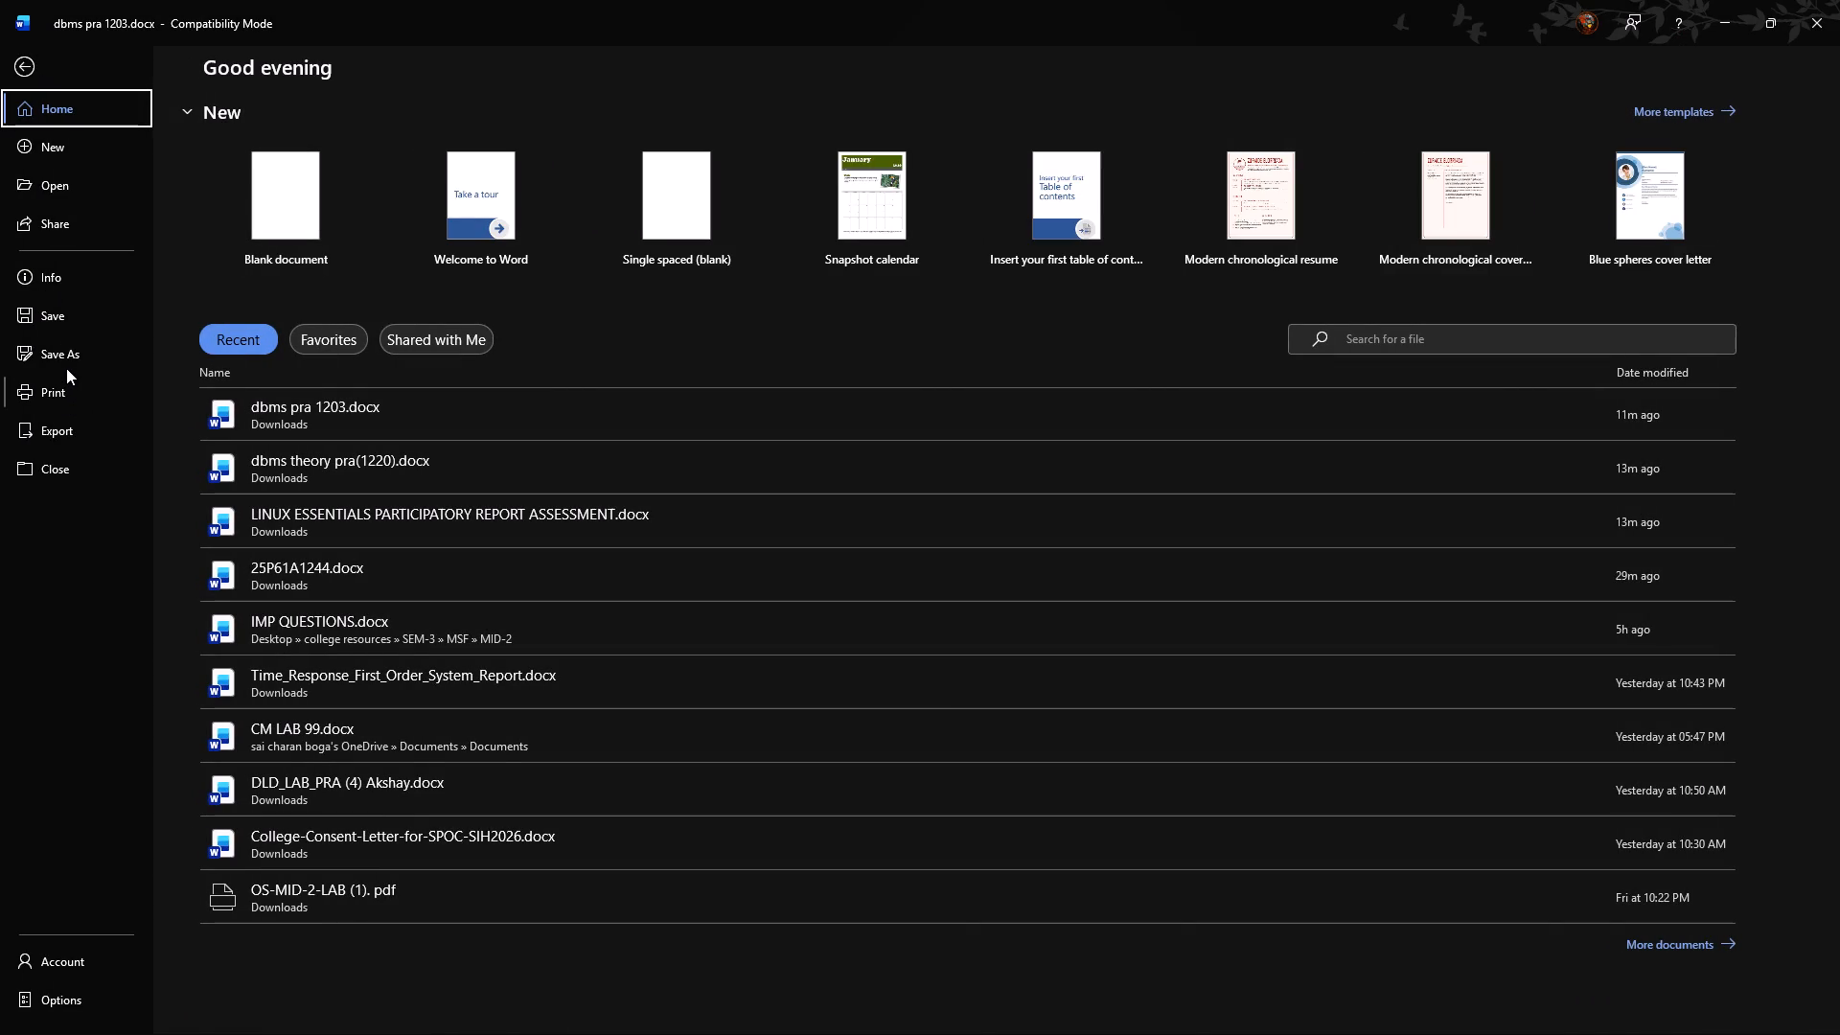
key(alt+Tab)
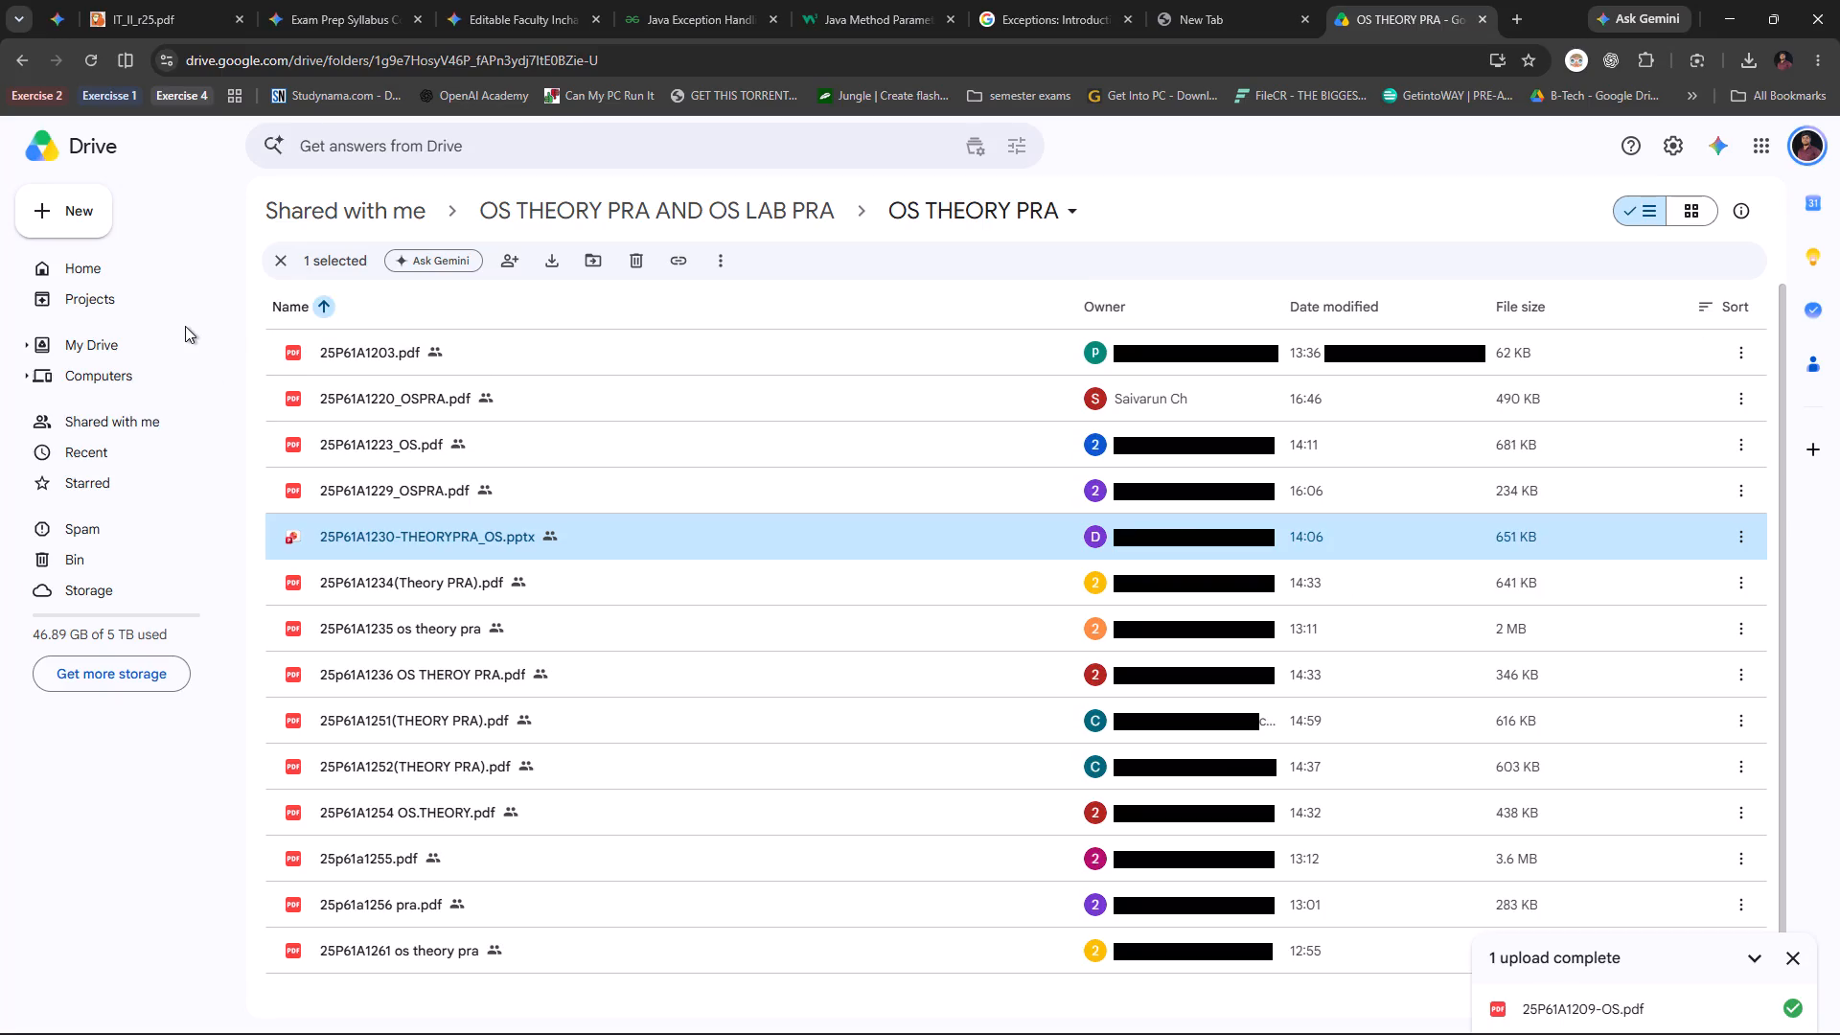
key(alt+Tab)
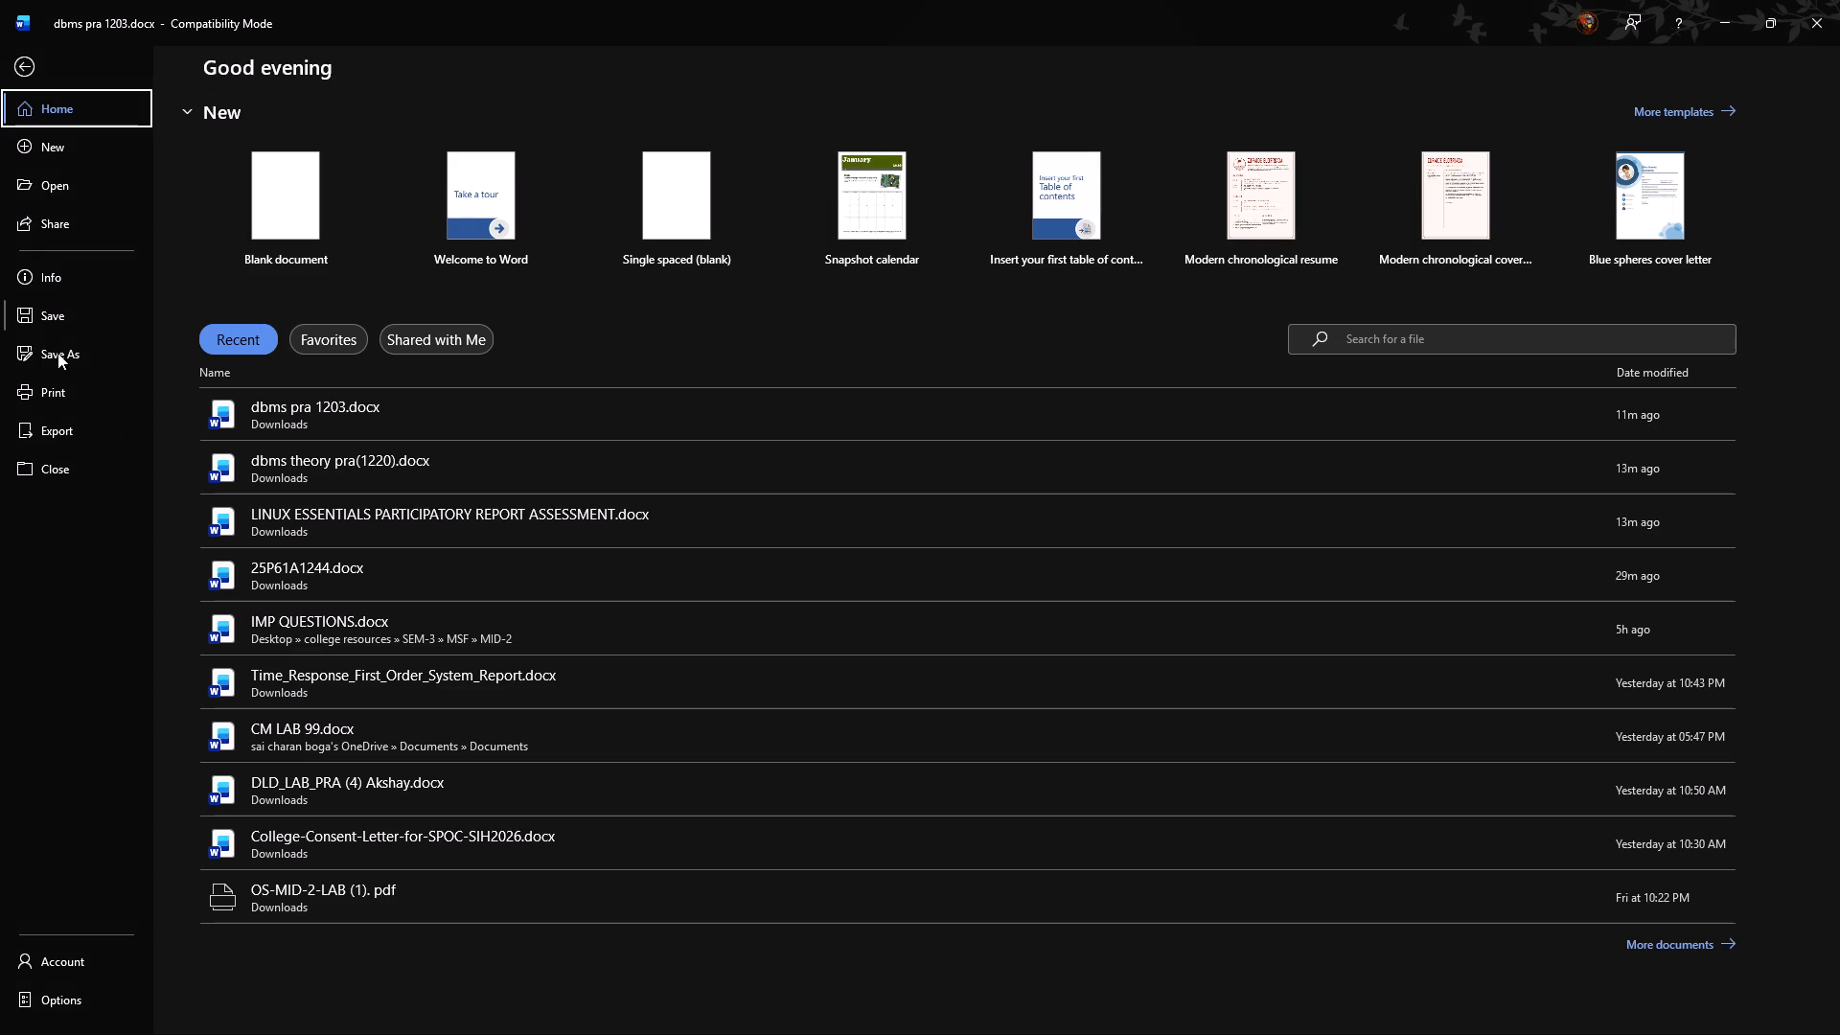
click(70, 433)
click(540, 230)
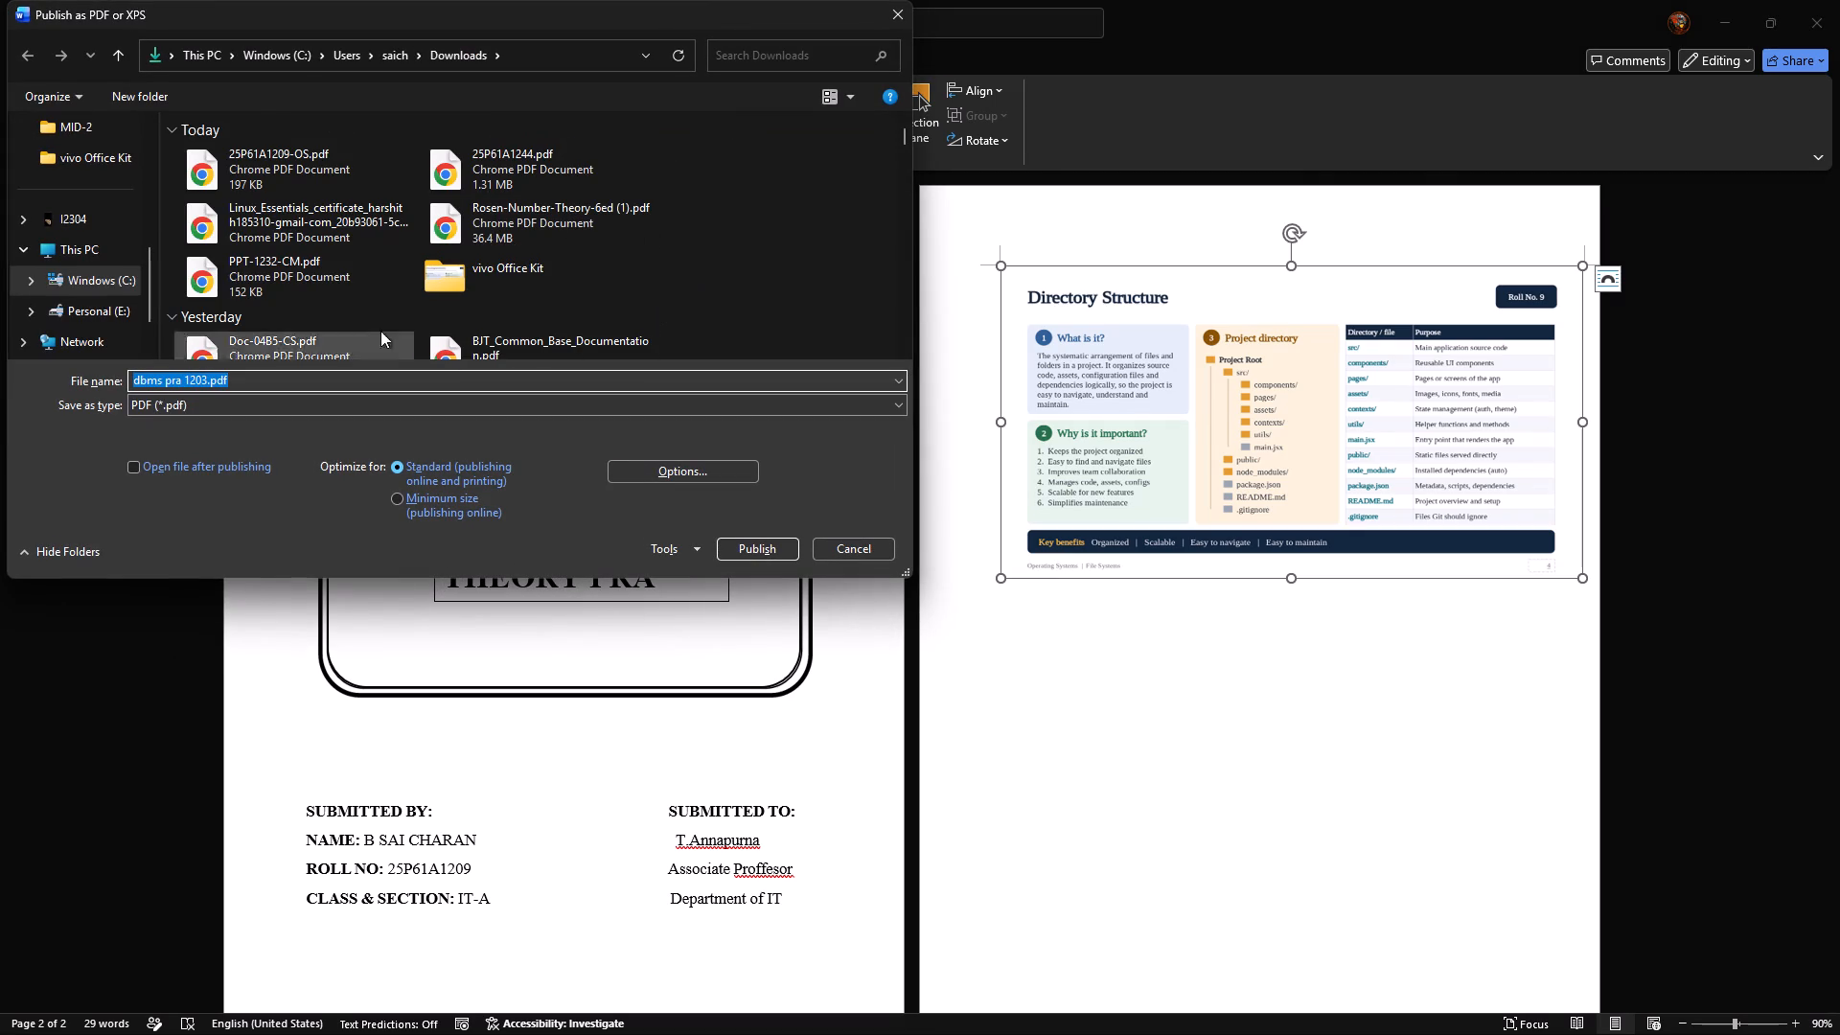
click(287, 172)
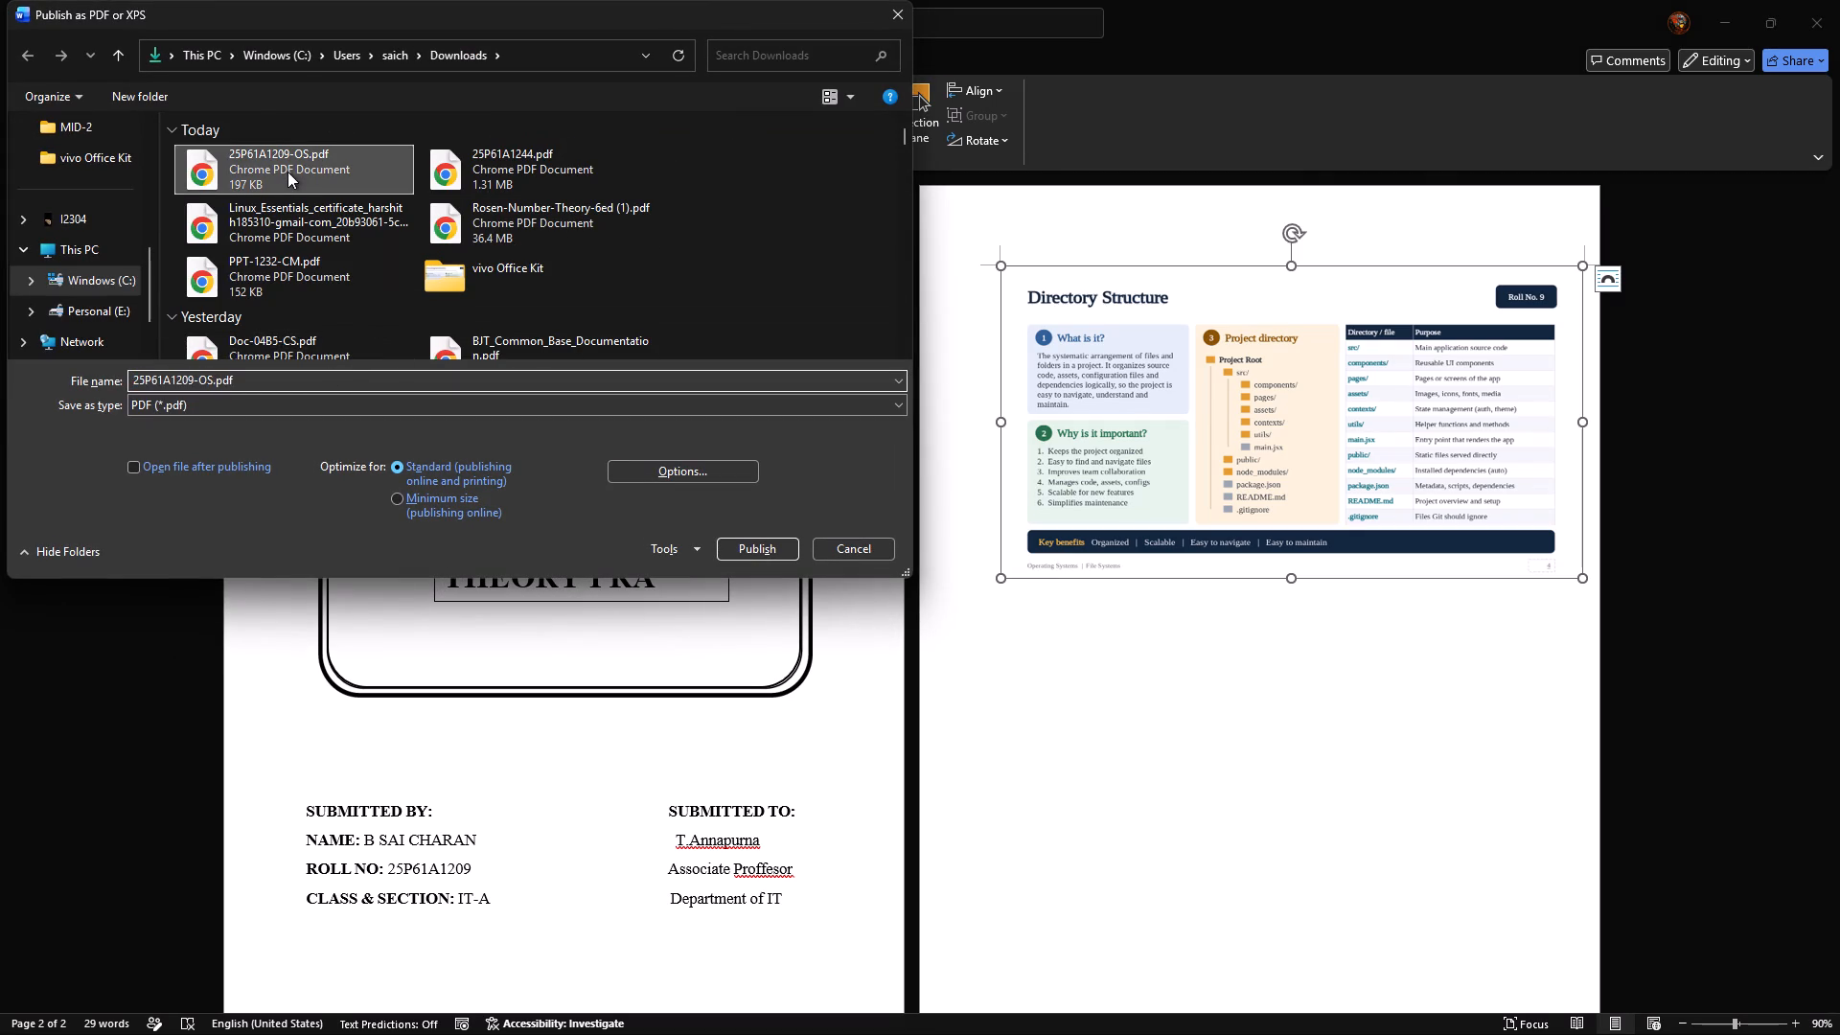
click(200, 379)
key(Right)
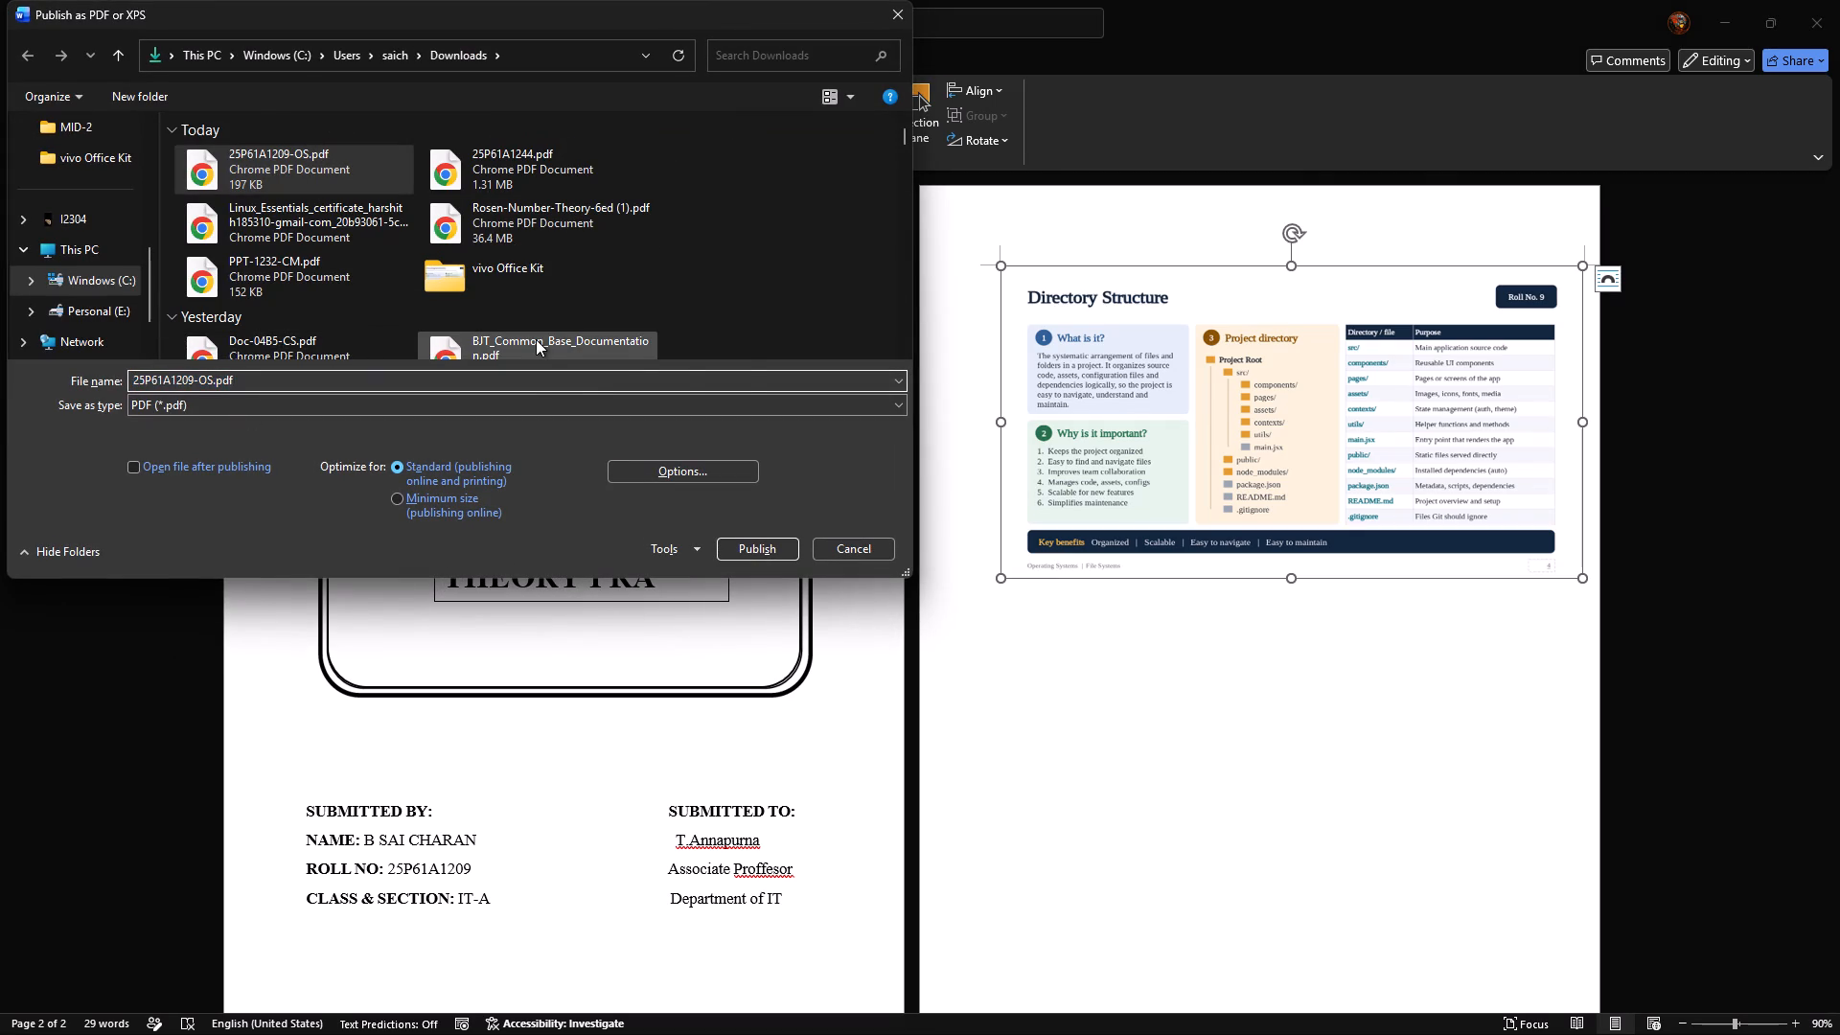
key(BackSpace)
key(BackSpace)
key(BackSpace)
key(BackSpace)
key(Left)
key(Left)
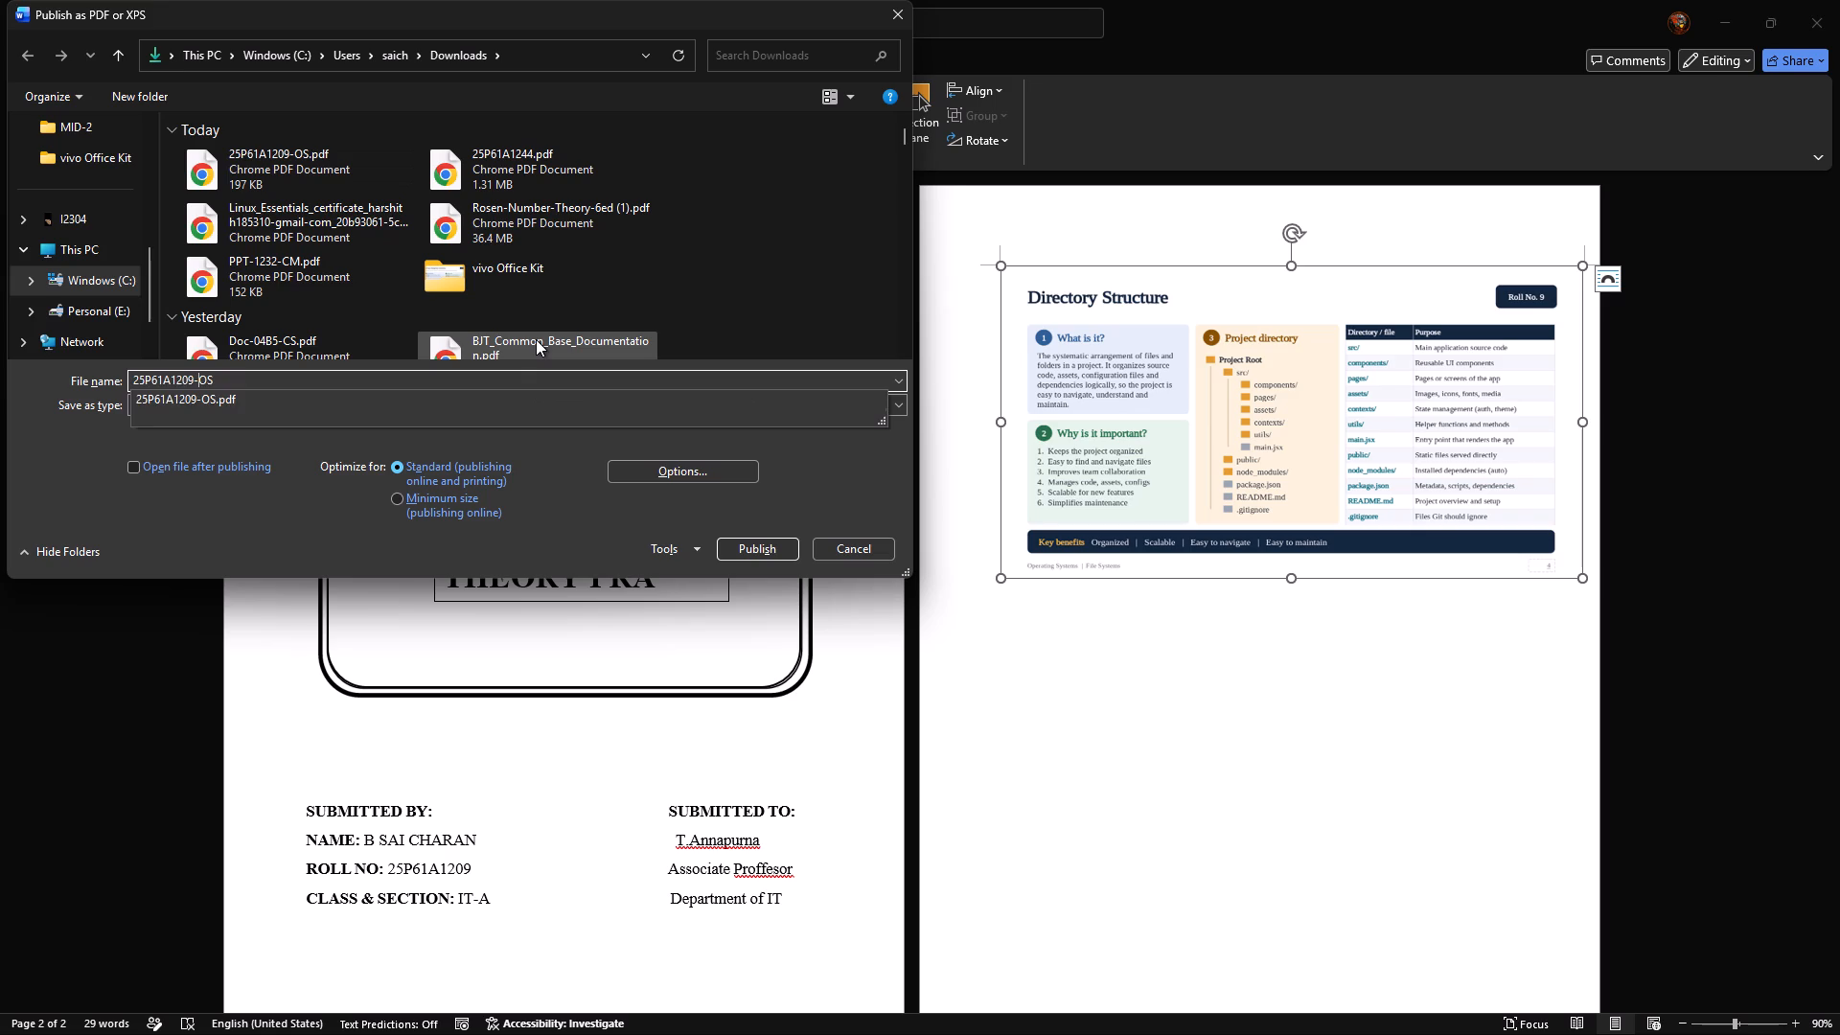
key(BackSpace)
key(shift+underscore)
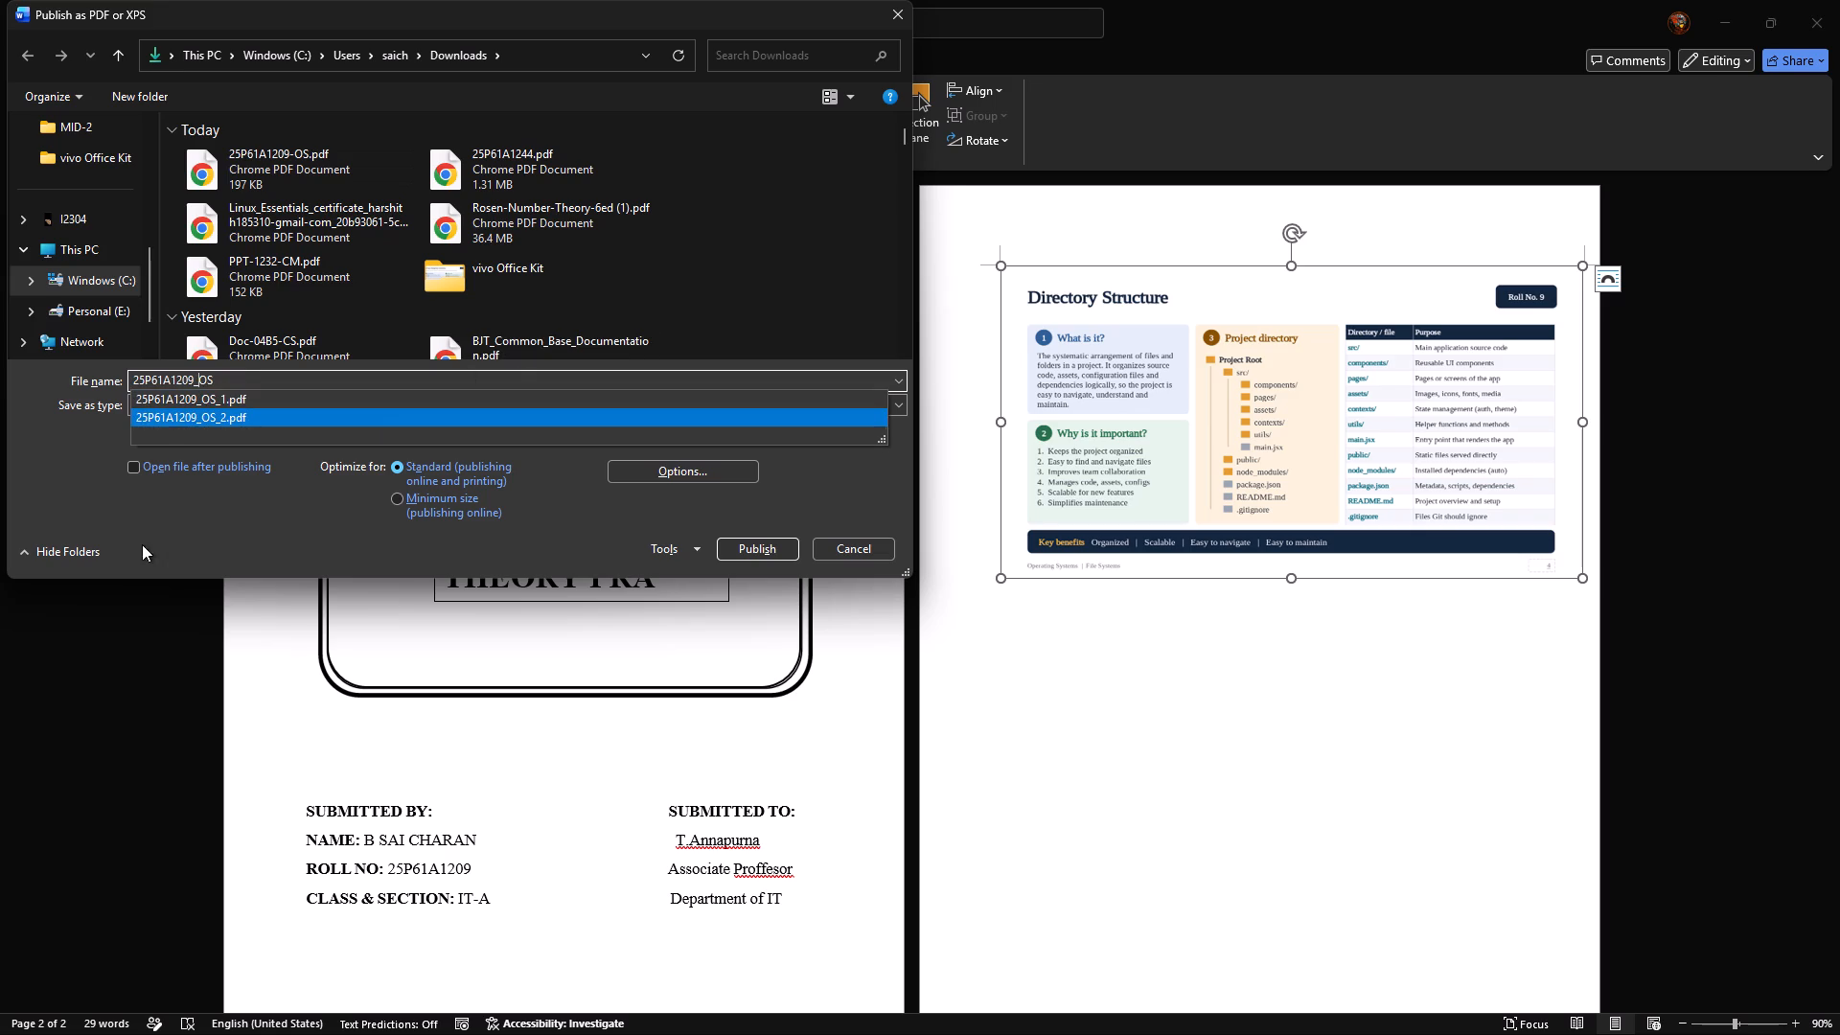
click(26, 533)
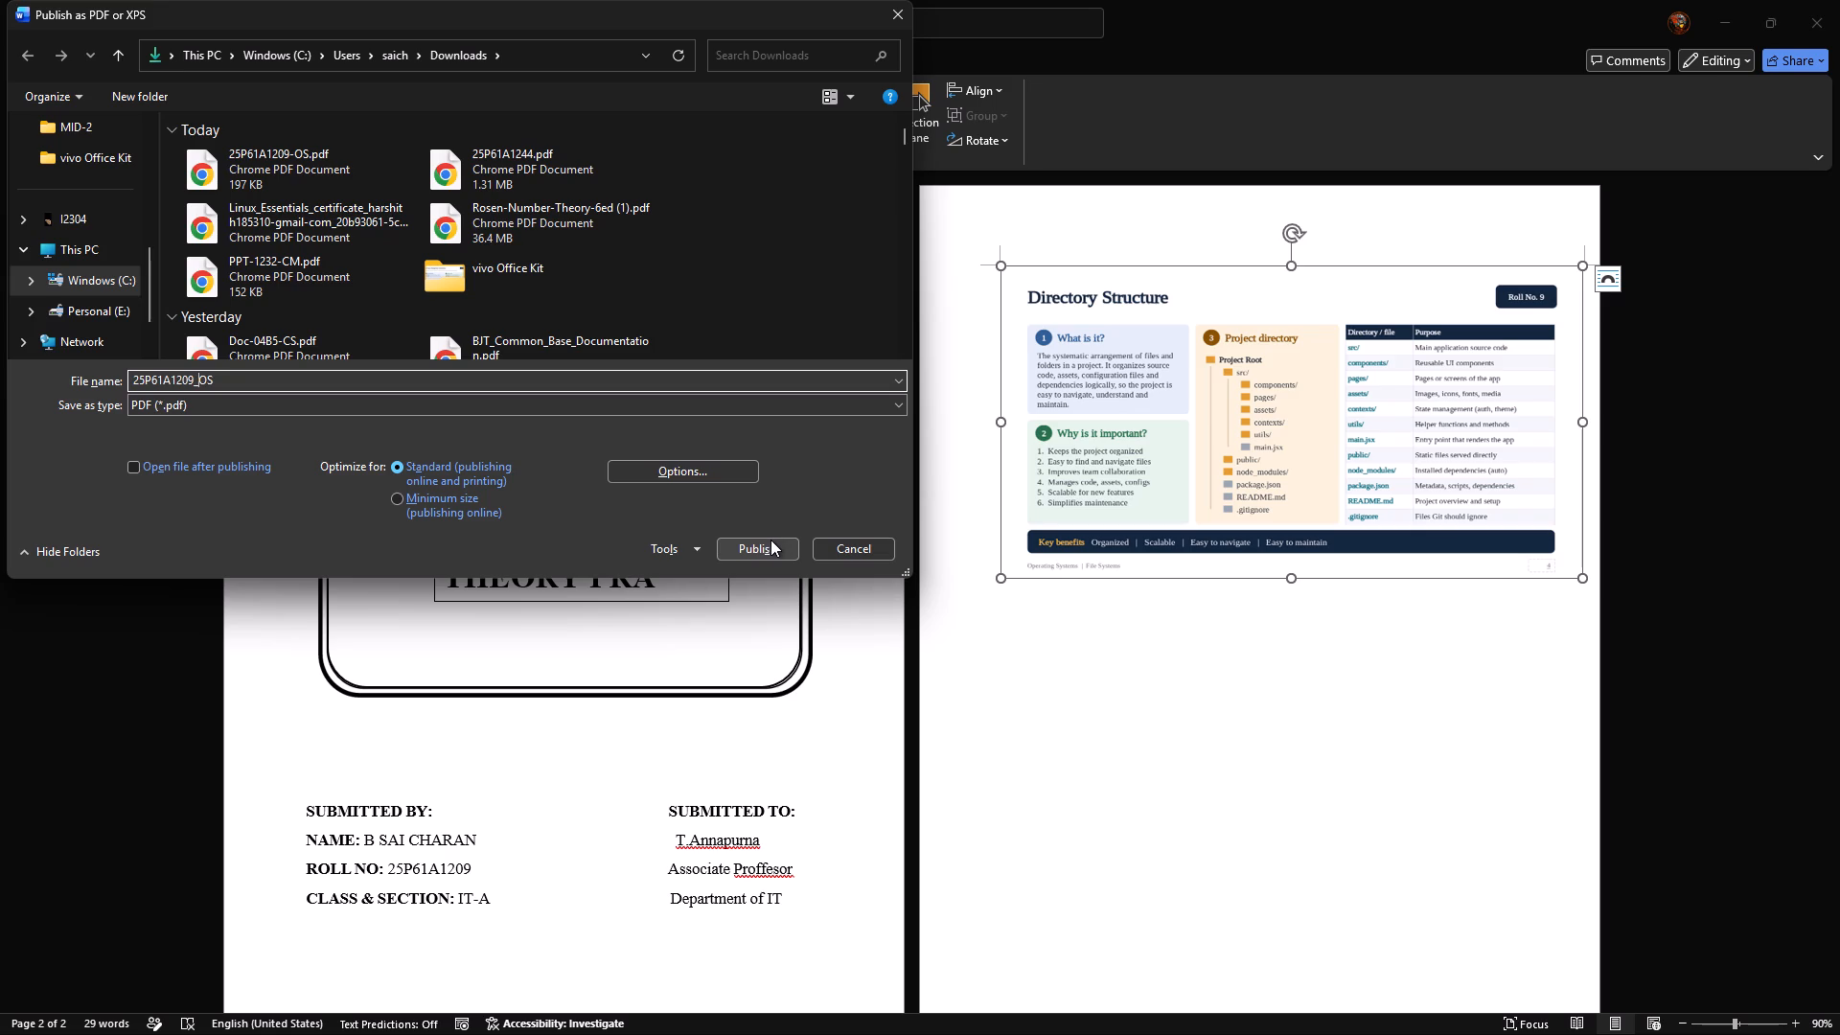
click(771, 541)
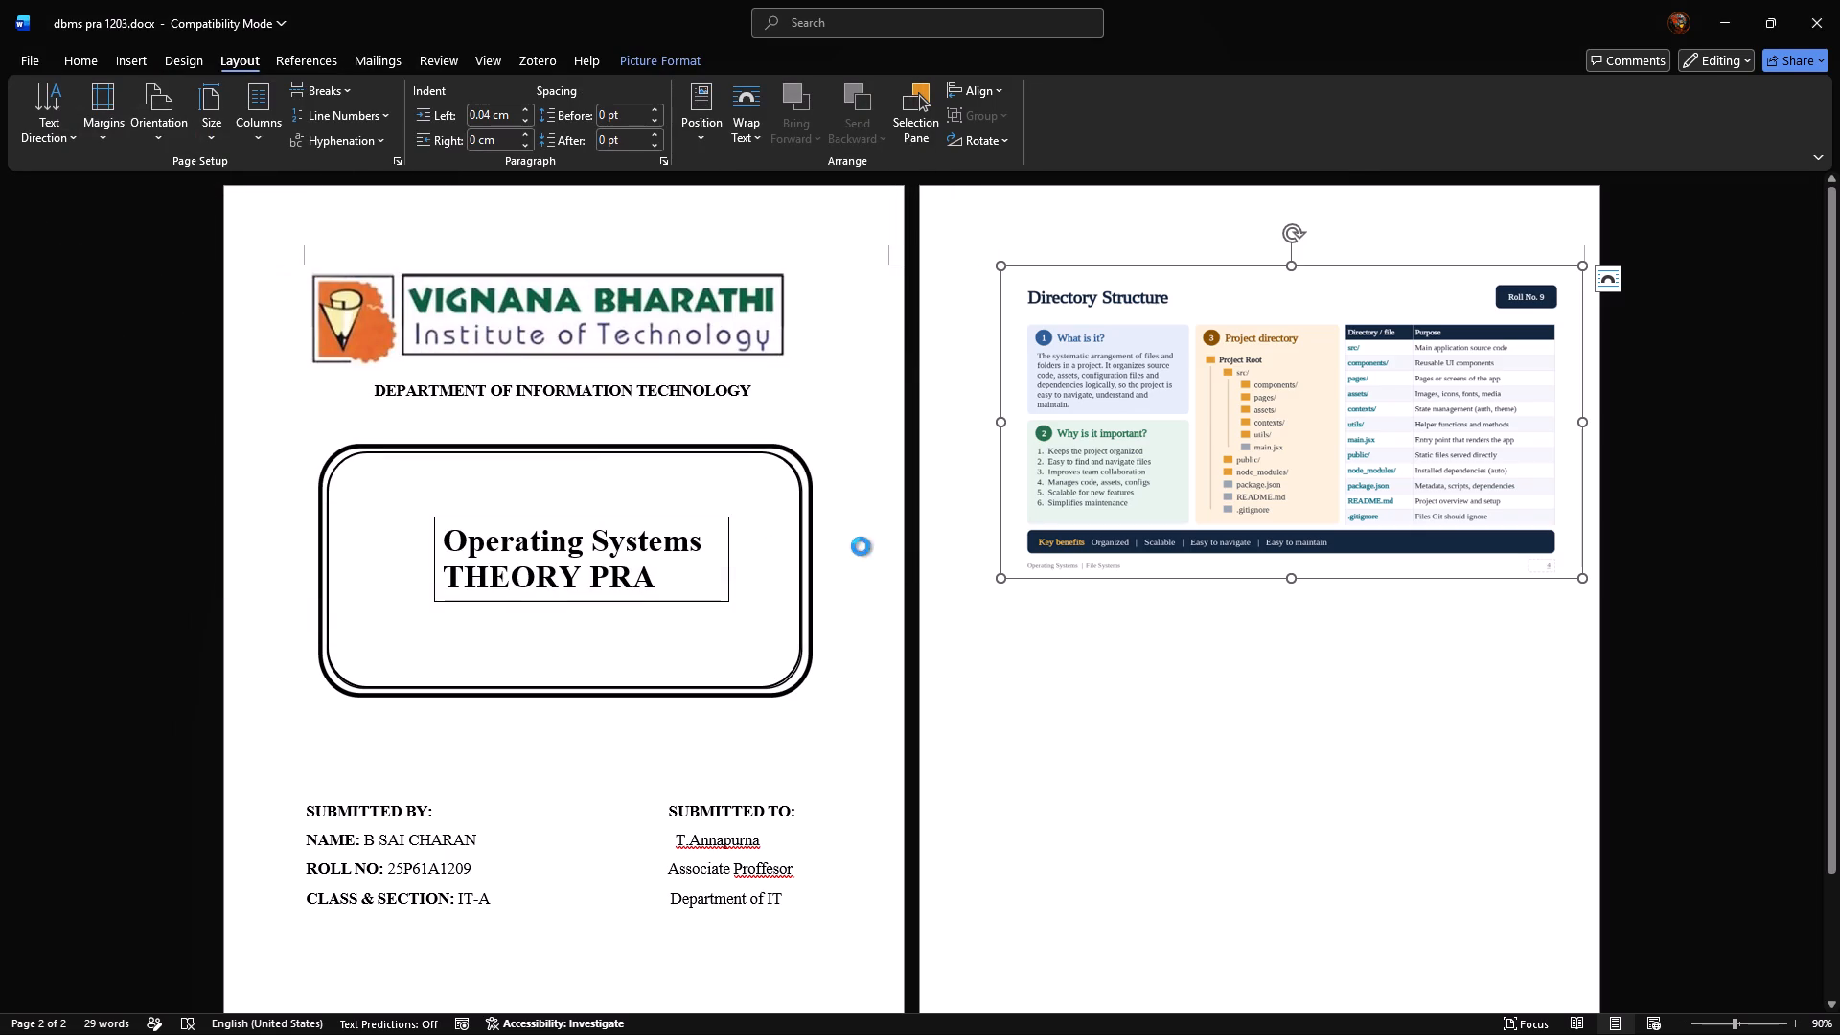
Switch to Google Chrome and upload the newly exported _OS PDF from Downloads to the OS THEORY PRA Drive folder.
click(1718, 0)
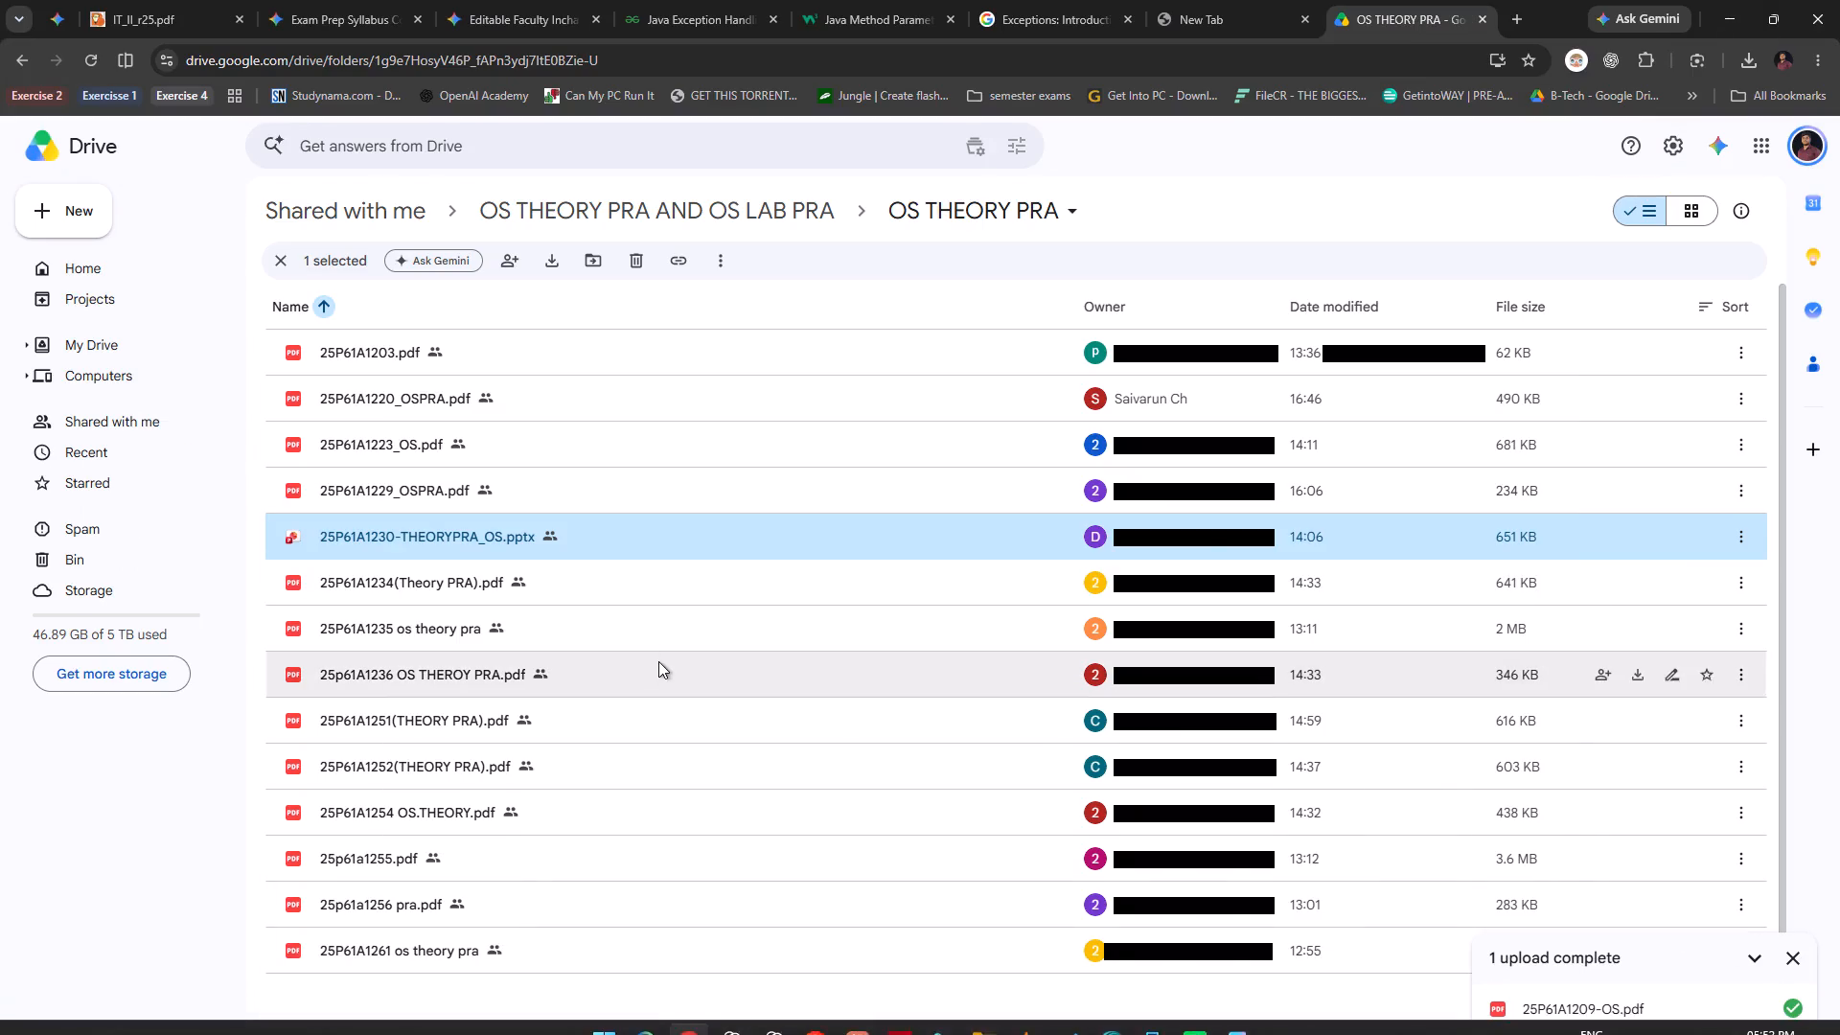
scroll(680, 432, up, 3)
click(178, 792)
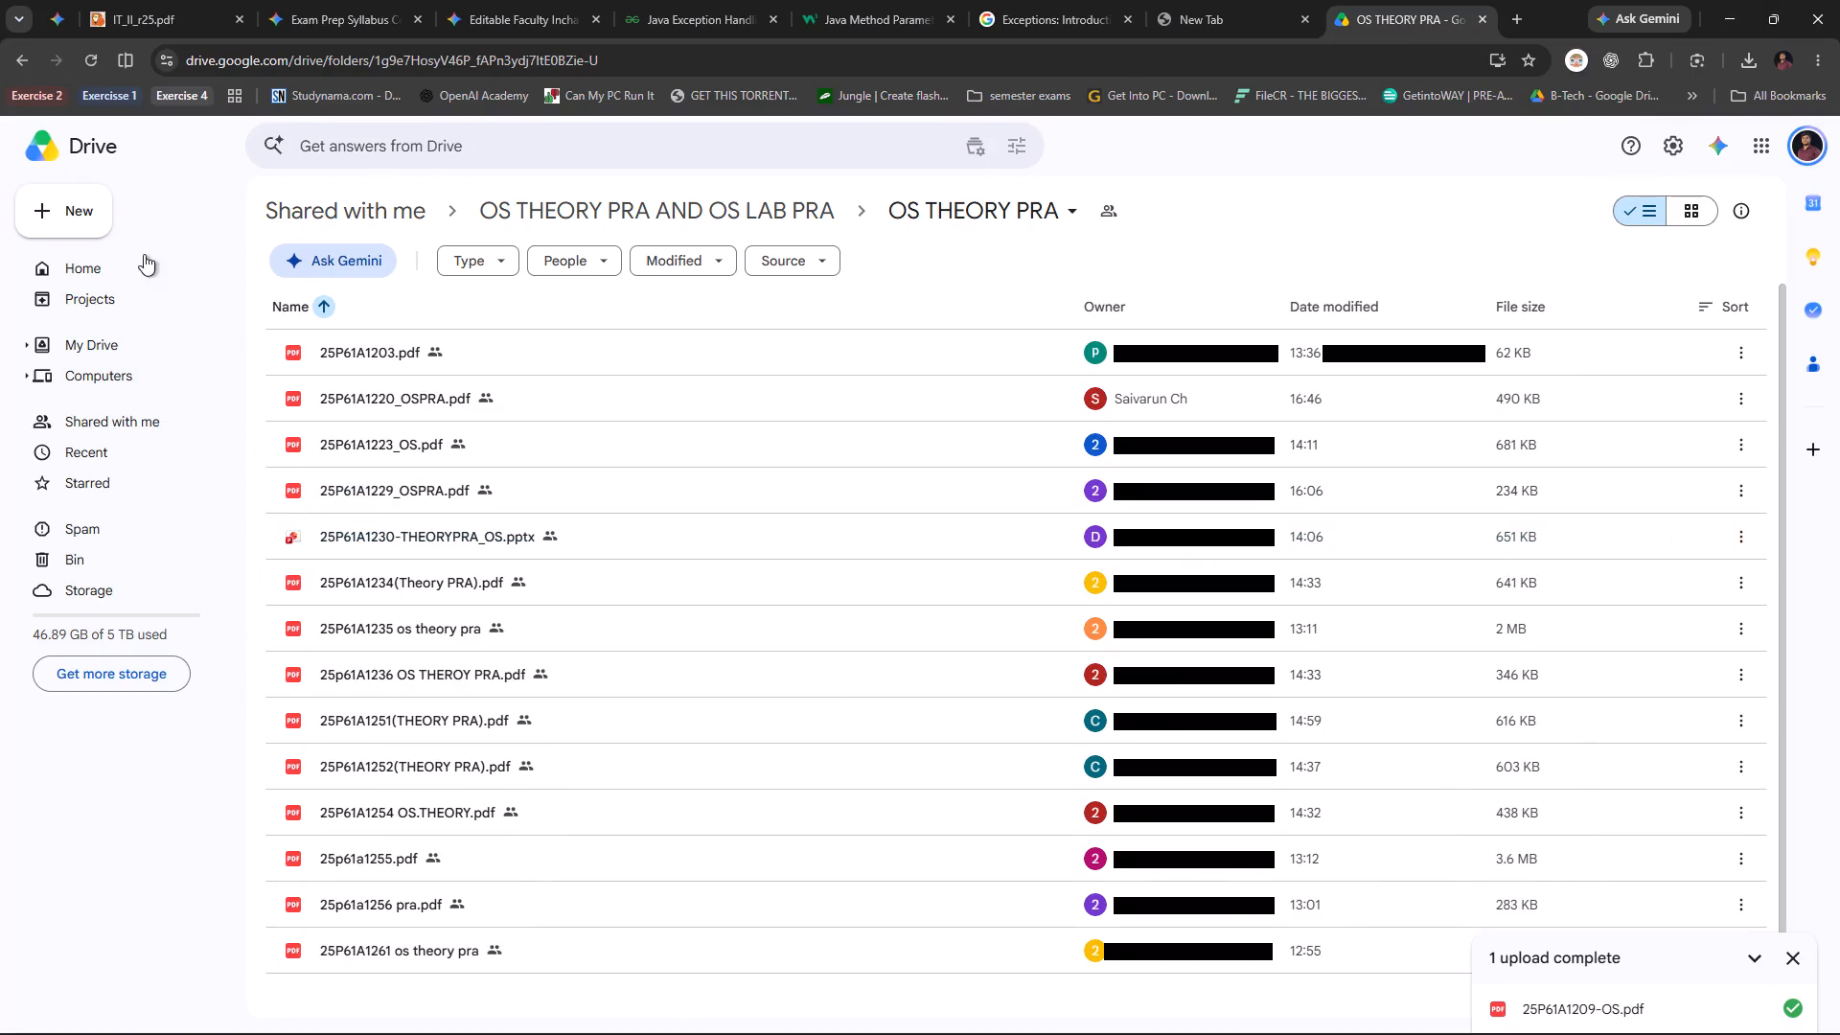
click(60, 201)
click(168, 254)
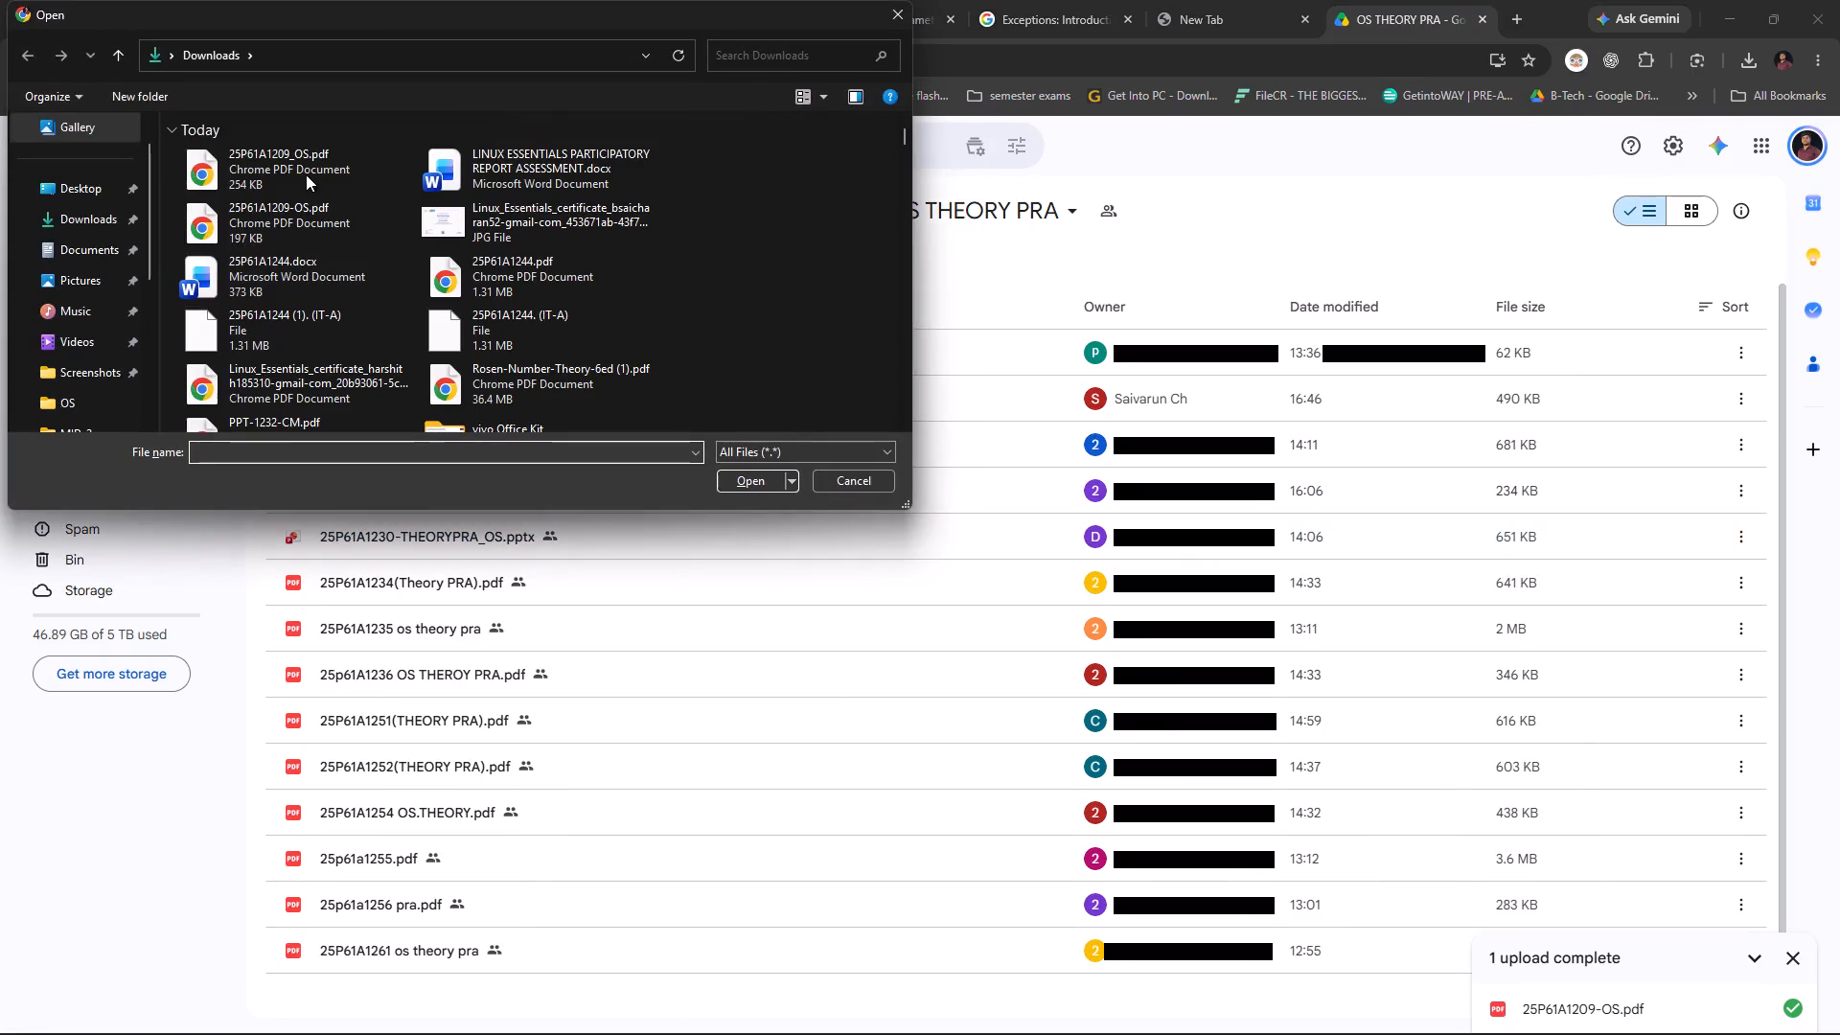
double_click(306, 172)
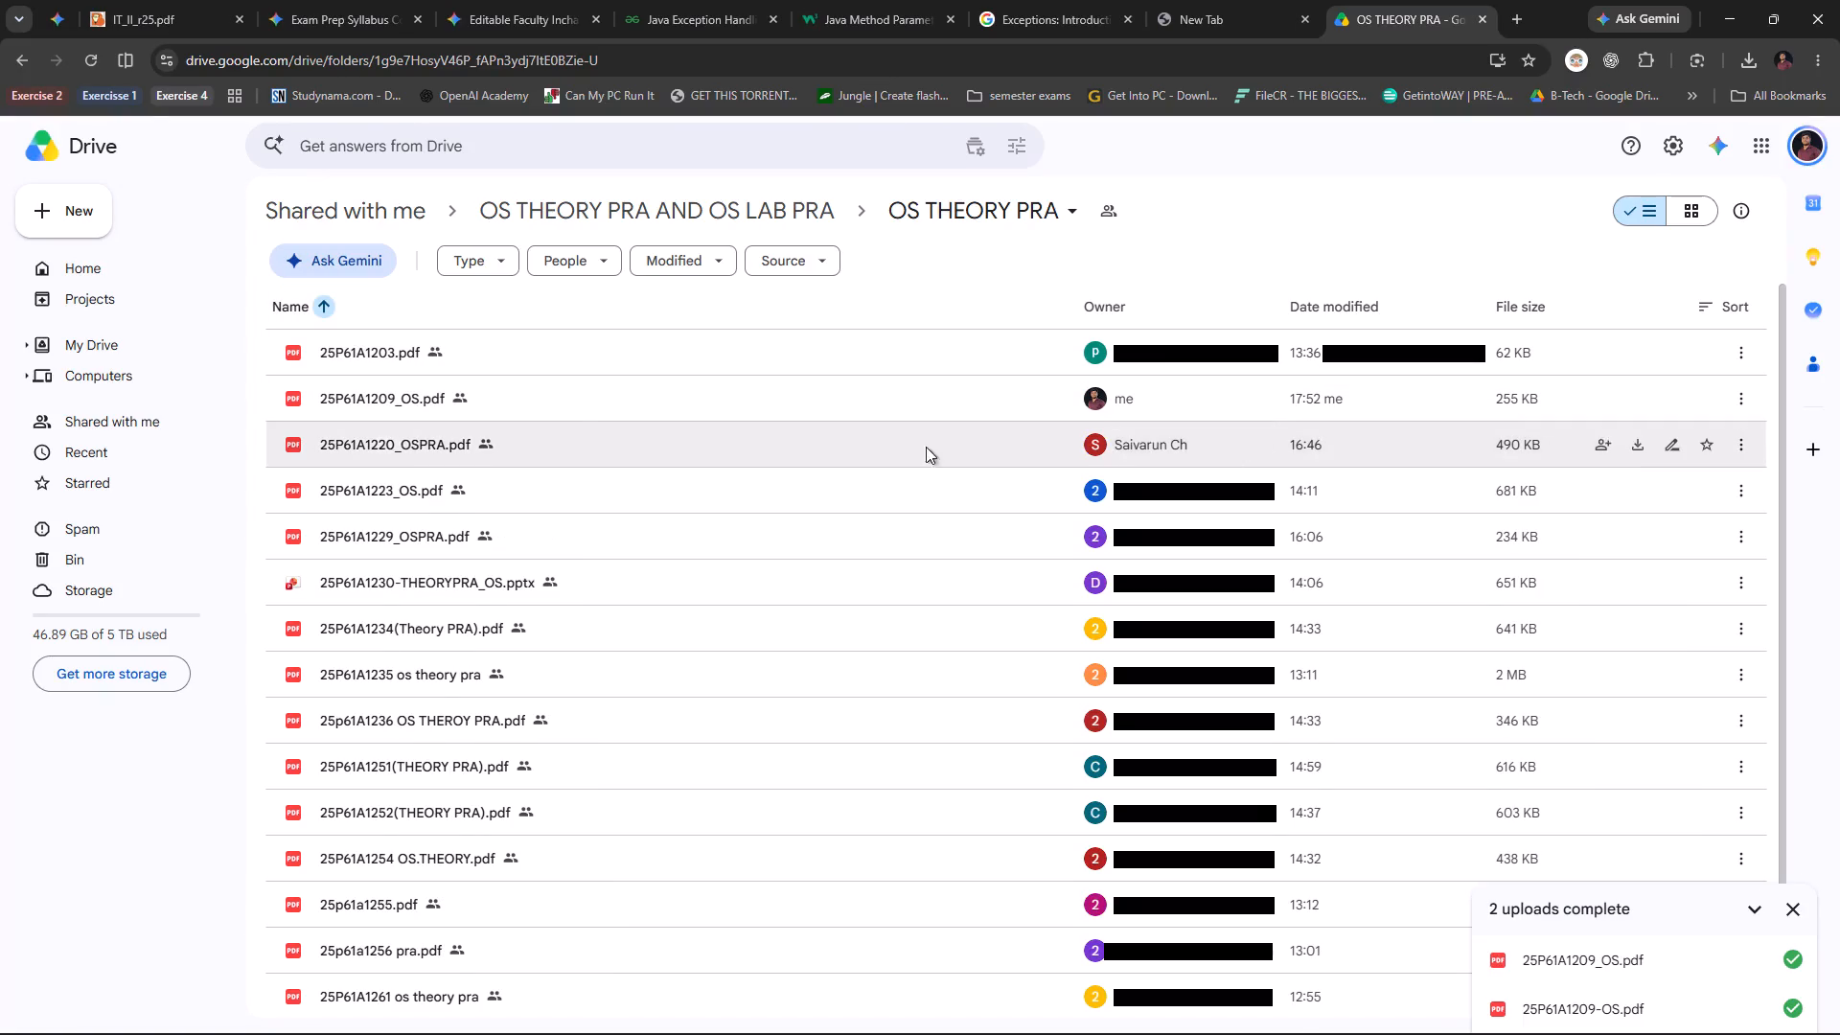
Open the uploaded _OS PDF in Drive, examine its cover and Directory Structure pages, and close it.
scroll(571, 465, up, 4)
double_click(390, 403)
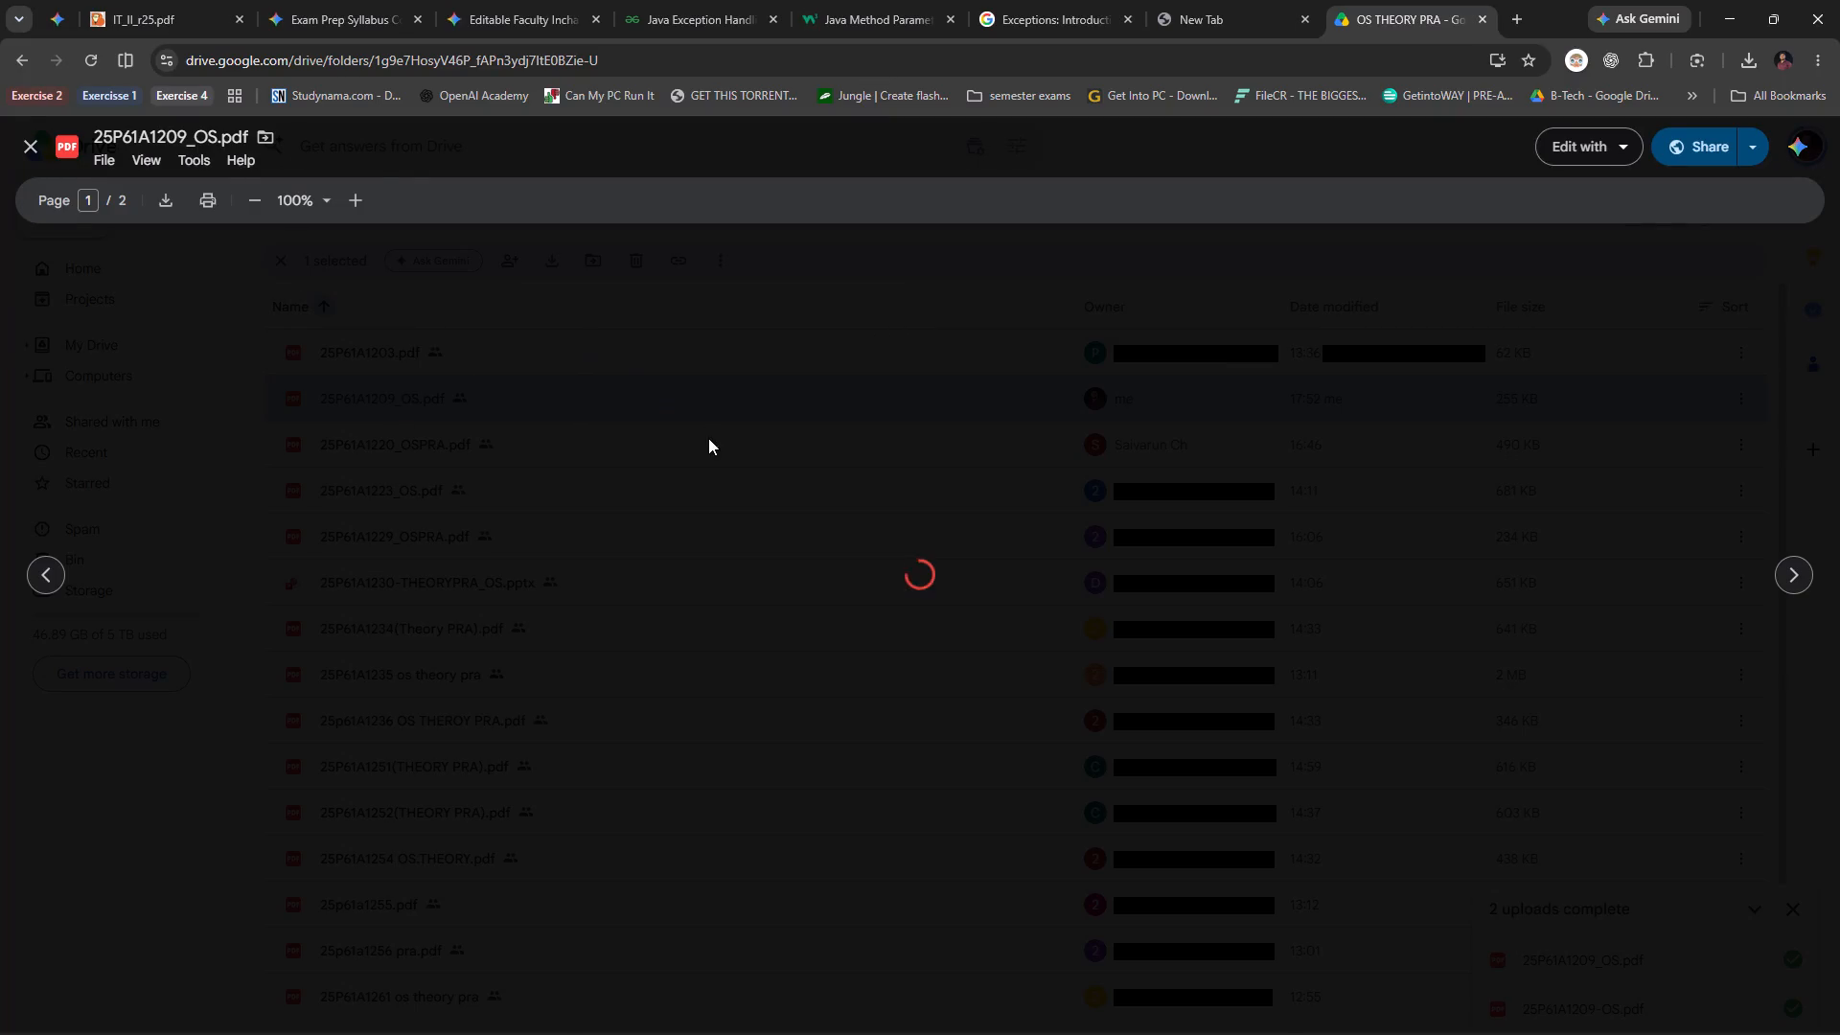
scroll(708, 438, down, 15)
scroll(708, 438, up, 7)
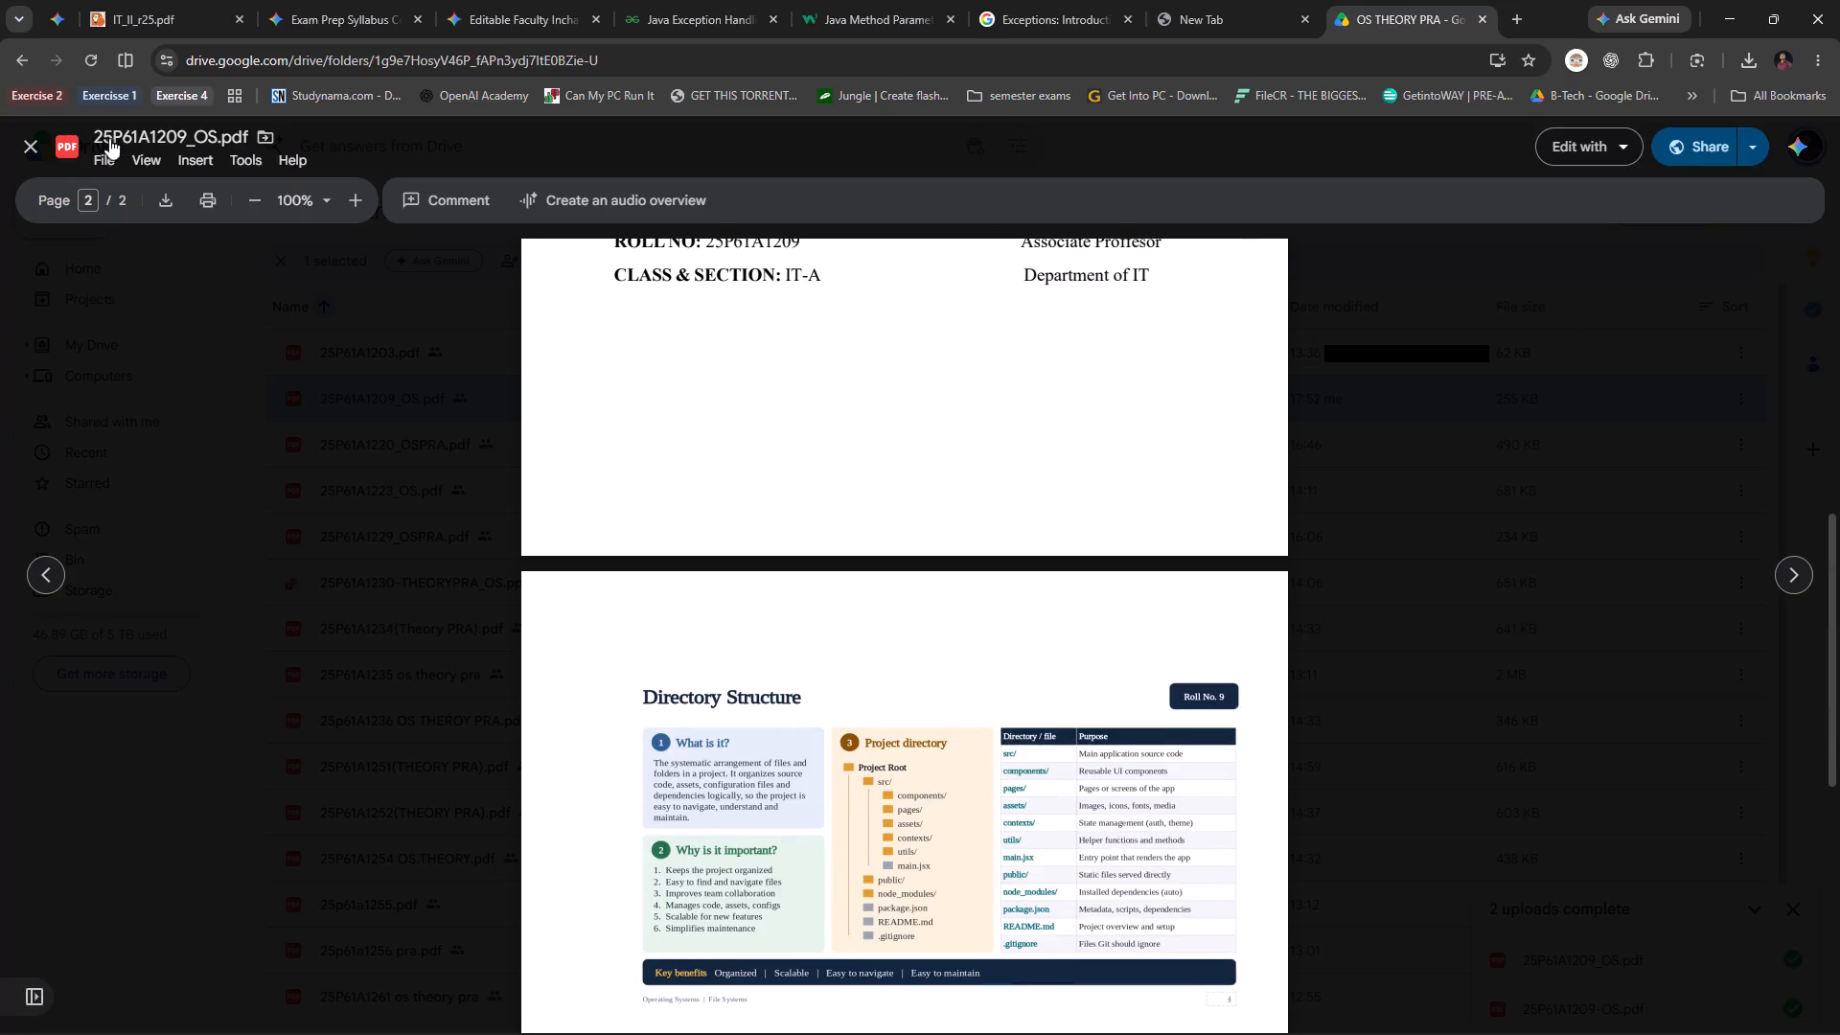
click(40, 130)
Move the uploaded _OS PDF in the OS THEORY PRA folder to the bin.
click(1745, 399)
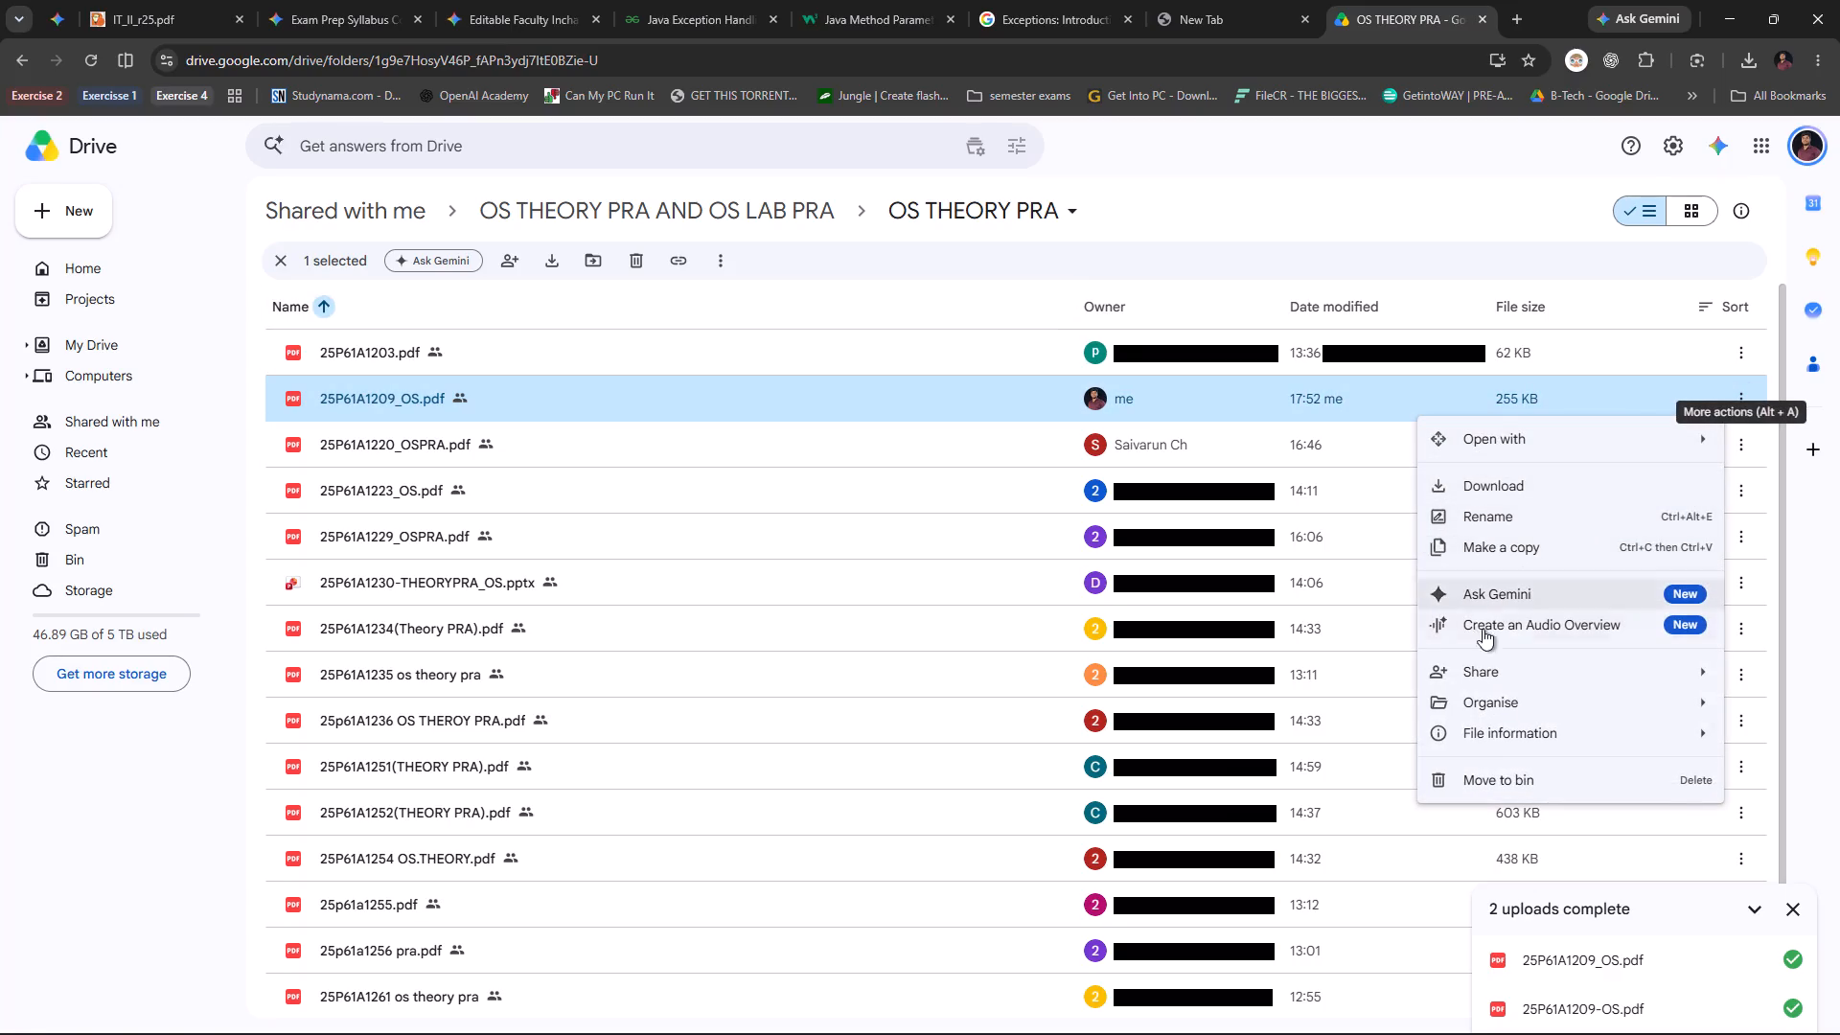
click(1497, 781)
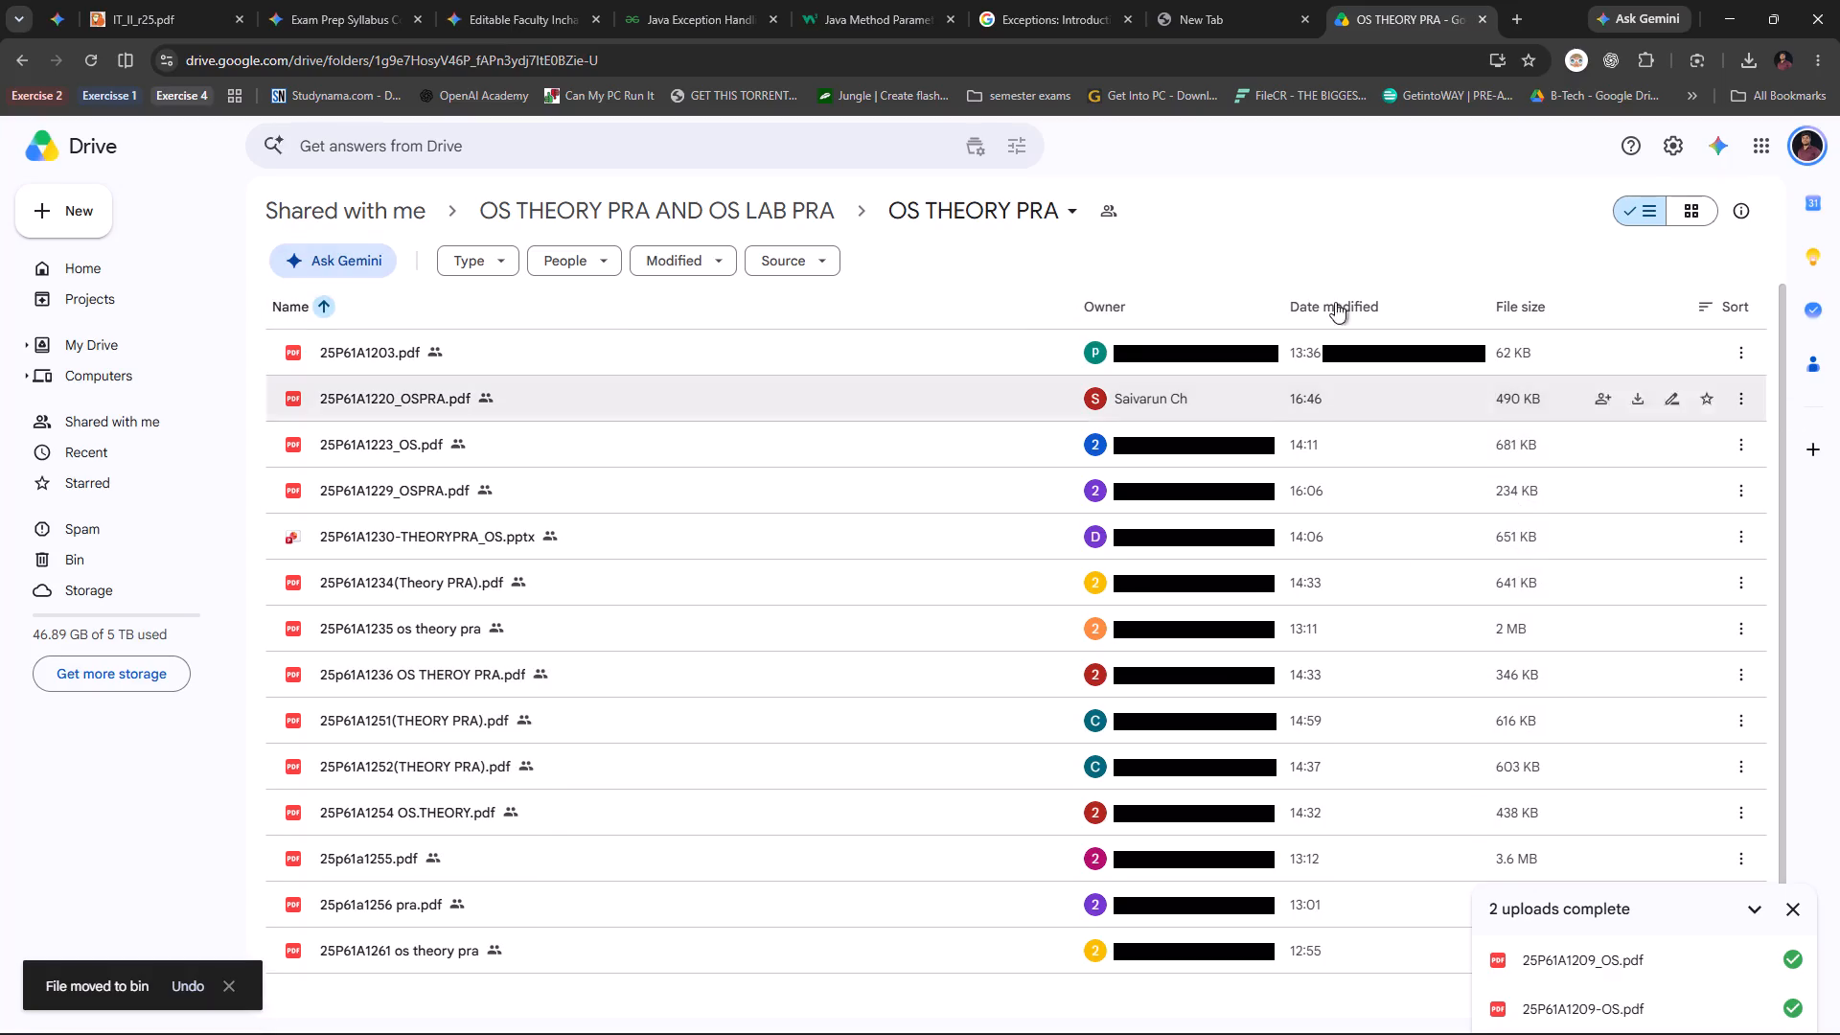
Return to dbms pra 1203.docx in Word, save a copy as OS-PRA in Downloads in the newest Word format, and close it.
key(alt+Tab)
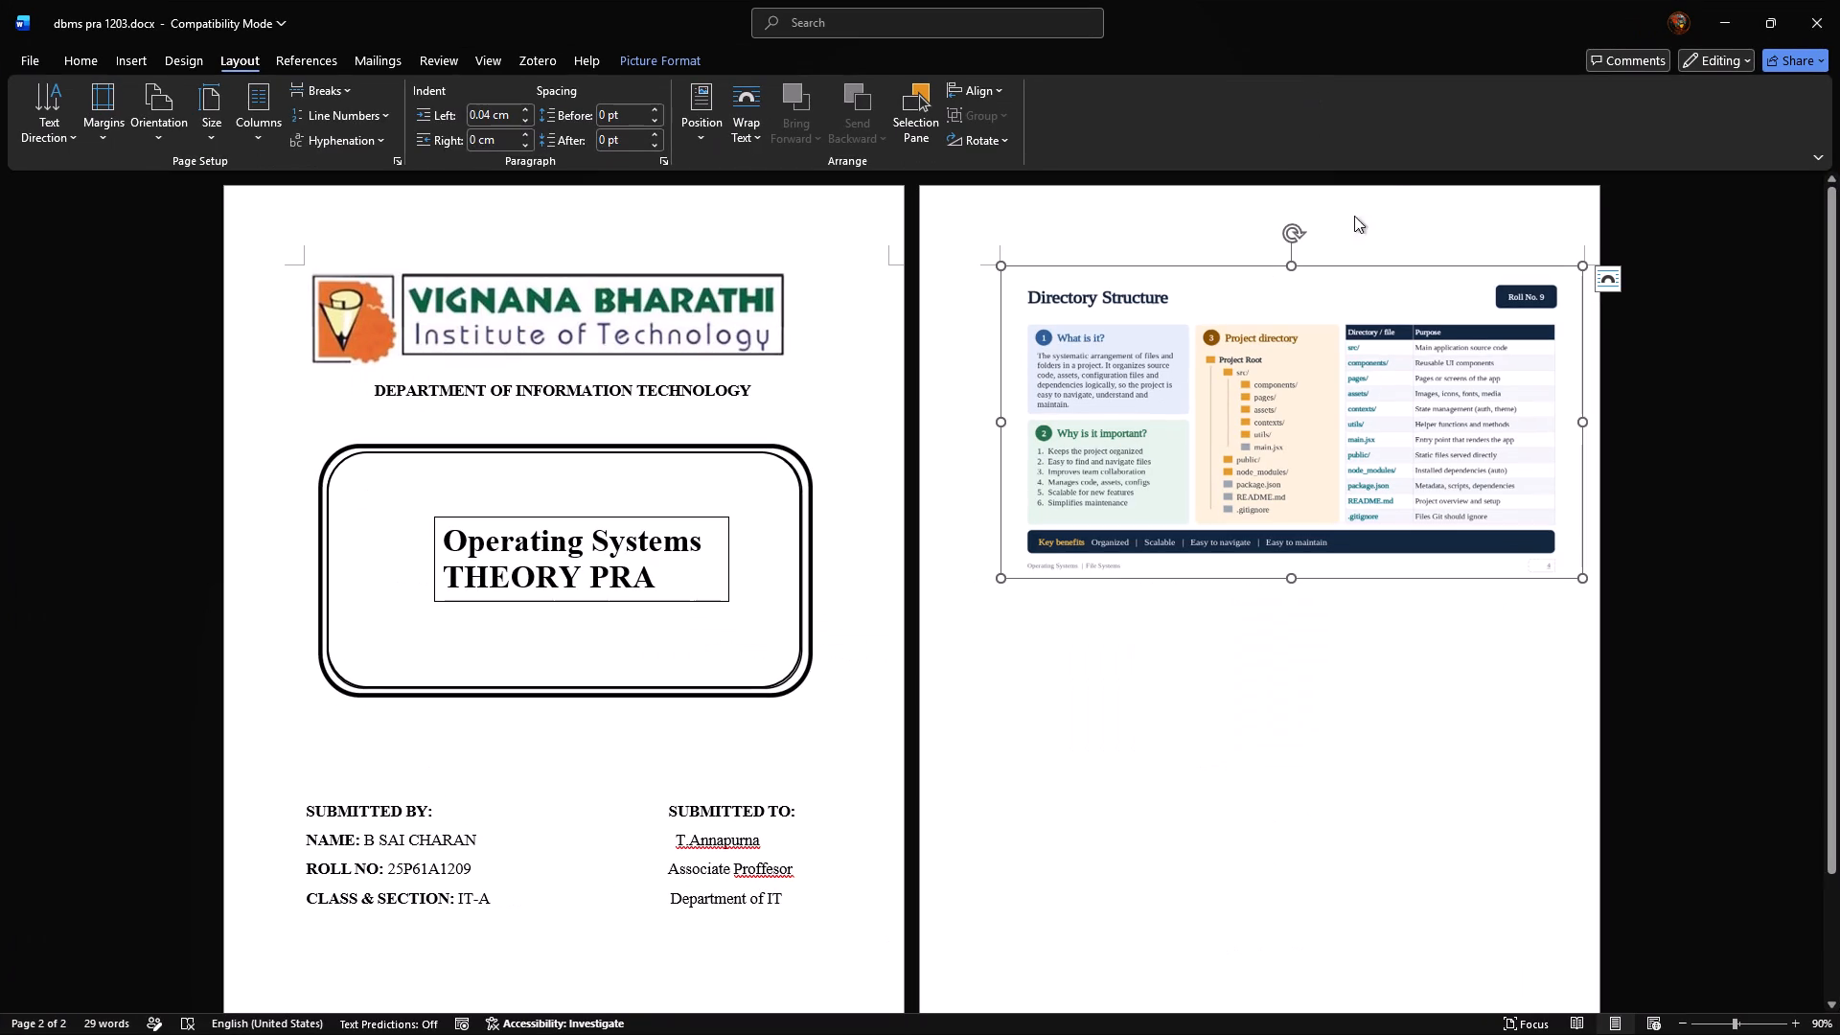
click(1837, 0)
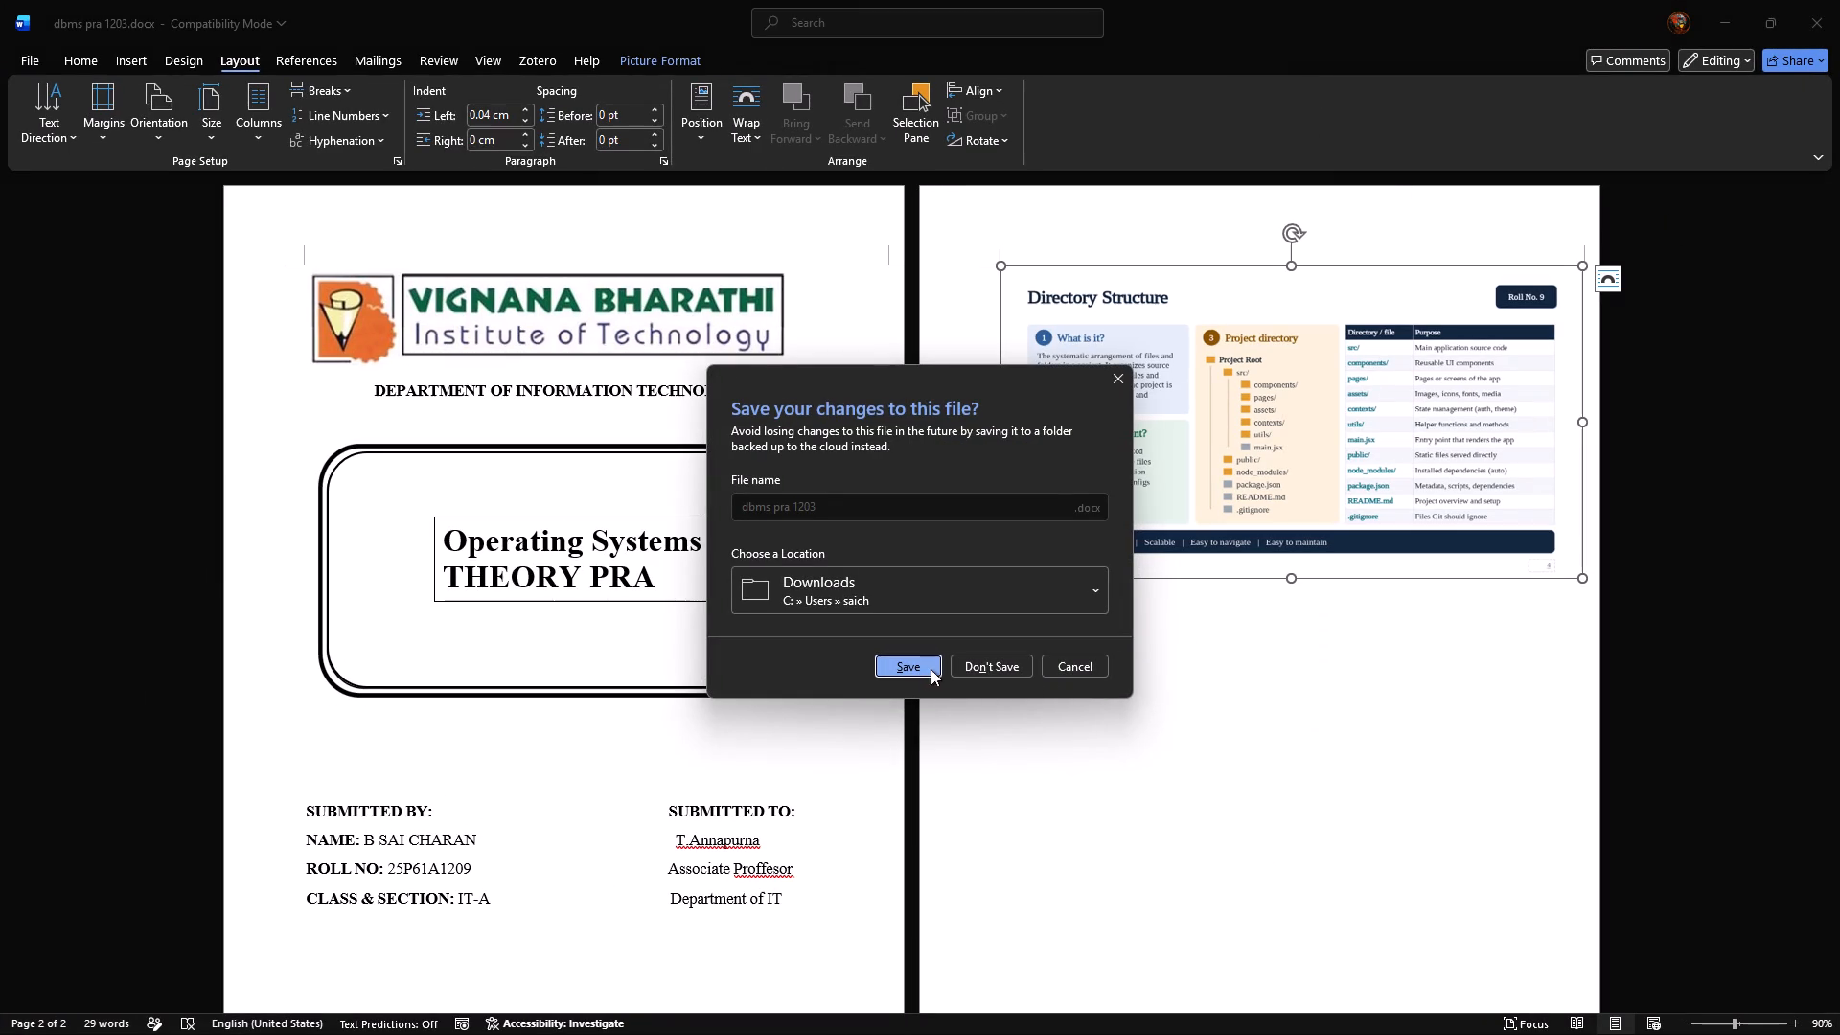
click(1070, 673)
click(19, 52)
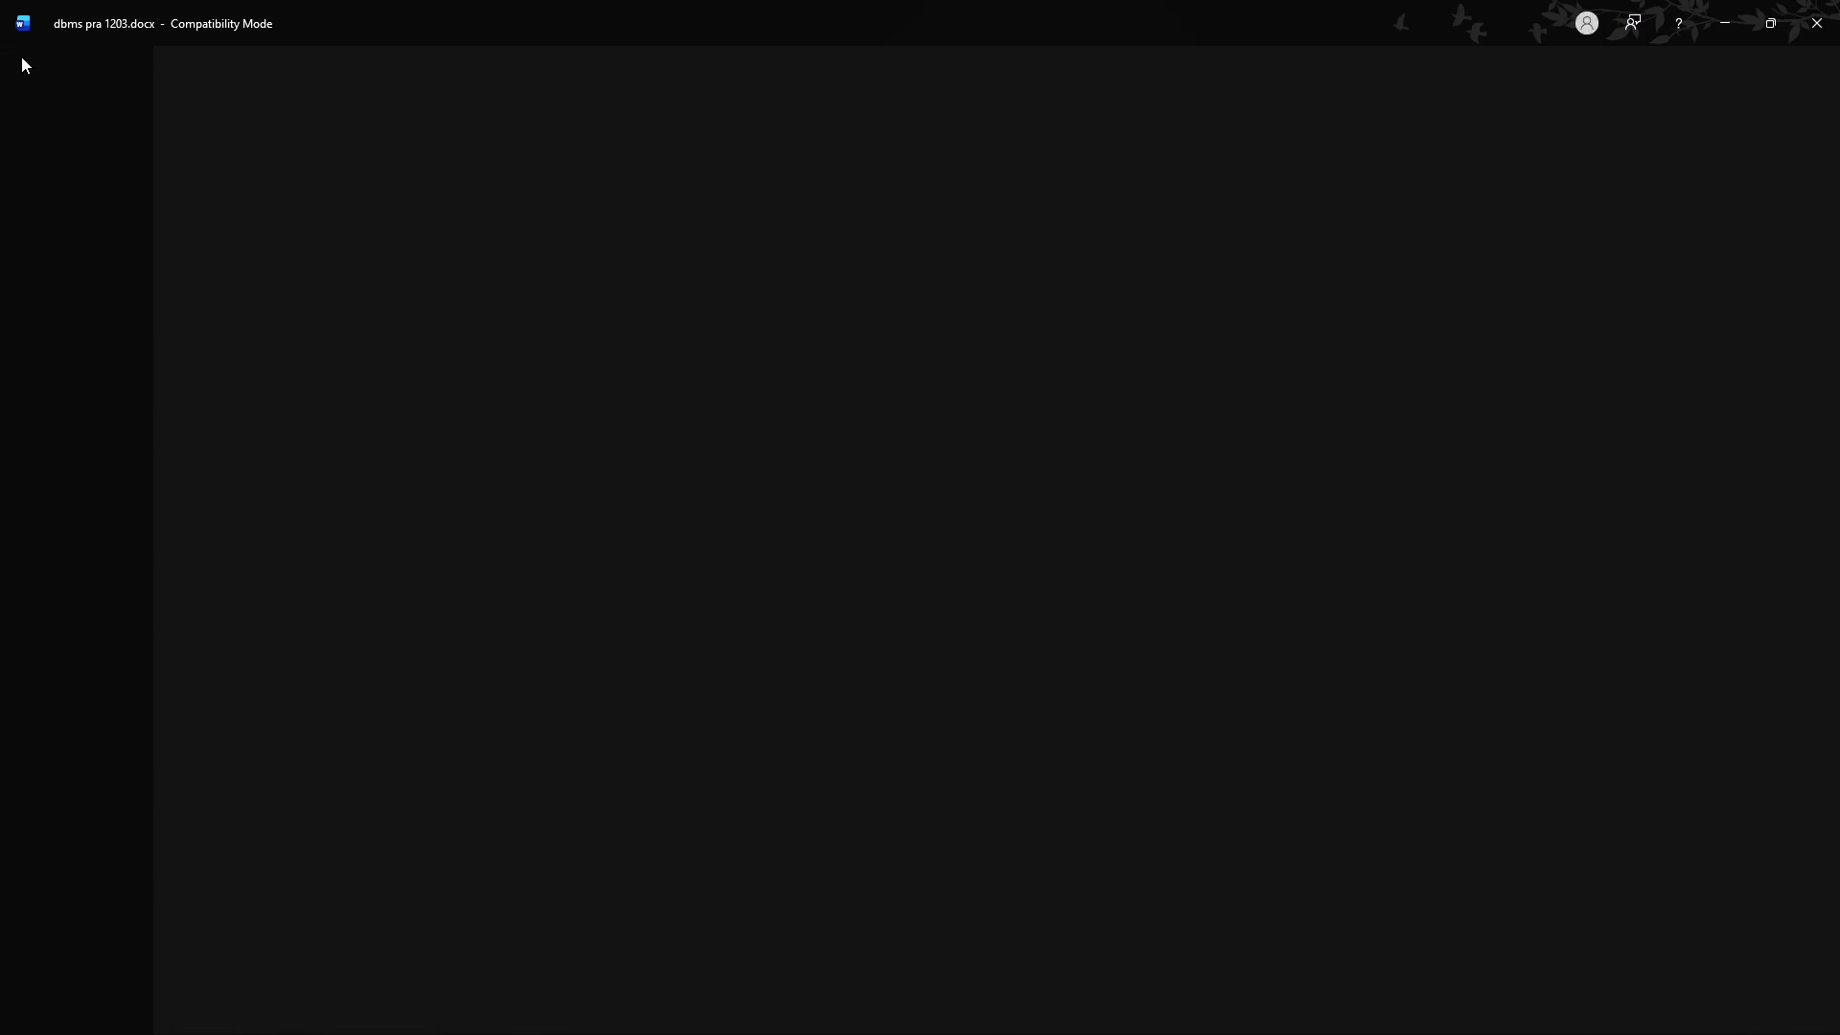
click(70, 357)
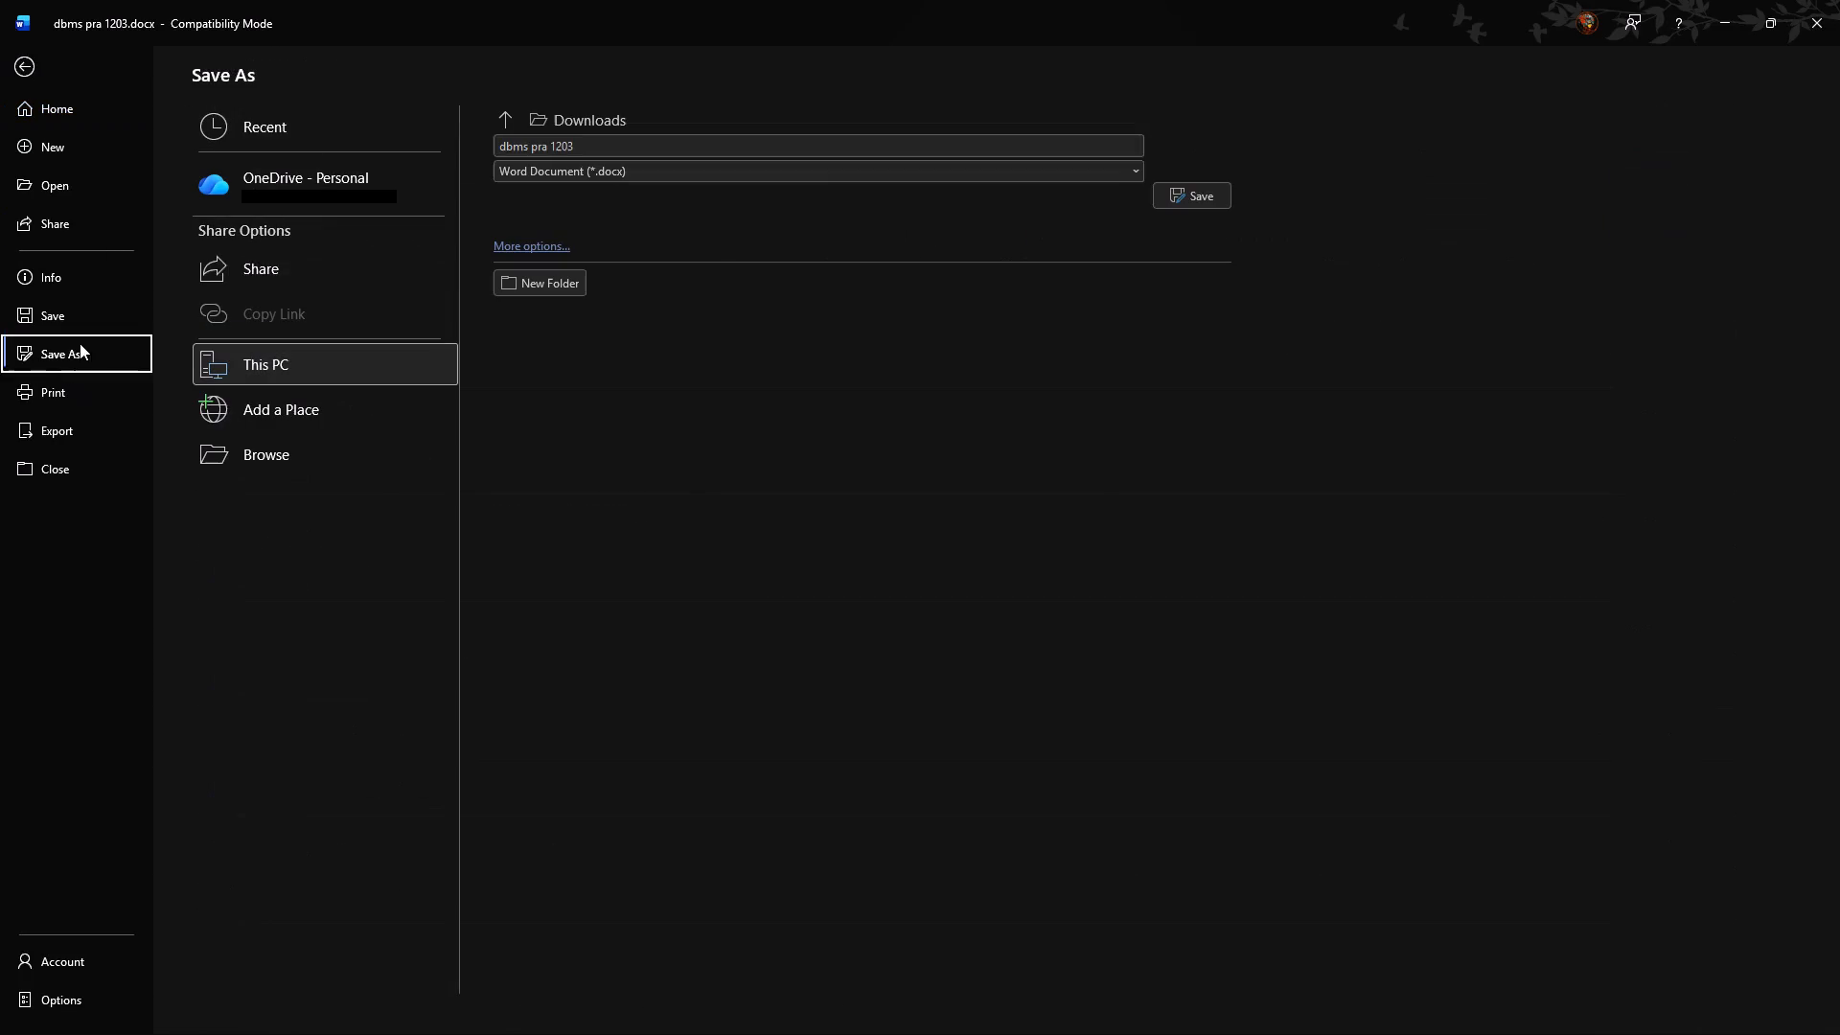
click(258, 455)
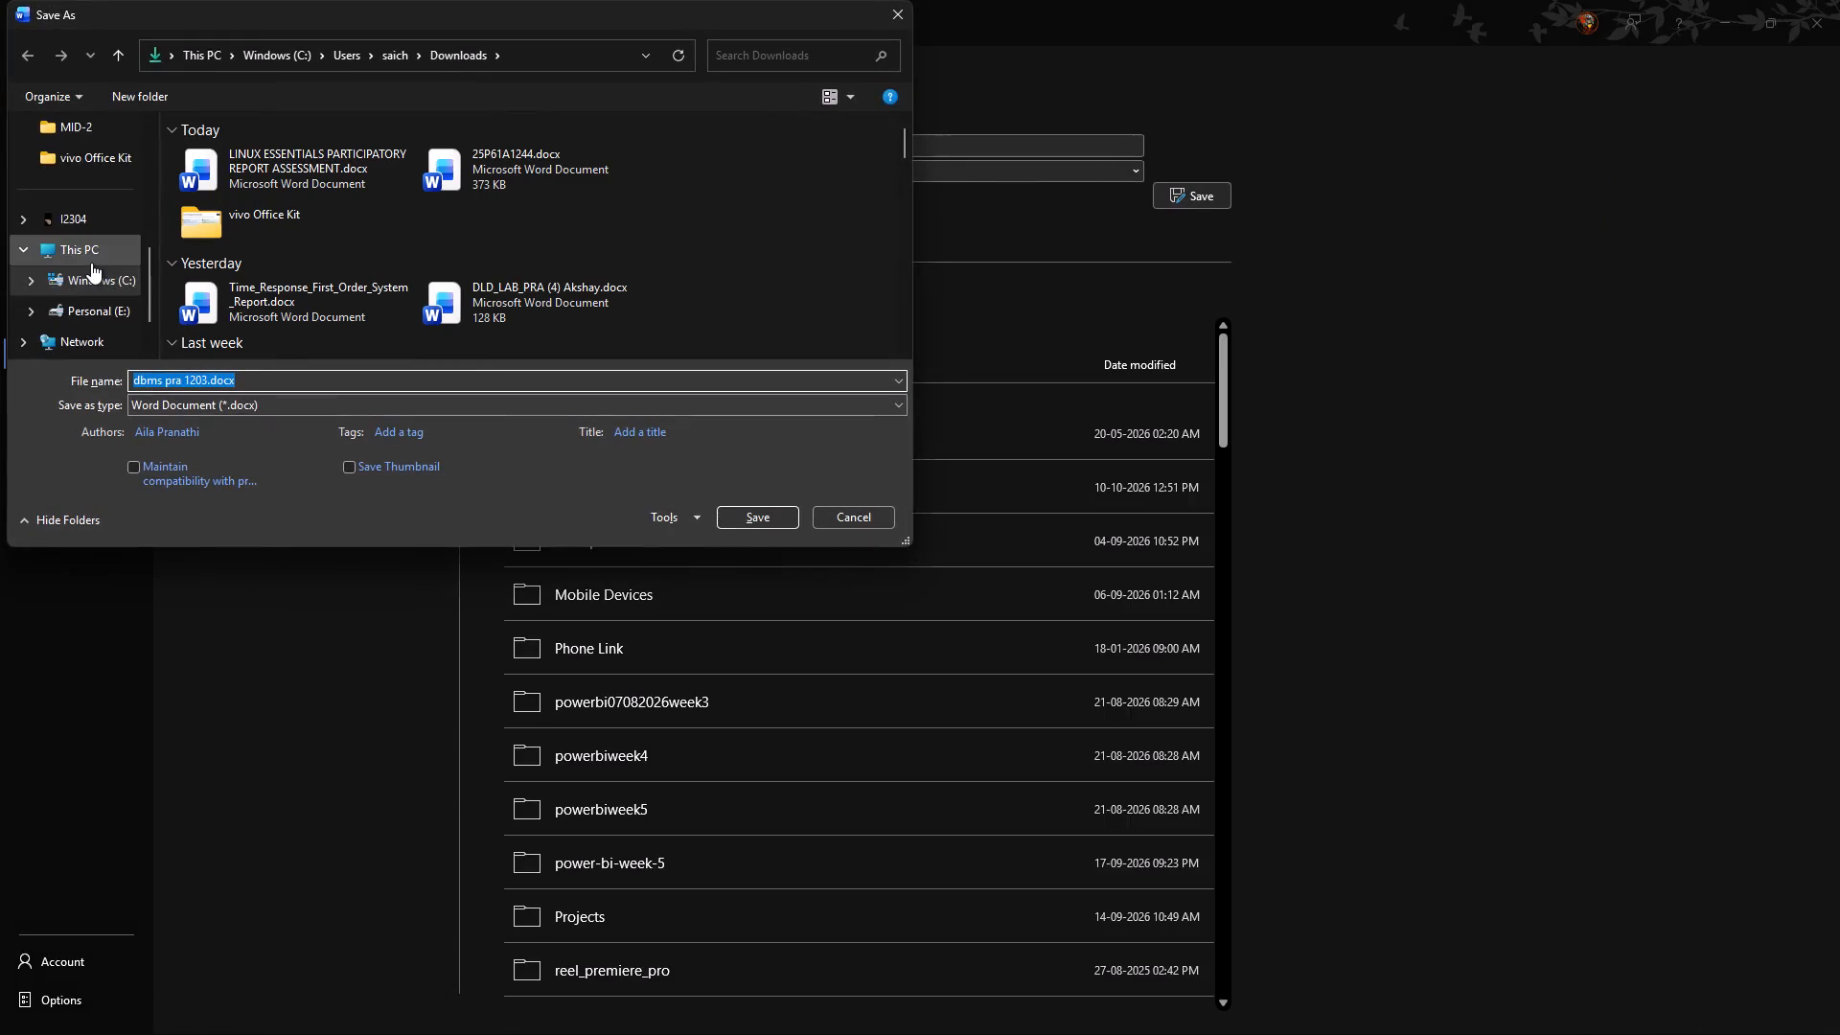
scroll(91, 263, up, 9)
click(87, 263)
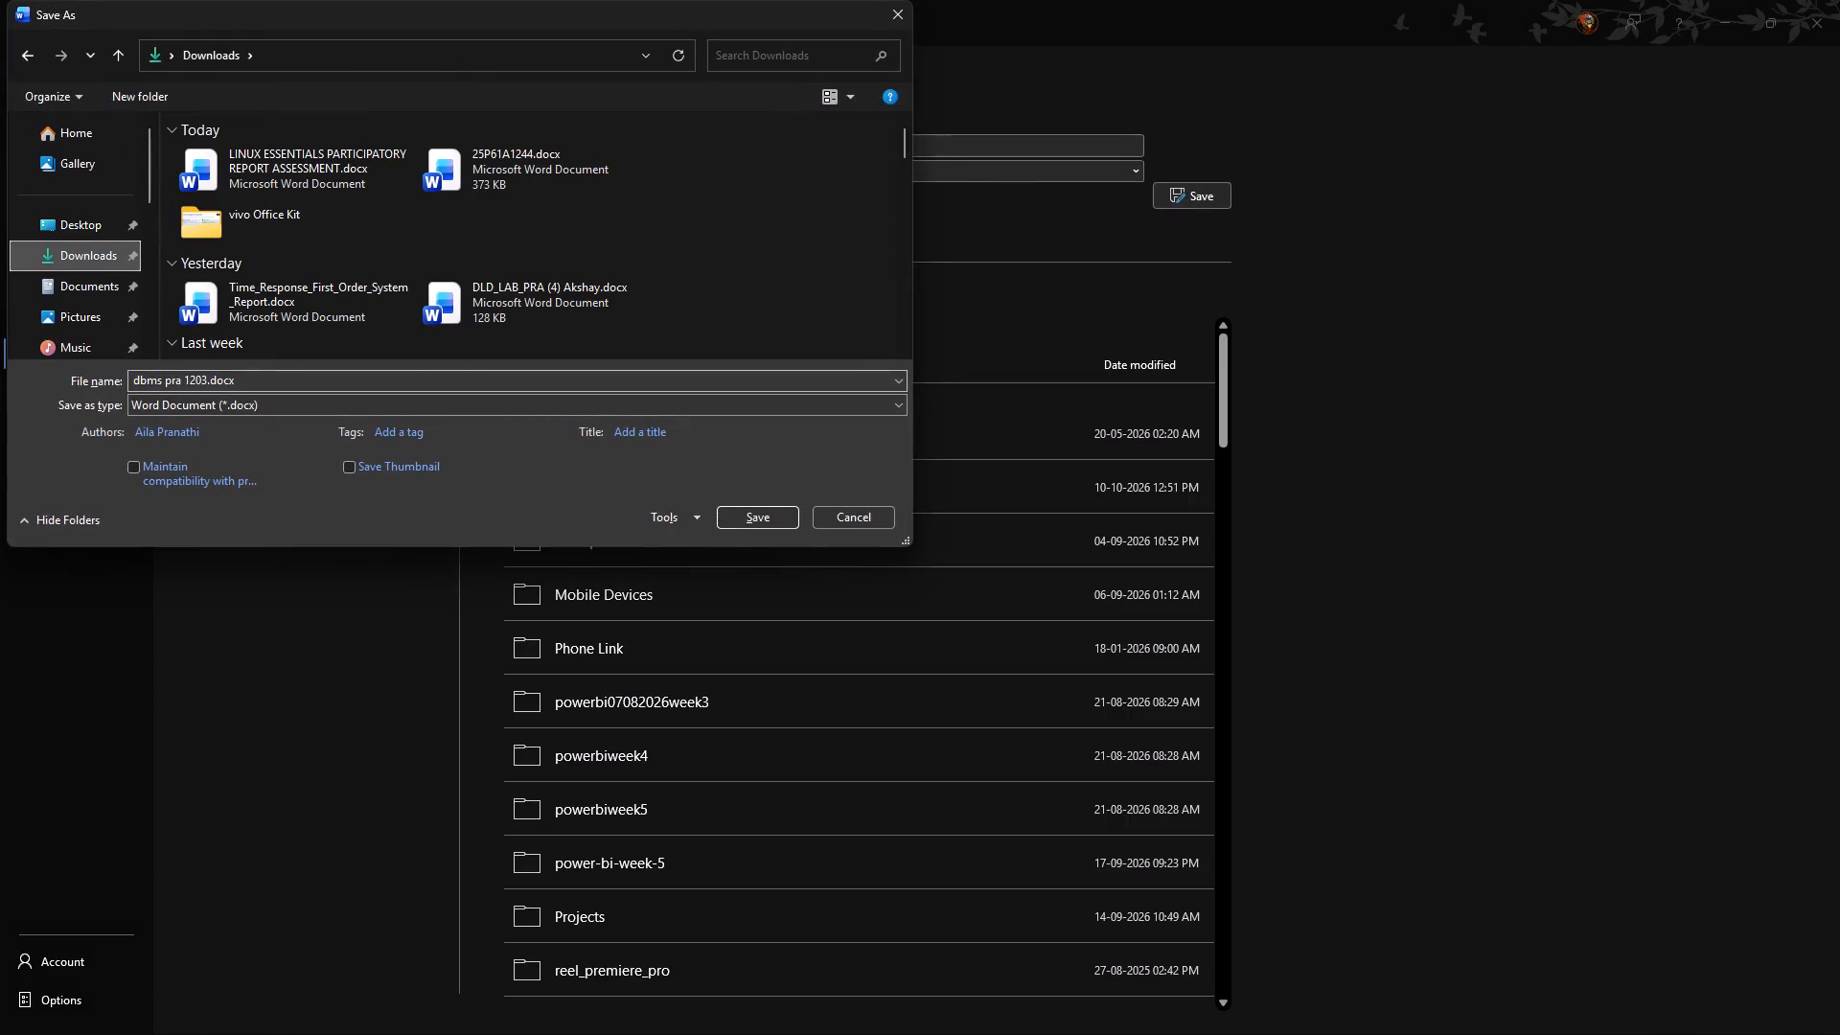
click(244, 382)
key(BackSpace)
text(oS)
key(BackSpace)
key(BackSpace)
text(OS-)
text(pRA)
key(BackSpace)
key(BackSpace)
key(BackSpace)
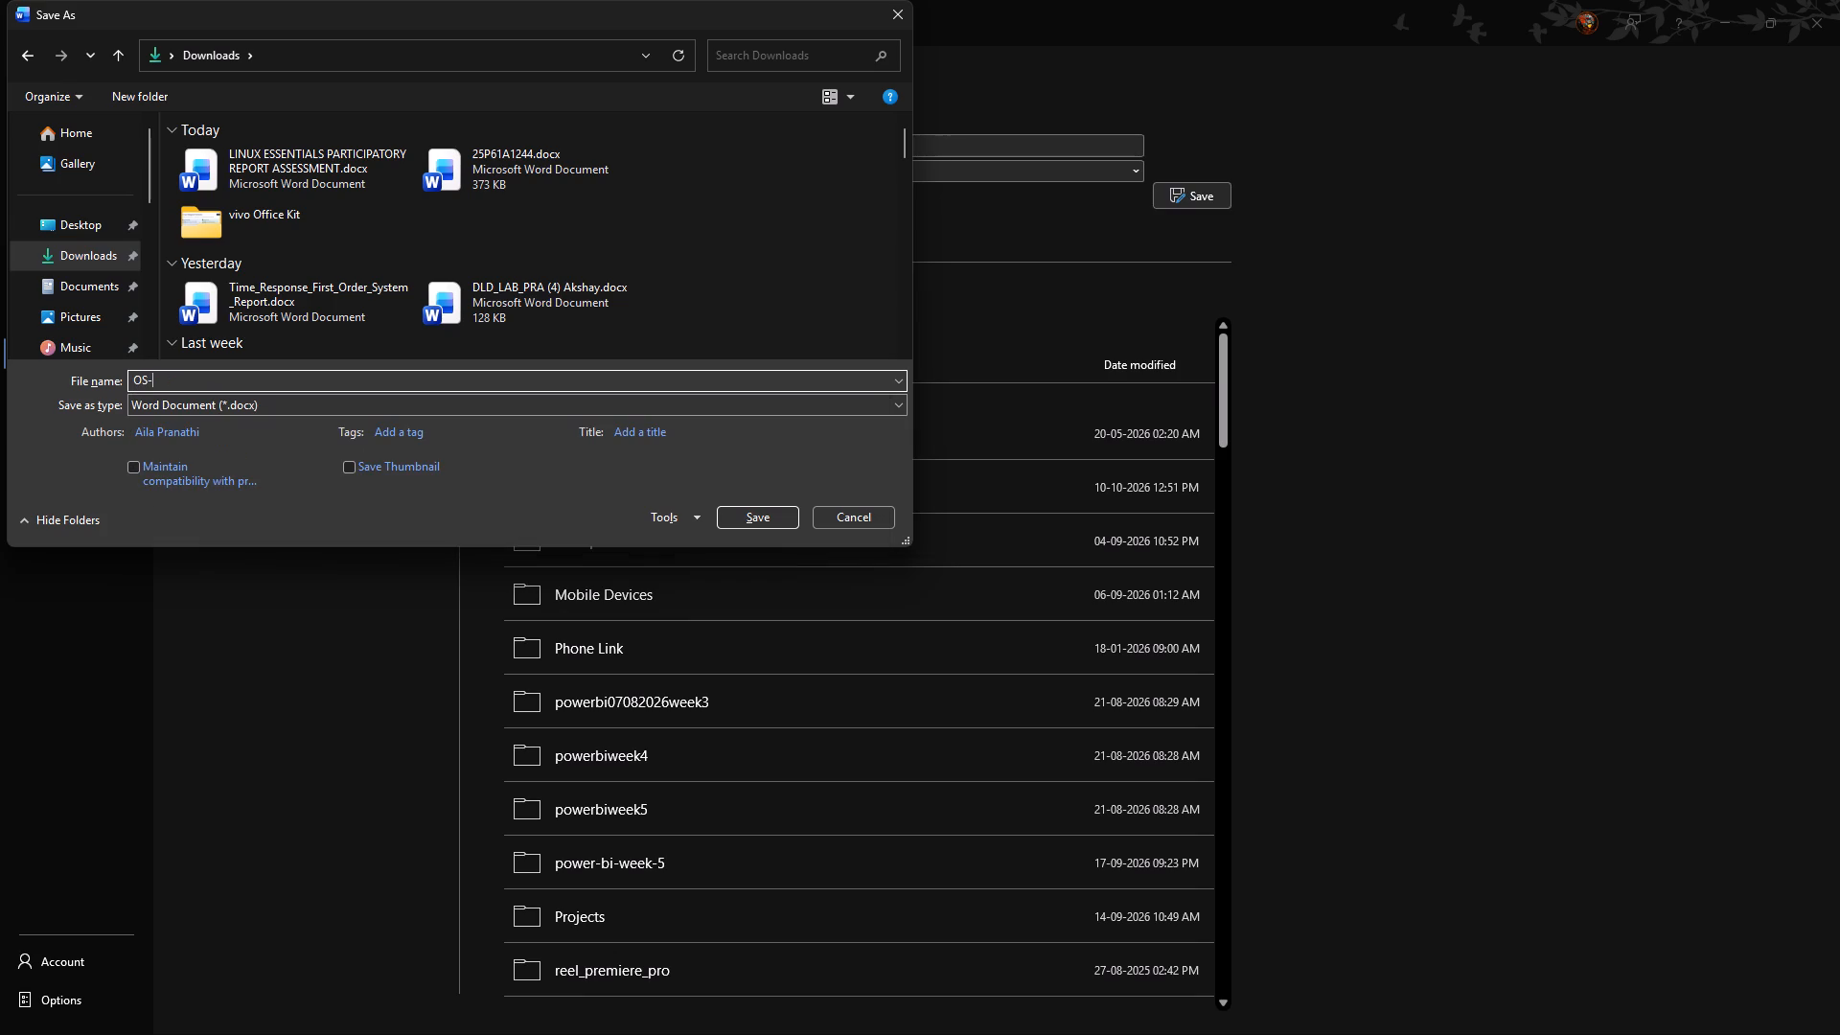
text(PRA)
key(Return)
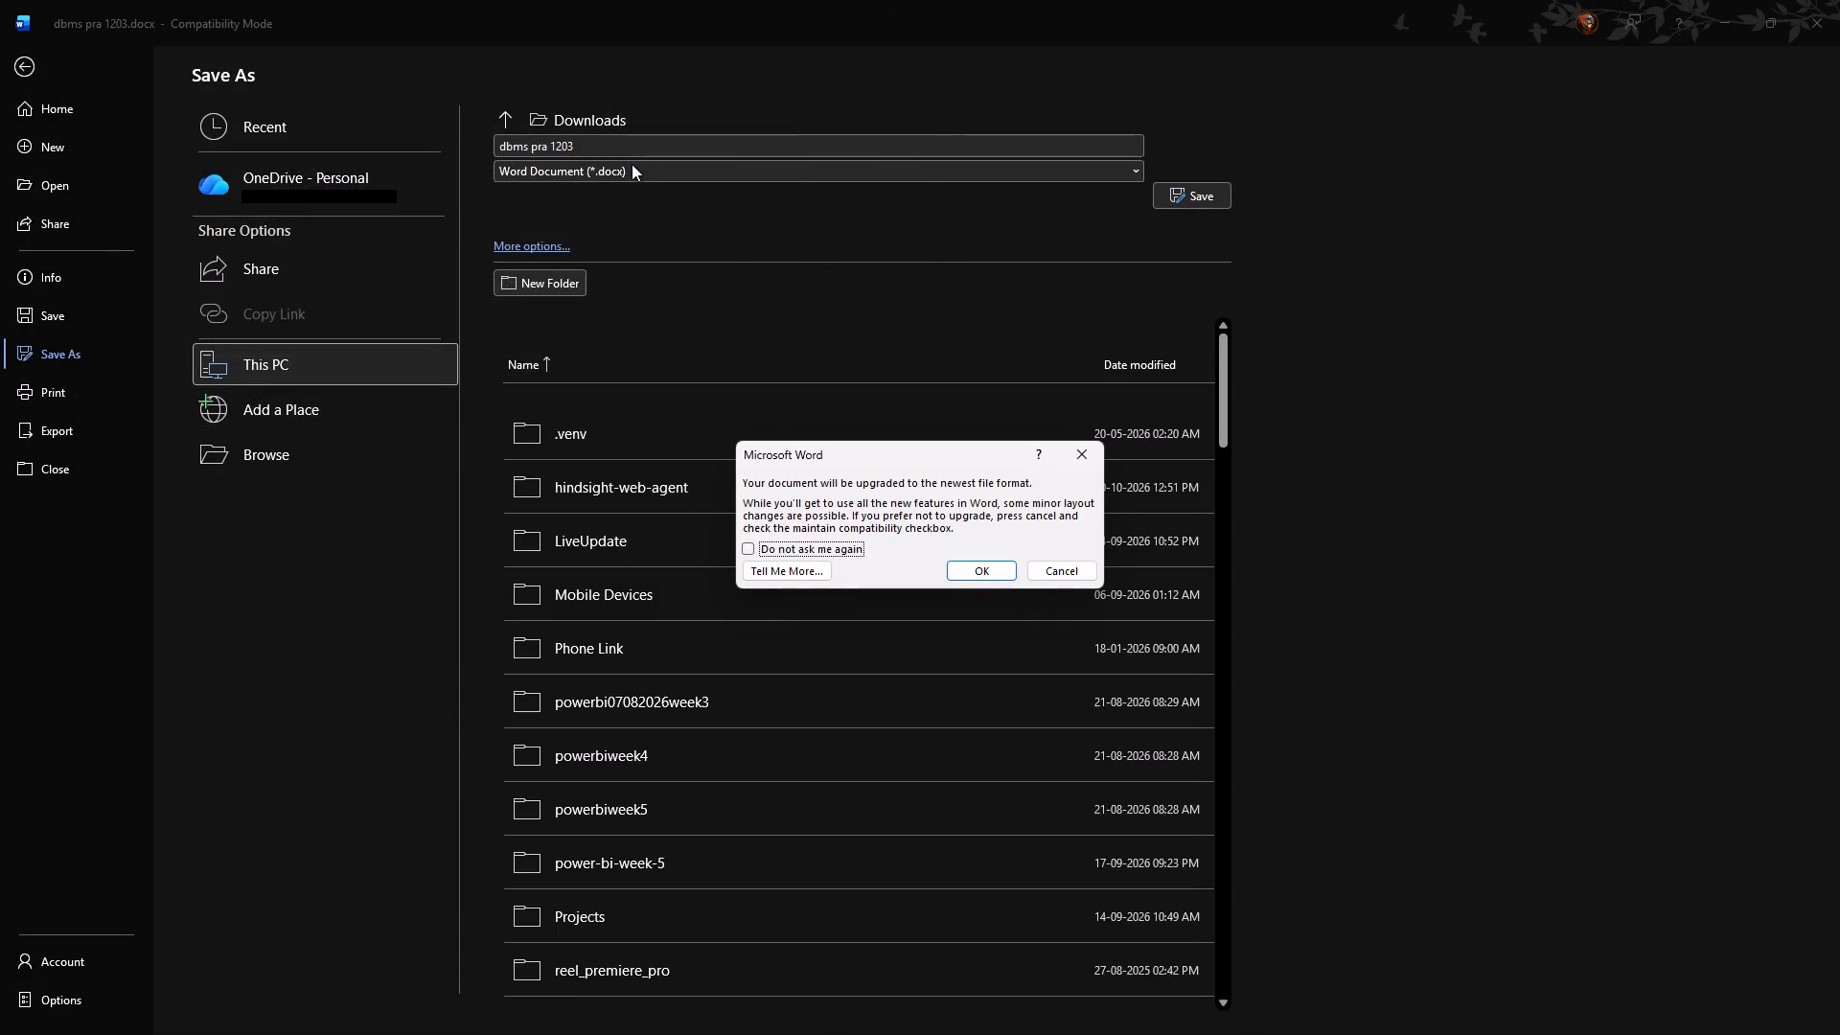
key(Return)
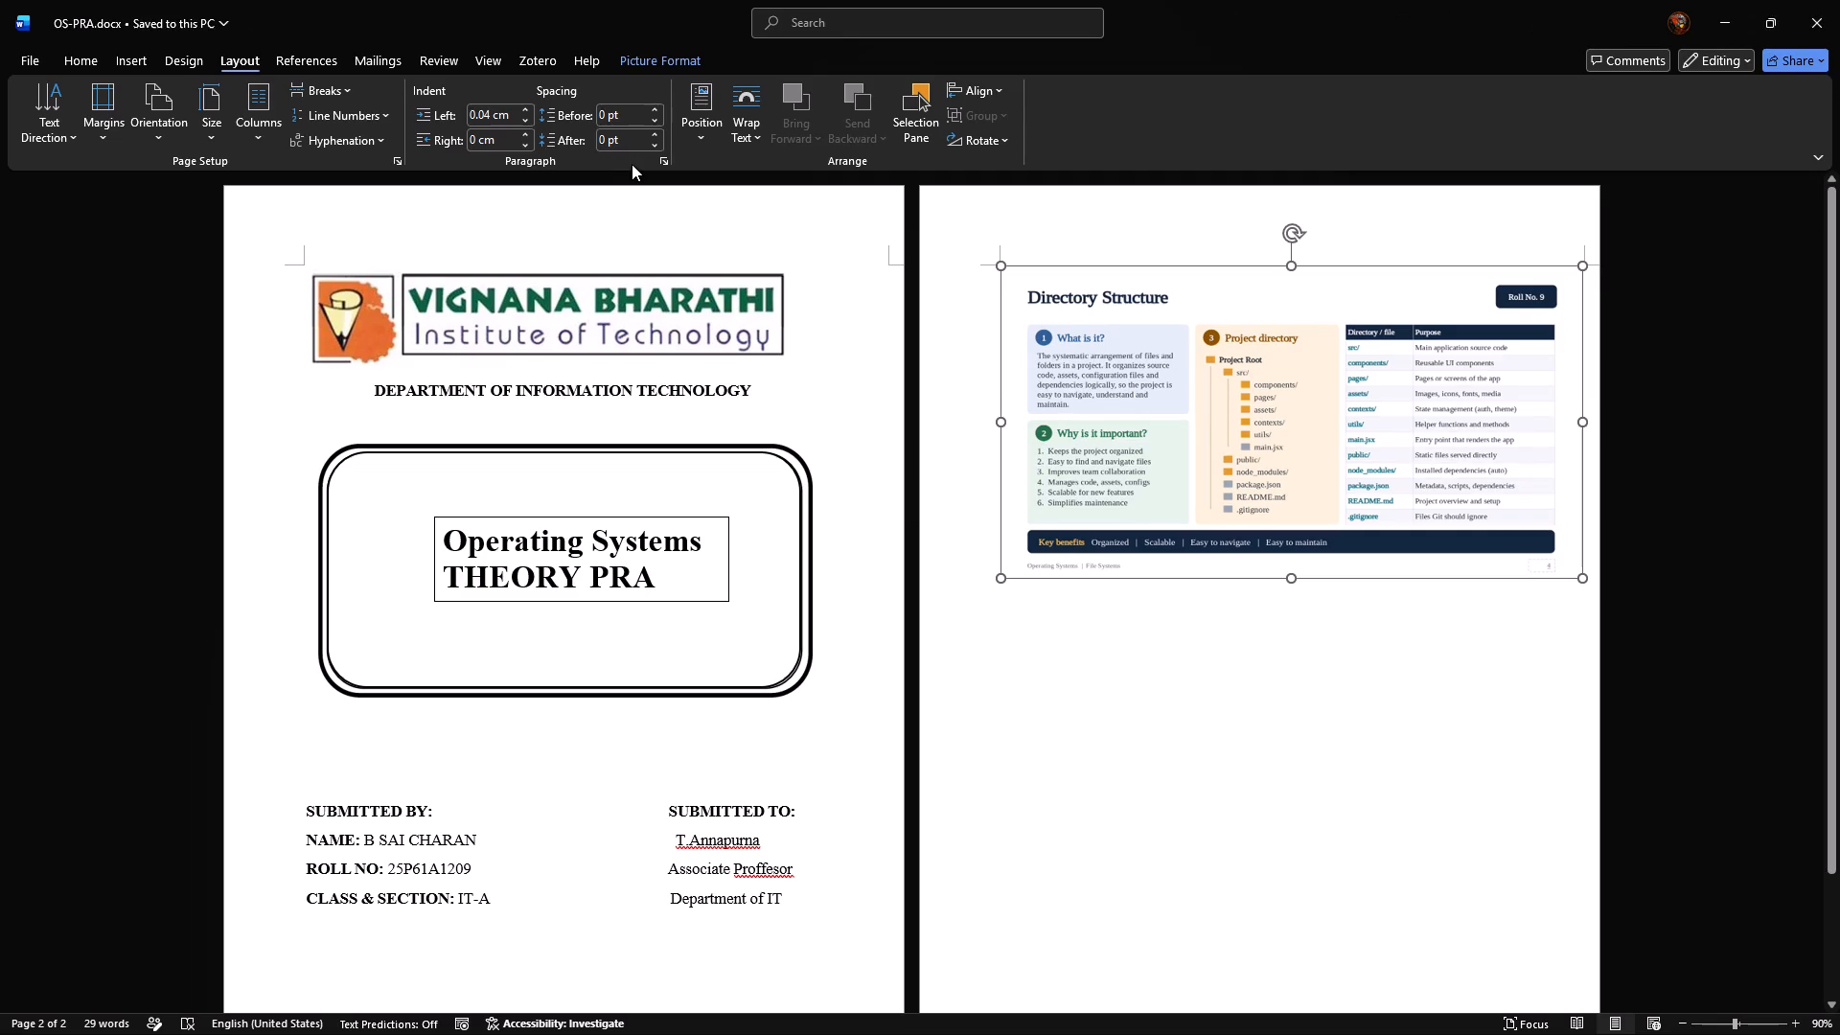
click(1839, 0)
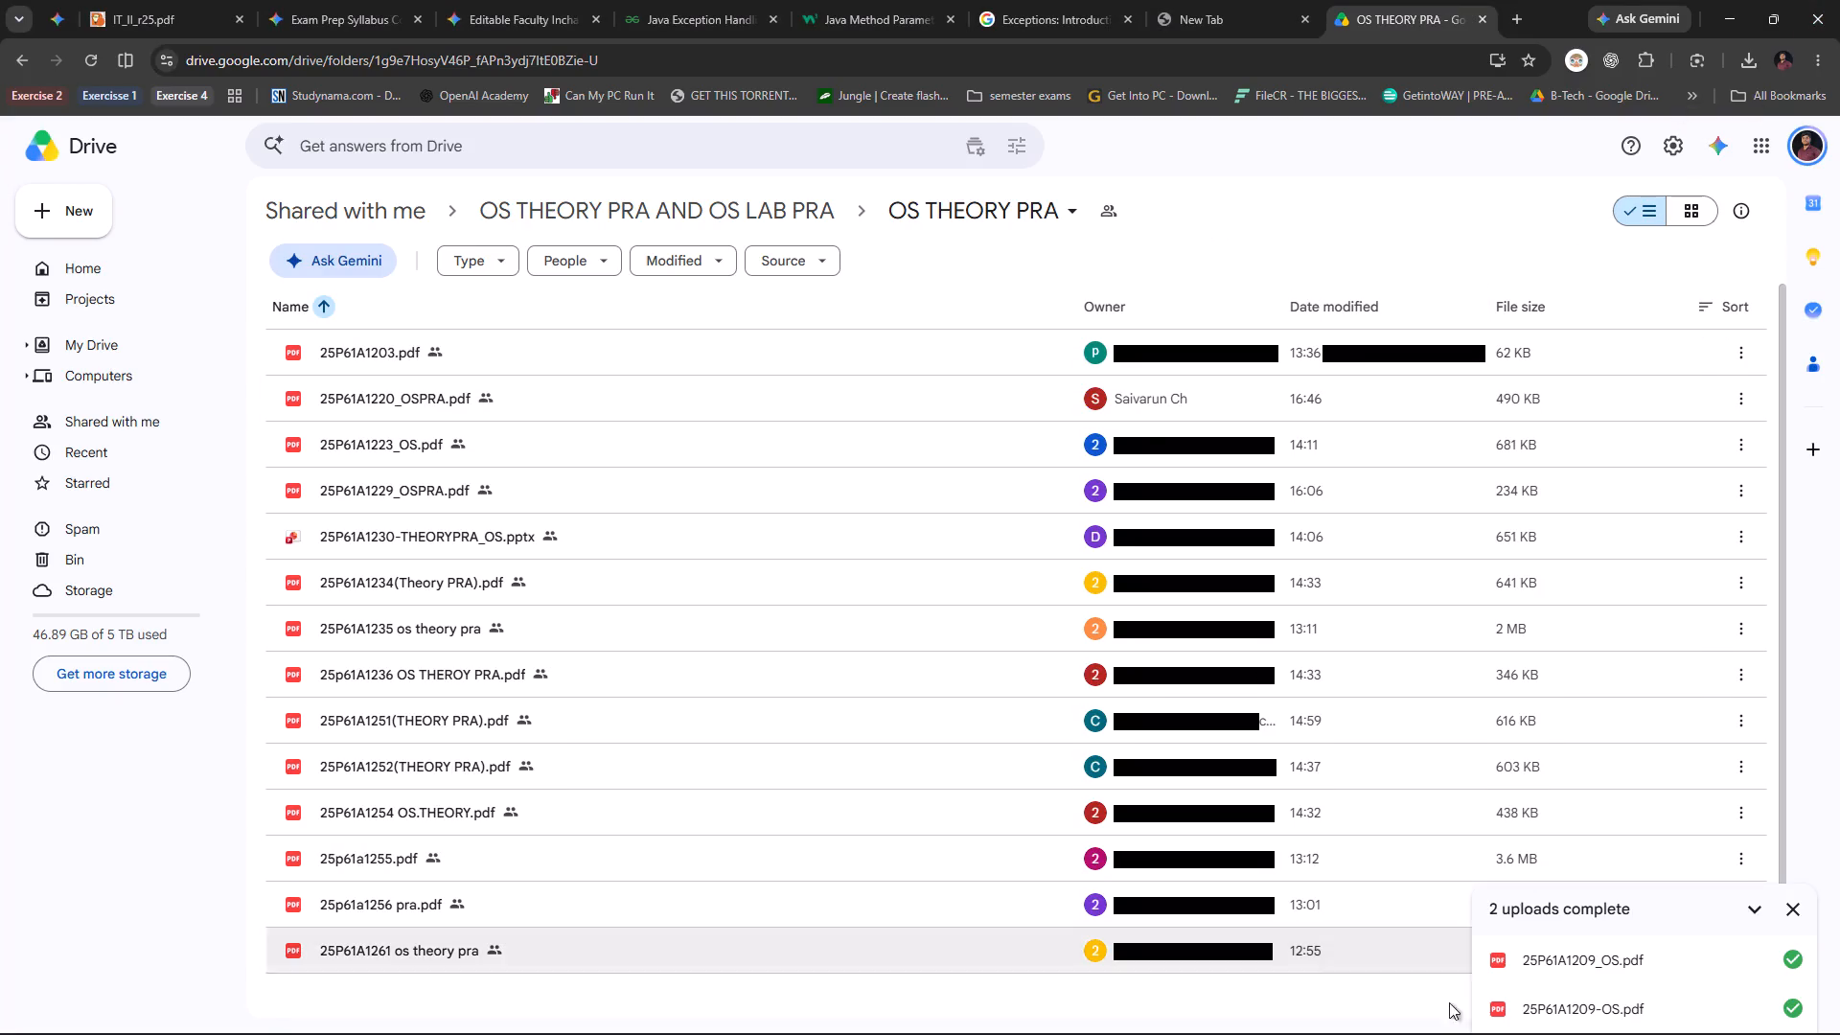
Switch to LINUX ESSENTIALS PARTICIPATORY REPORT ASSESSMENT.docx in Word and clear the student's name from the NAME row of the table.
click(1245, 1005)
scroll(648, 596, up, 6)
scroll(648, 596, down, 3)
click(597, 405)
key(BackSpace)
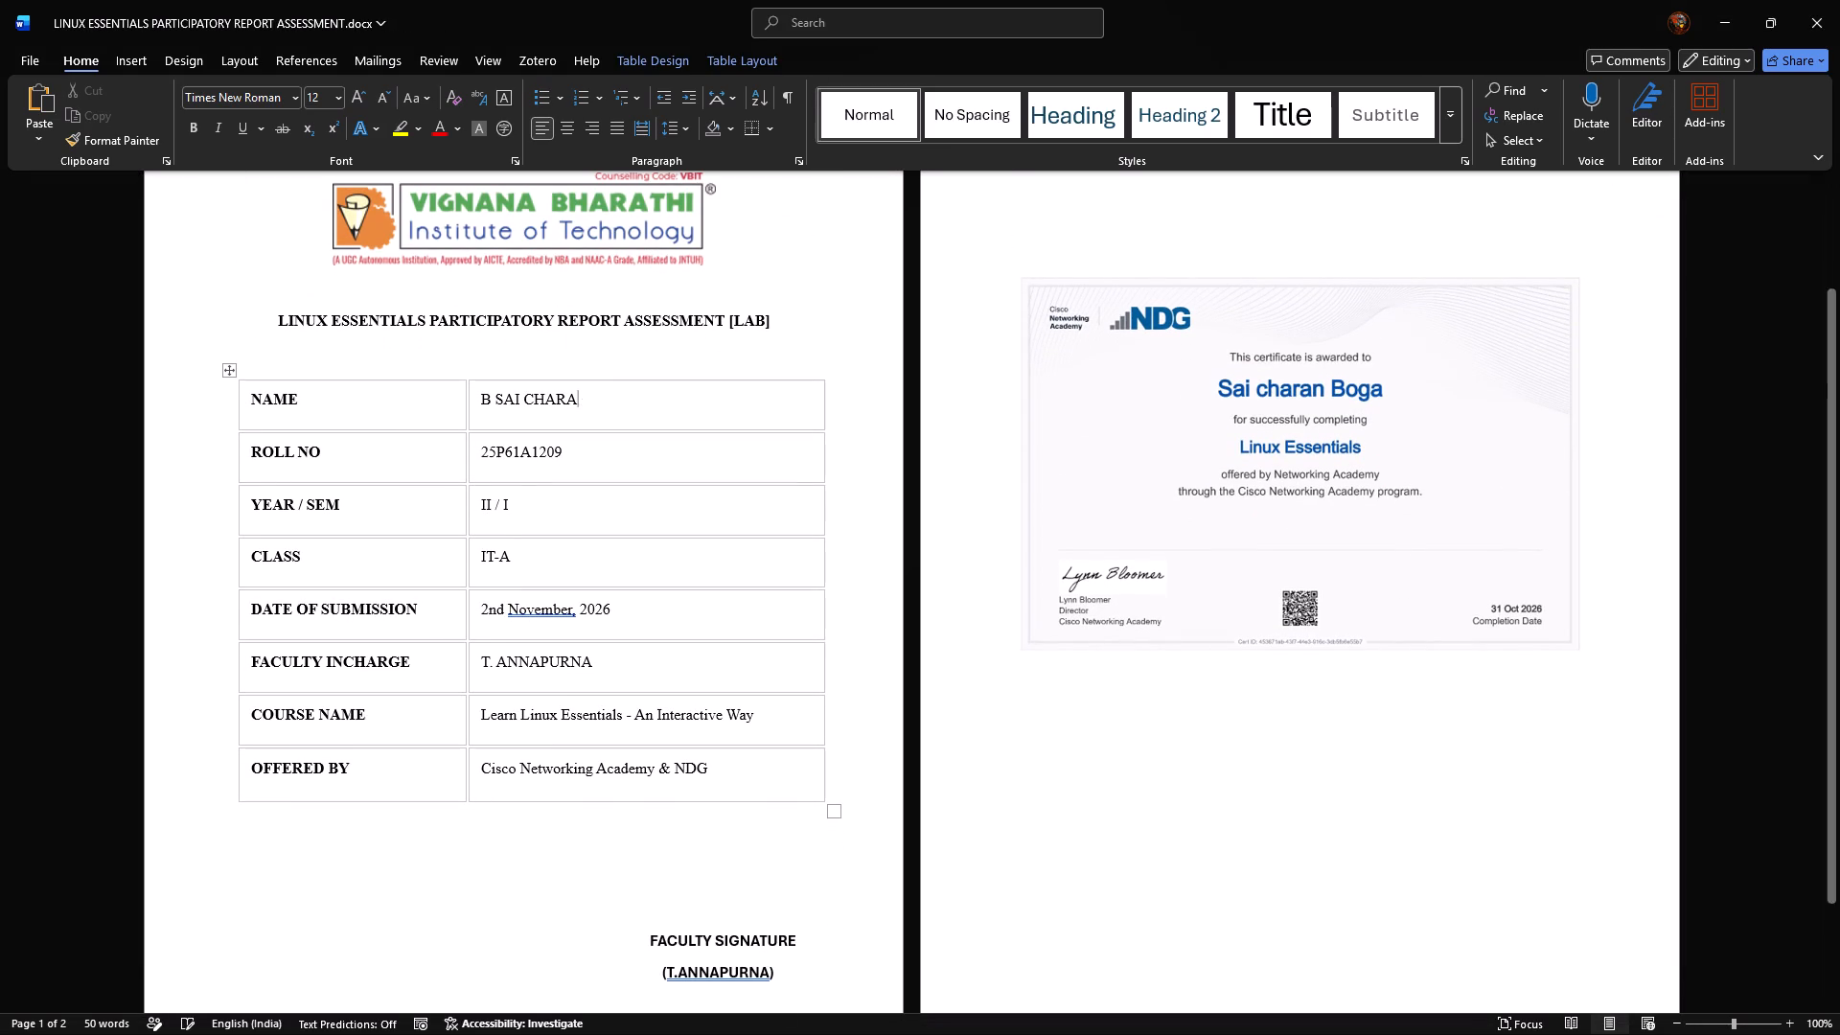
key(BackSpace)
key(BackSpace)
key(BackSpace)
key(BackSpace)
key(BackSpace)
key(BackSpace)
key(BackSpace)
key(BackSpace)
key(BackSpace)
key(BackSpace)
key(BackSpace)
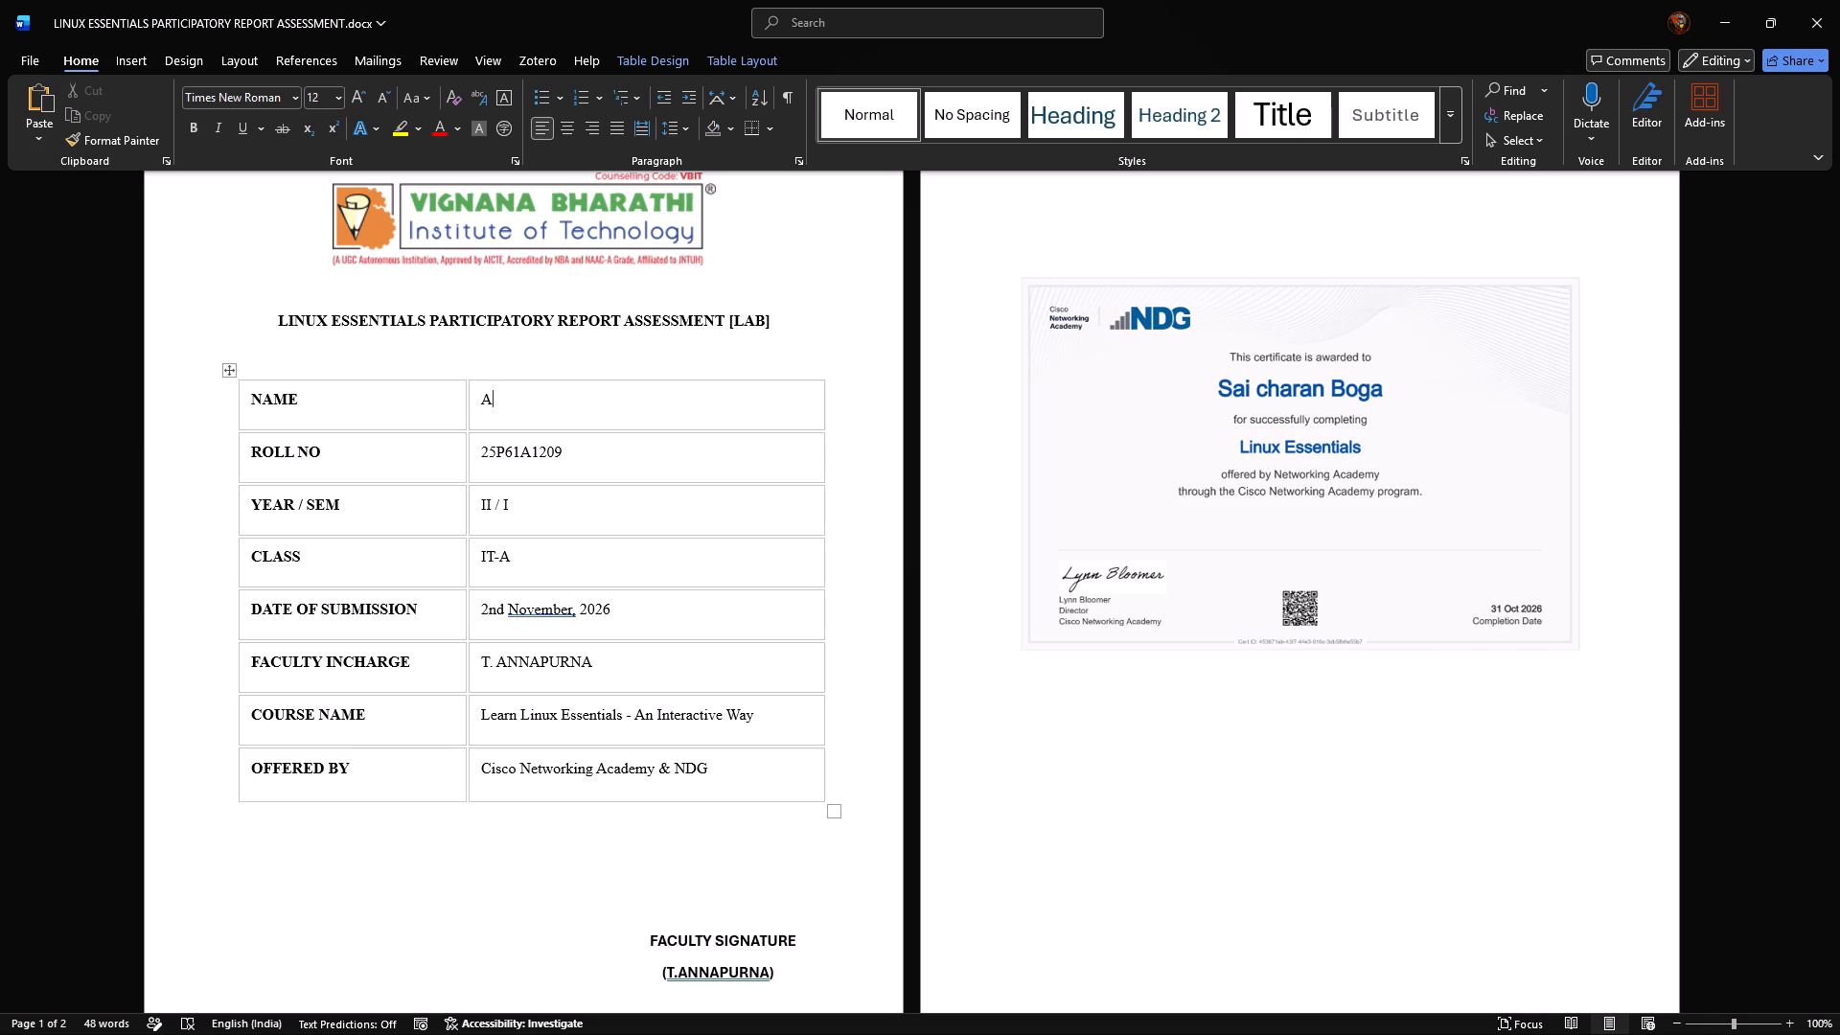
Complete the new student's name in the NAME row of the table.
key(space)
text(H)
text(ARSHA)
Change the last digit of the student's roll number in the ROLL NO row to 7.
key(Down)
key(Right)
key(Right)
click(665, 465)
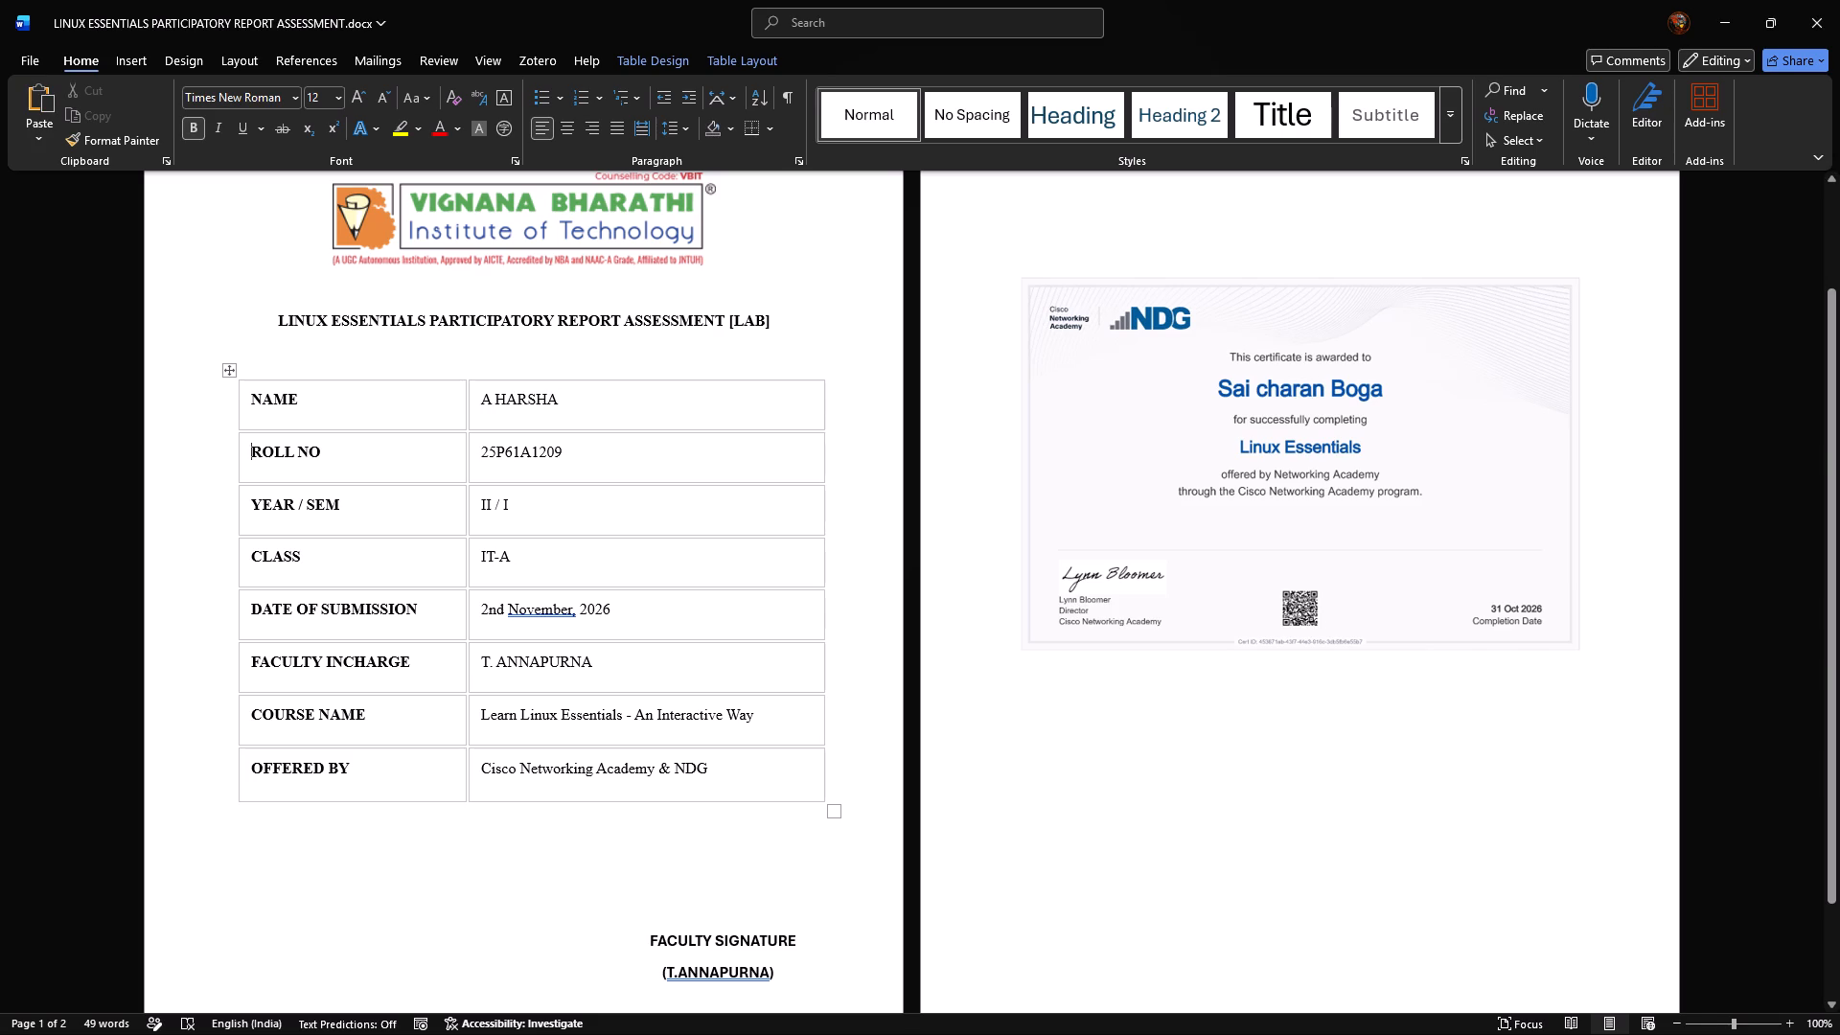
key(BackSpace)
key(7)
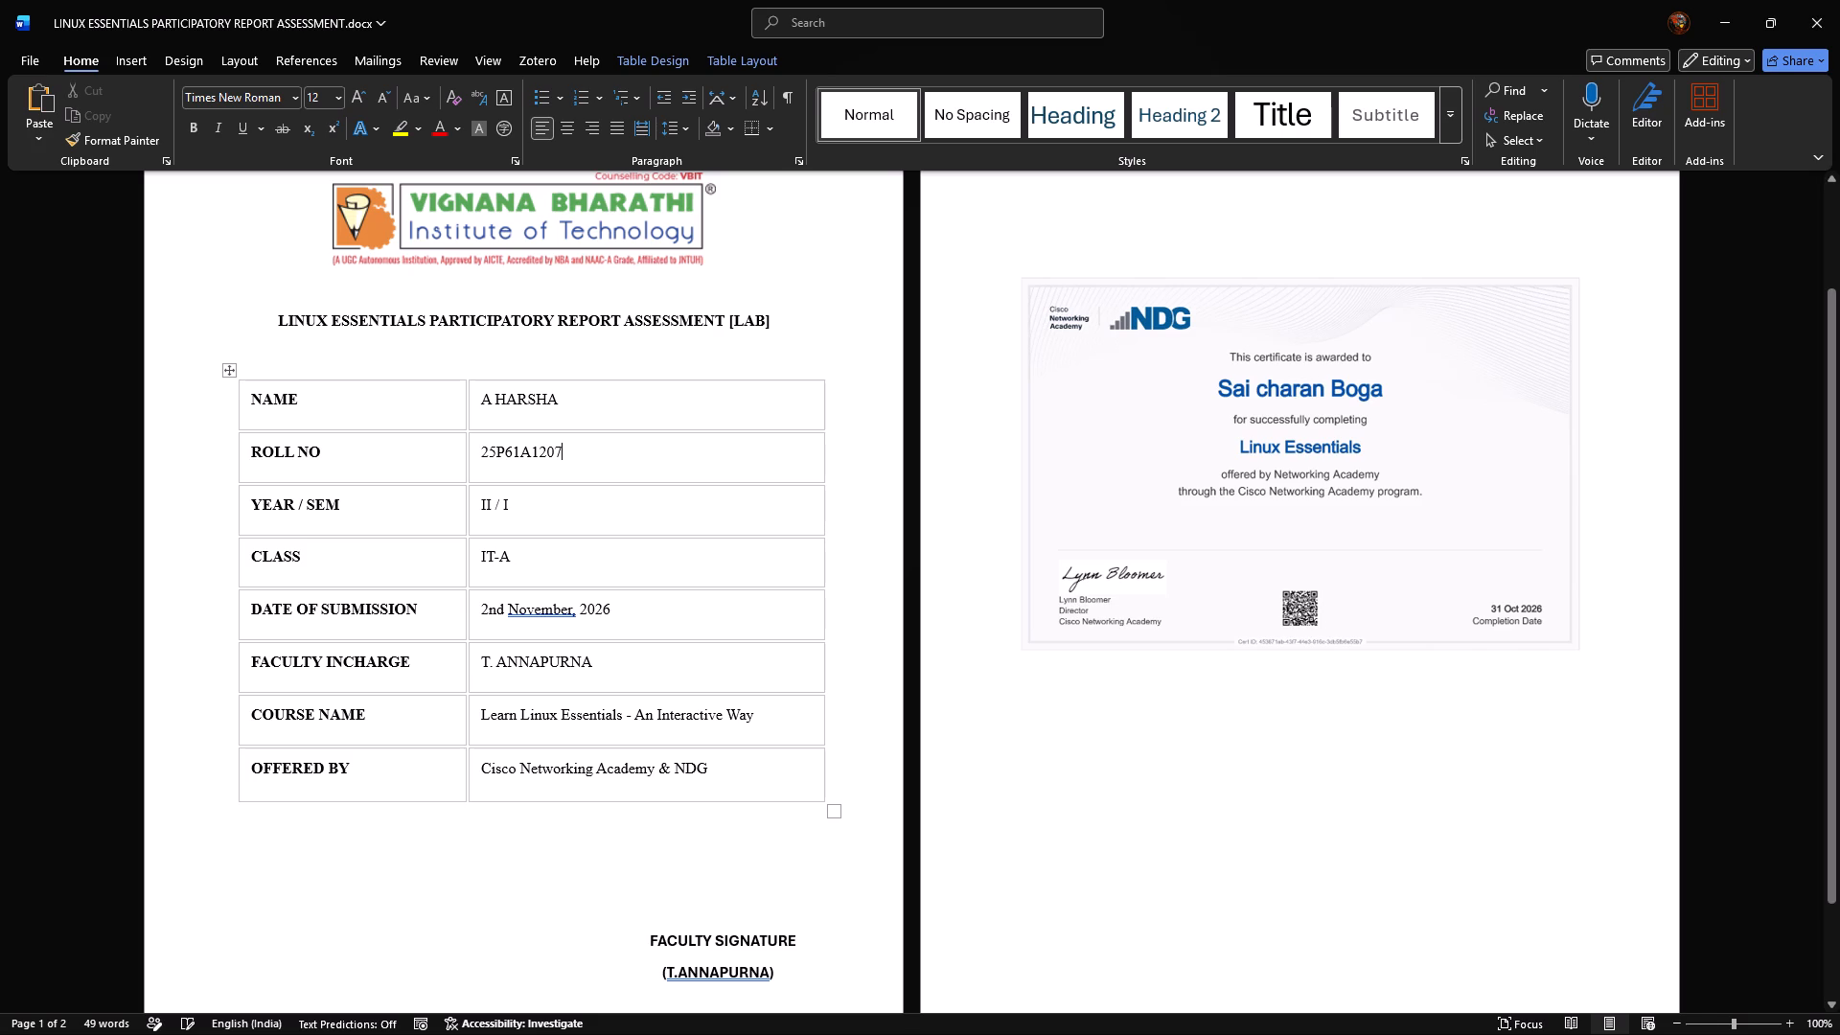
click(563, 507)
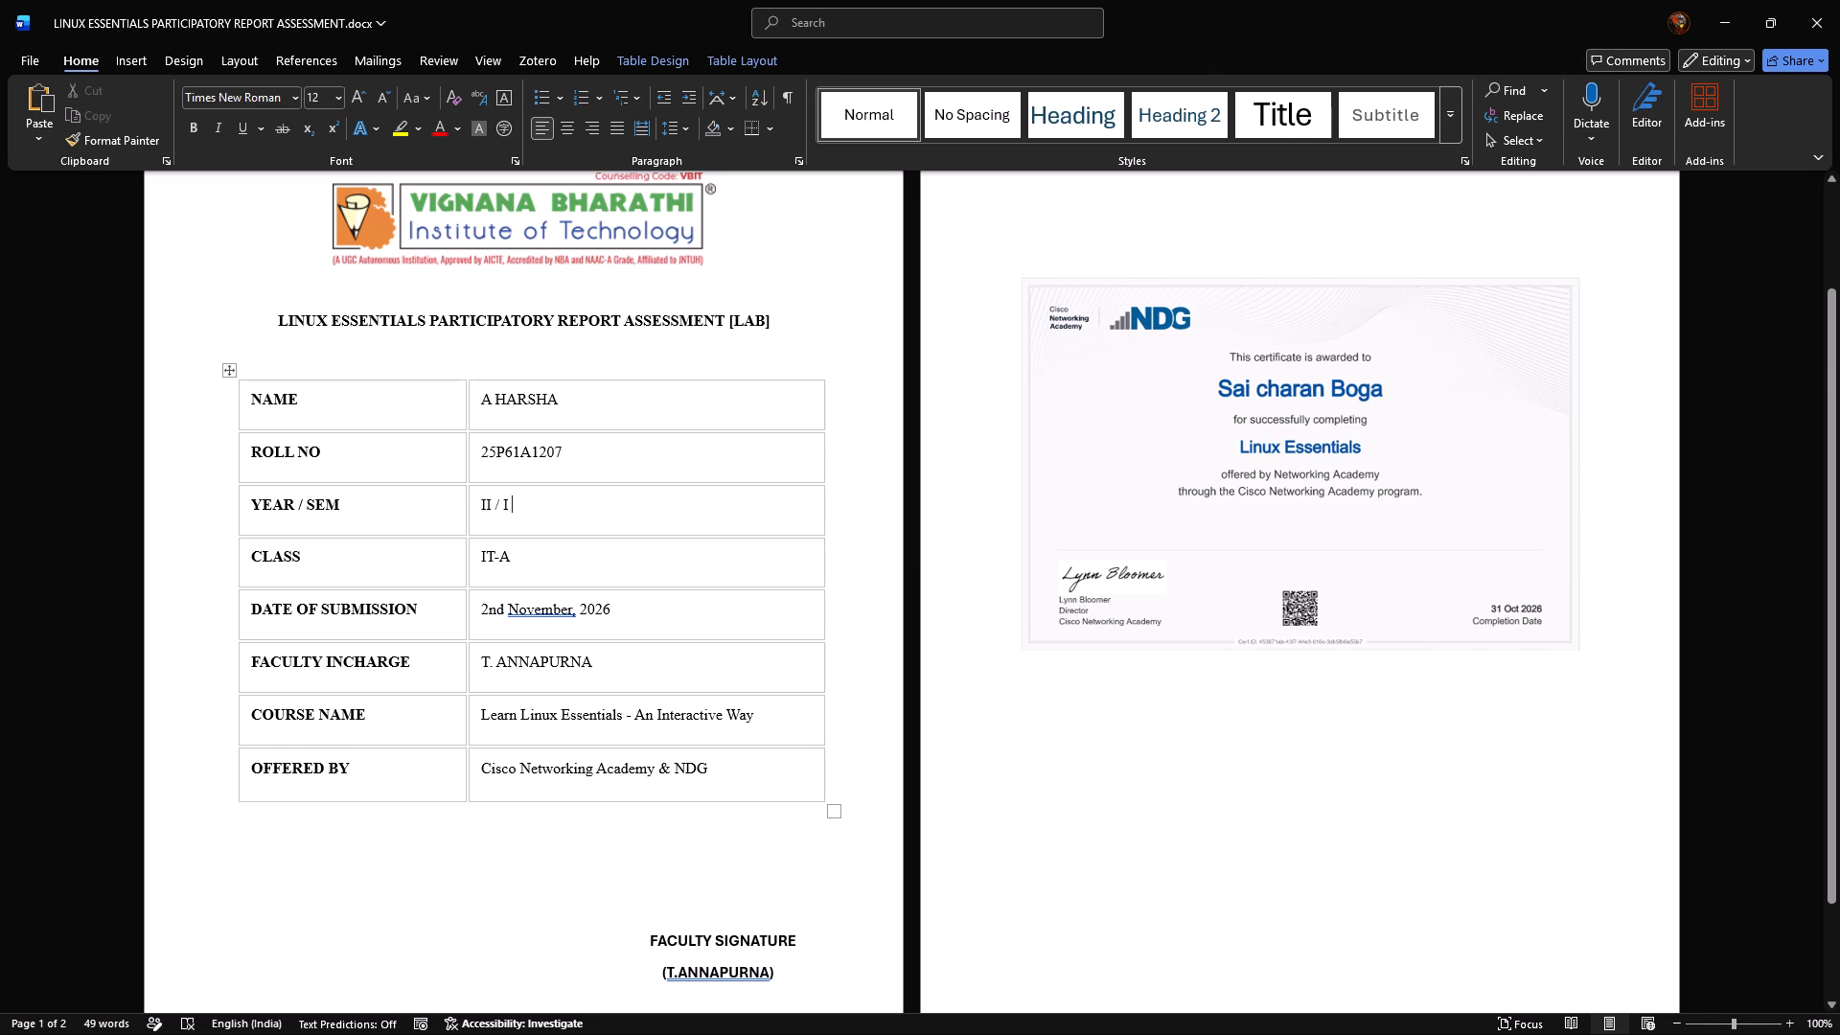
Delete the Linux Essentials certificate image from the second page.
scroll(641, 599, down, 6)
click(1513, 277)
key(Delete)
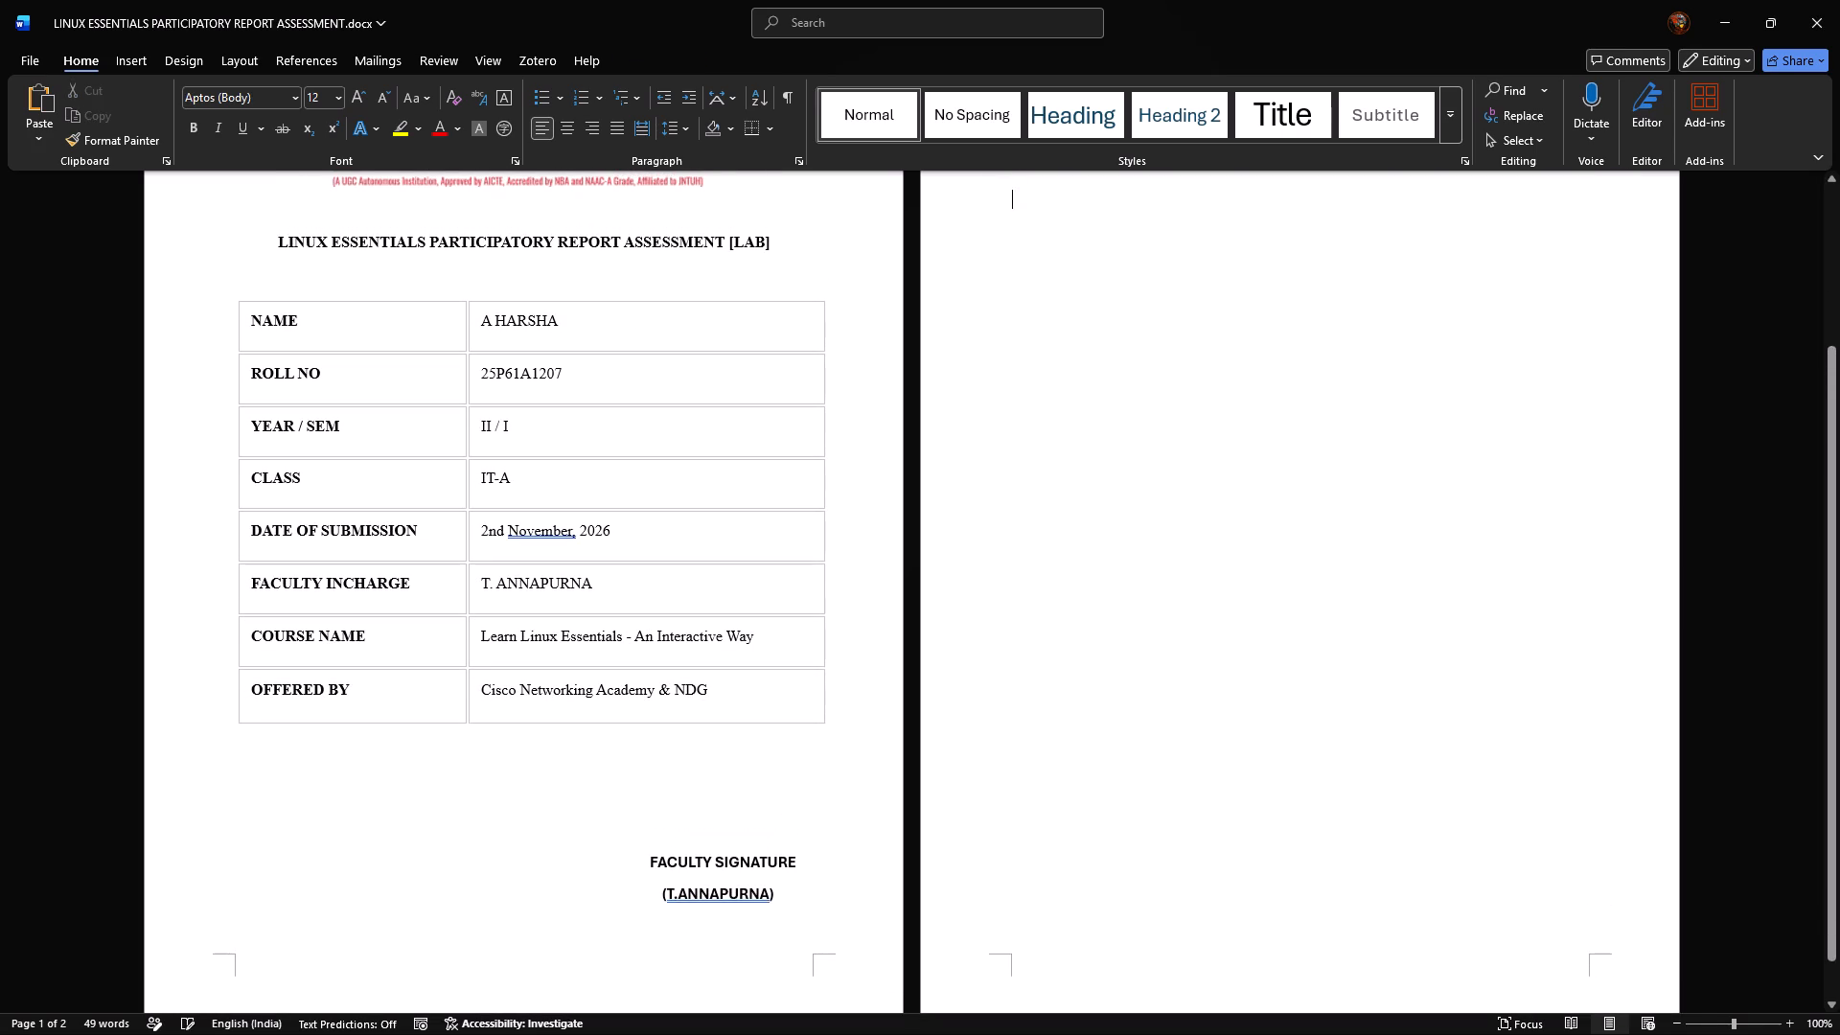
Switch to WhatsApp.
click(1216, 1023)
click(1193, 1014)
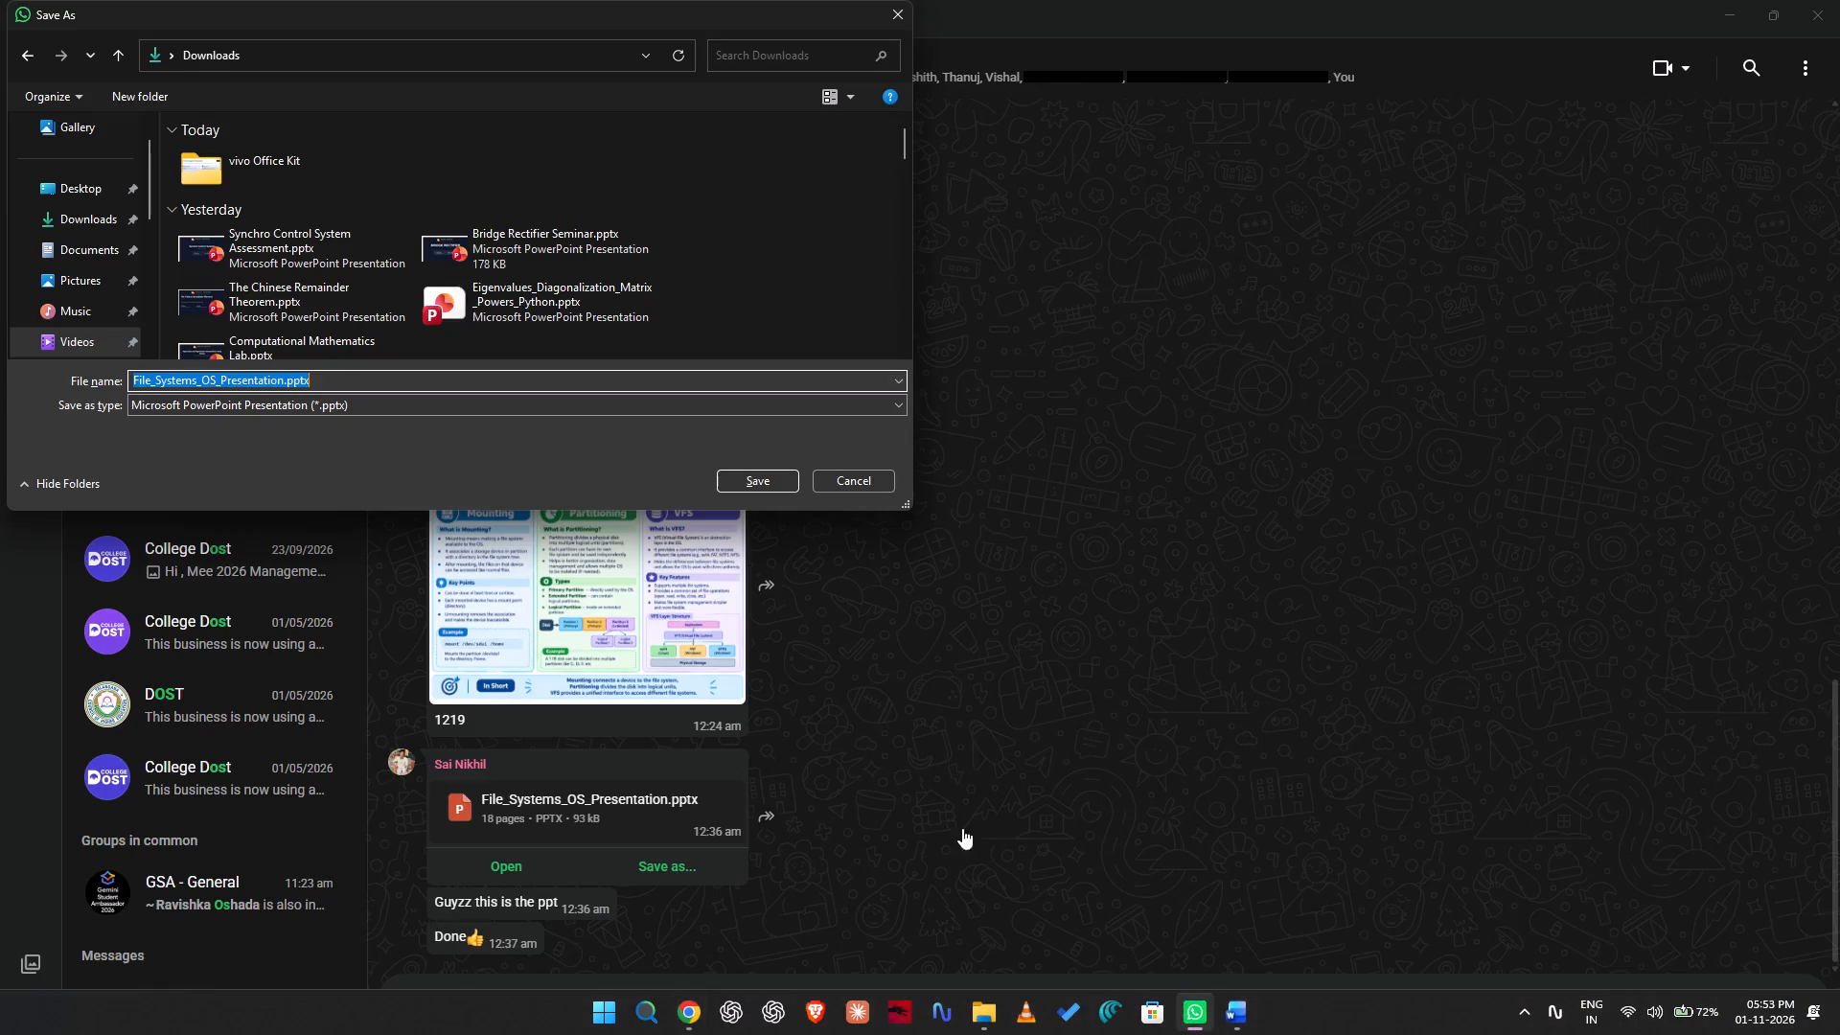
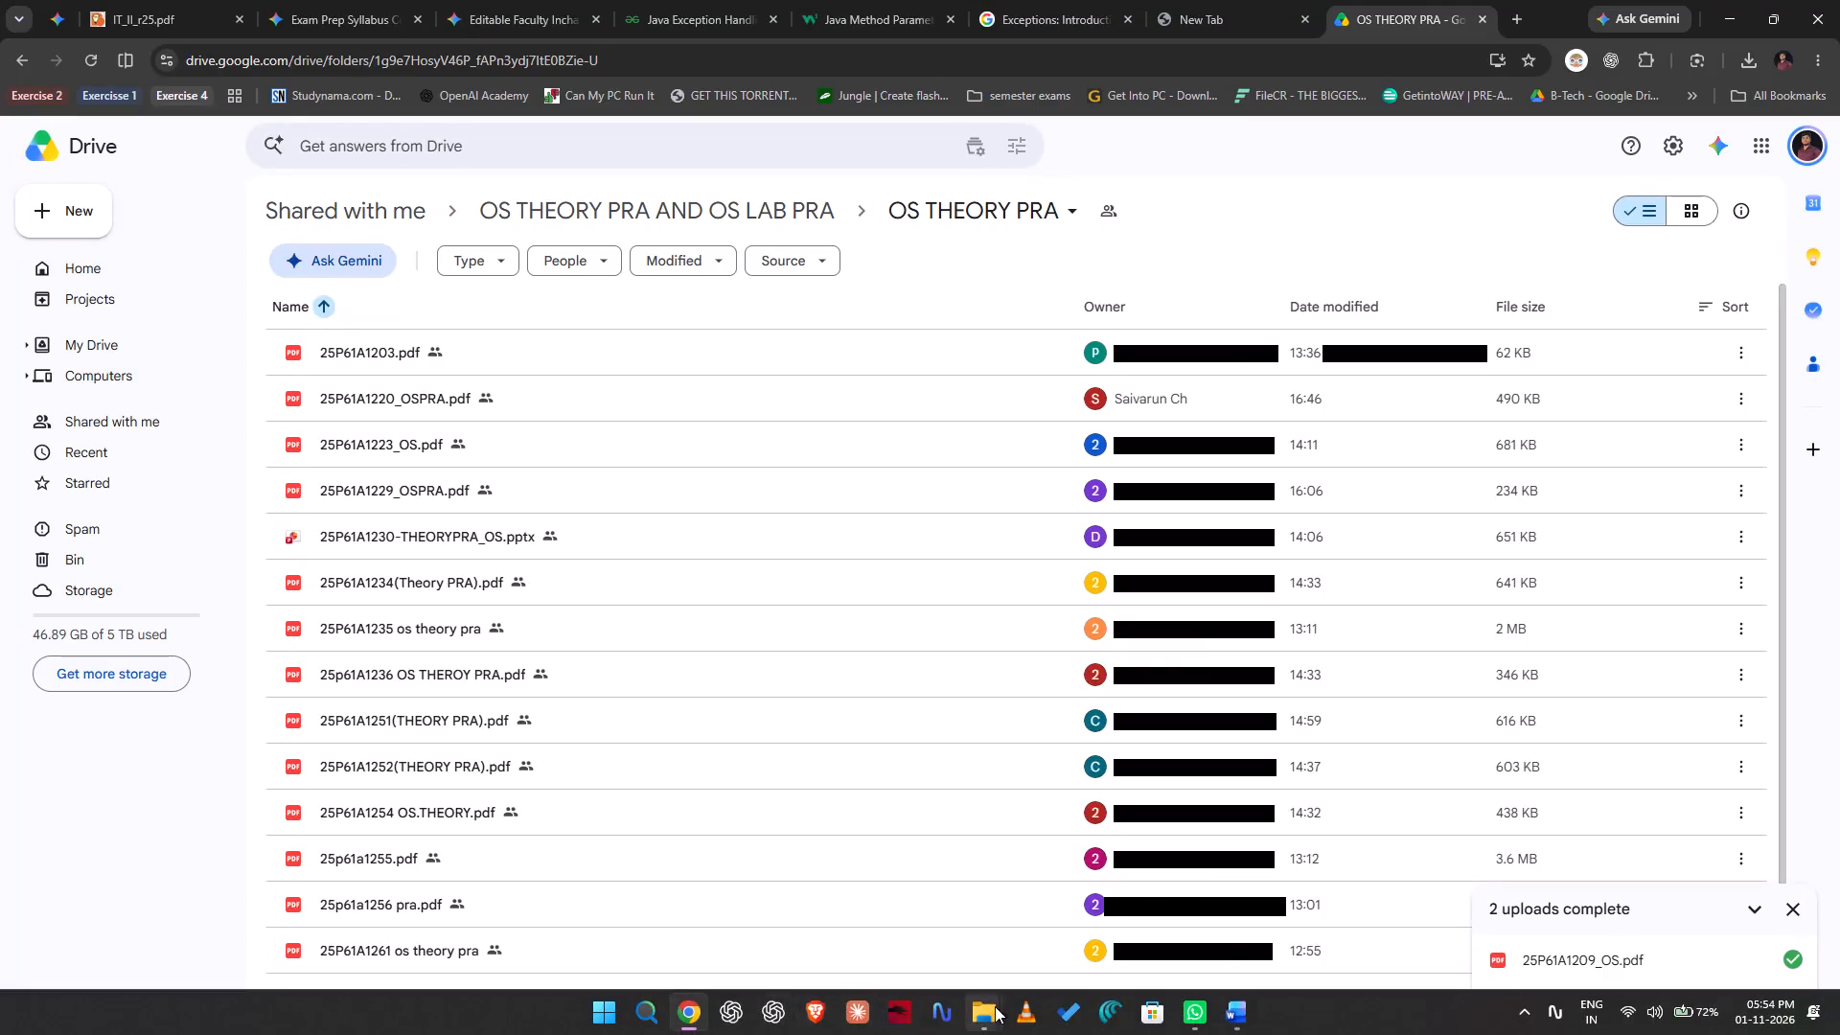
Open a new Chrome window under the student's school profile and go to the shared OS THEORY PRA folder in Drive.
right_click(696, 1011)
click(683, 907)
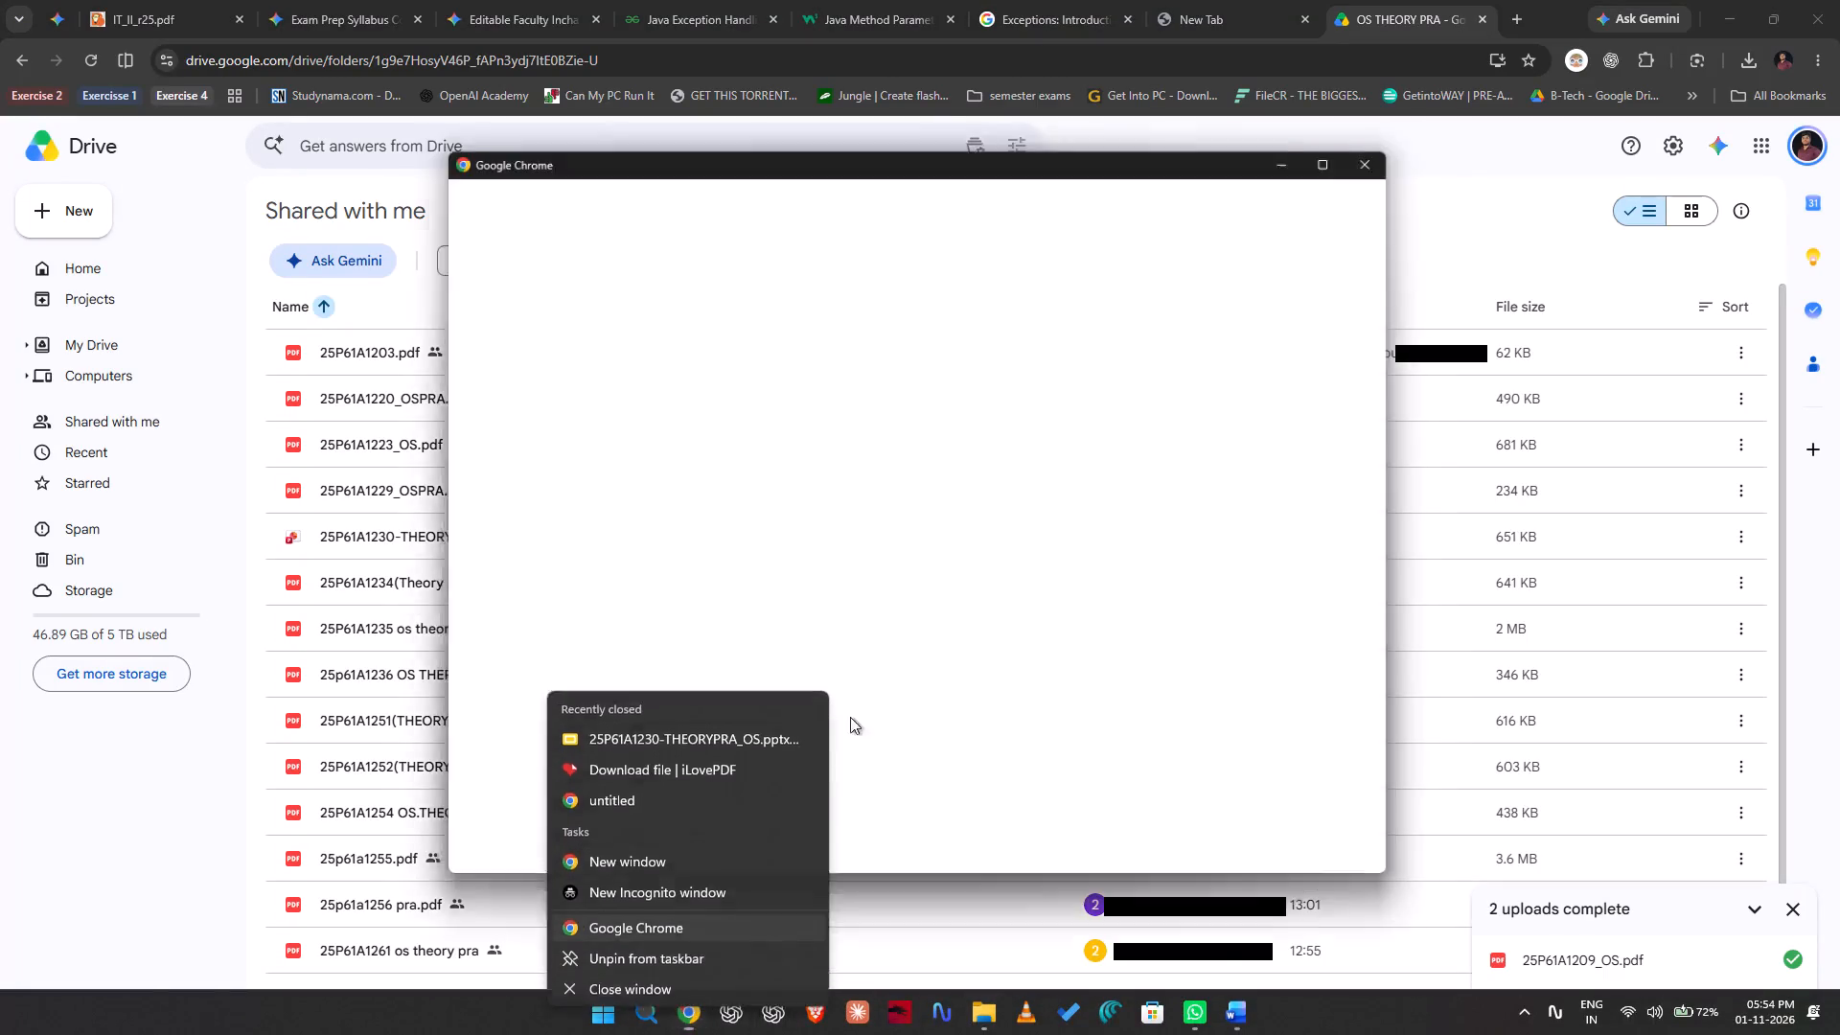
click(1000, 697)
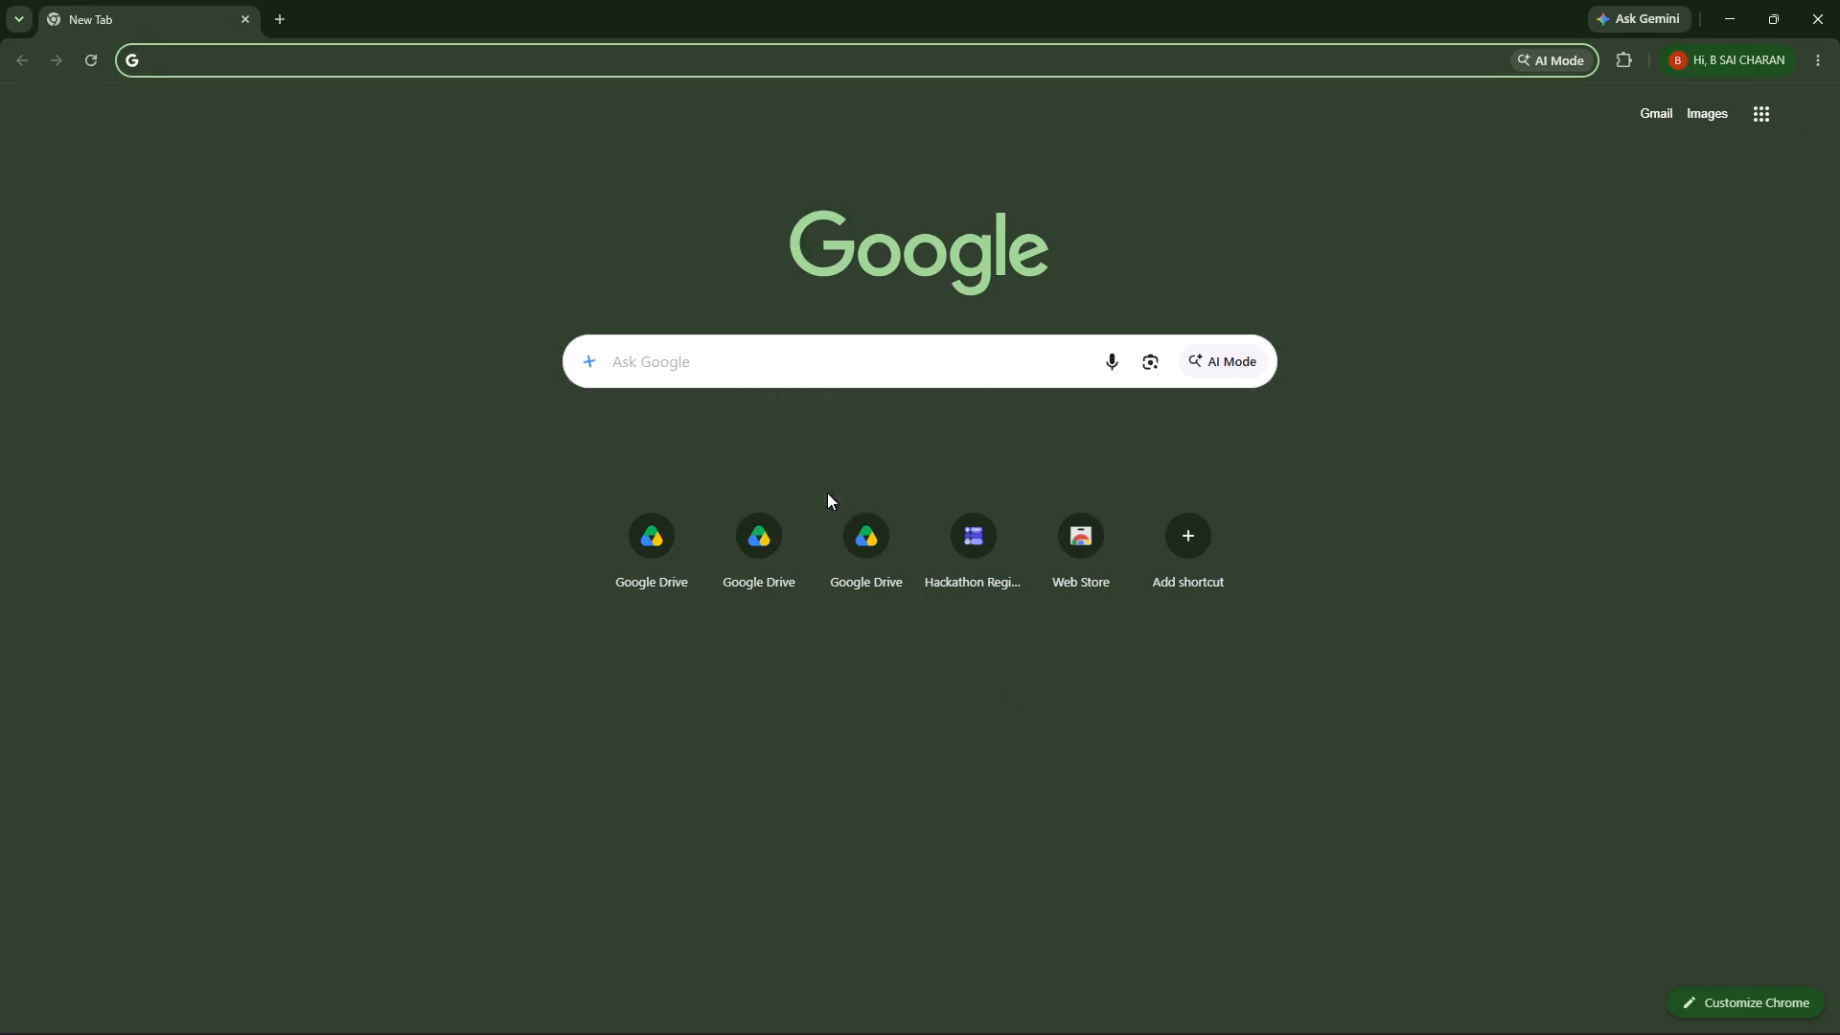
click(645, 600)
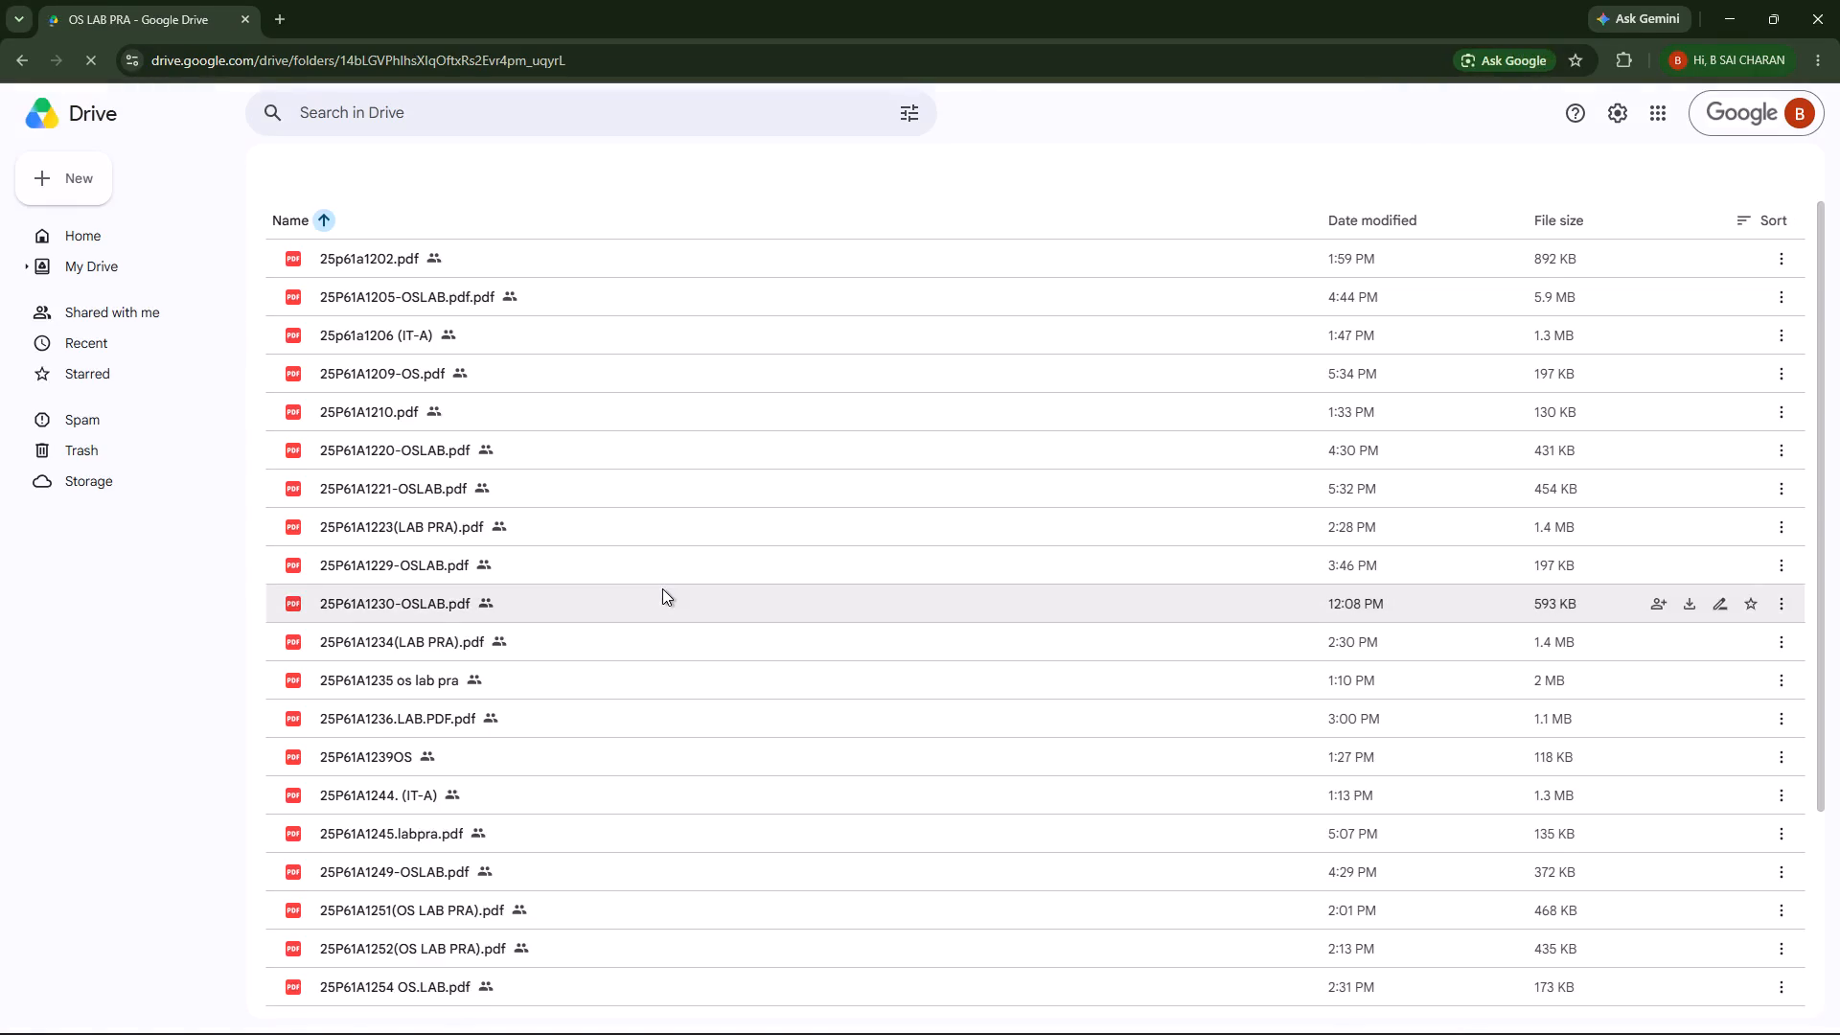
double_click(635, 175)
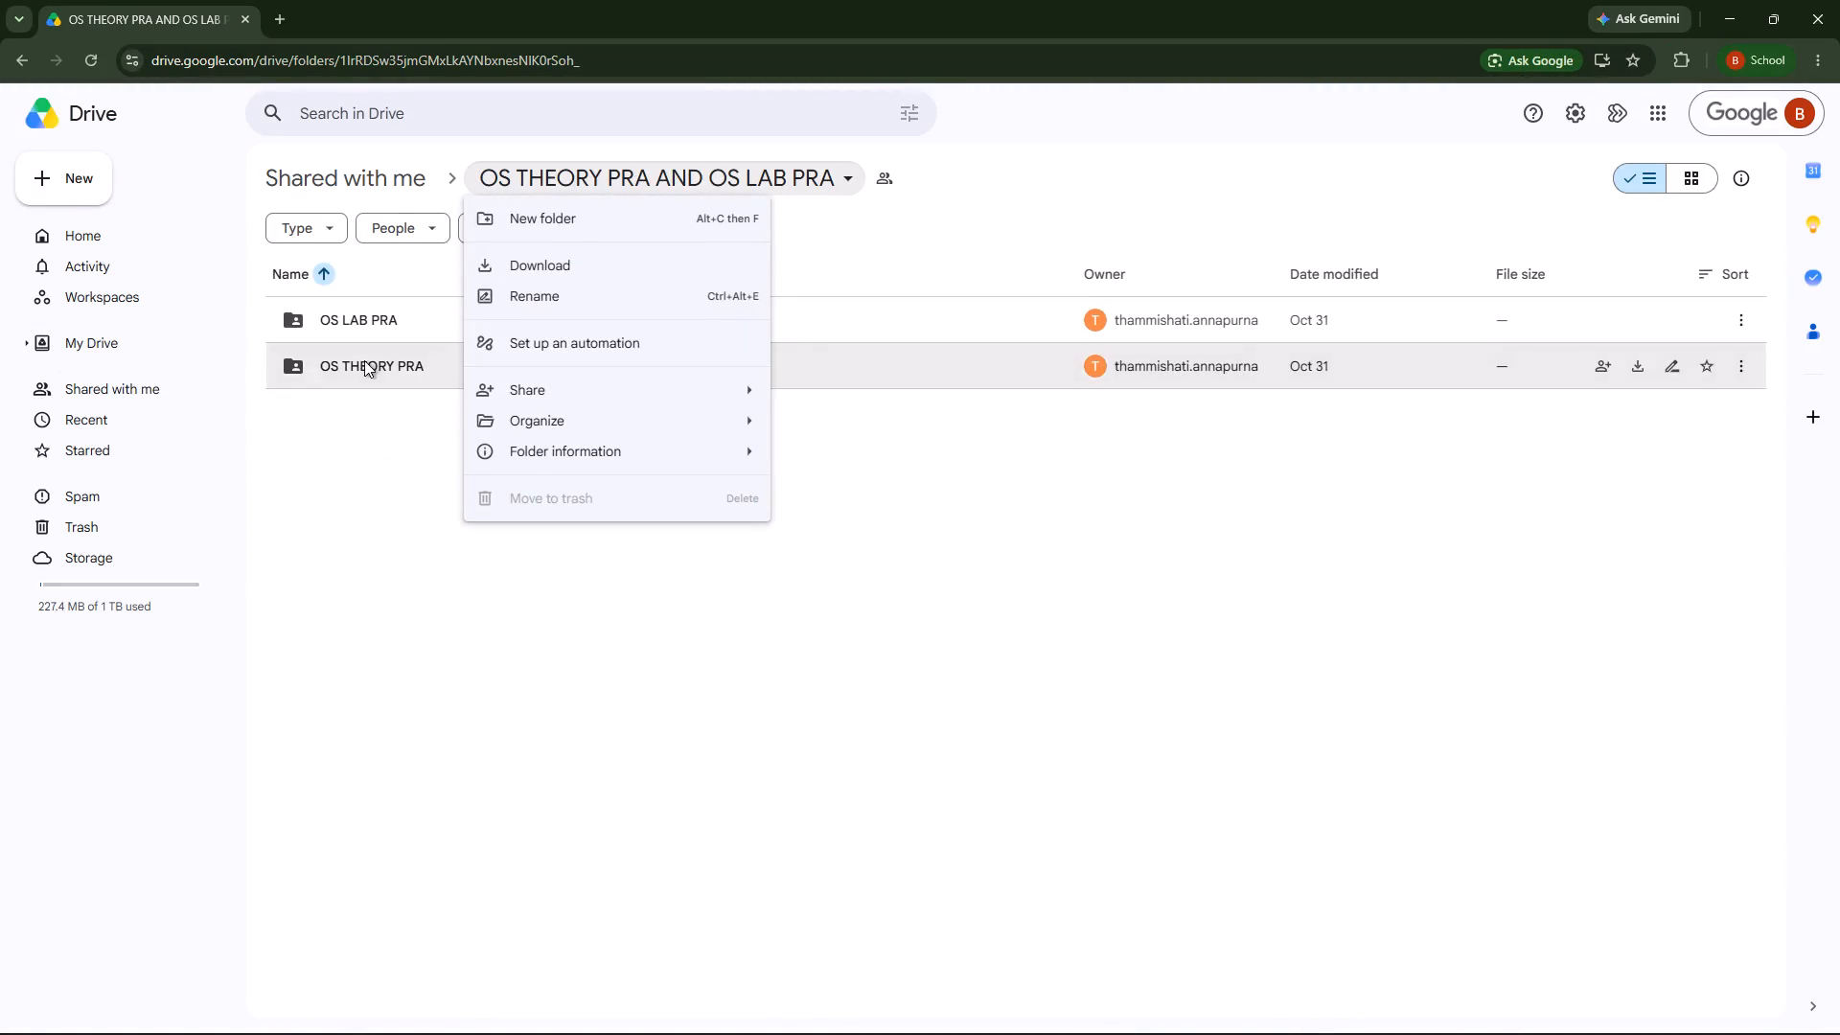
double_click(364, 360)
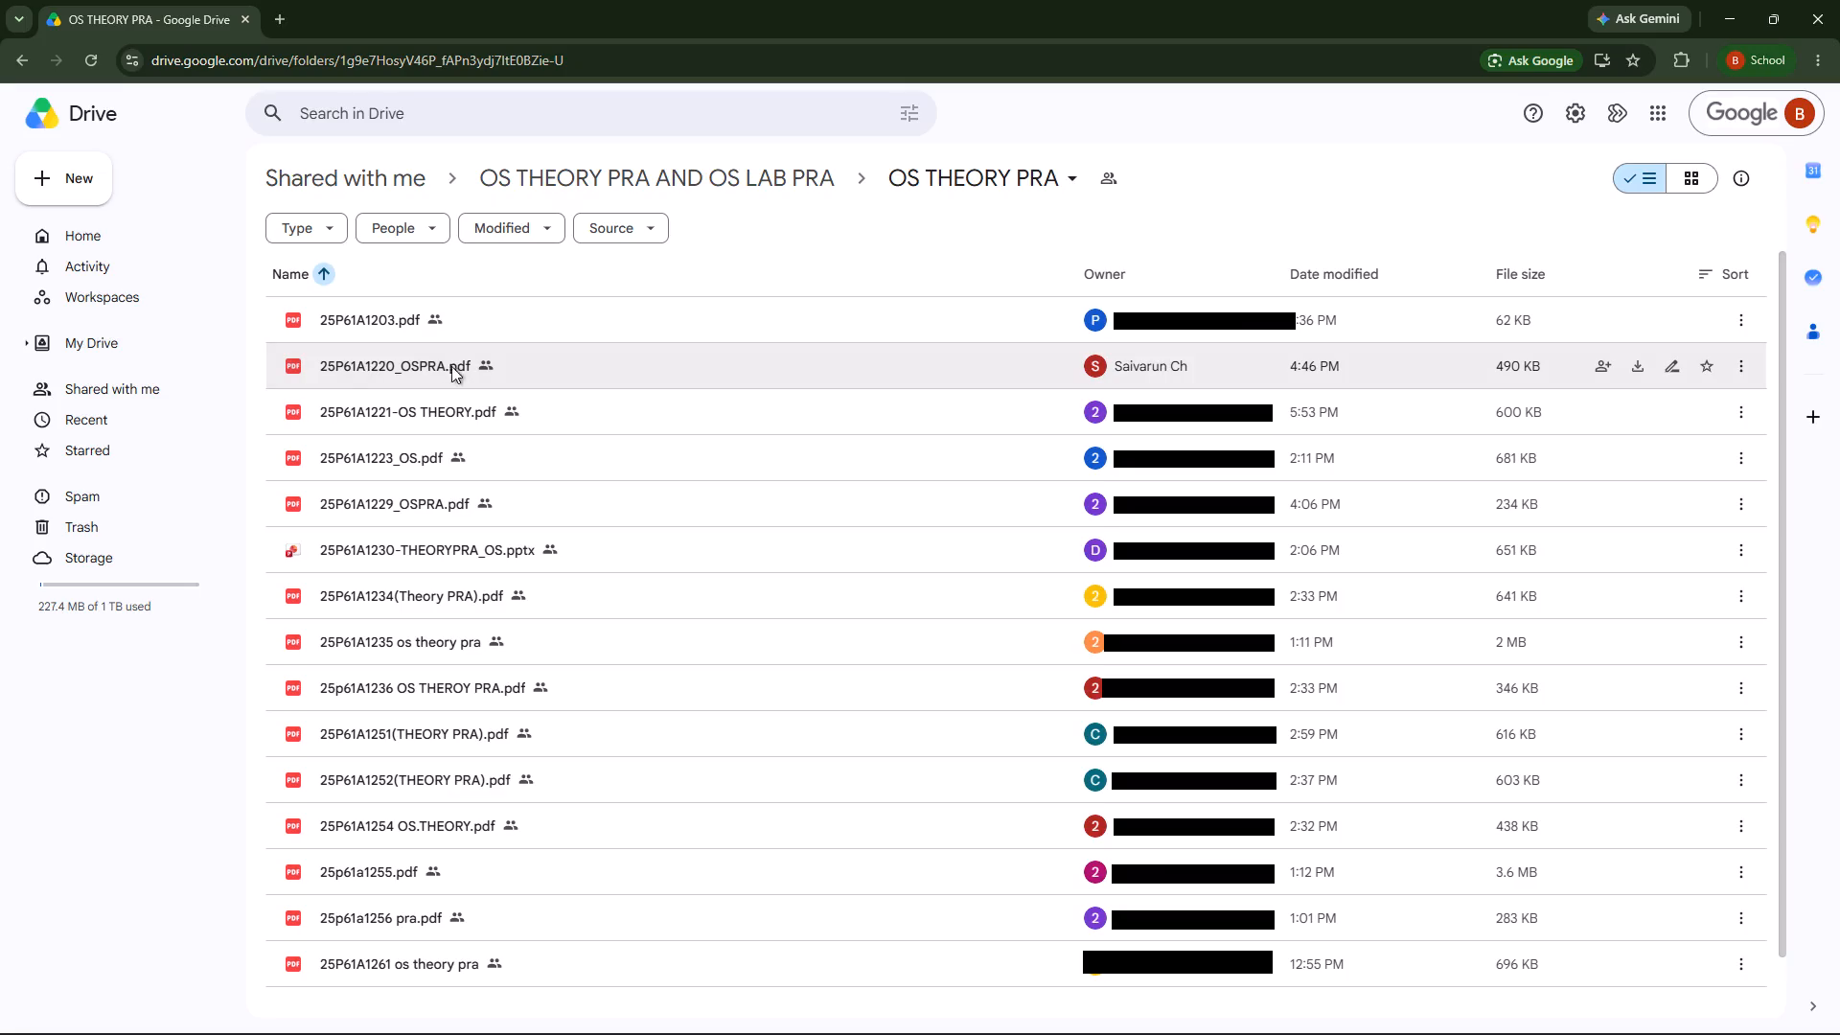
Start a file upload to the OS THEORY PRA folder.
click(38, 182)
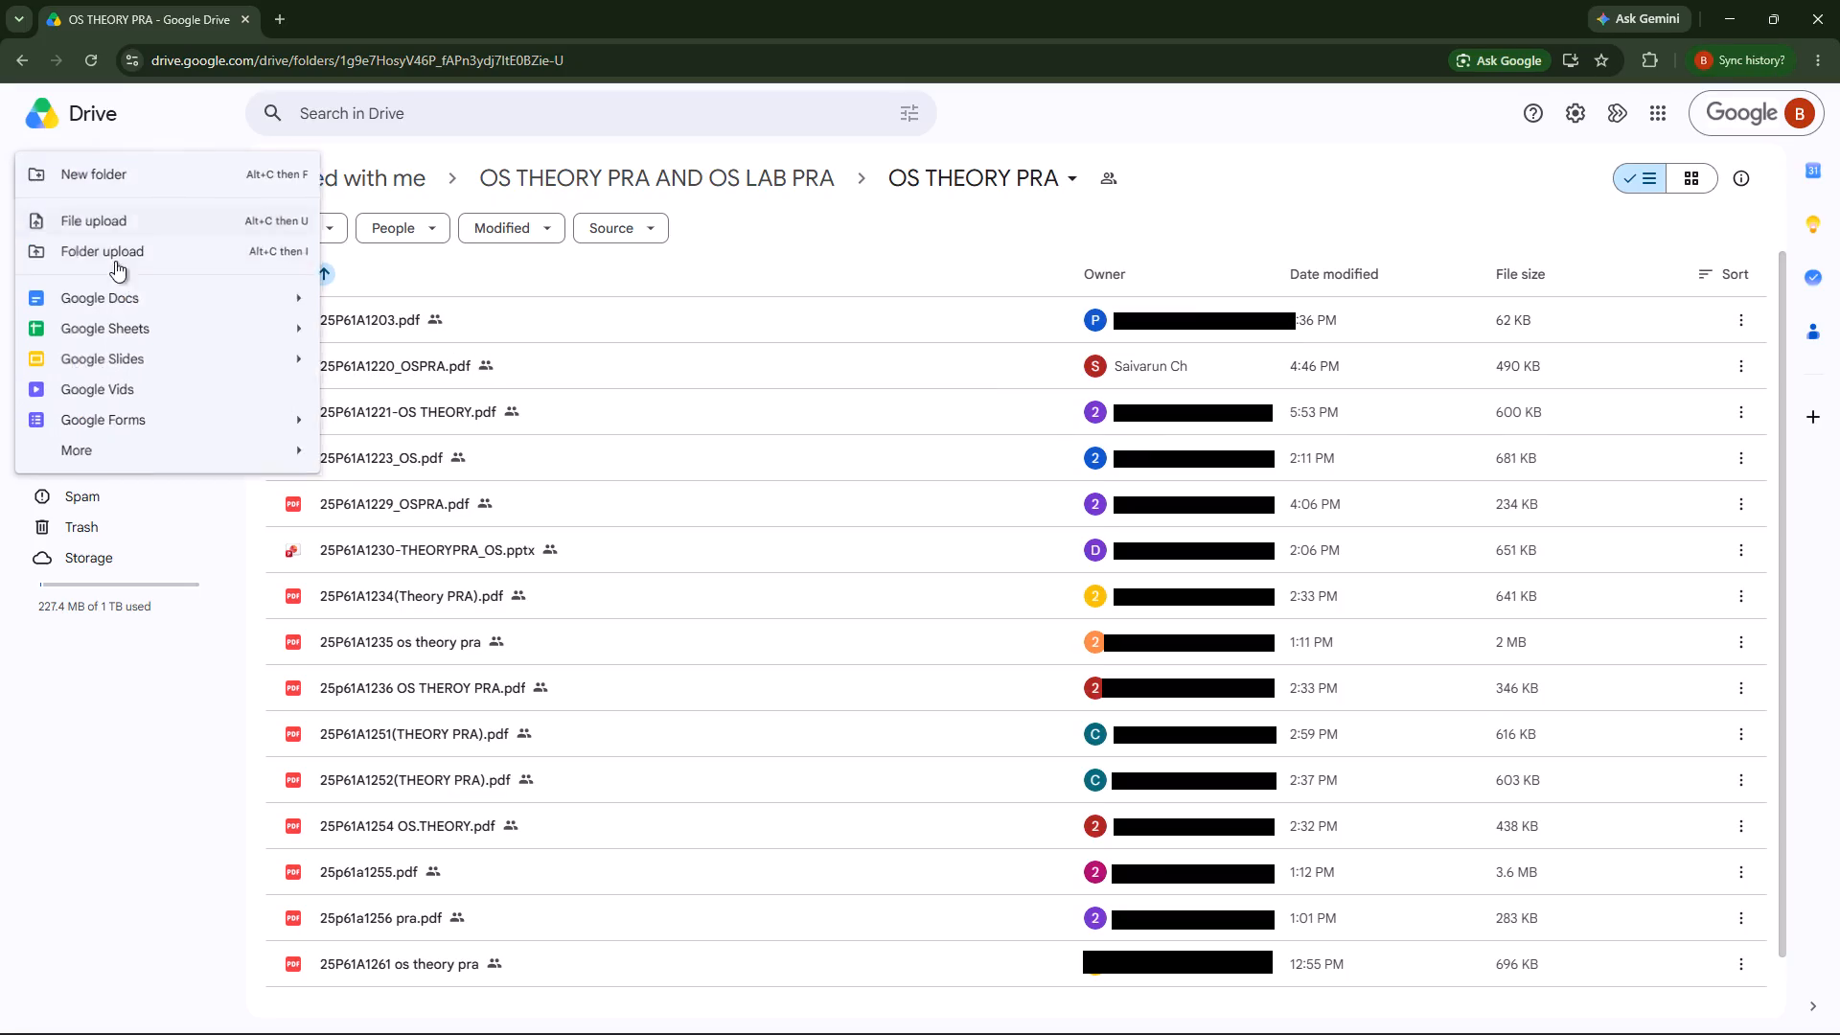
click(138, 220)
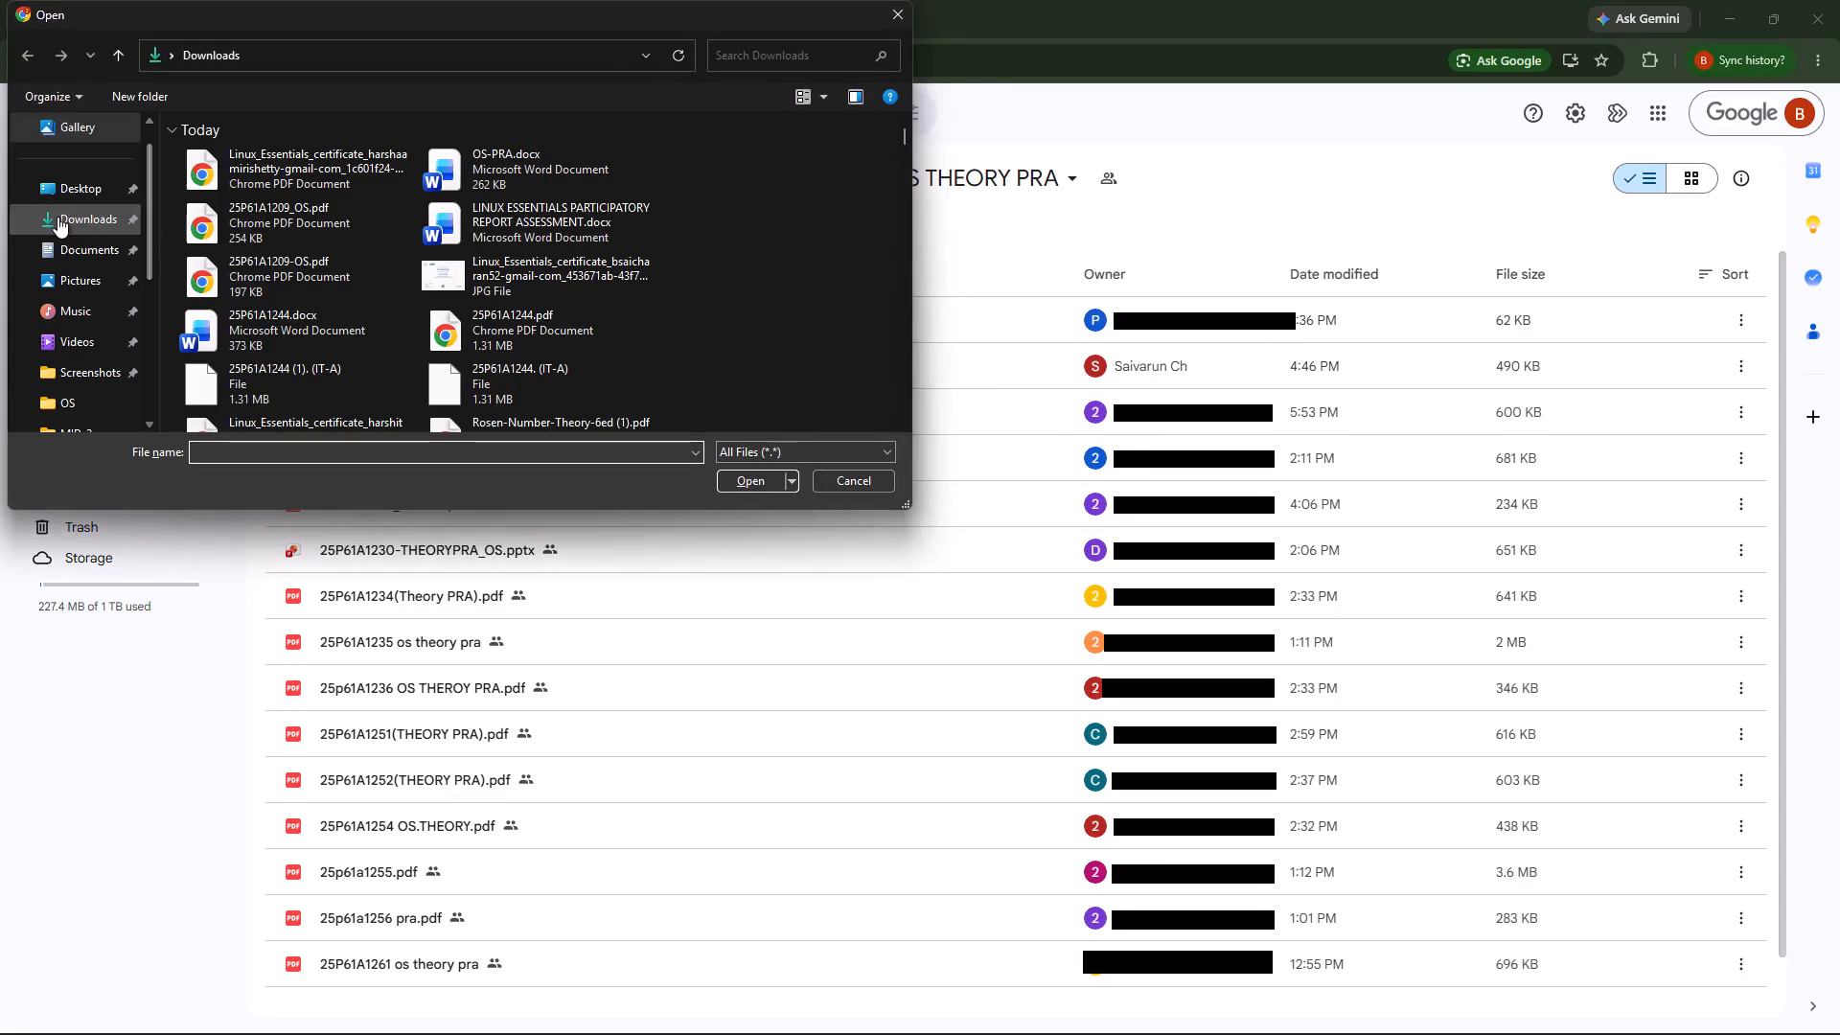
Upload the student's _OS PDF from Downloads to the OS THEORY PRA folder in Drive.
click(58, 218)
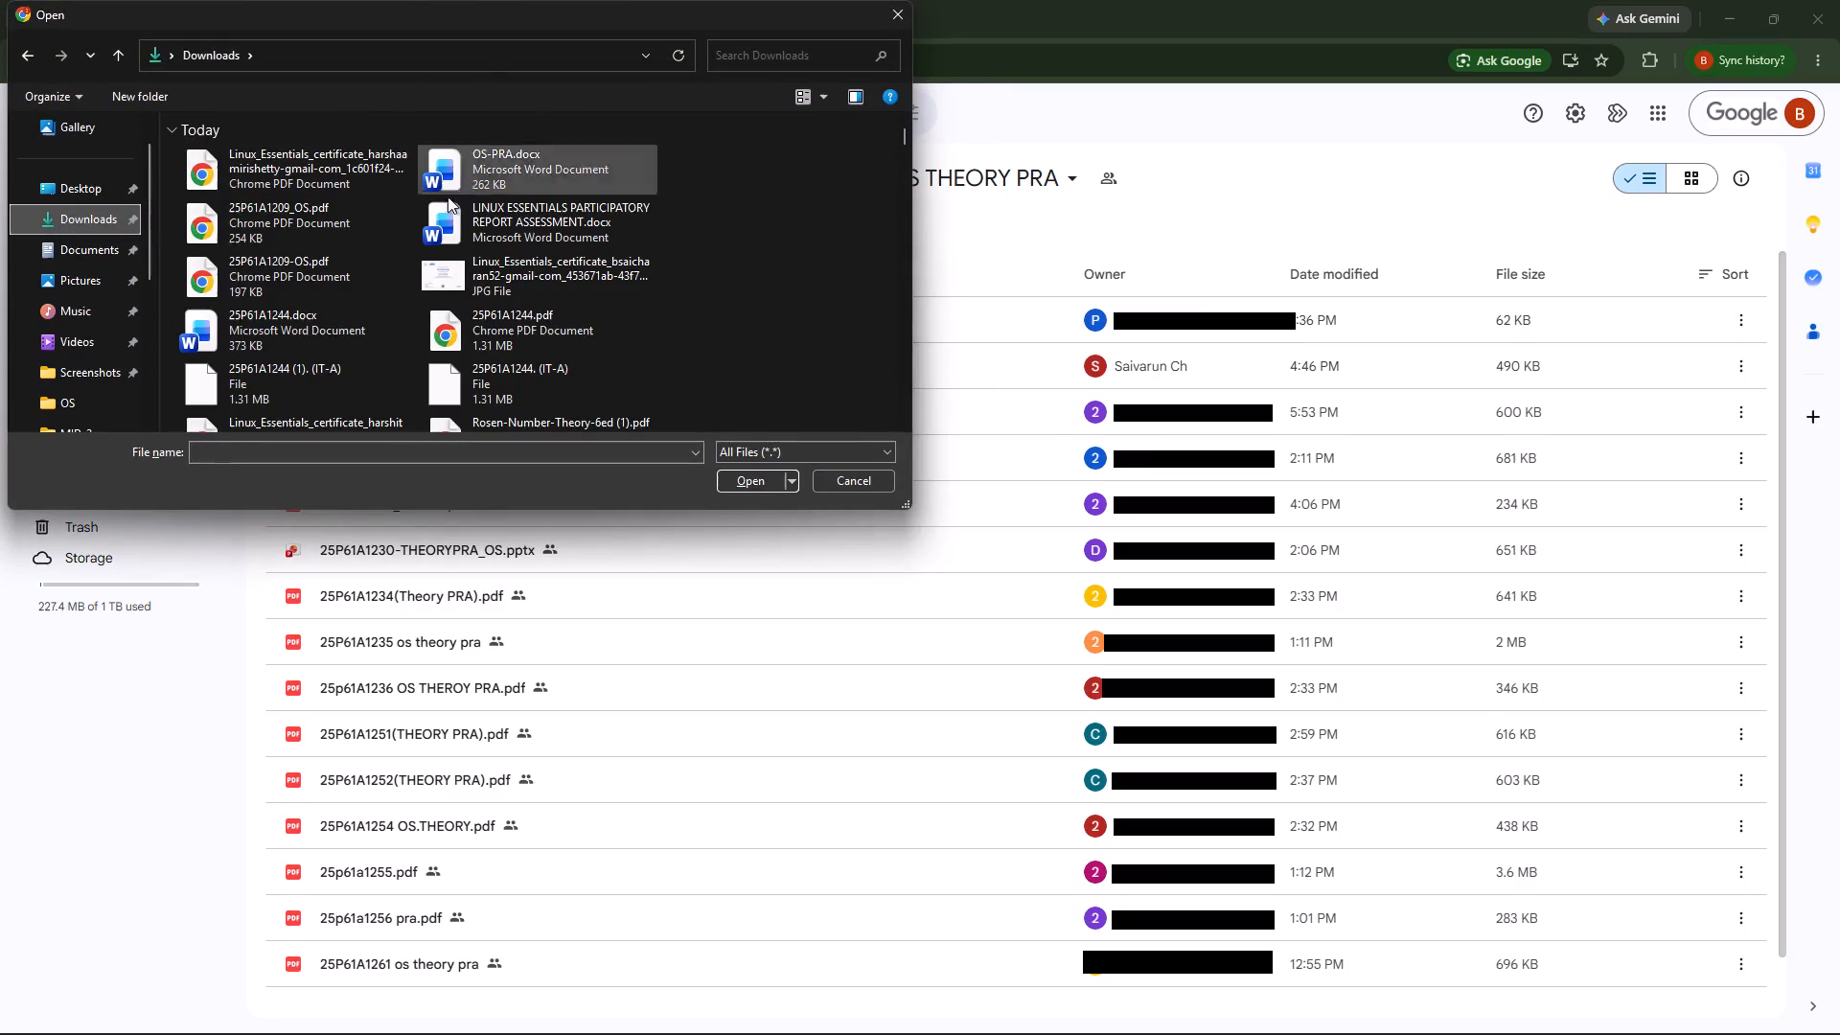
double_click(309, 207)
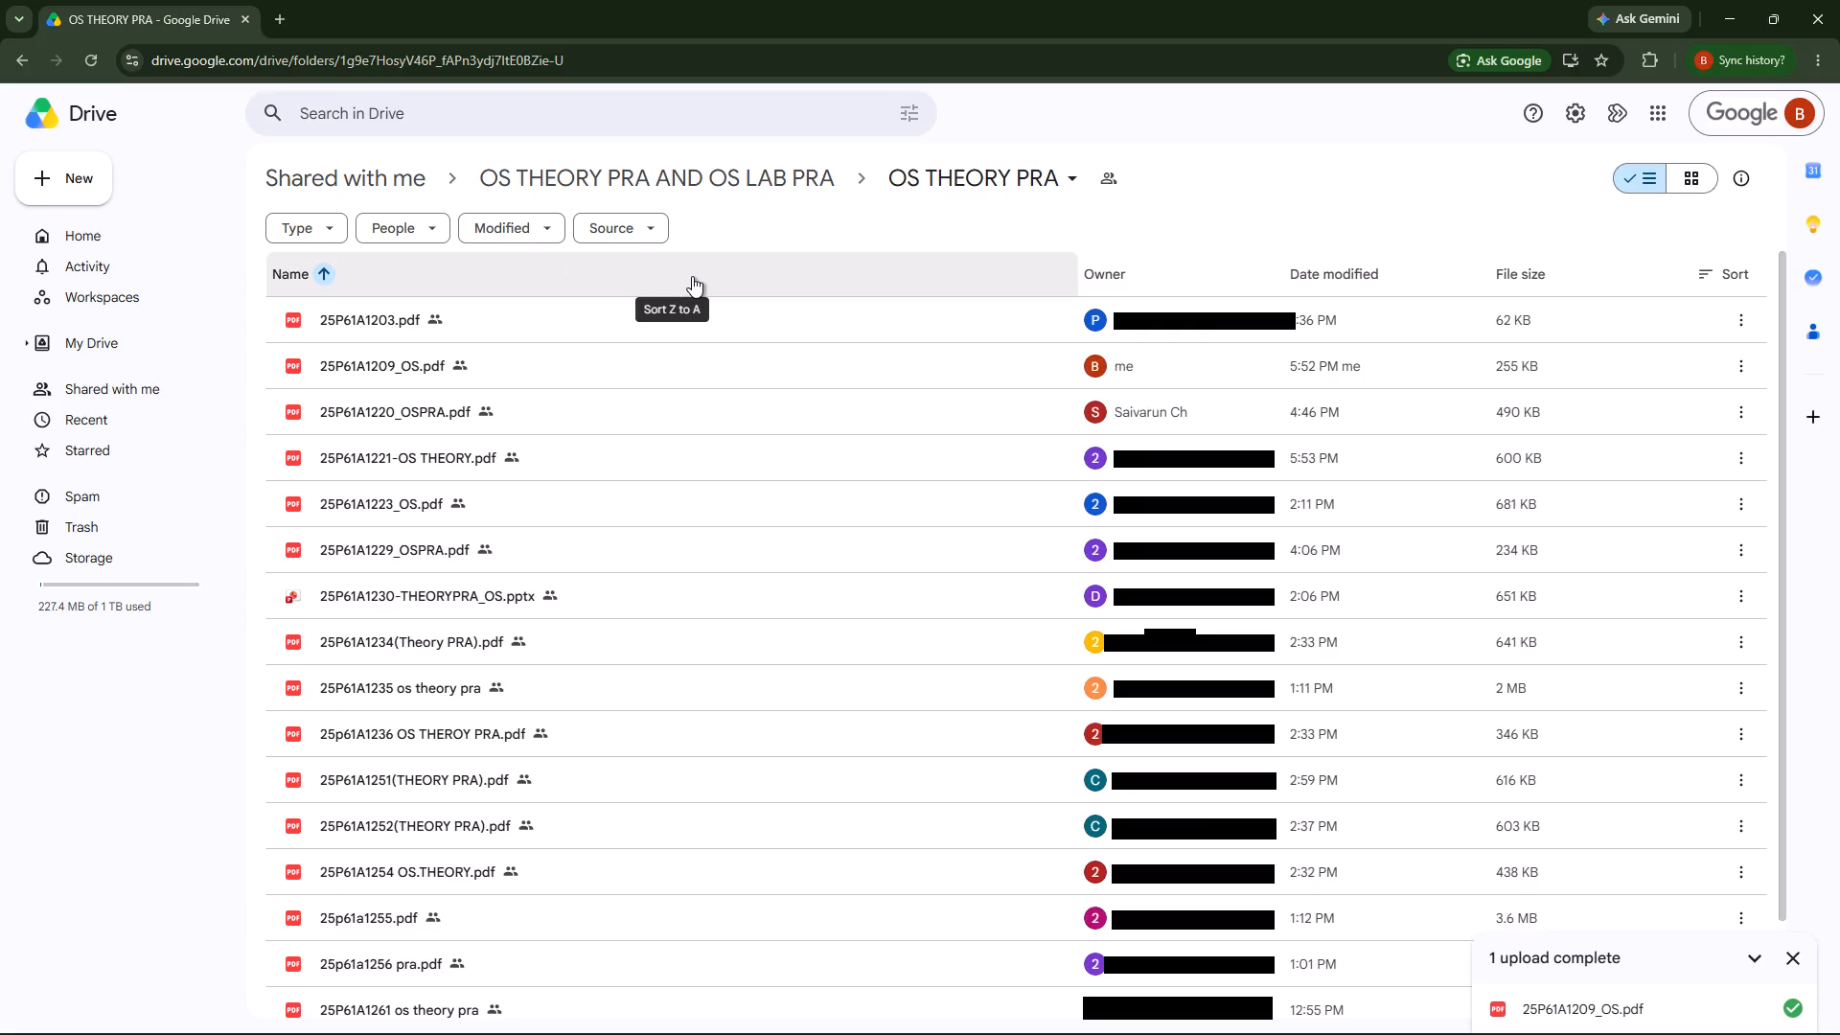
Close the OS THEORY PRA and New Tab tabs in the main browser window, and close the separate window showing the Drive folder.
click(1715, 0)
click(1345, 197)
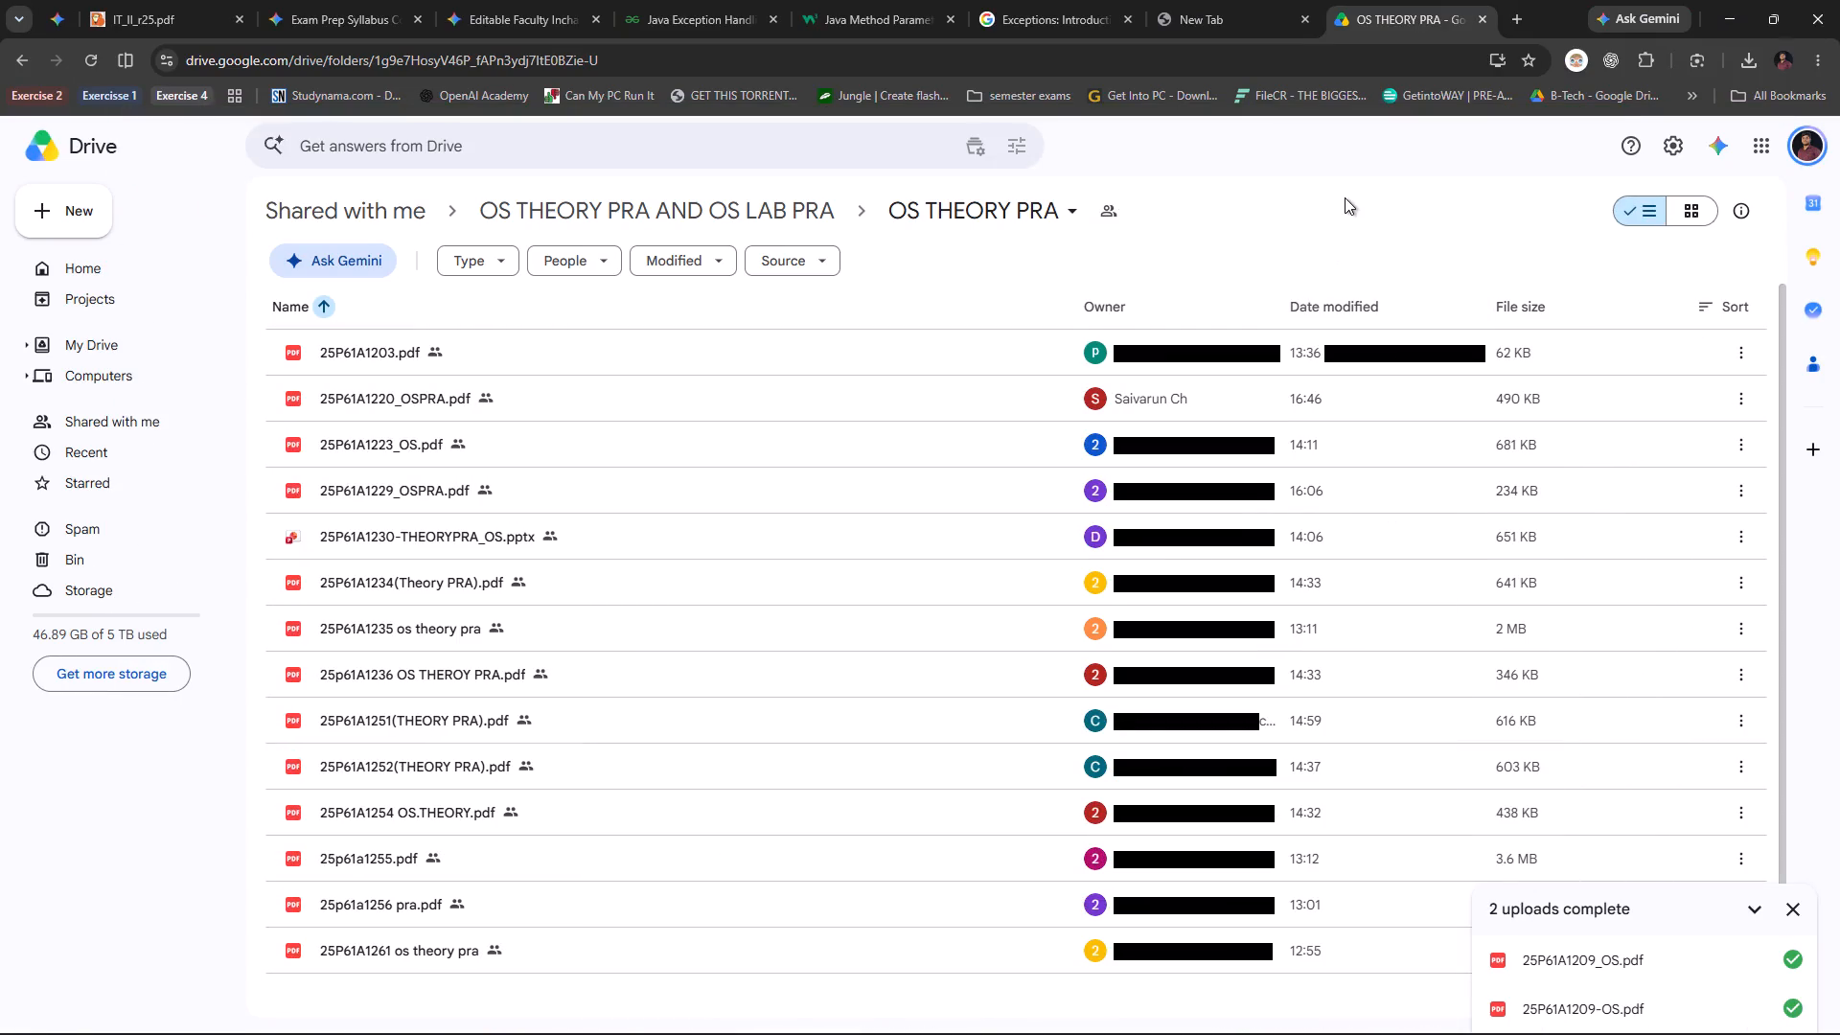
key(ctrl+w)
key(ctrl+w)
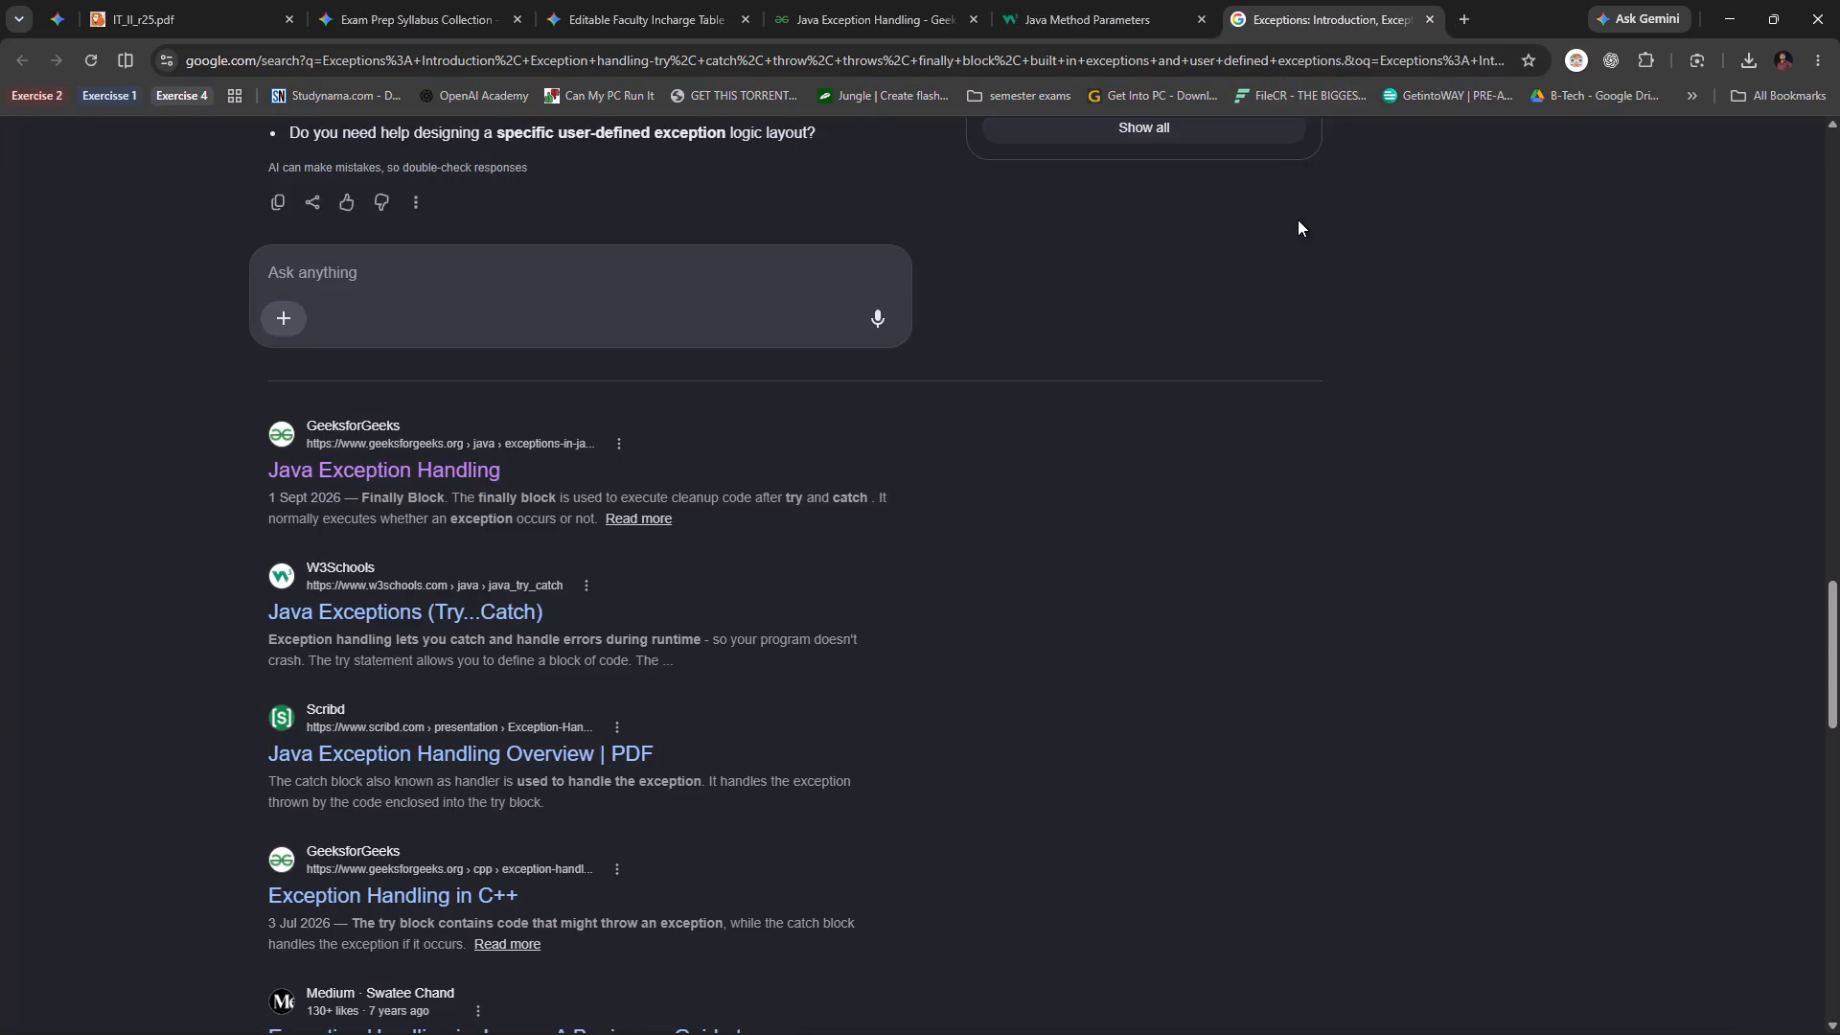
key(alt+Tab)
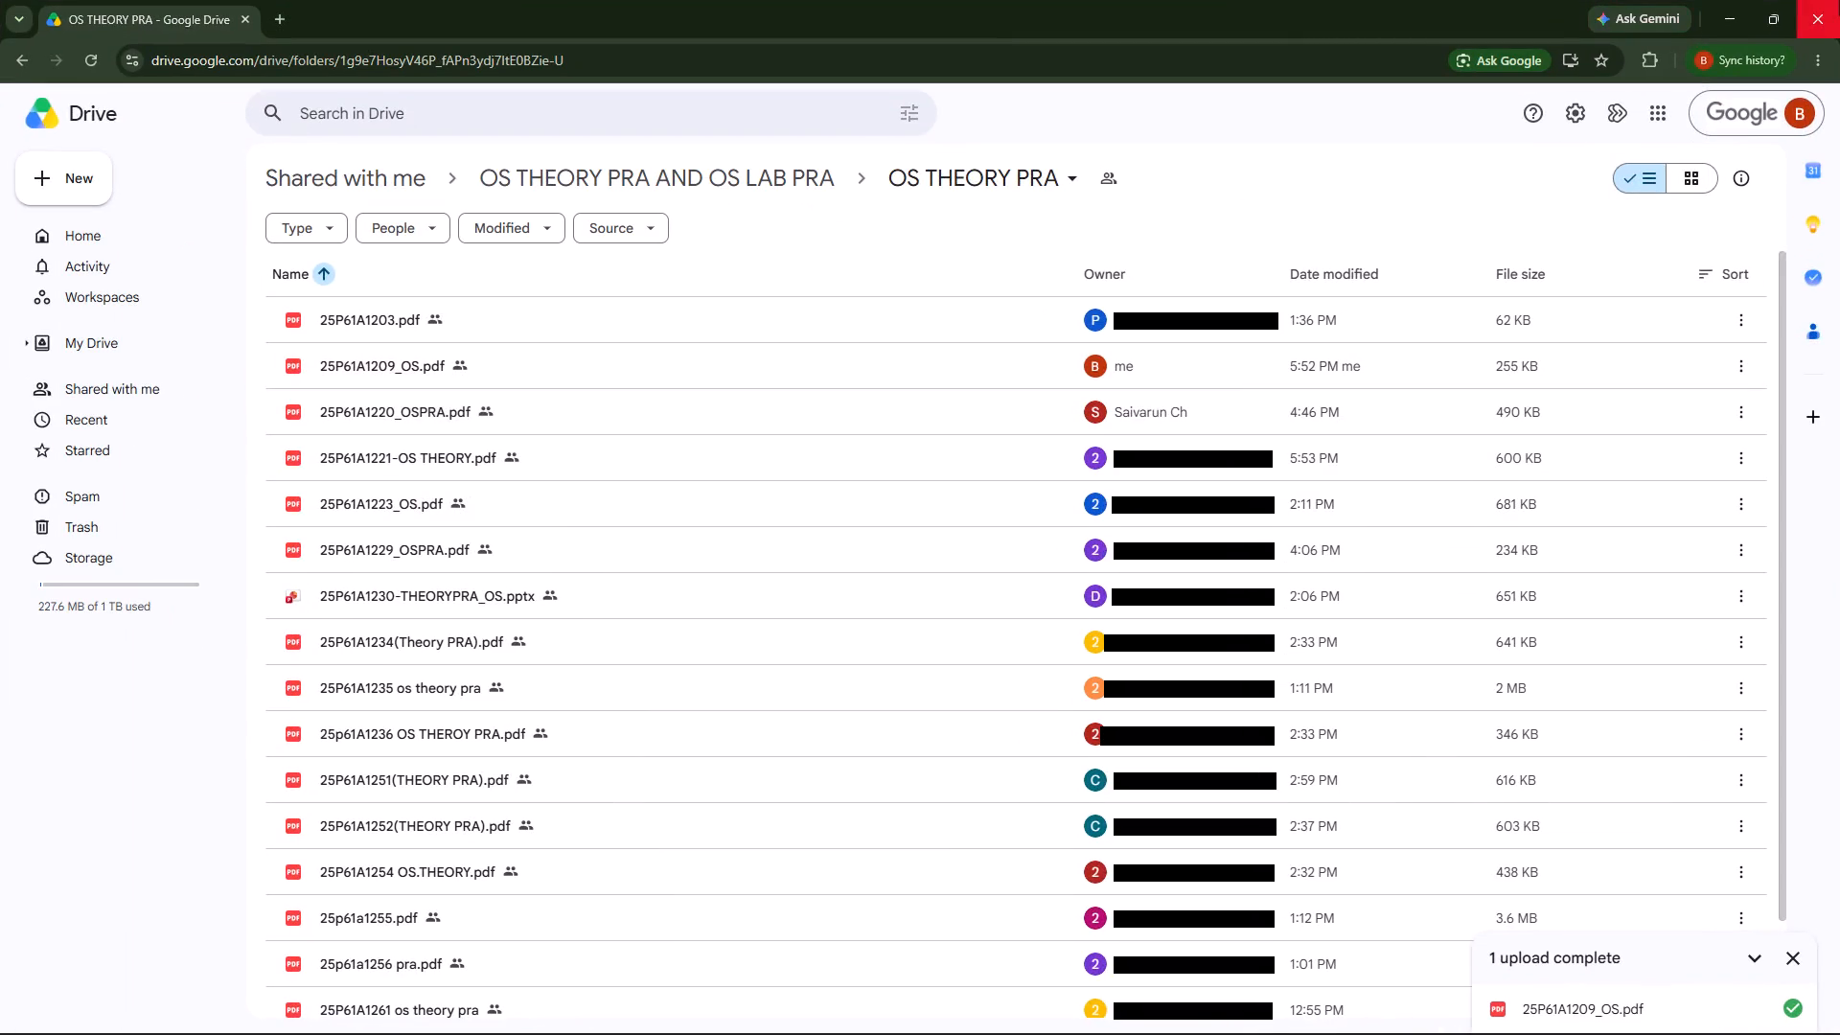
click(1839, 0)
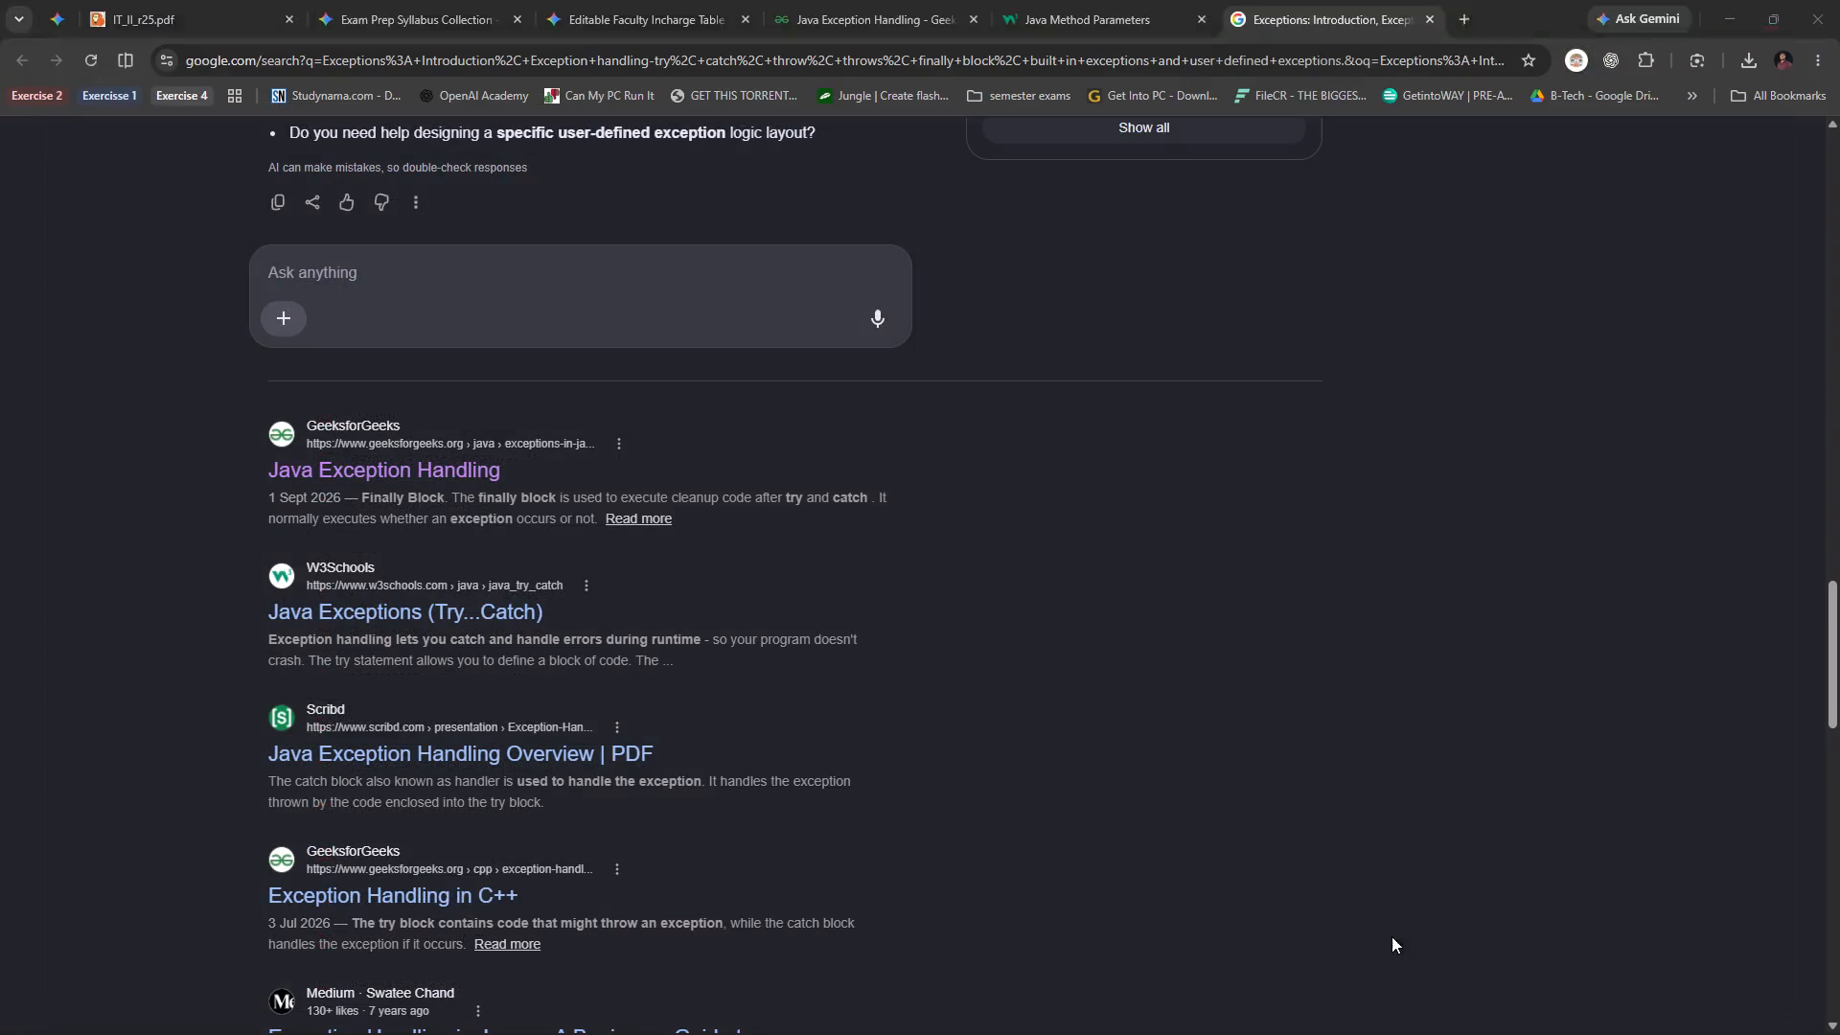
Switch to the Linux Essentials participatory report in Word, check its details table and blank second page, and minimise it.
click(1225, 1012)
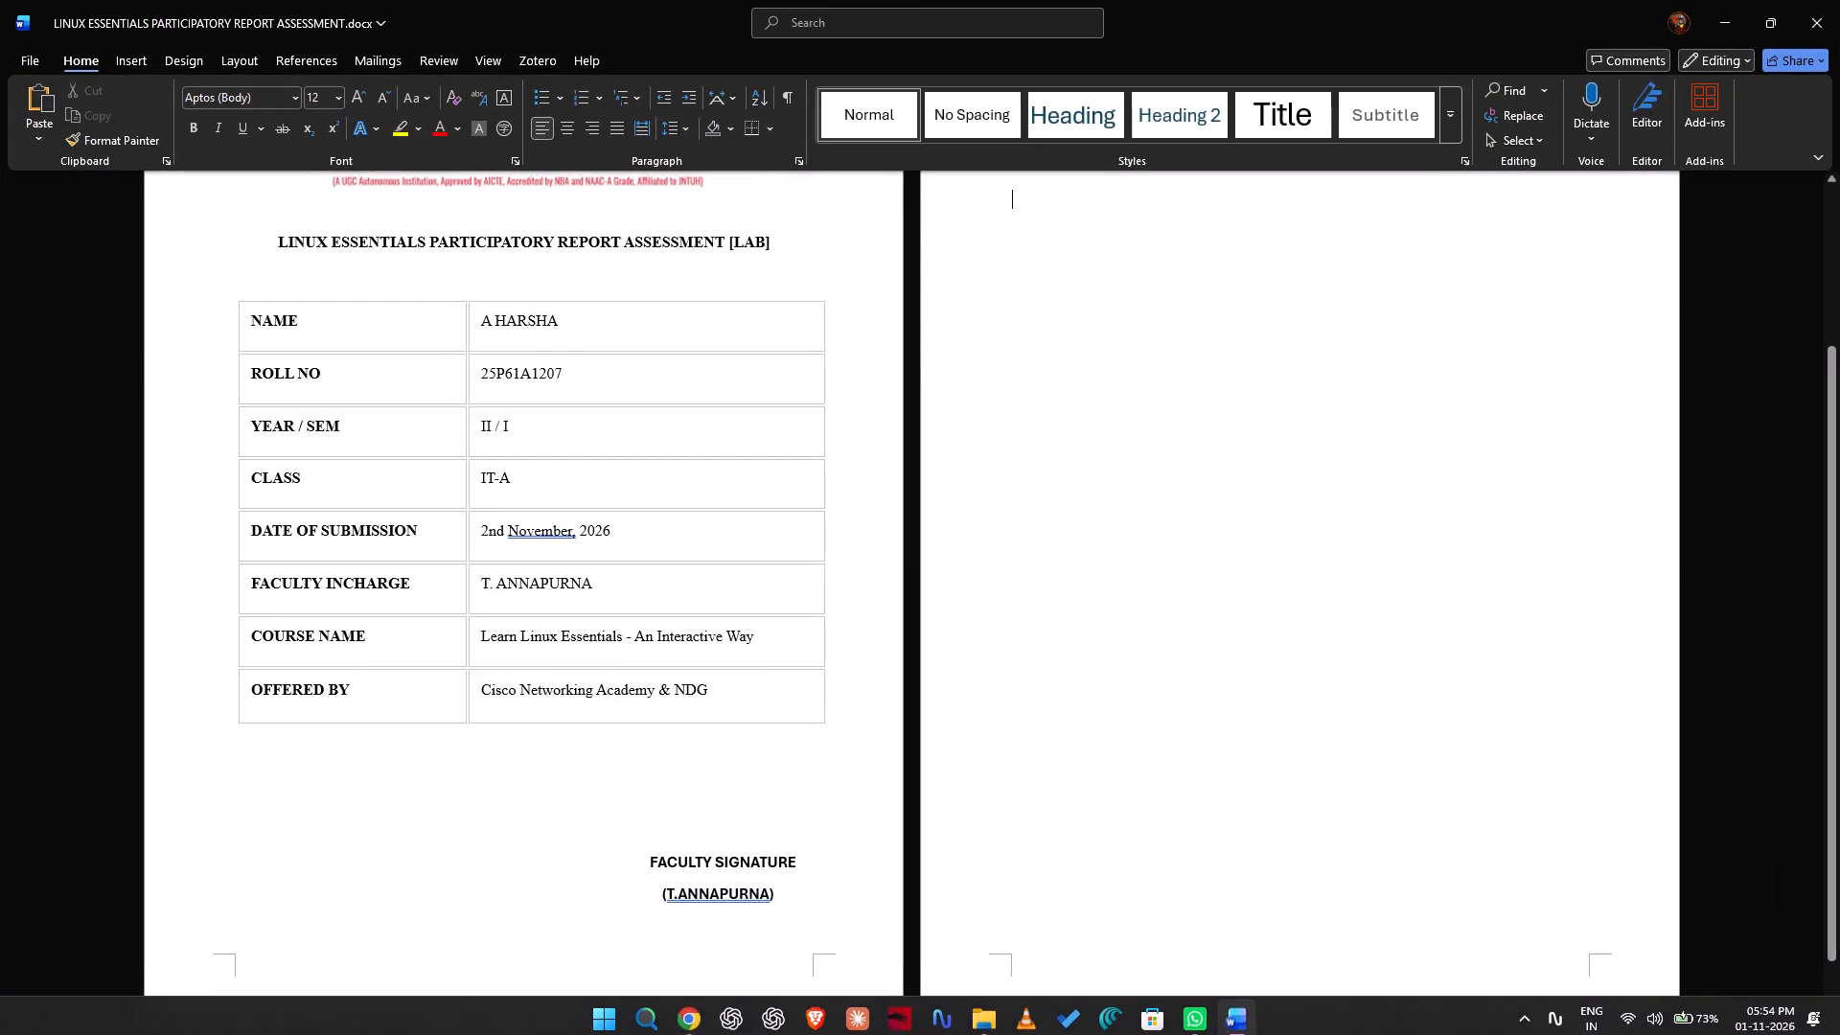
scroll(1025, 482, up, 1)
click(1697, 15)
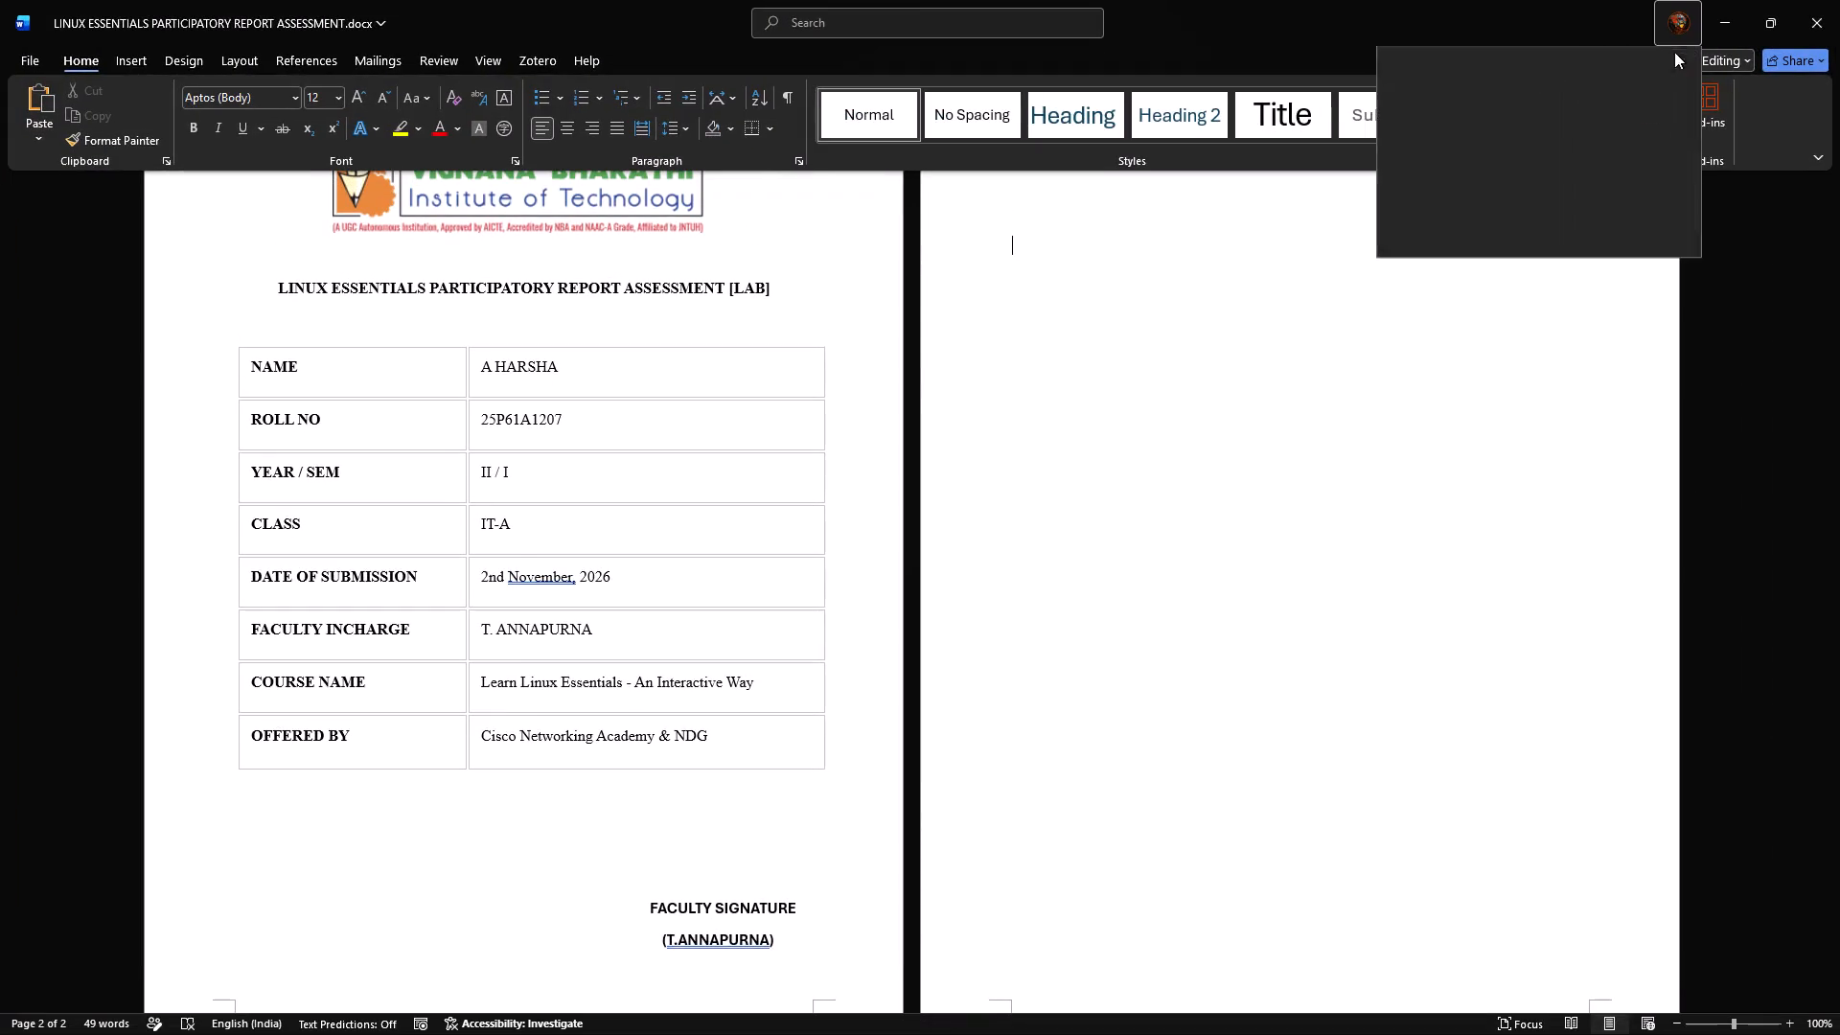
click(1739, 16)
Return to Chrome, open iLovePDF's PDF to JPG tool in a new tab, and load the student's Linux Essentials certificate PDF from Downloads.
click(978, 1014)
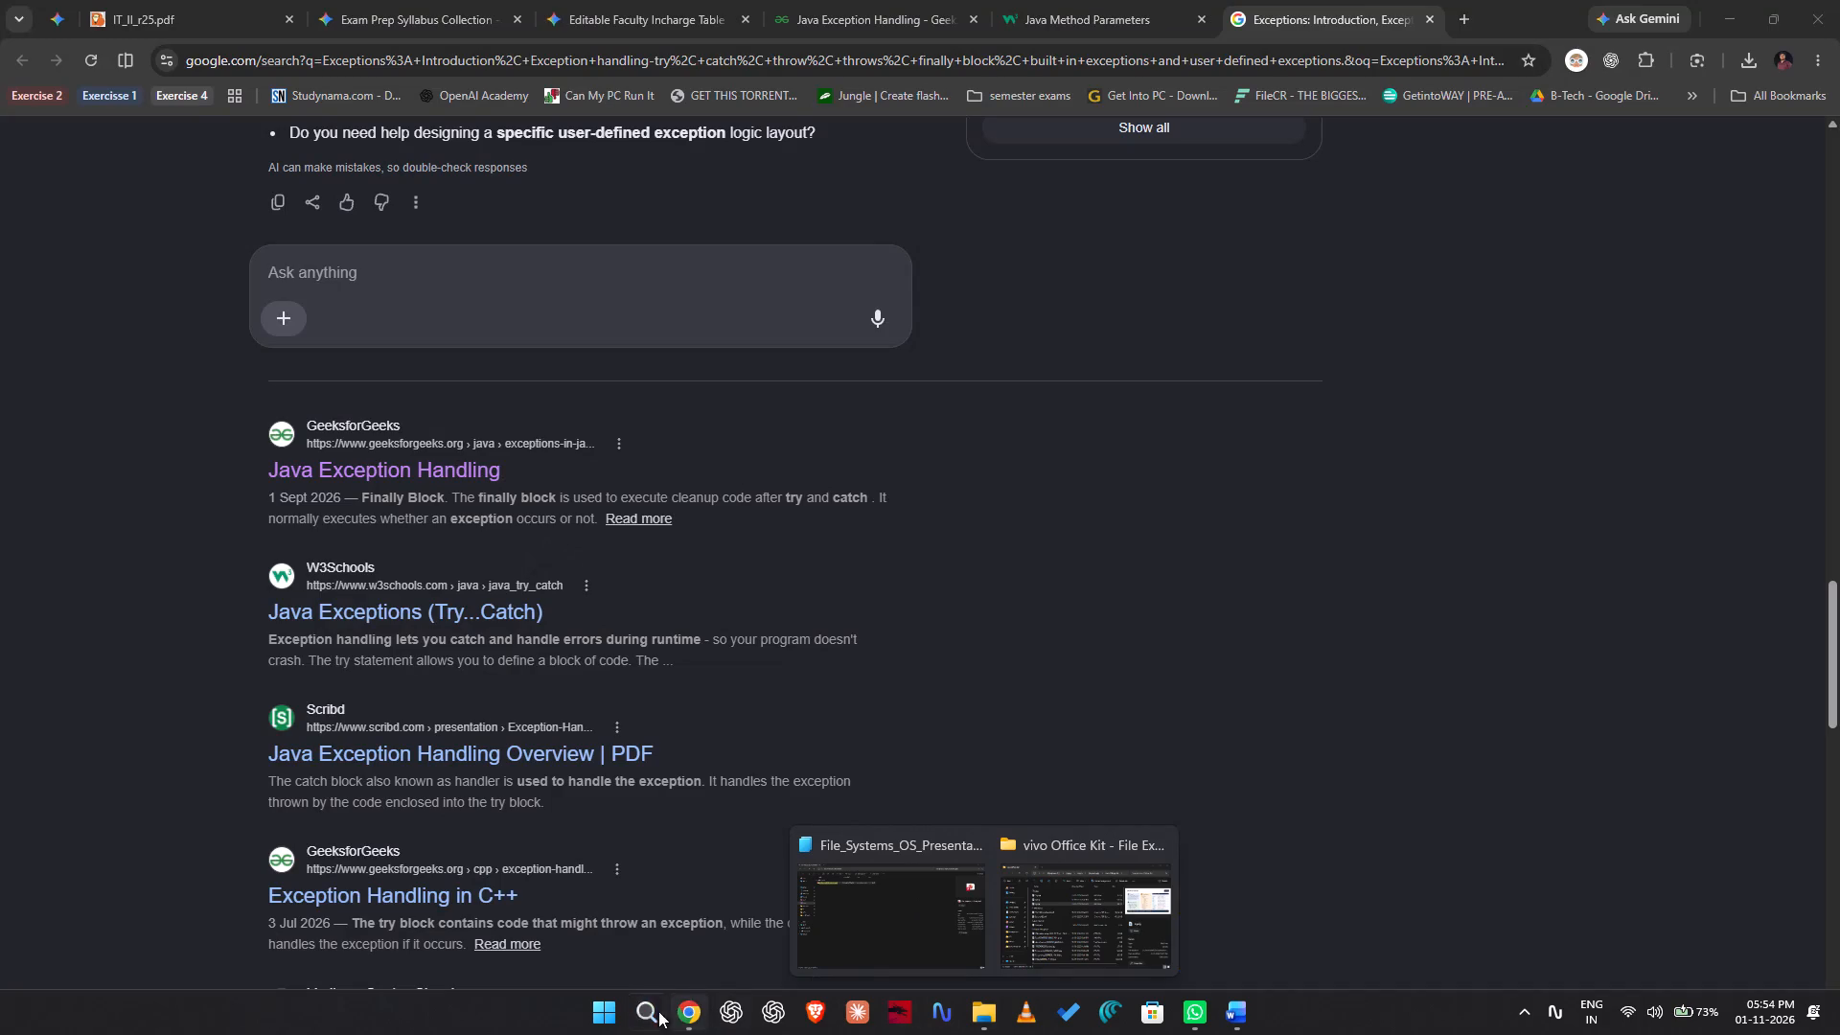
click(688, 1023)
click(1473, 21)
click(1207, 625)
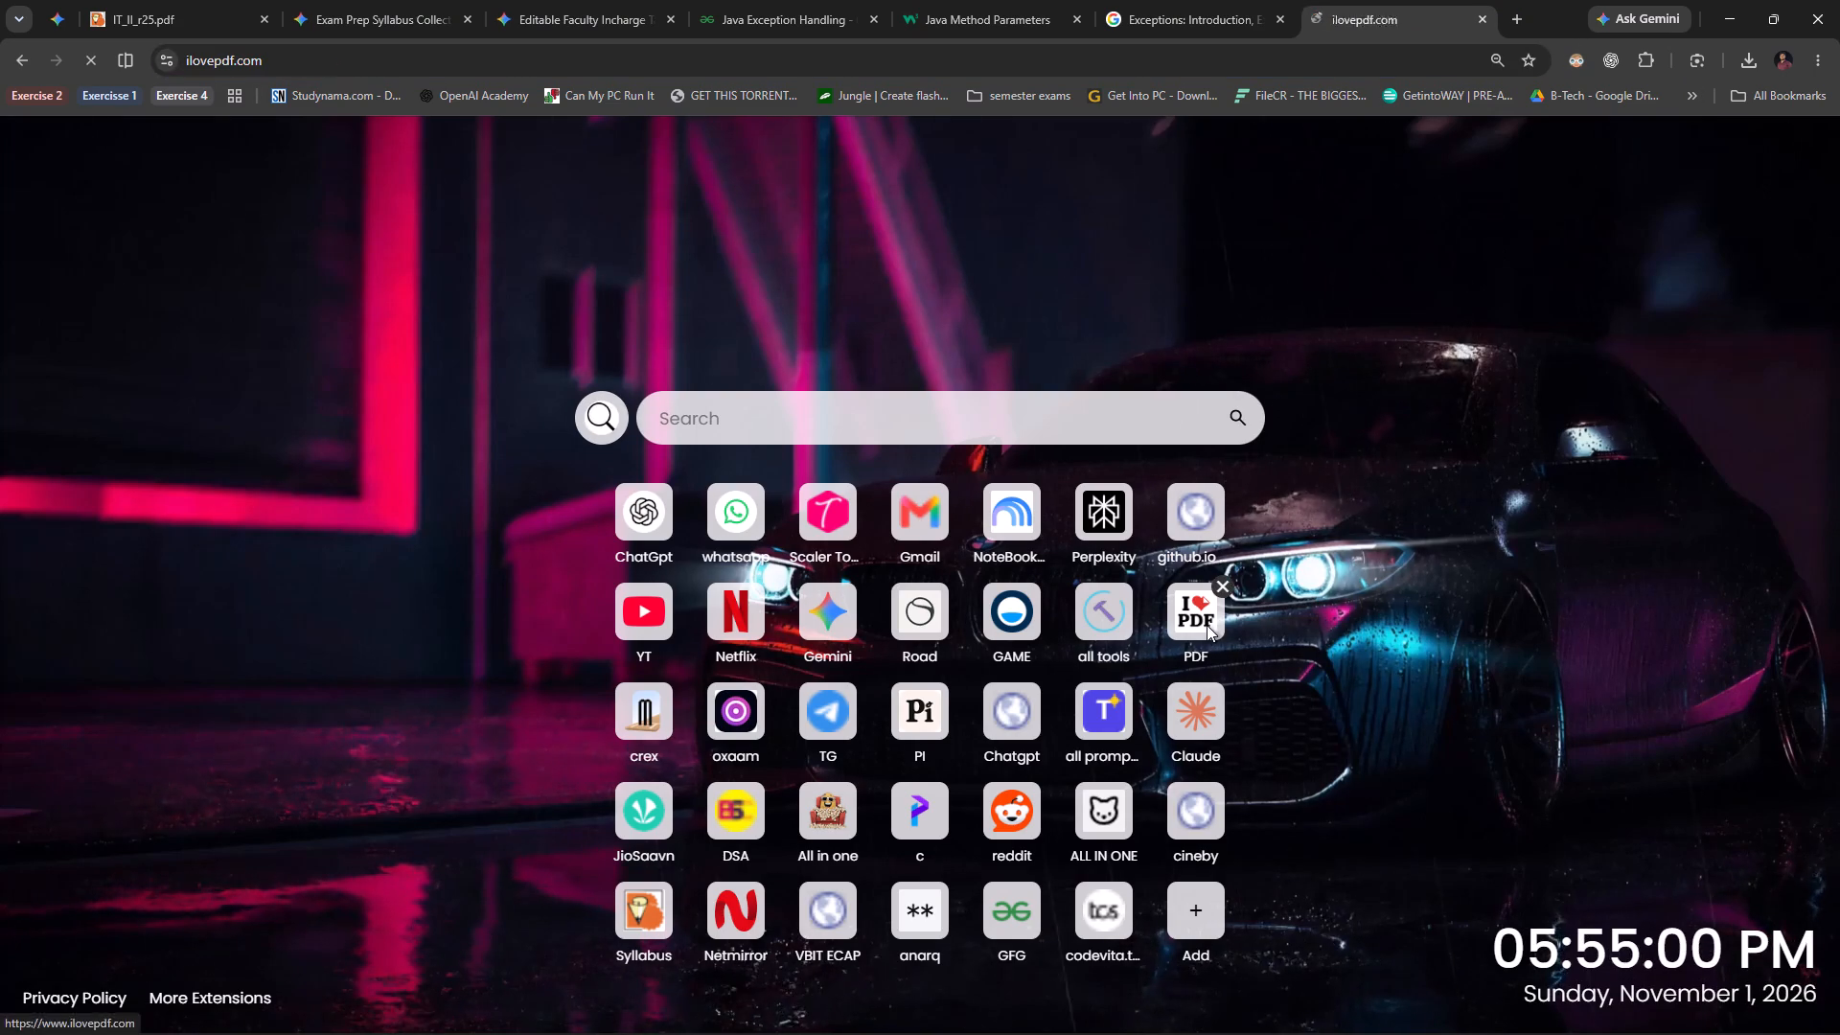
click(1385, 725)
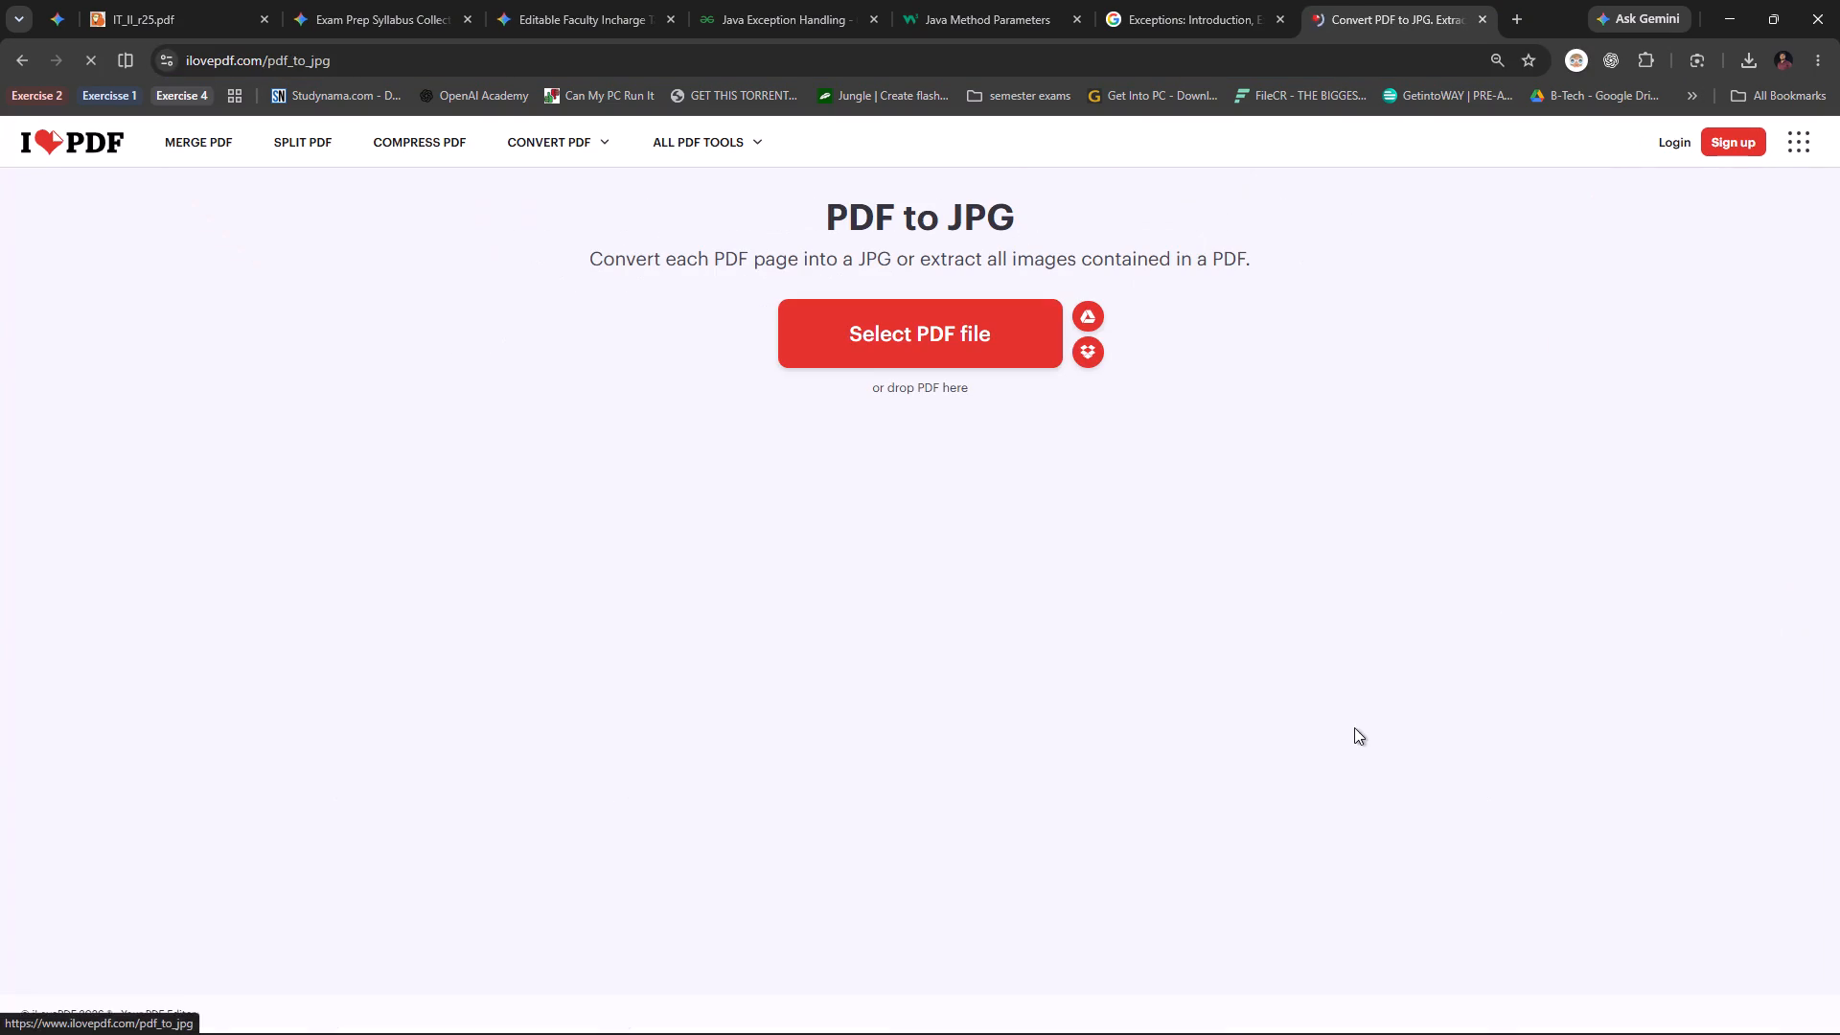
double_click(954, 337)
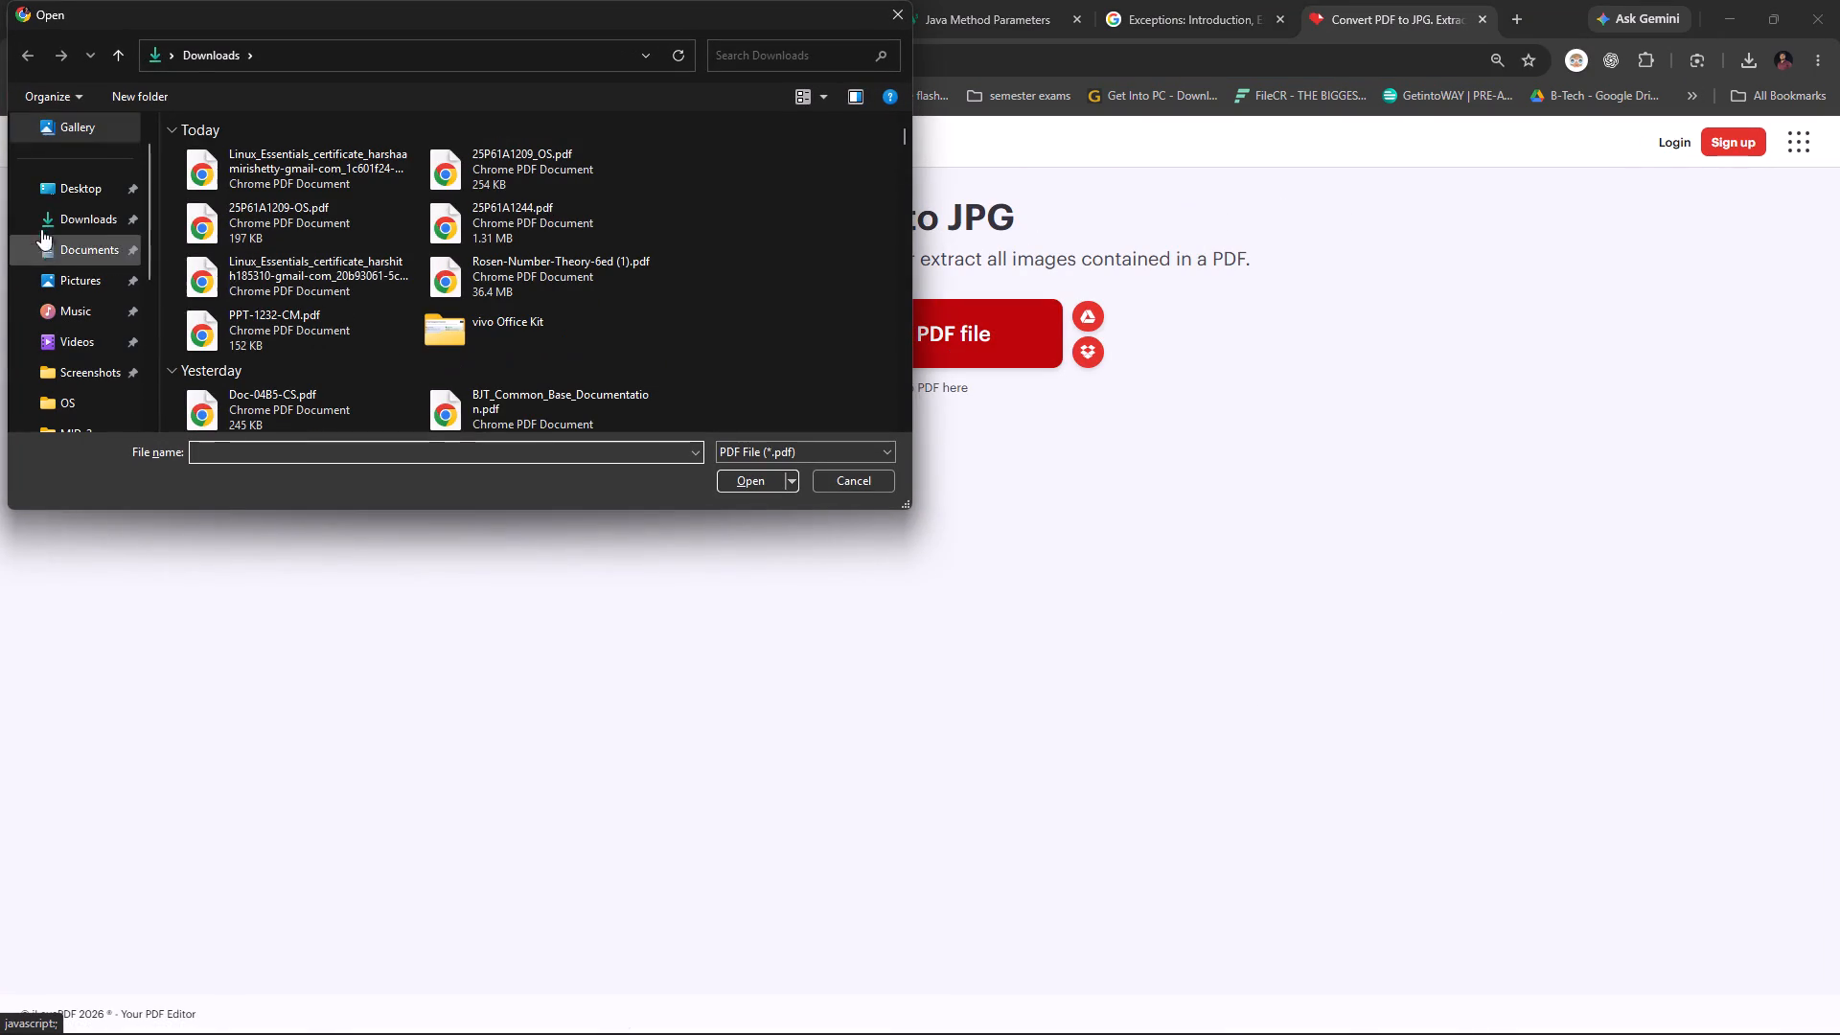
click(50, 218)
double_click(245, 181)
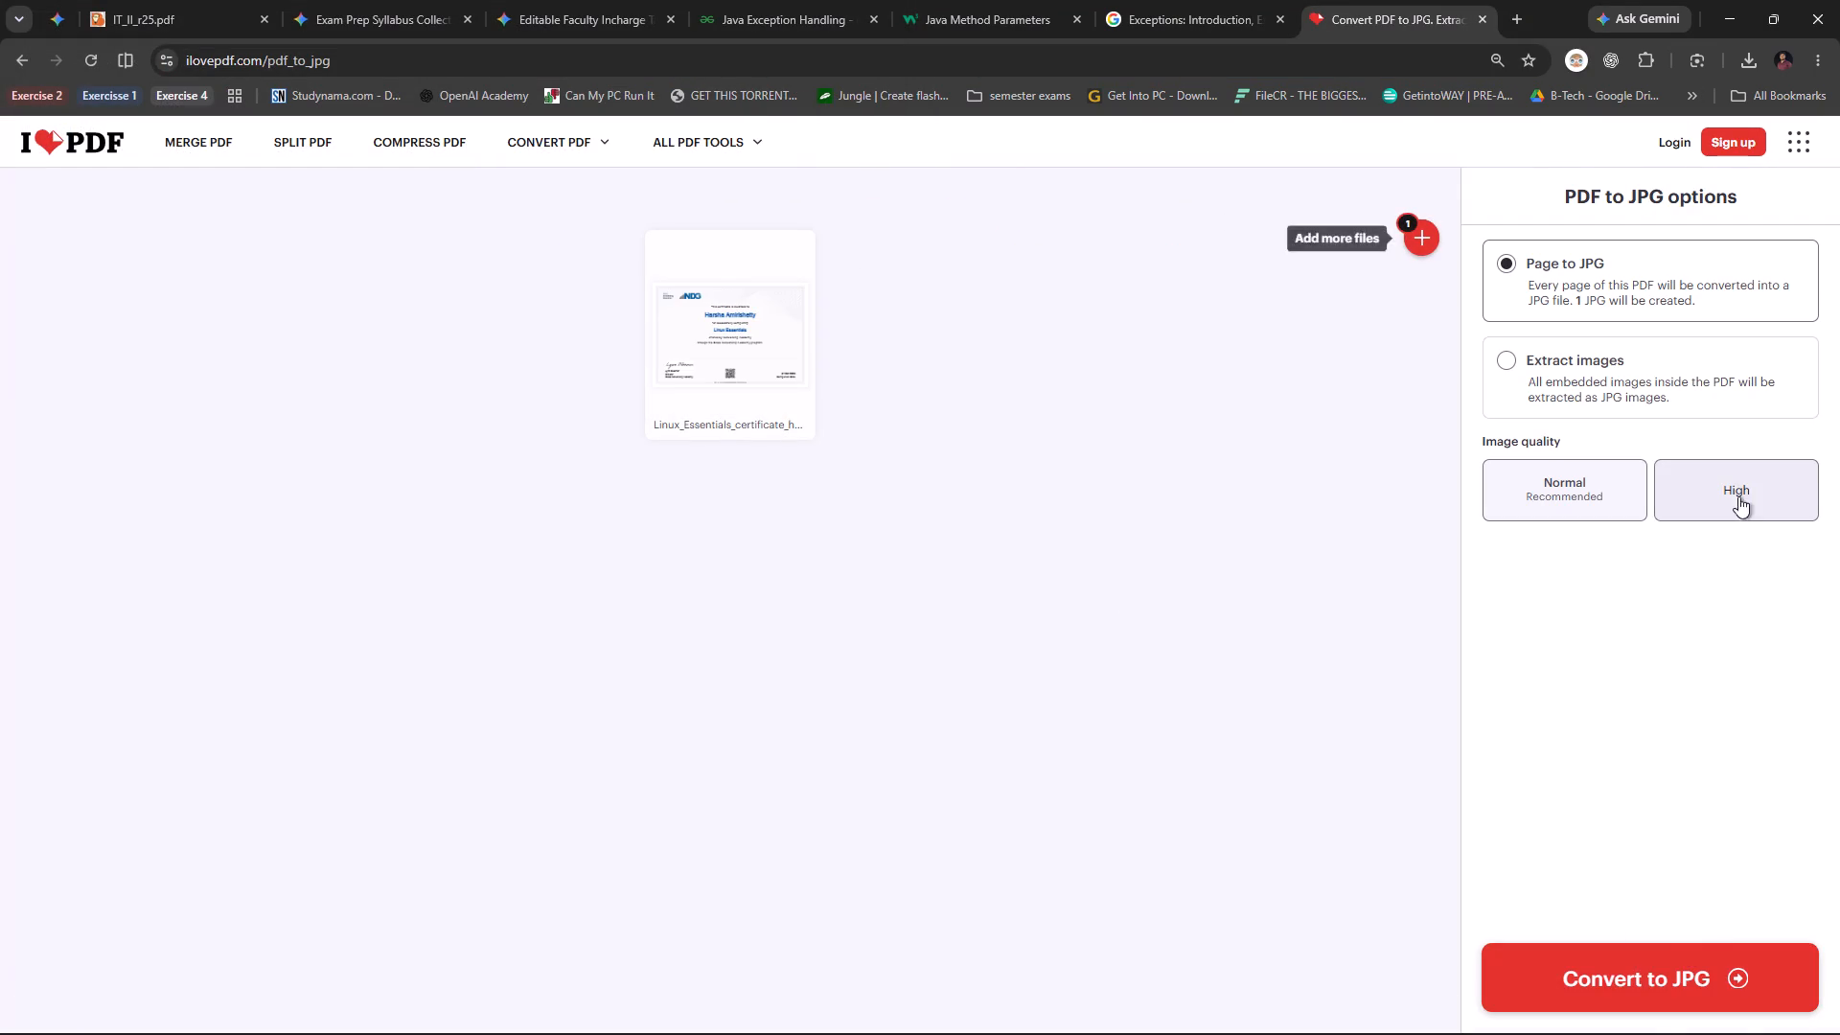
Convert the certificate to JPG with High image quality and download the resulting image.
click(1738, 496)
click(1664, 980)
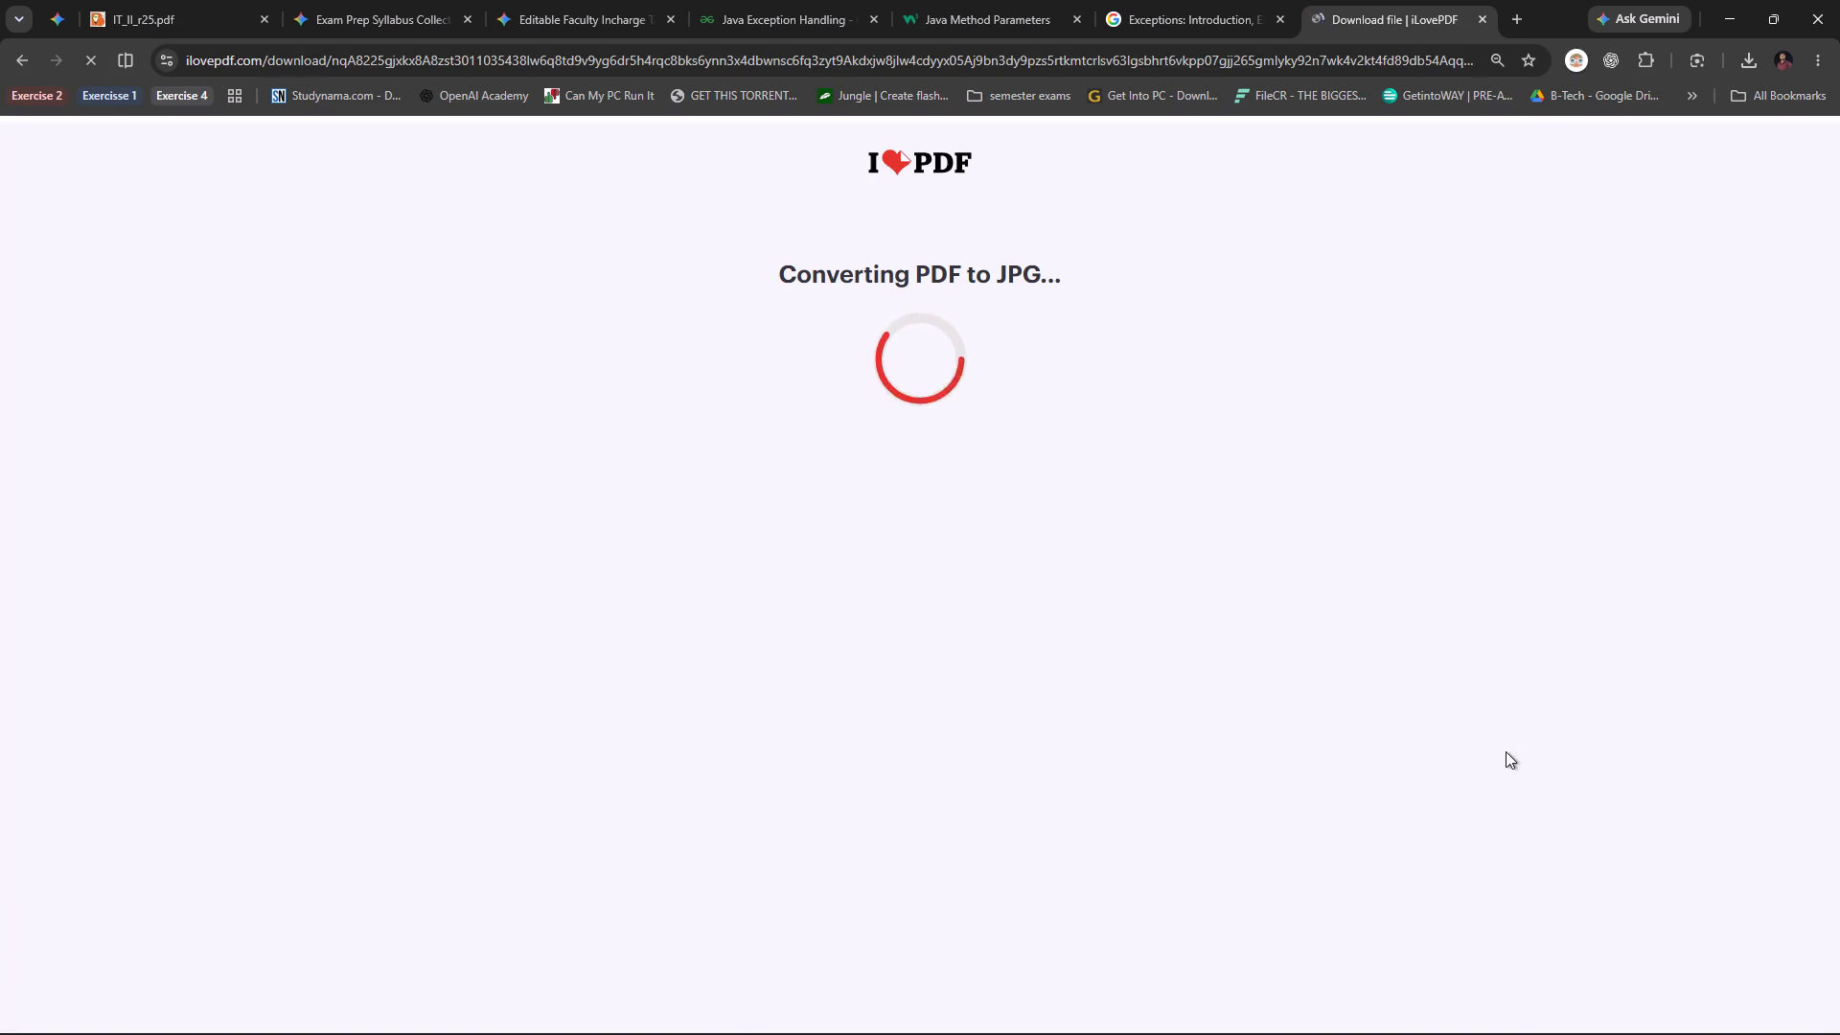
click(959, 287)
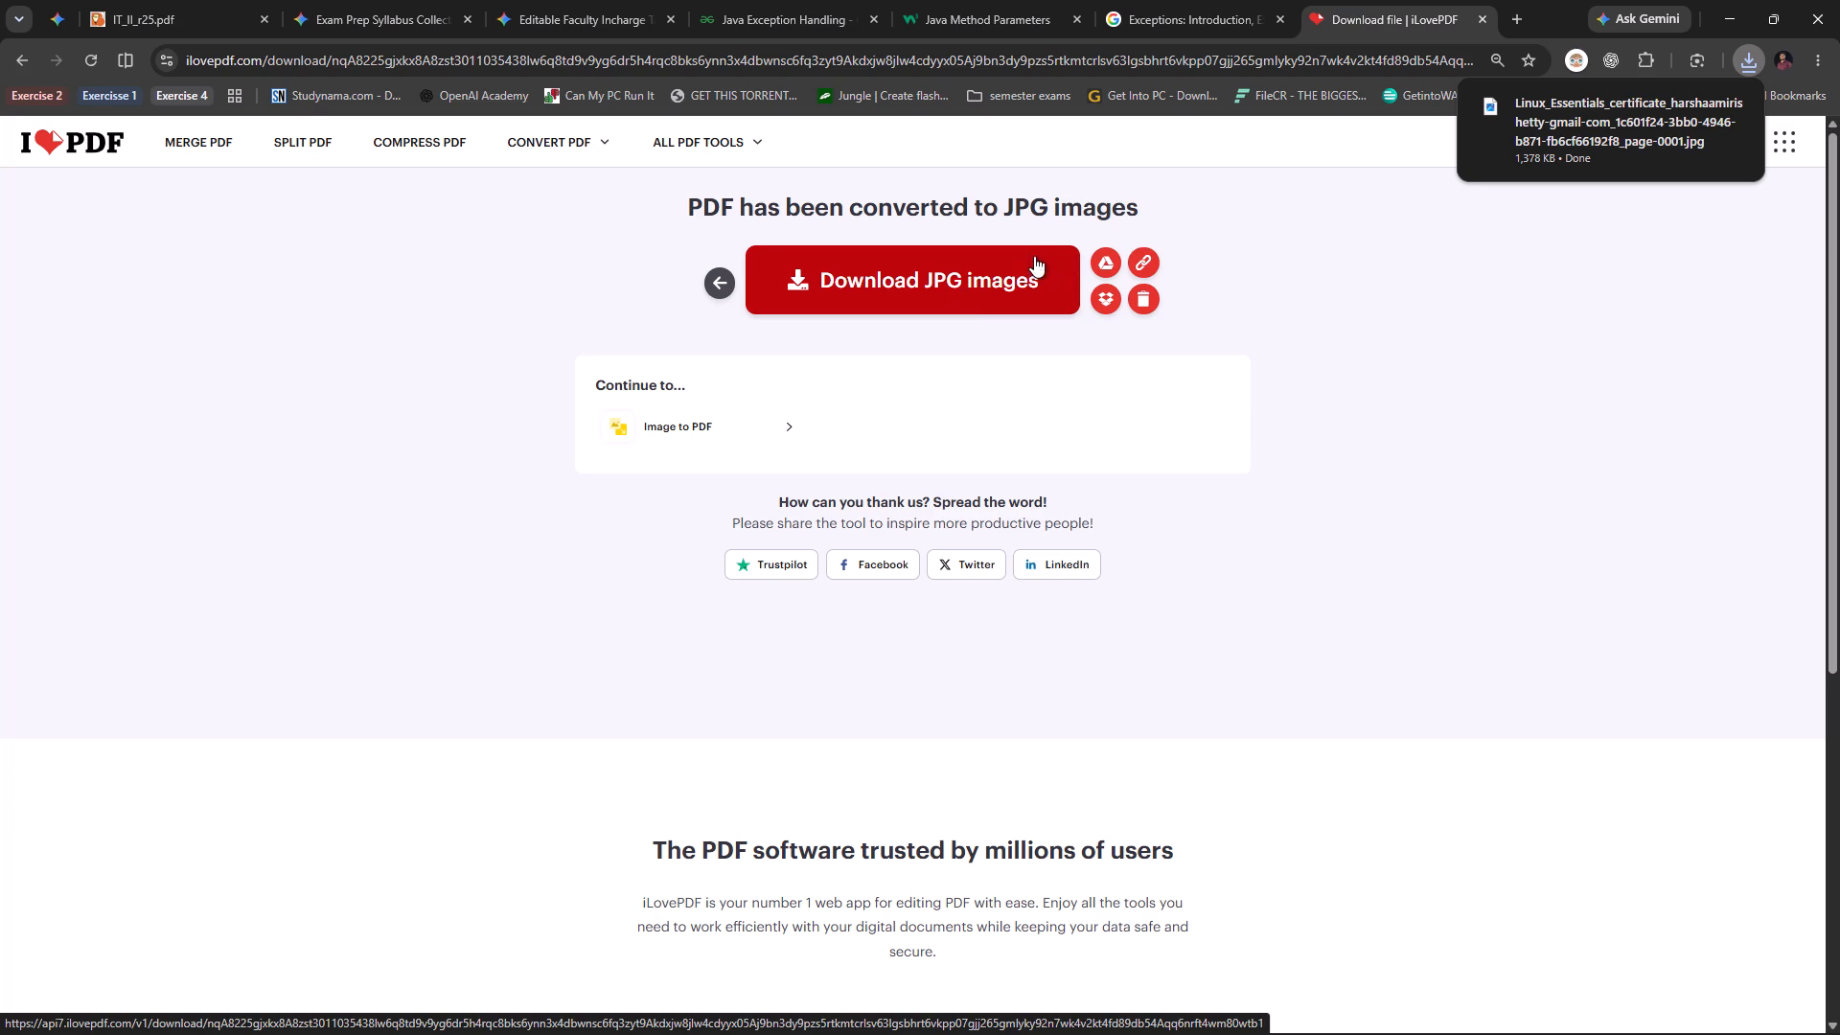
Insert the downloaded certificate JPG from the Downloads folder on the blank second page of the Linux Essentials report in Word.
click(1696, 103)
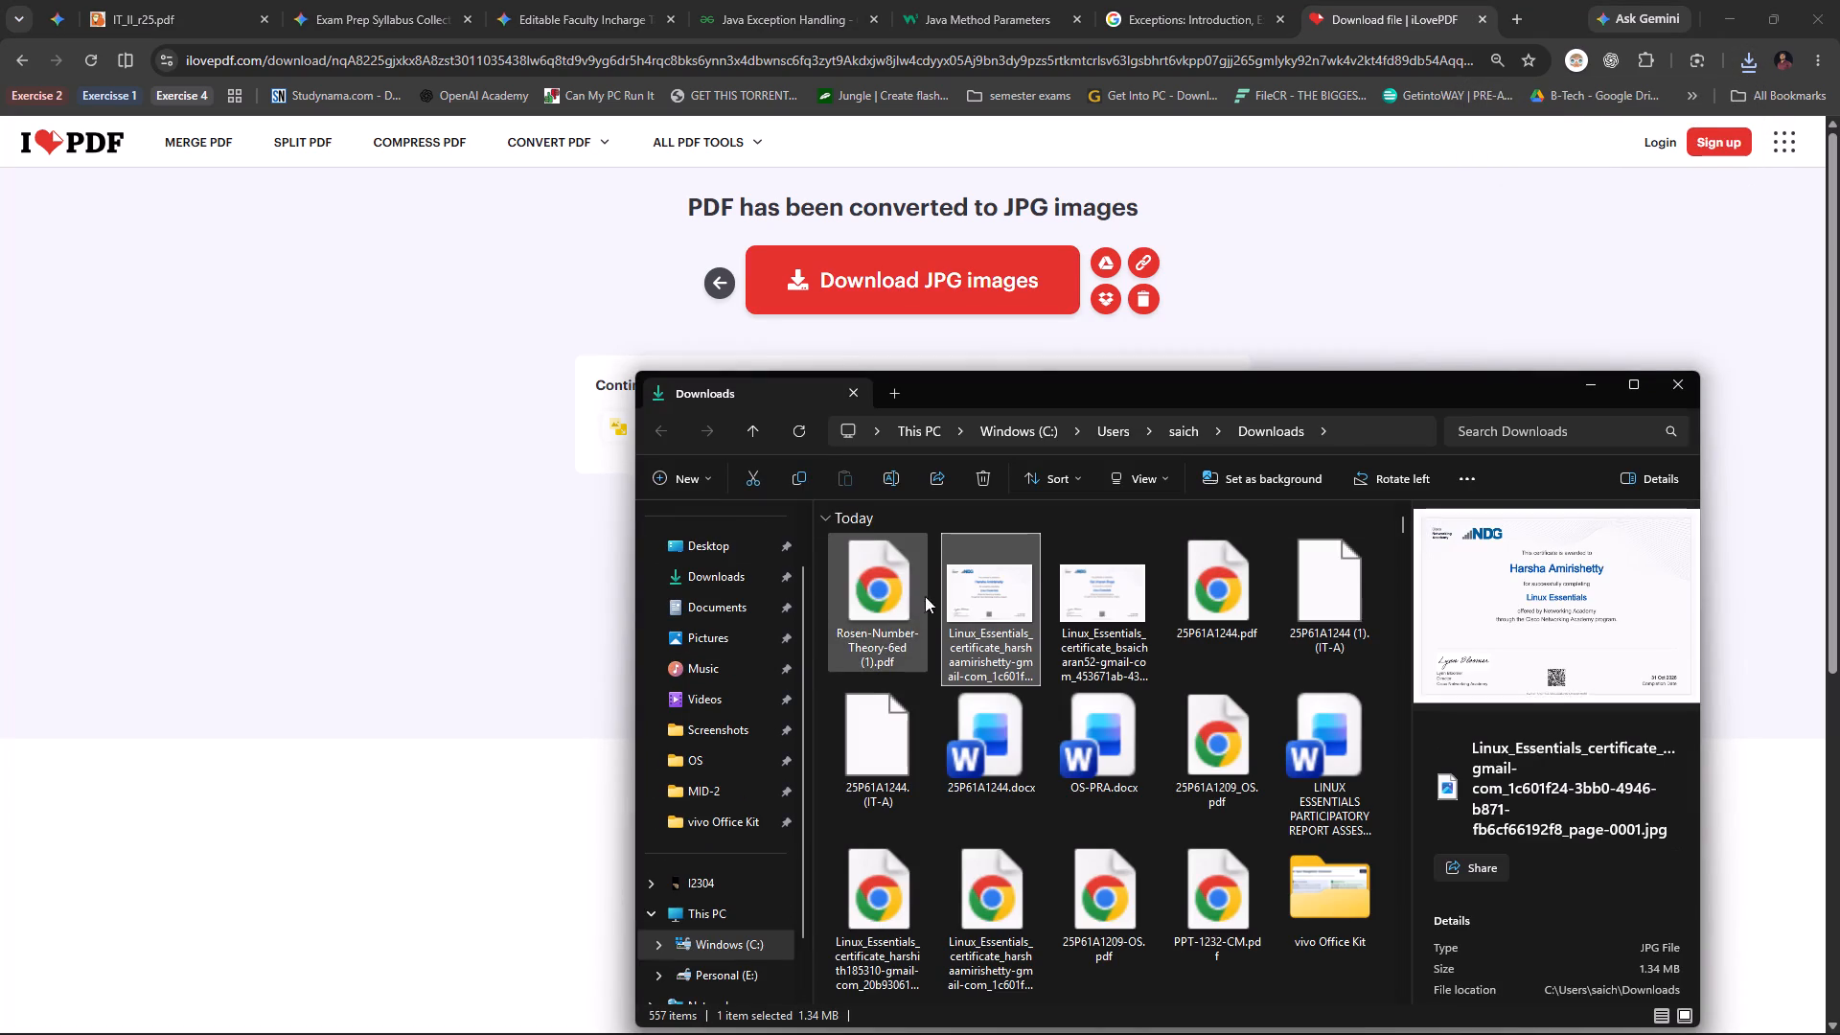
drag(977, 590, 1081, 562)
key(alt+Tab)
key(alt+Tab)
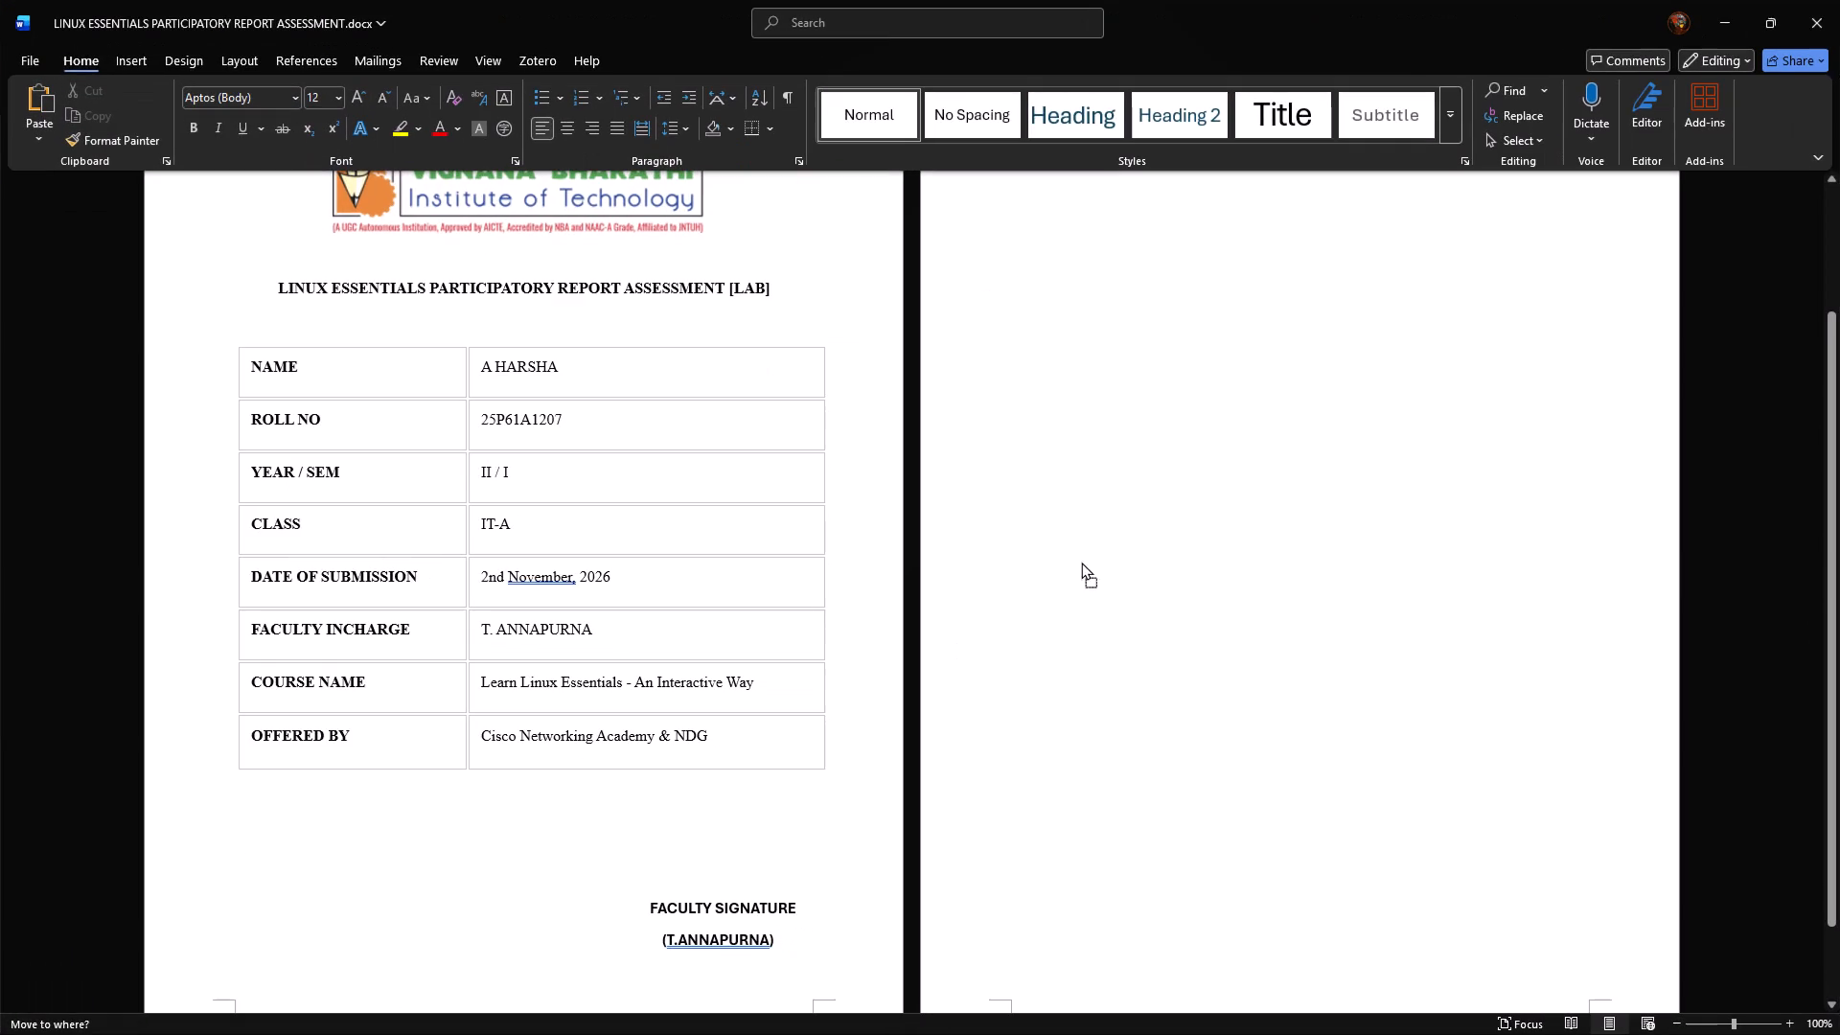
drag(1081, 562, 1154, 446)
scroll(1158, 447, up, 6)
scroll(1158, 447, down, 3)
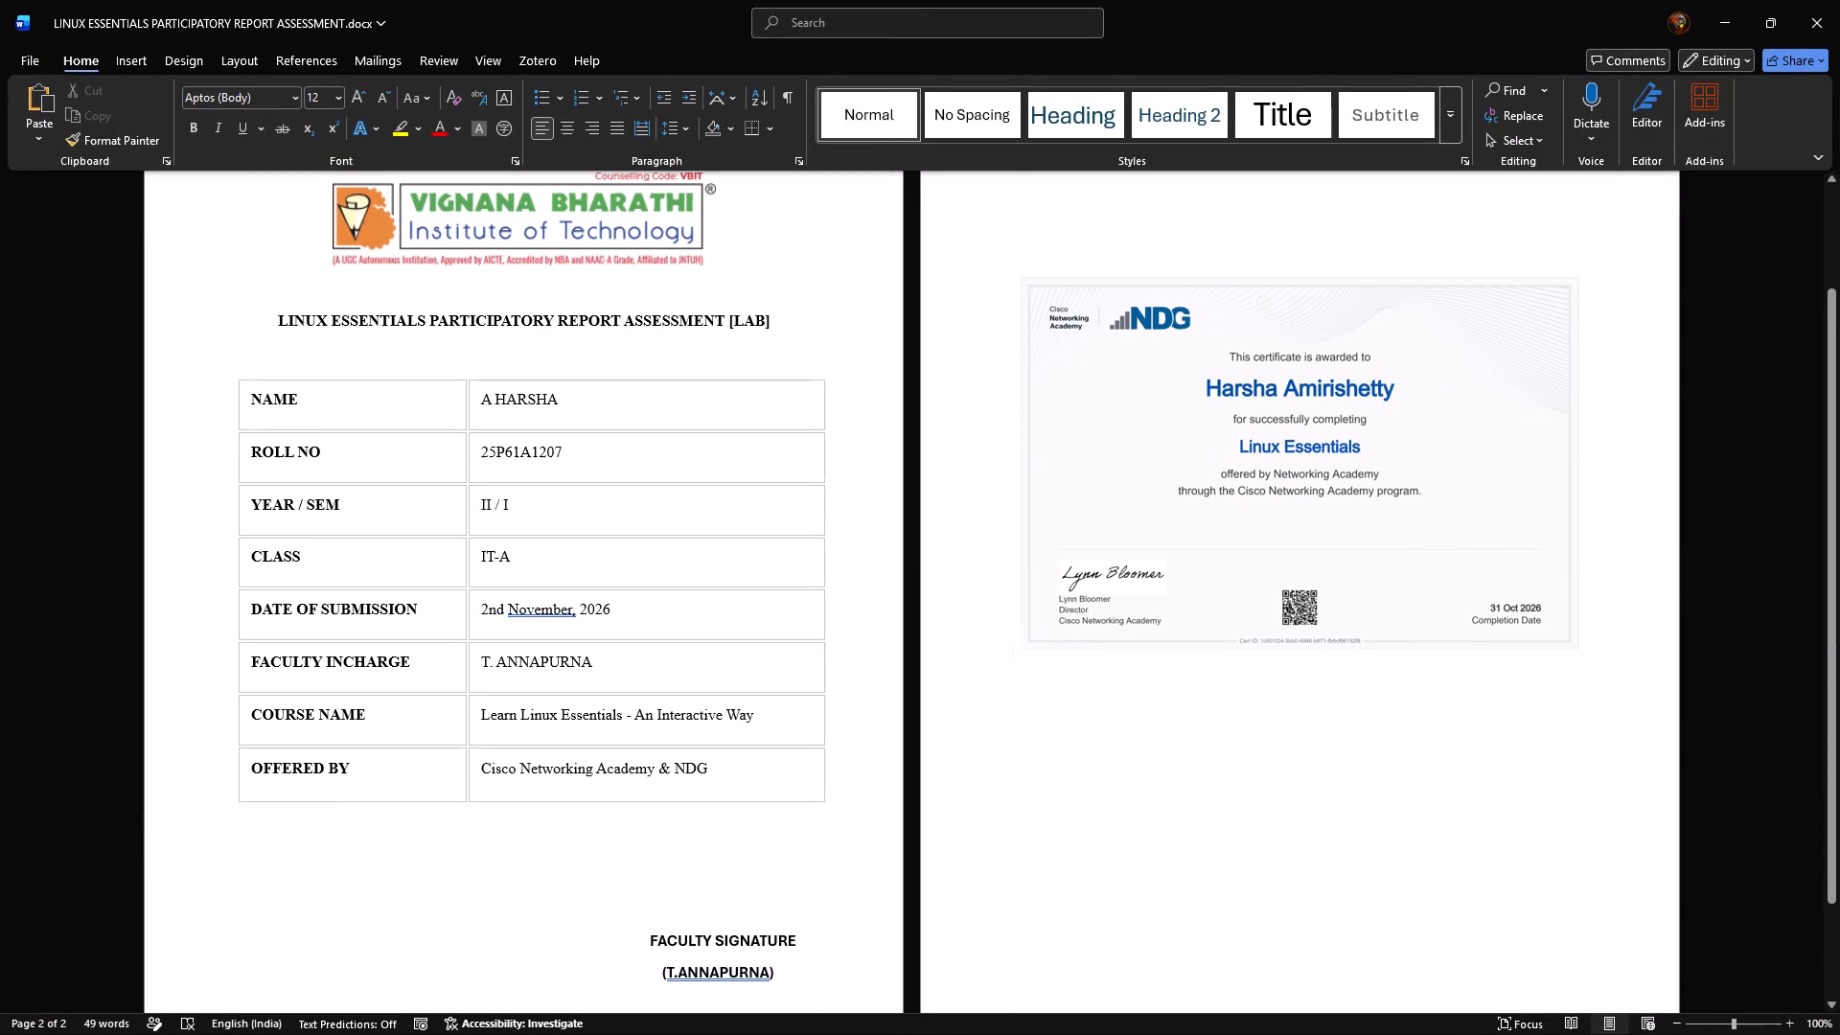
Export the report as a PDF to Downloads, naming it with the student's roll number followed by -OS.
click(40, 63)
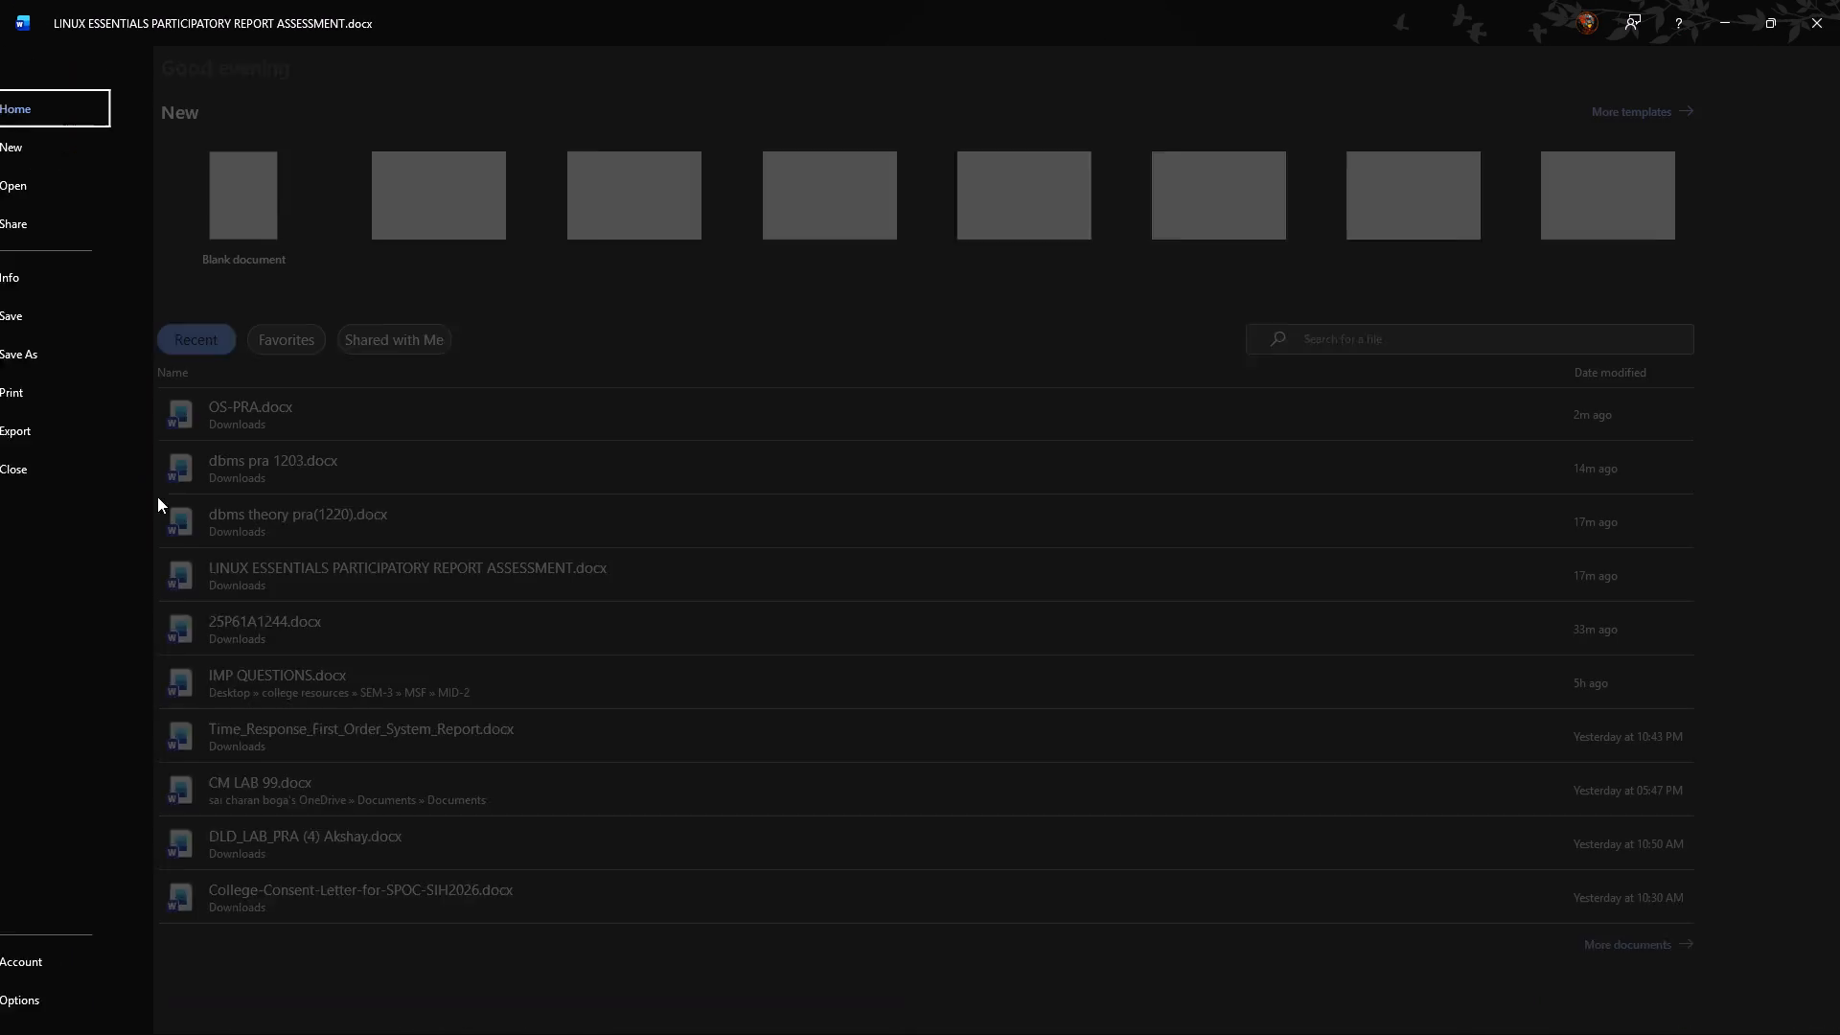
click(73, 433)
click(552, 269)
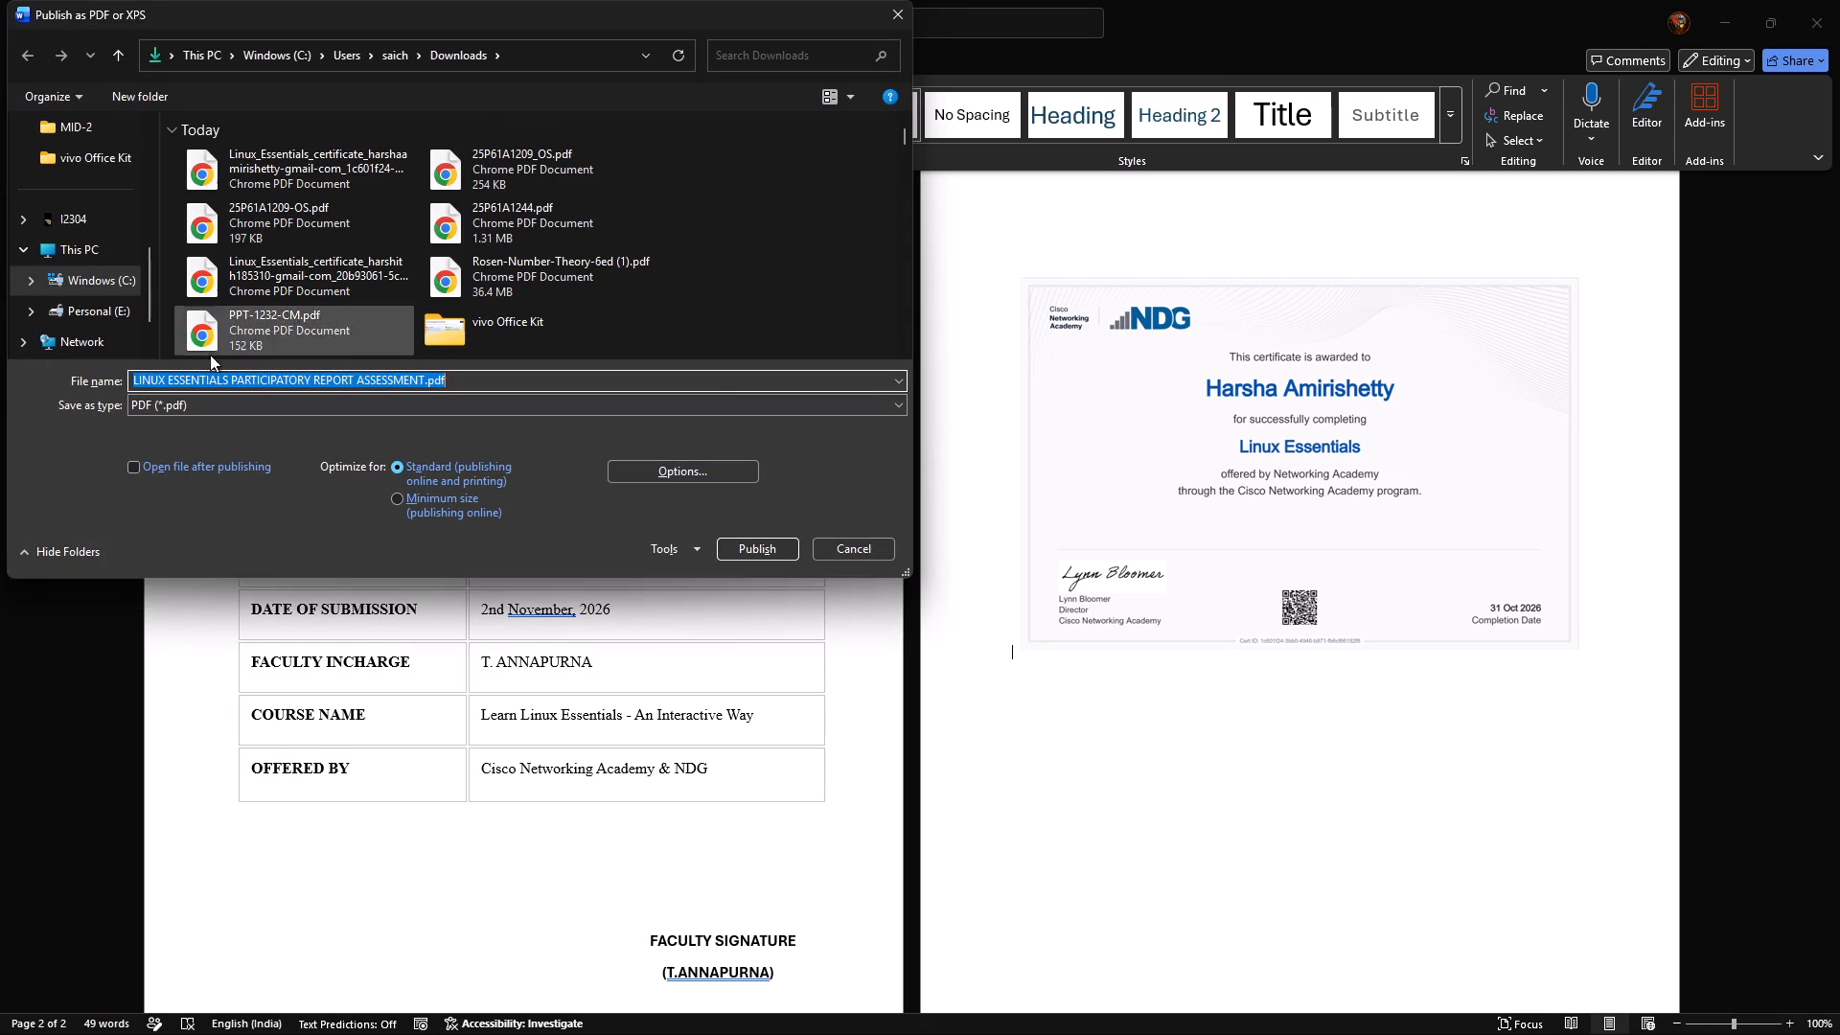
scroll(88, 253, up, 5)
double_click(94, 269)
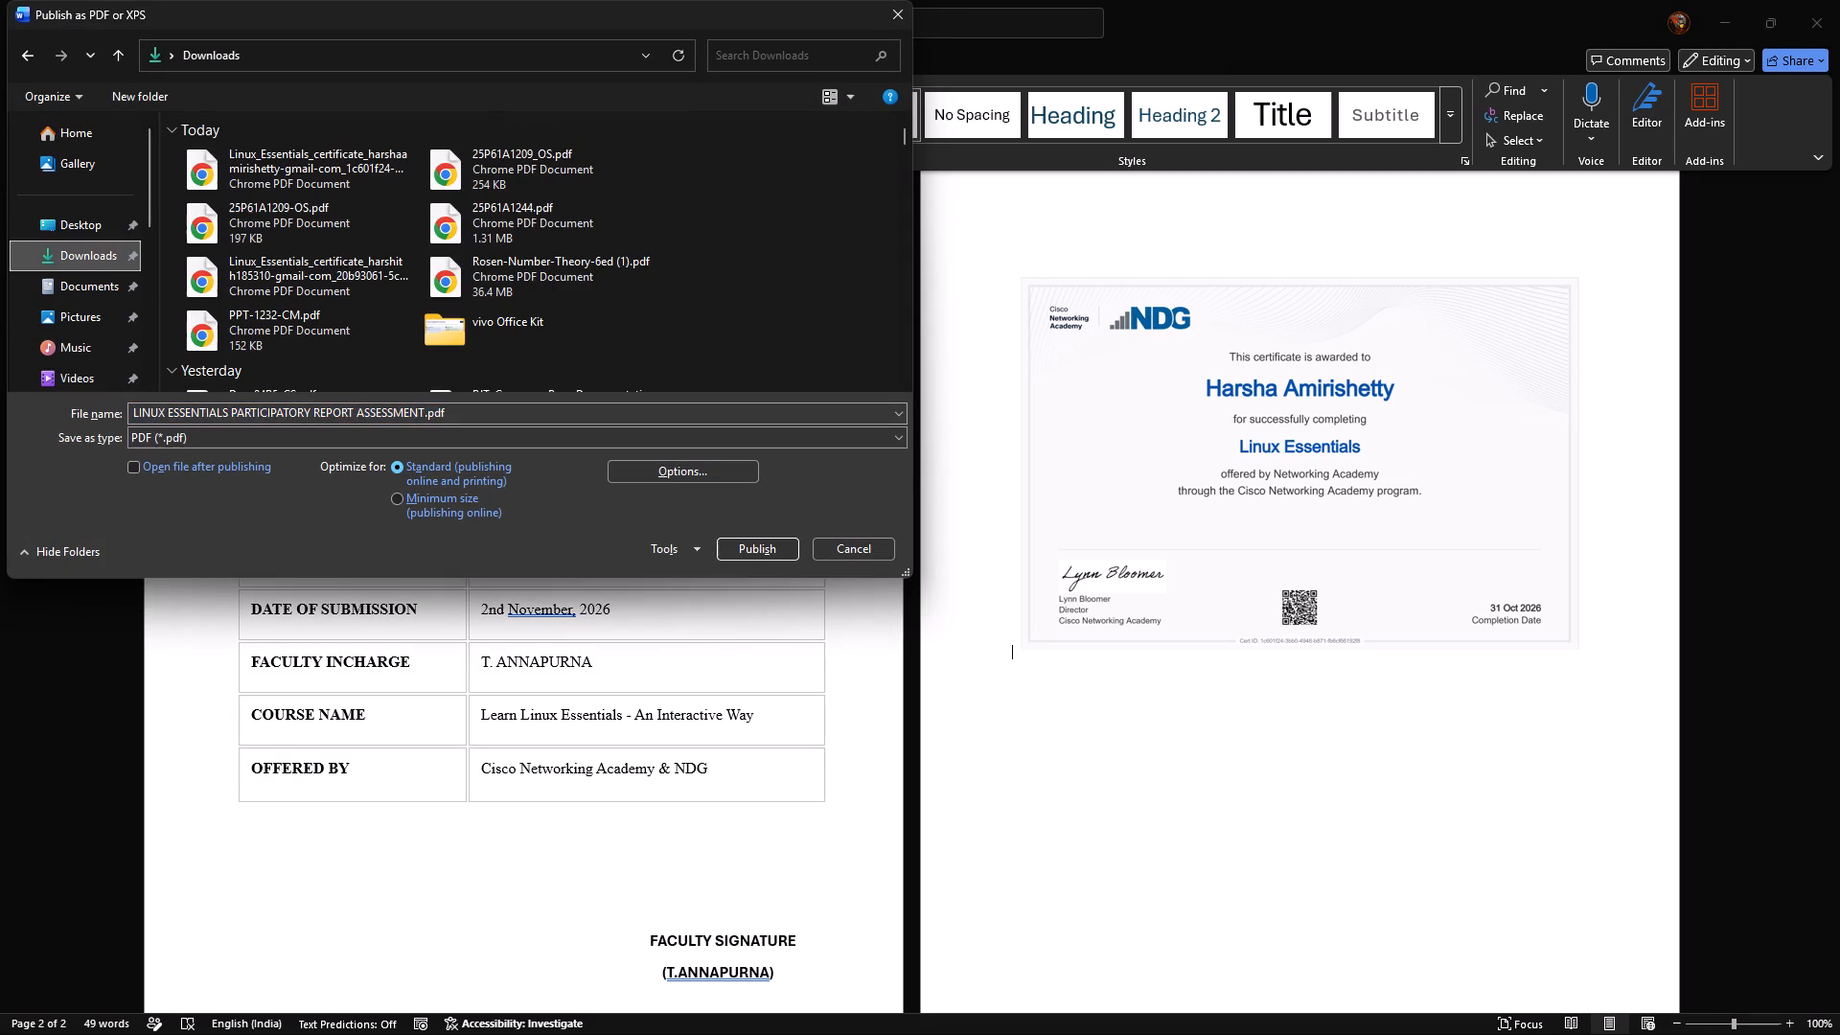
click(464, 409)
key(BackSpace)
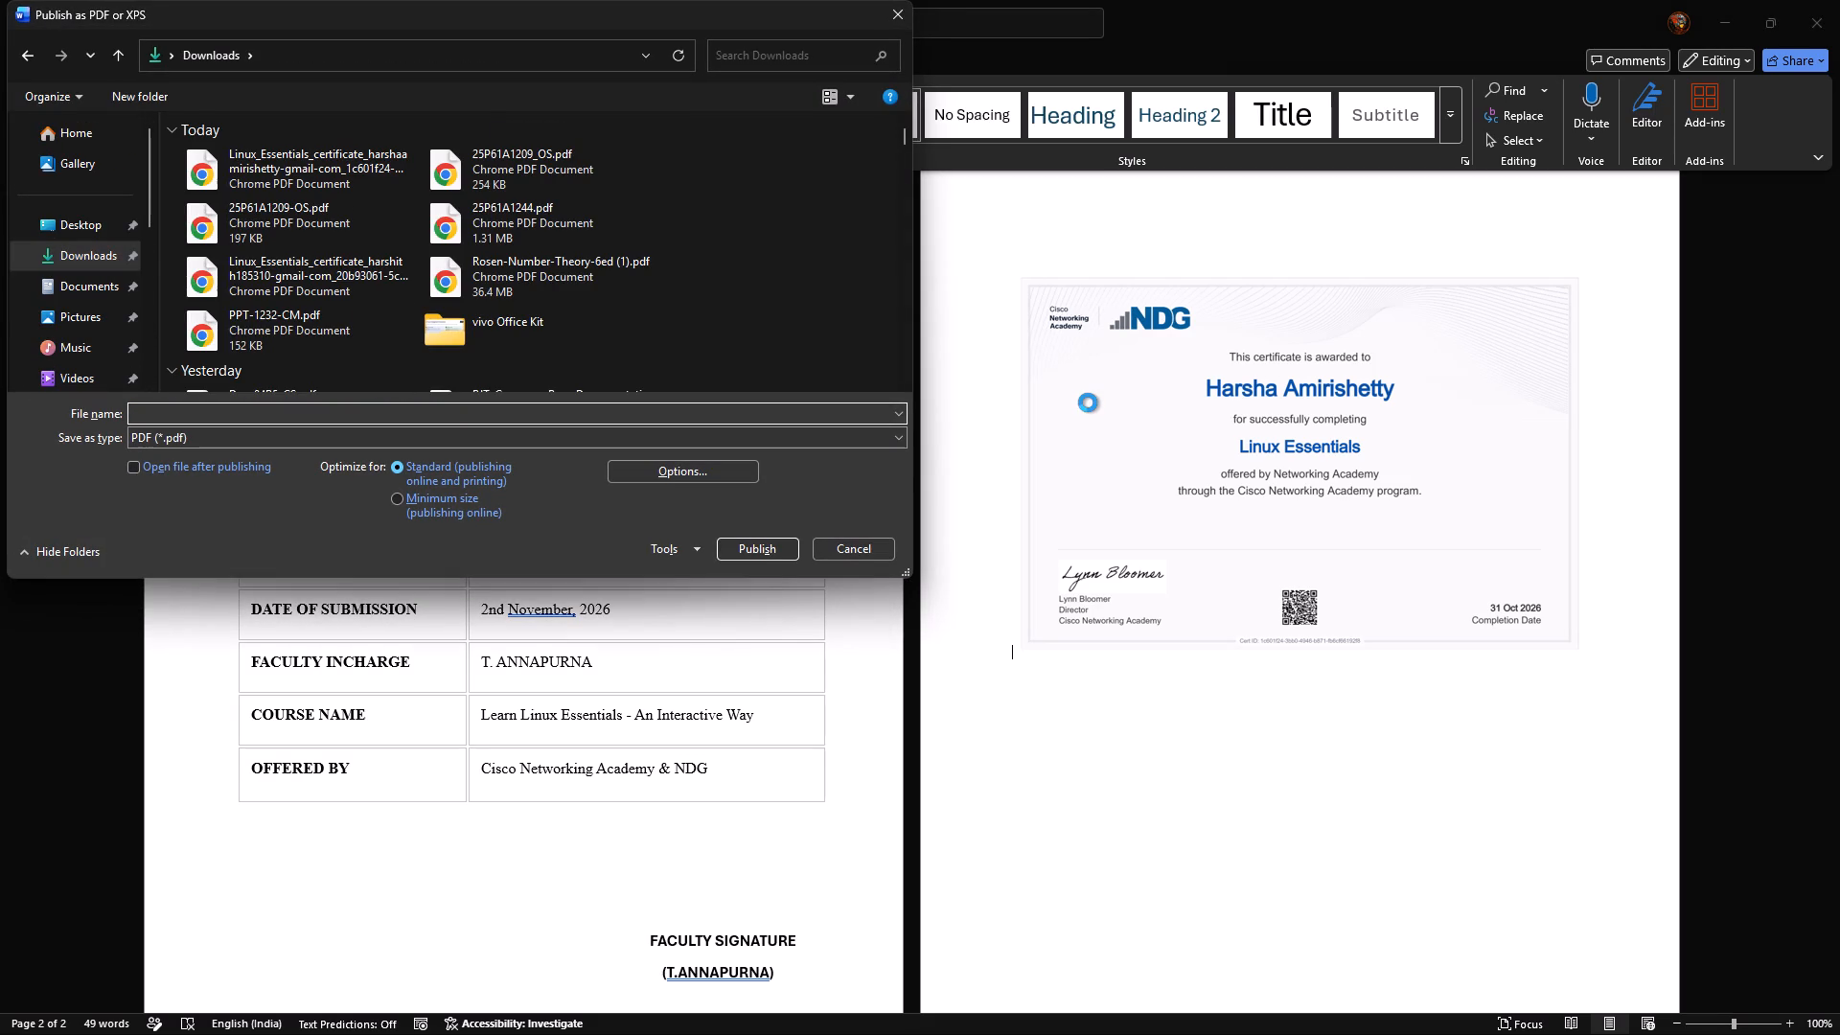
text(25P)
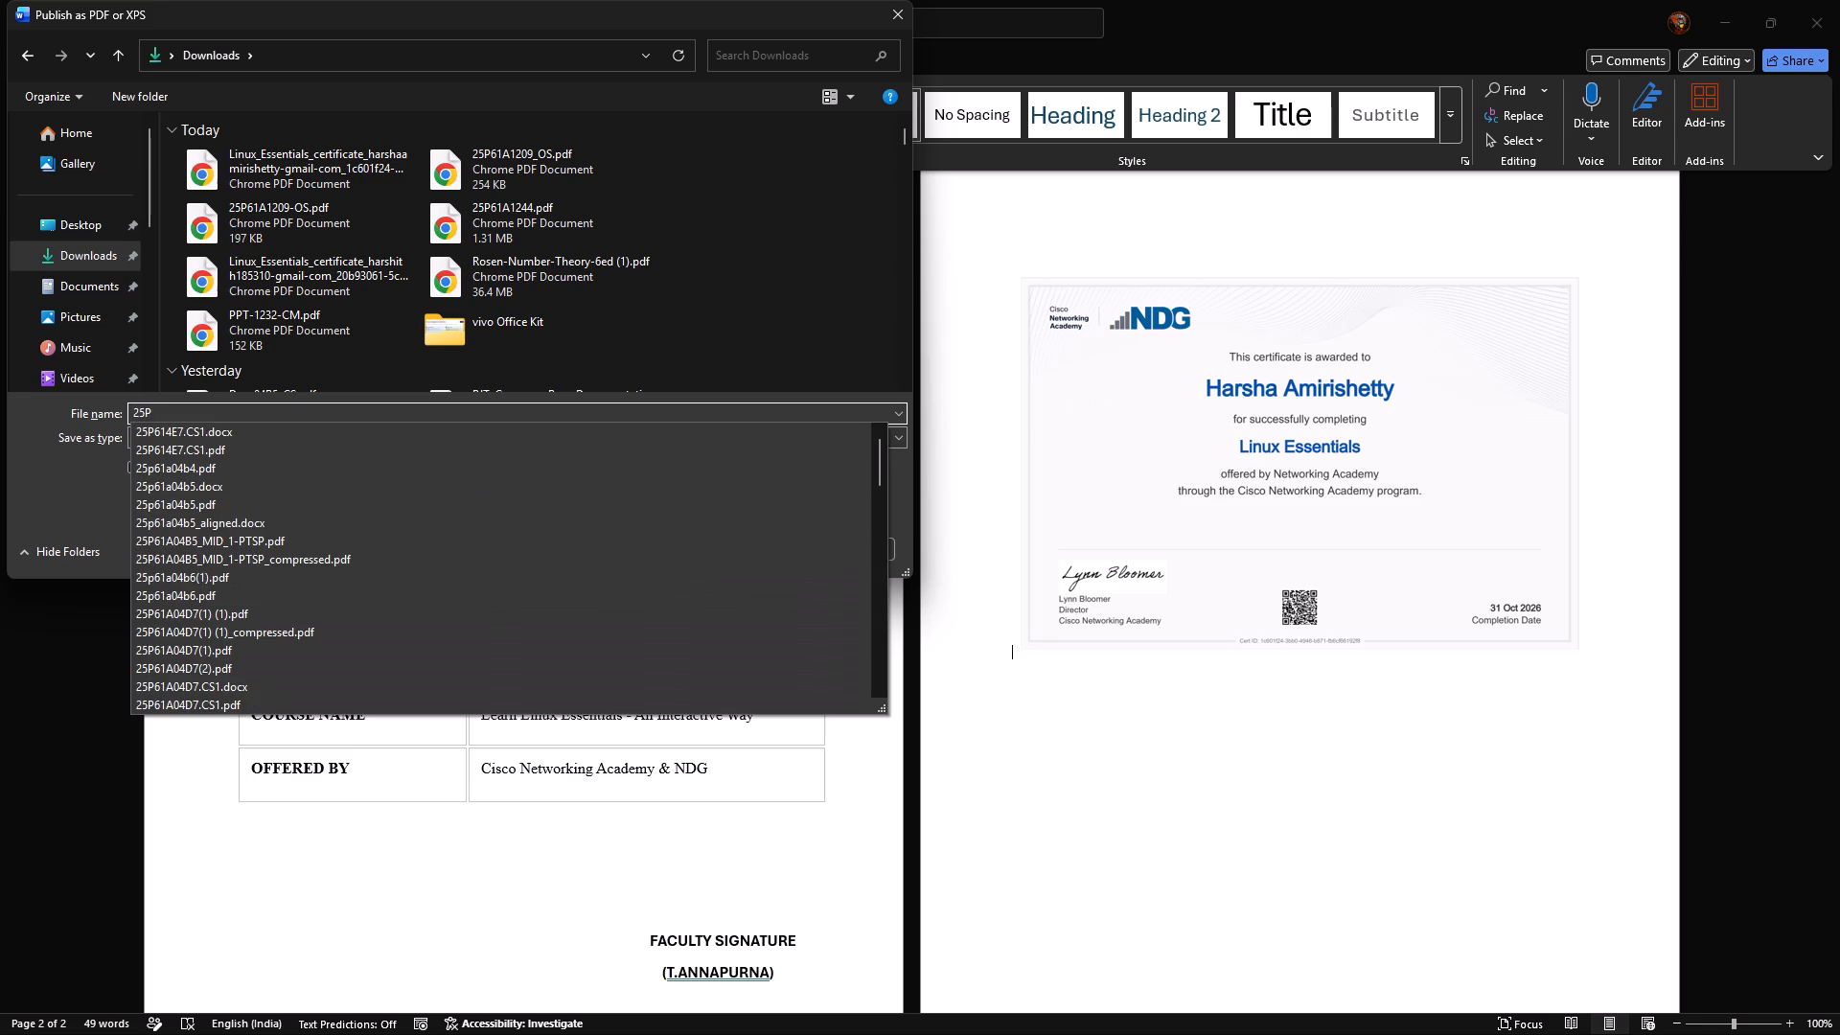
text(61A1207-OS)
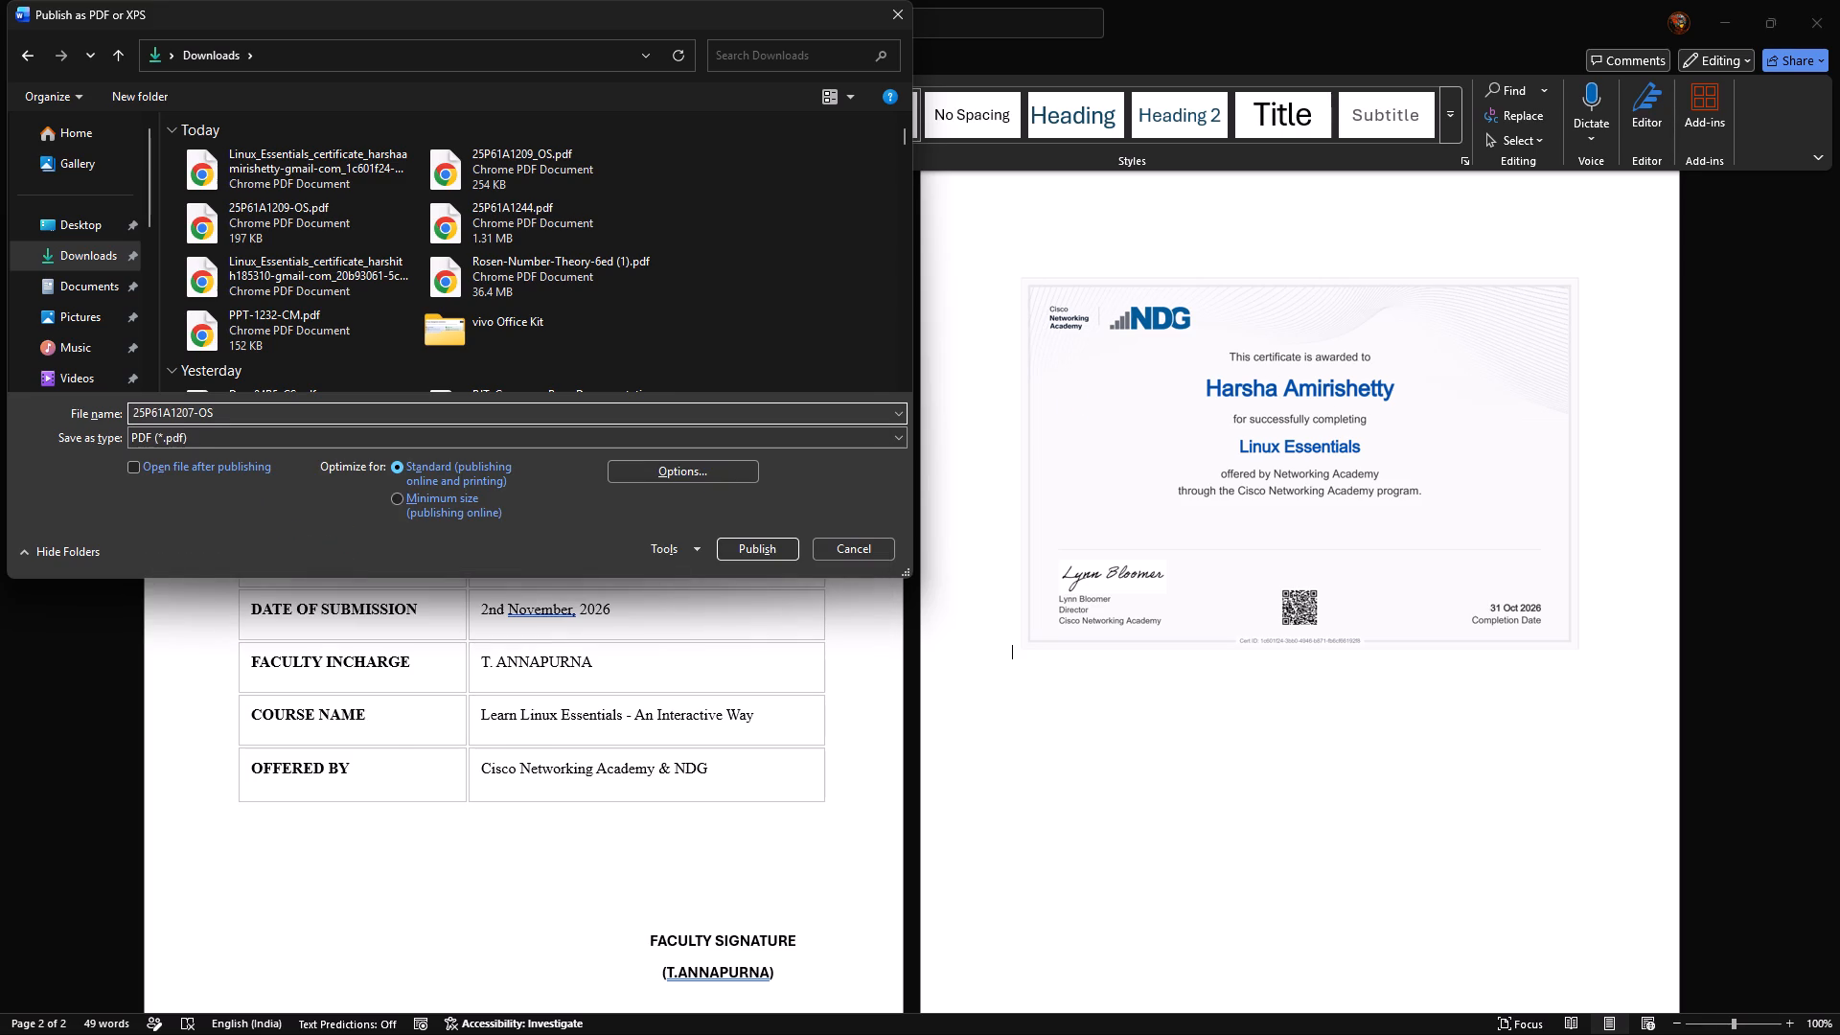
click(749, 556)
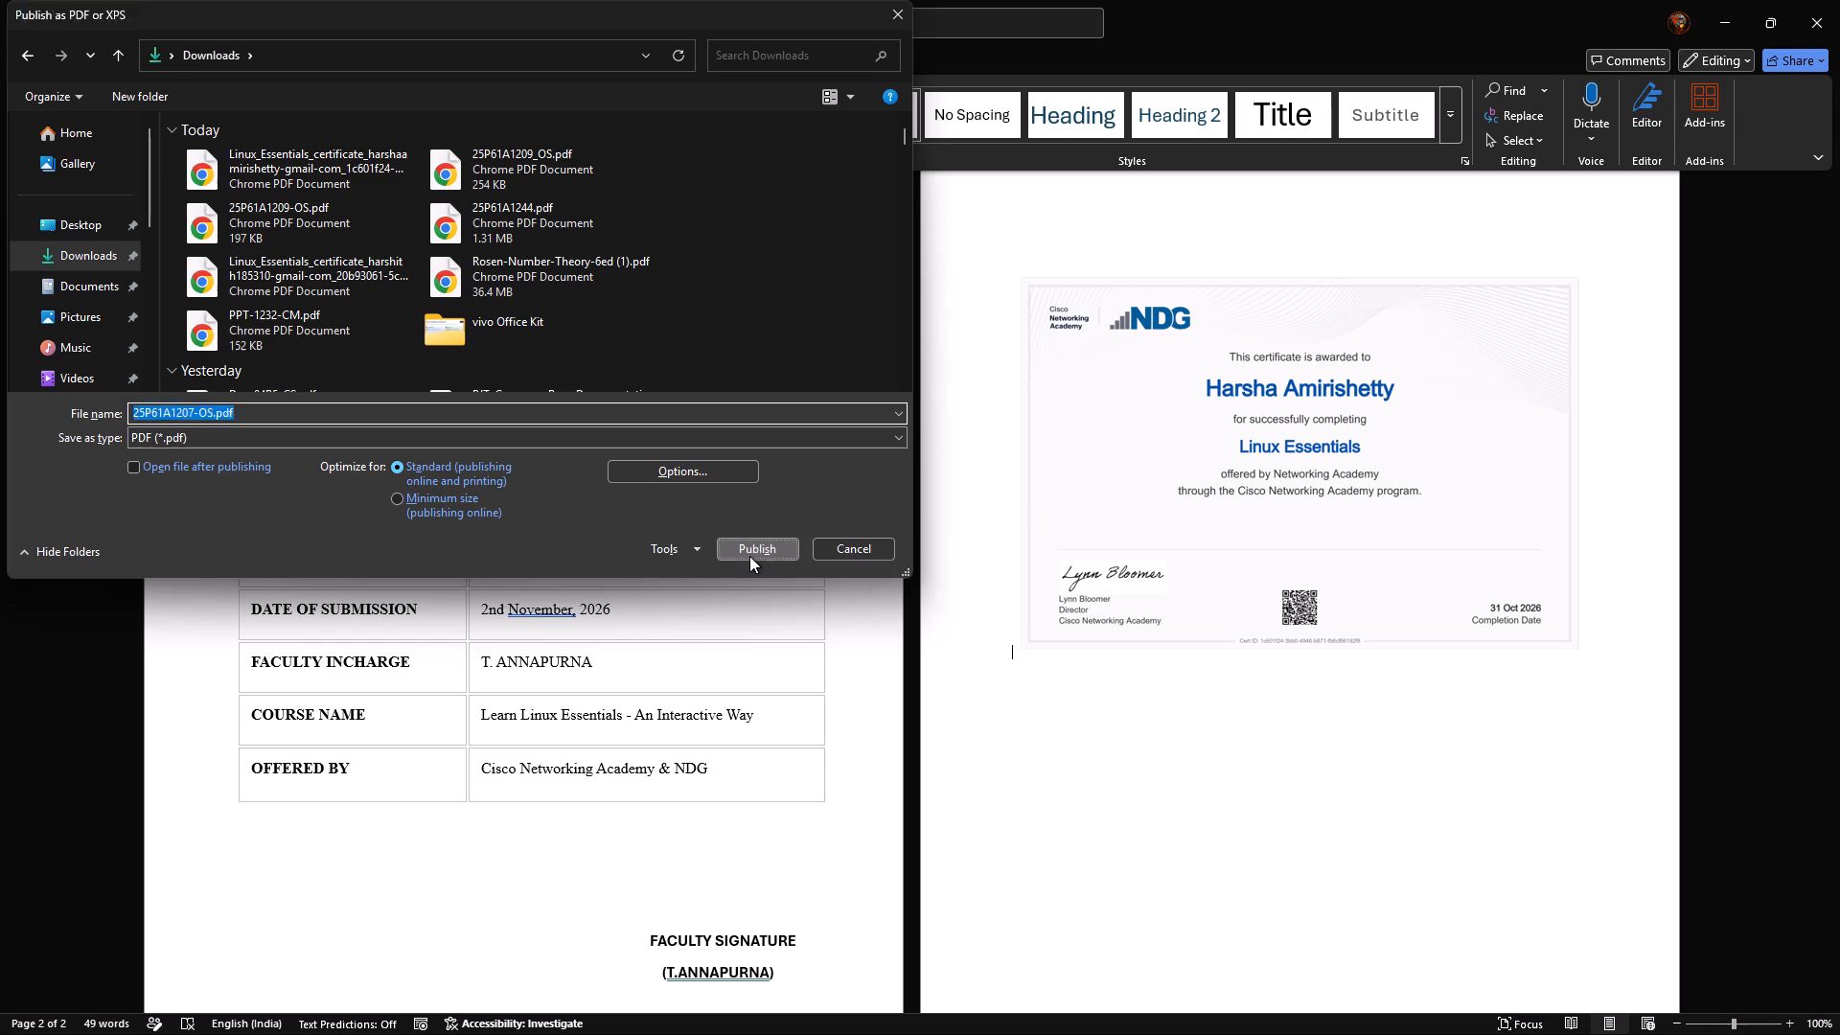
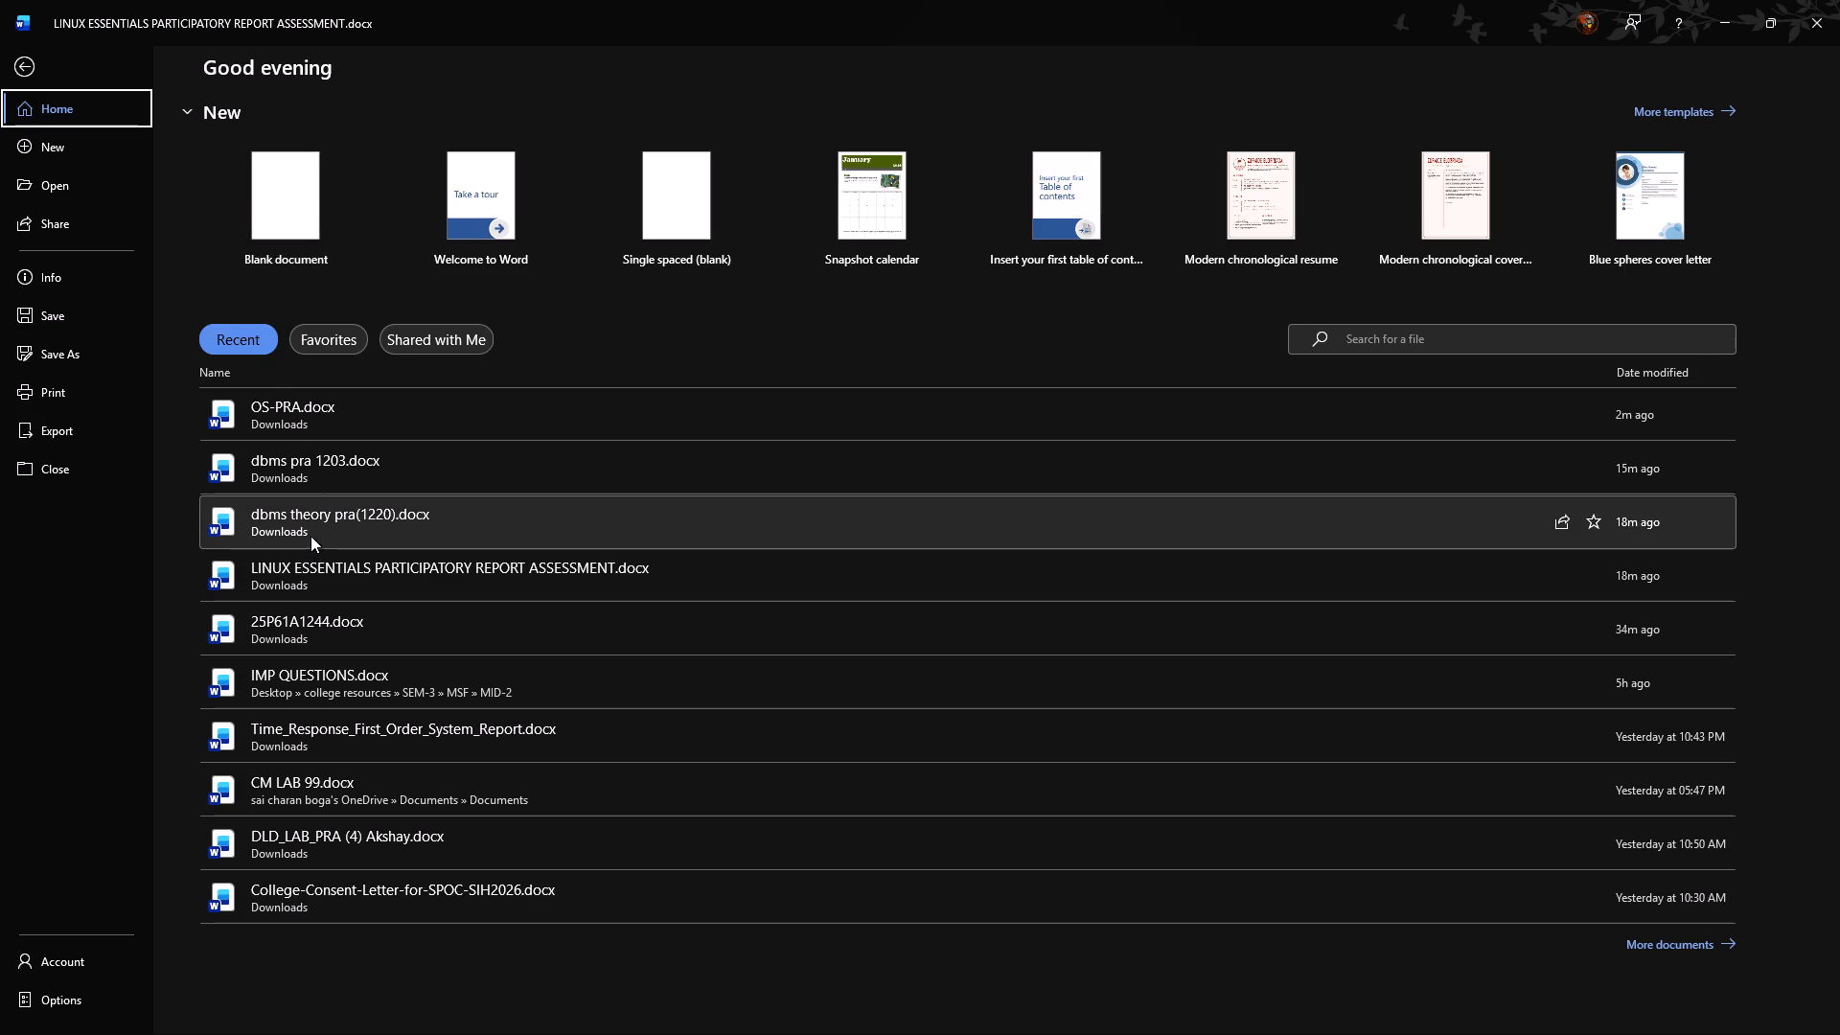
Open the OS-PRA.docx document from Downloads, leaving the Linux Essentials report as it is.
click(531, 568)
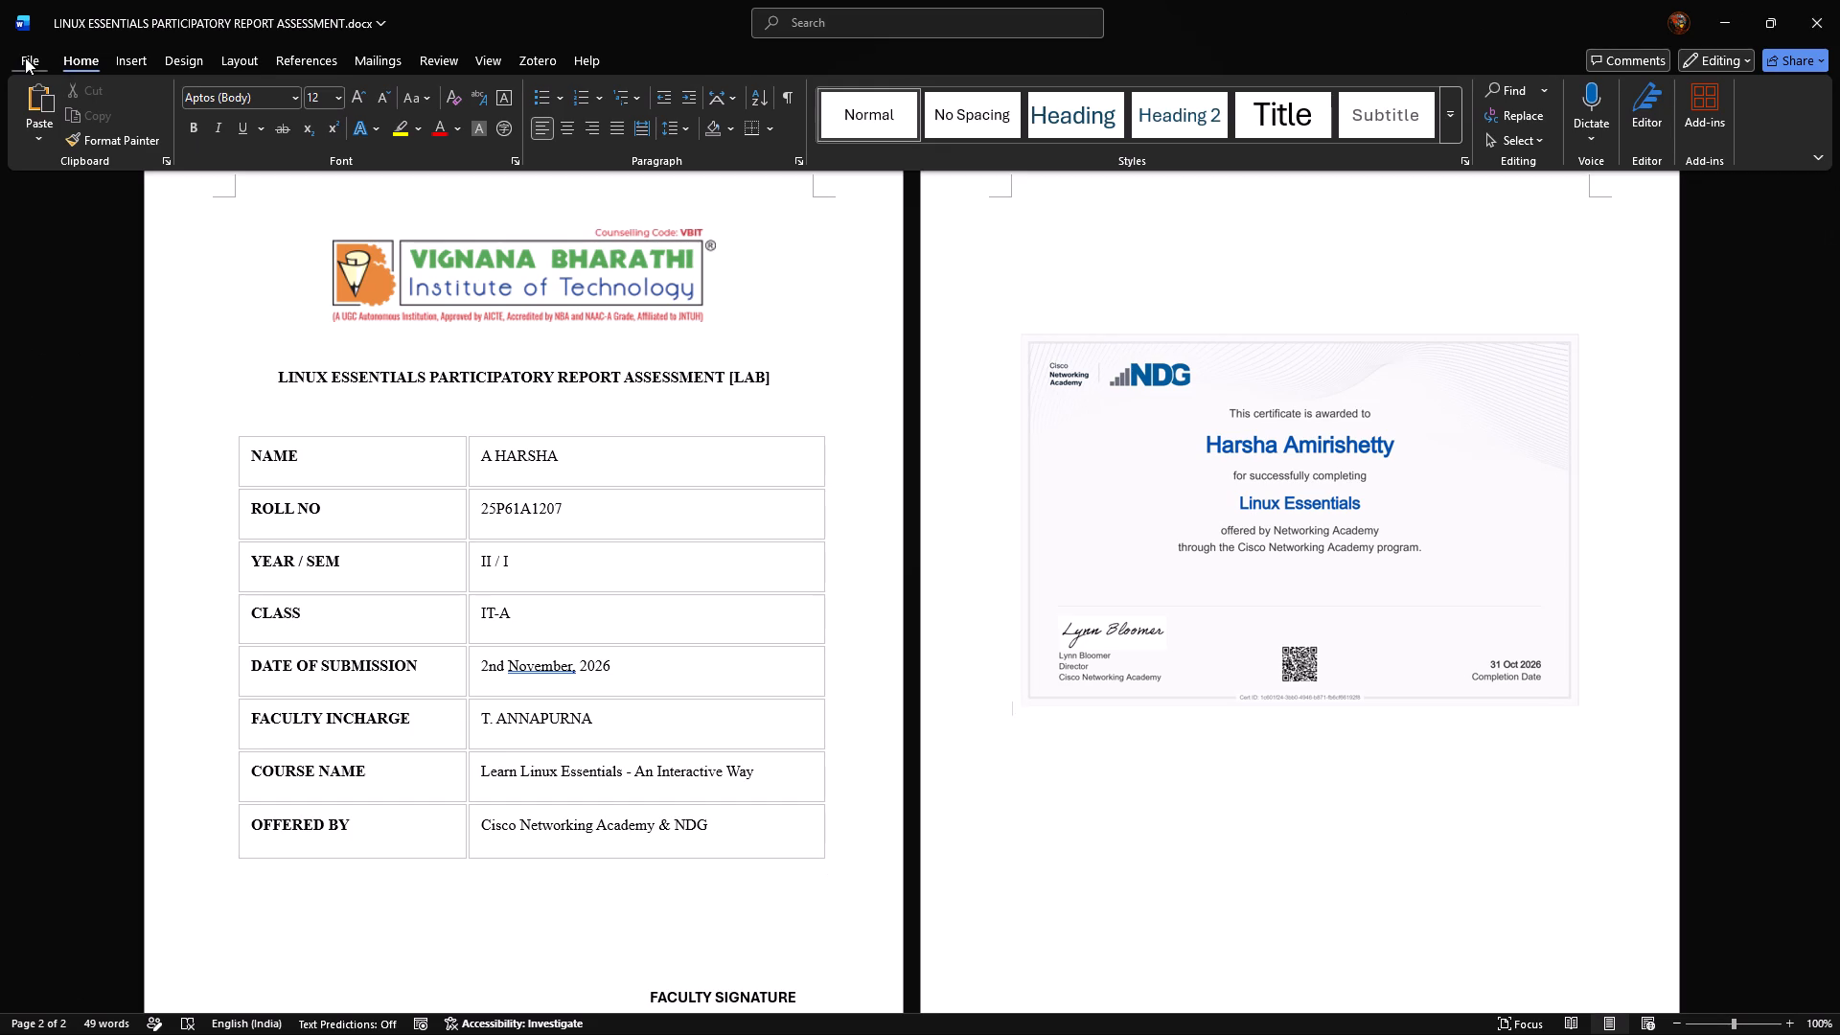
click(24, 57)
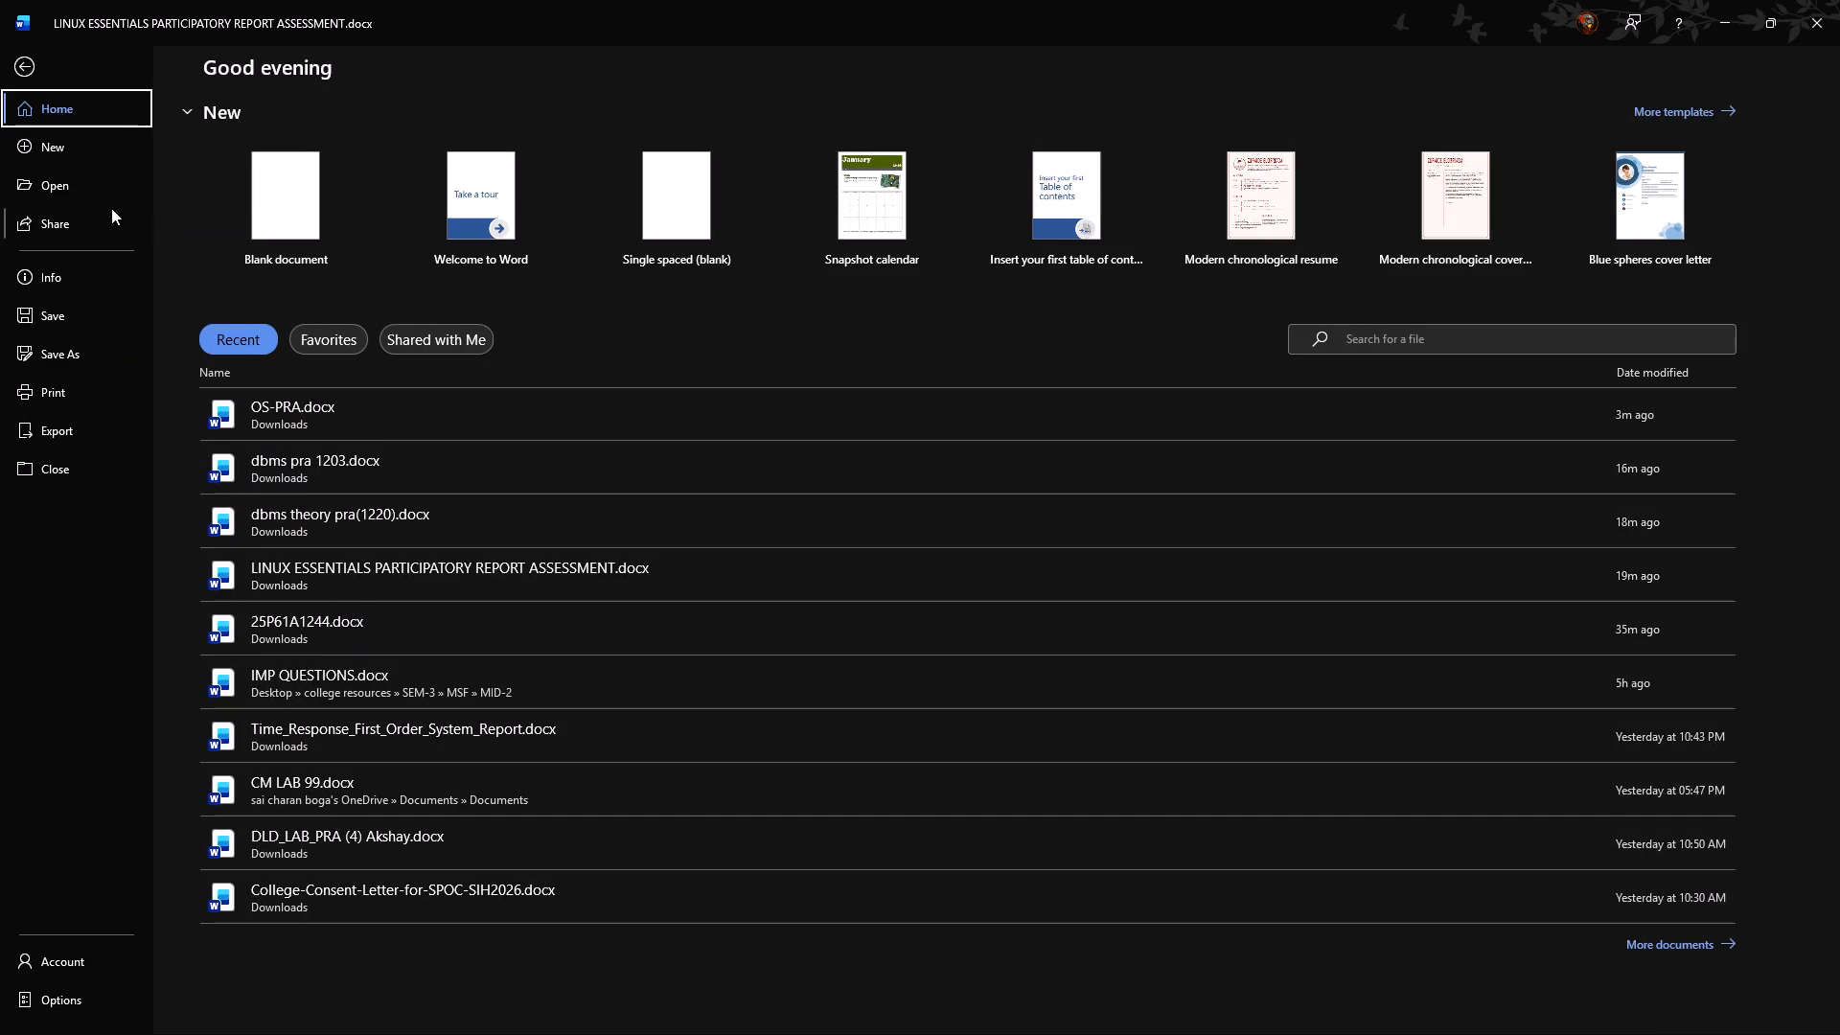
click(47, 191)
click(282, 433)
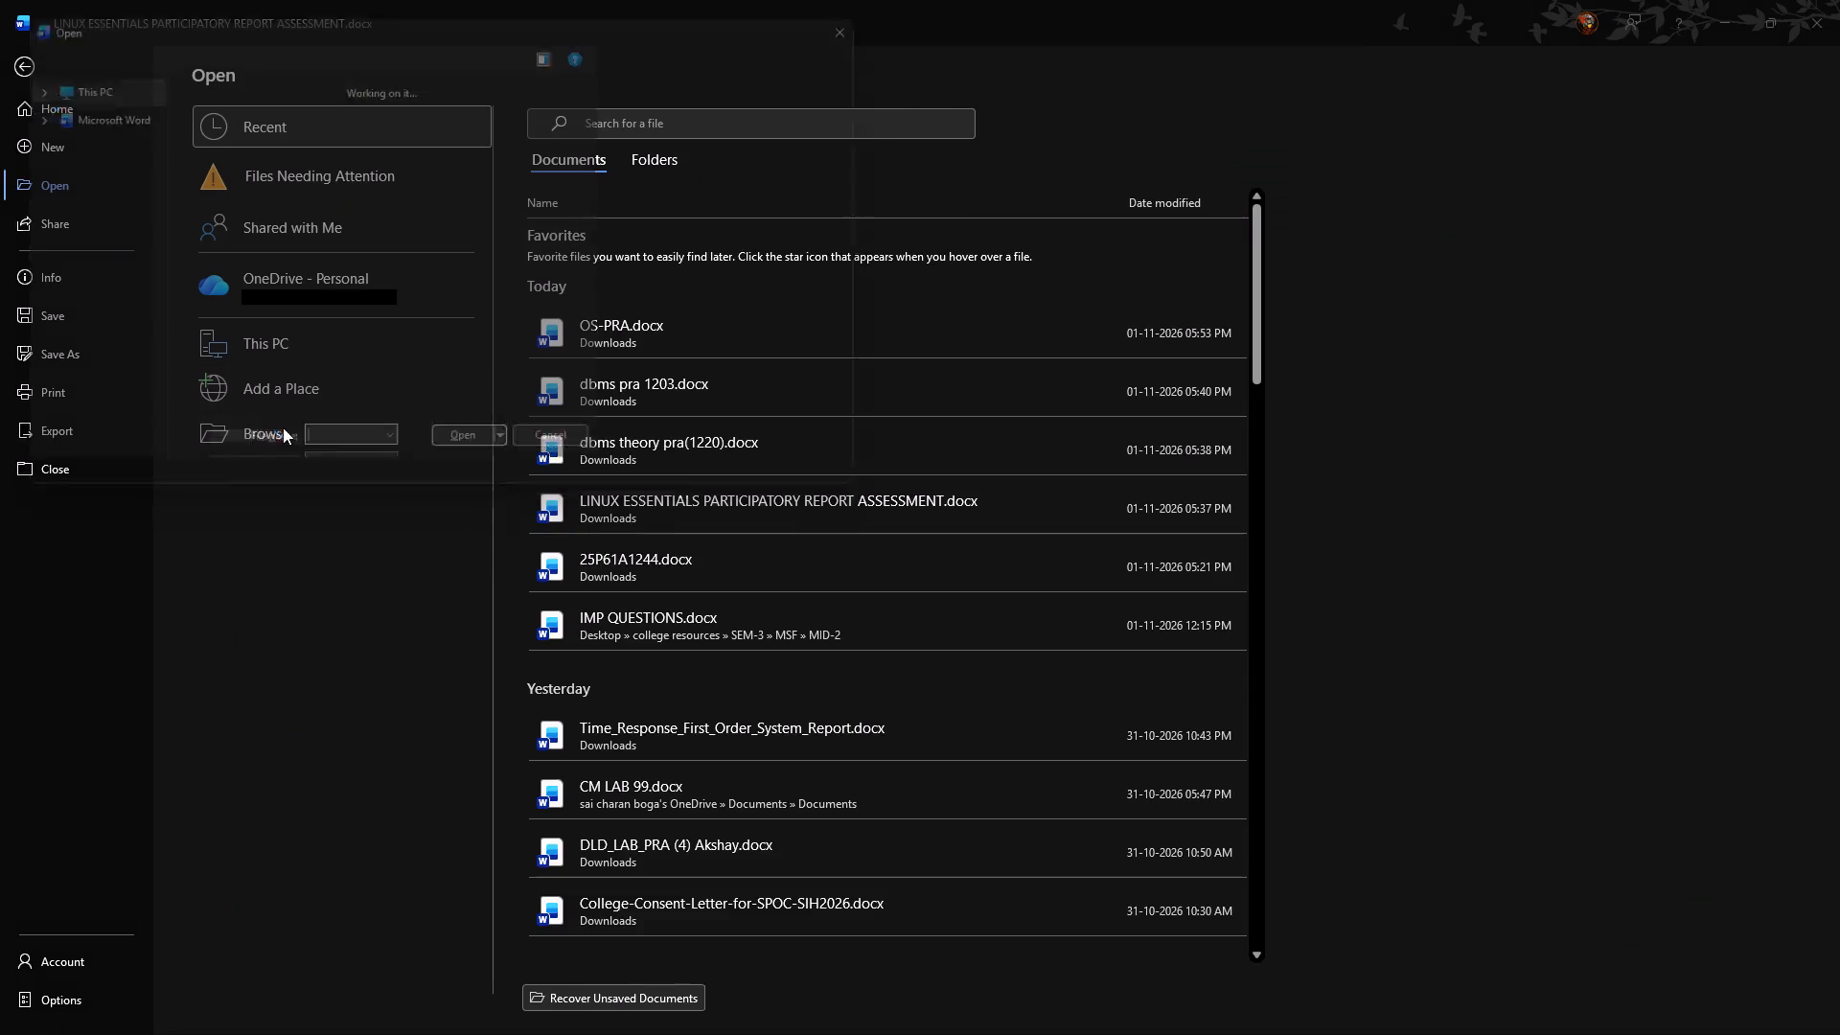
click(879, 489)
double_click(711, 323)
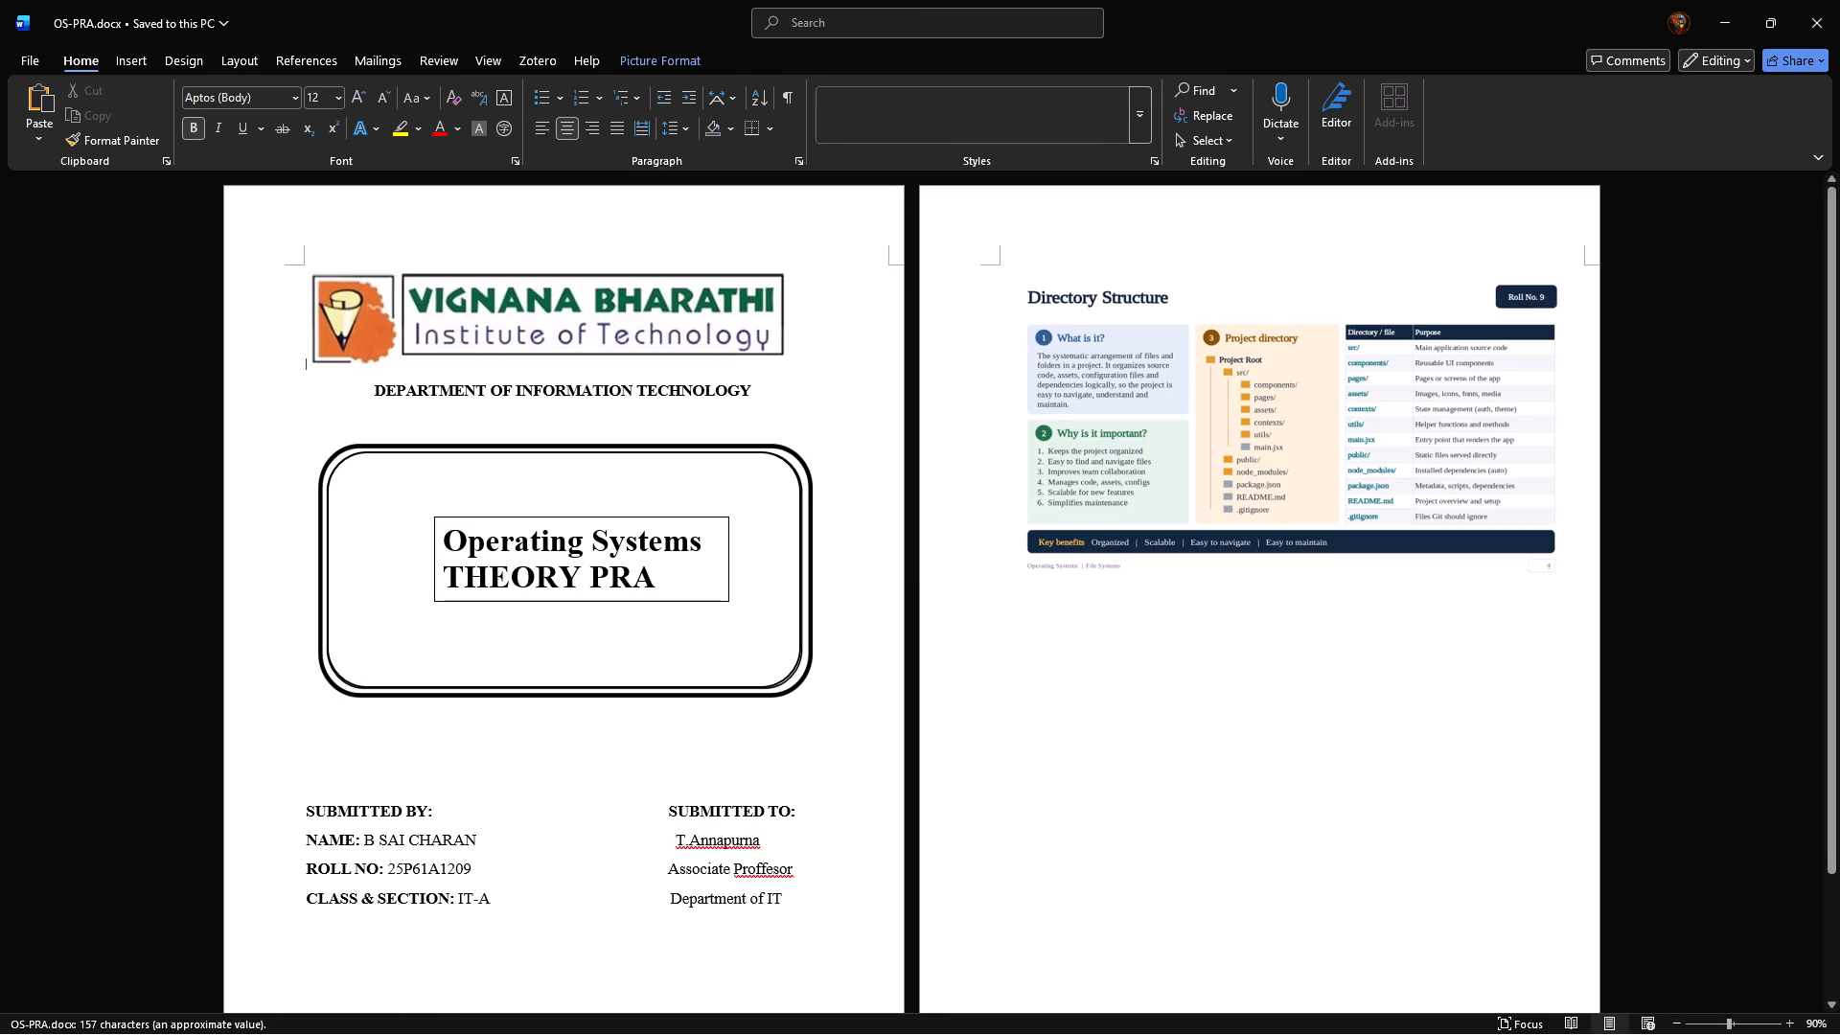
Replace the name in the cover page's SUBMITTED BY block with the other student's name, as in the Linux Essentials report.
click(476, 836)
key(BackSpace)
key(BackSpace)
key(BackSpace)
key(BackSpace)
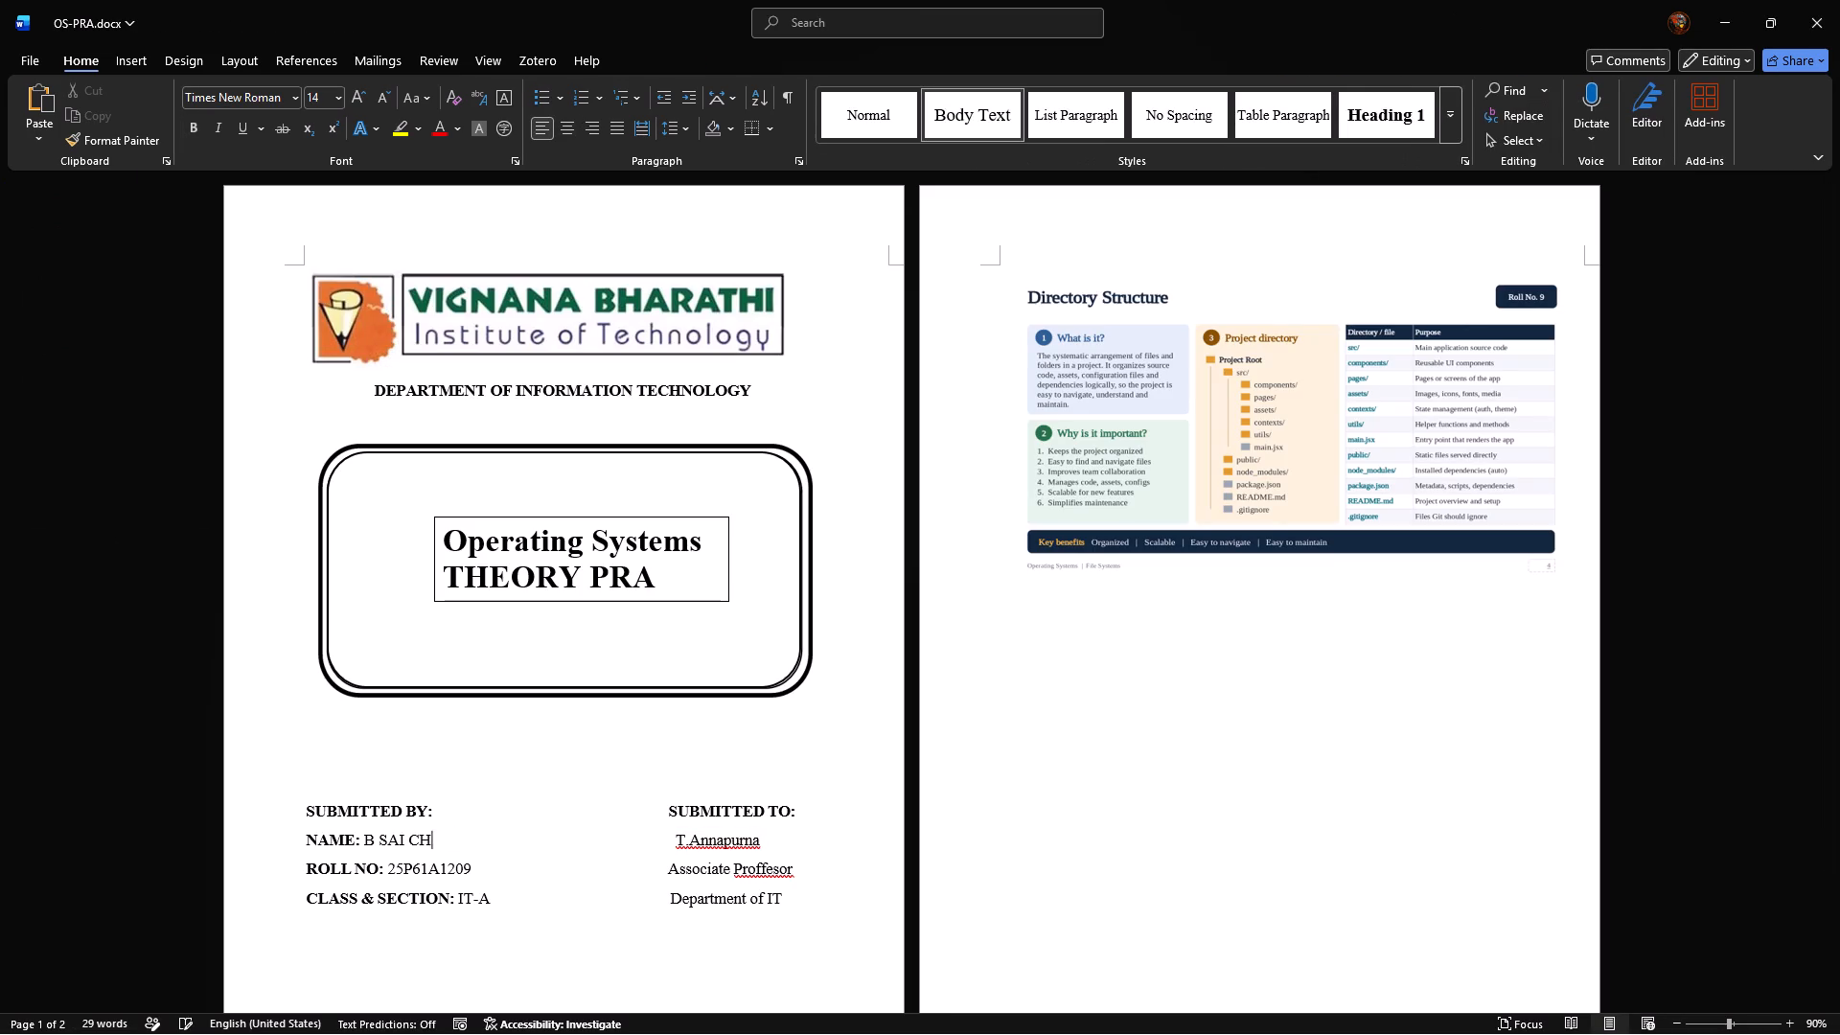
key(BackSpace)
key(BackSpace)
key(BackSpace)
key(BackSpace)
key(BackSpace)
key(BackSpace)
key(BackSpace)
key(BackSpace)
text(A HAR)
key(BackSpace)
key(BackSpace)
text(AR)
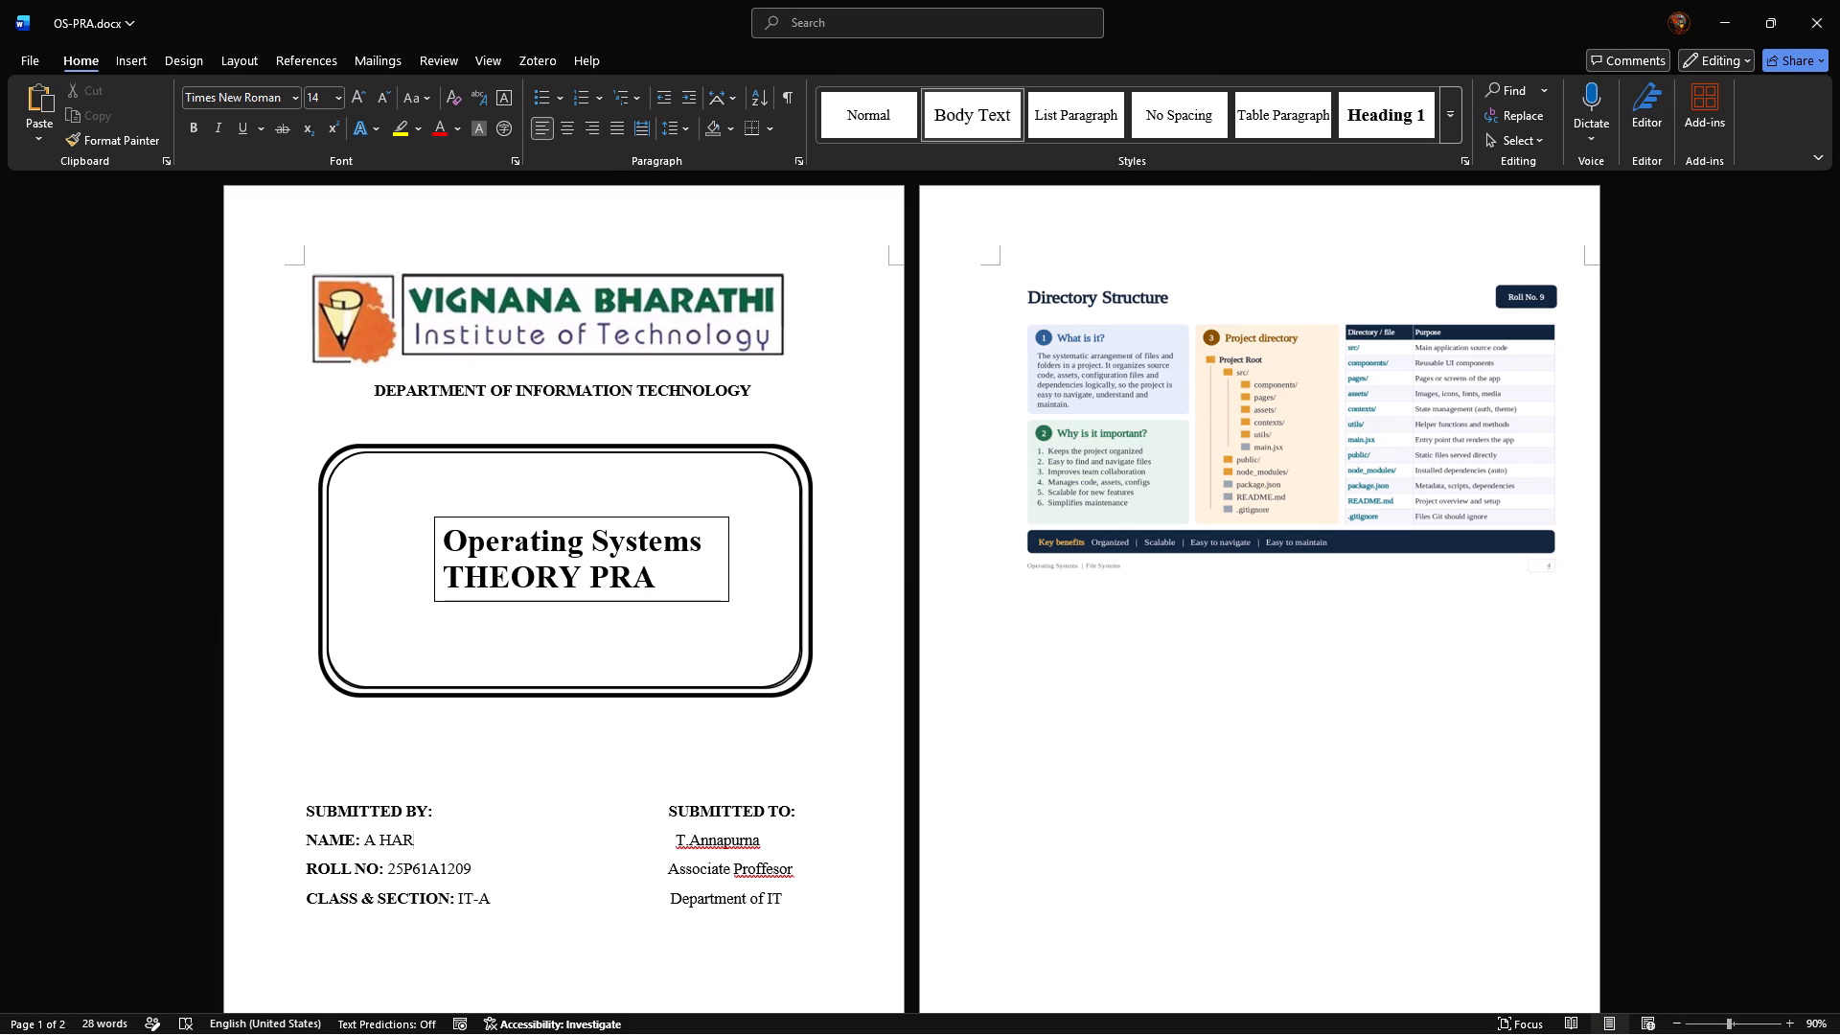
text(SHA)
Change the last digit of the ROLL NO on the cover page to 7 to match the other student.
ctrl+scroll(566, 963, up, 12)
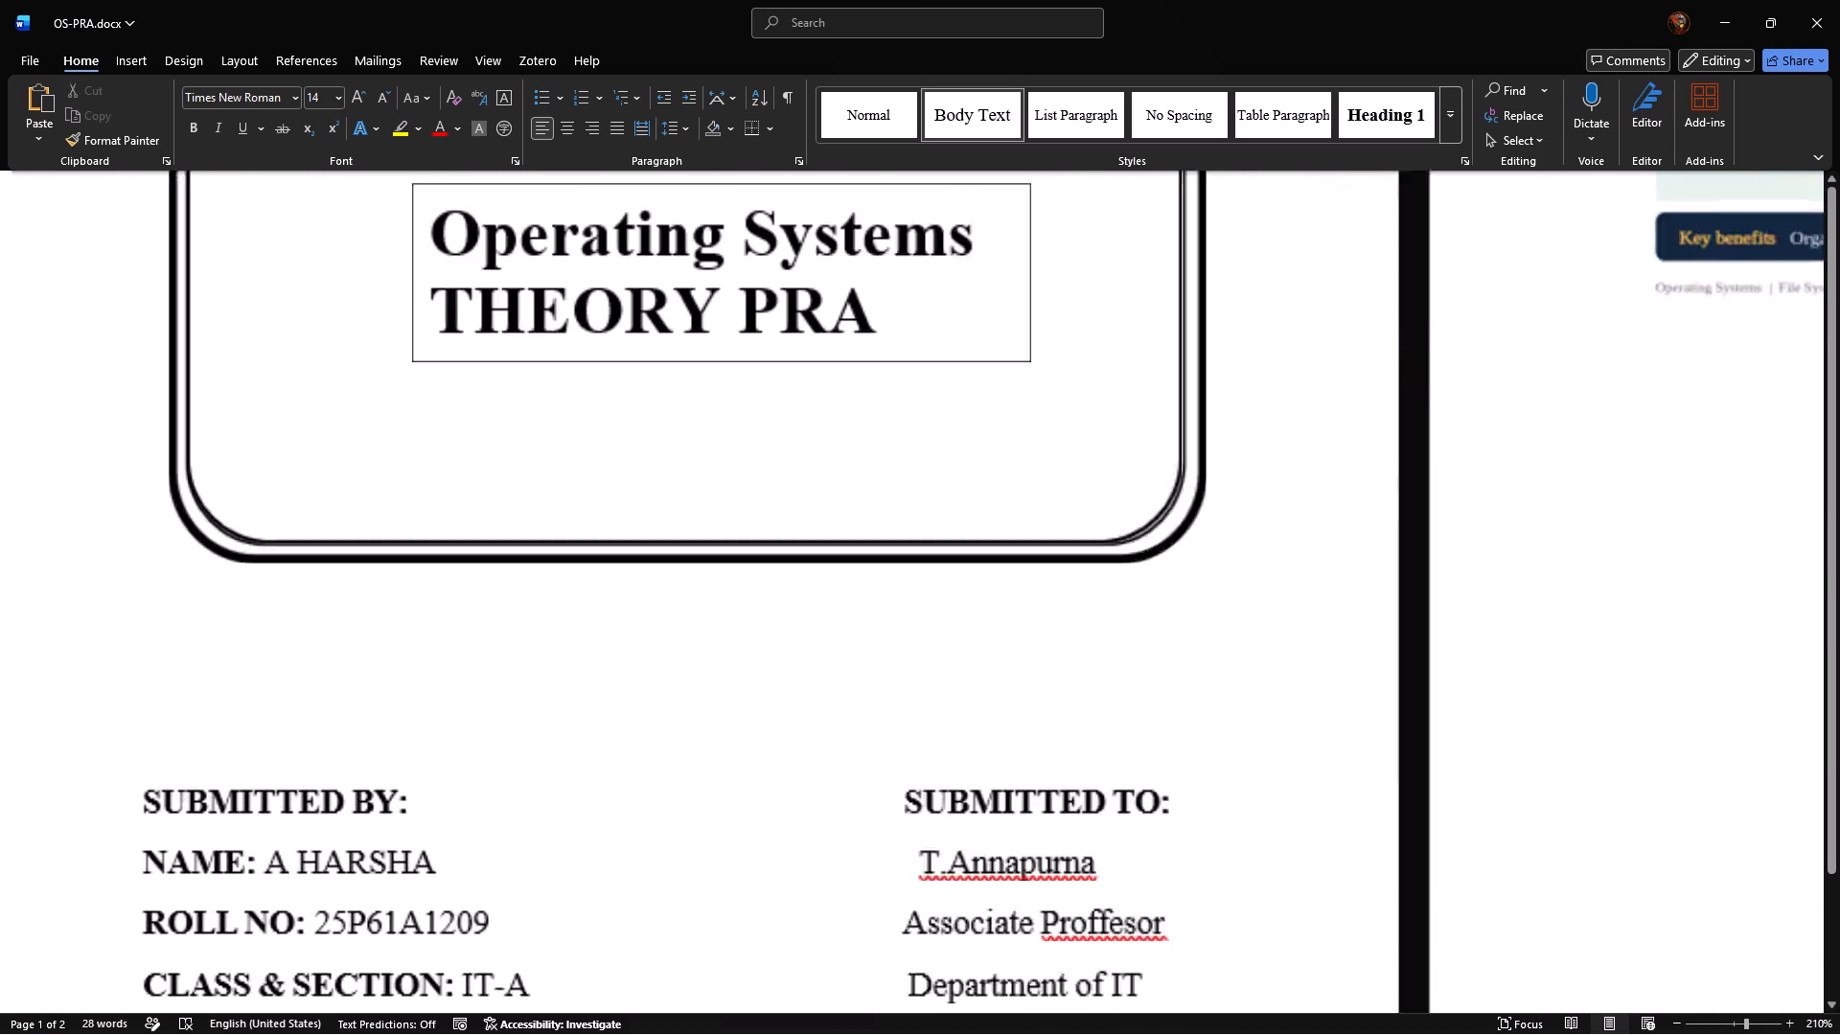
scroll(689, 926, down, 1)
click(685, 846)
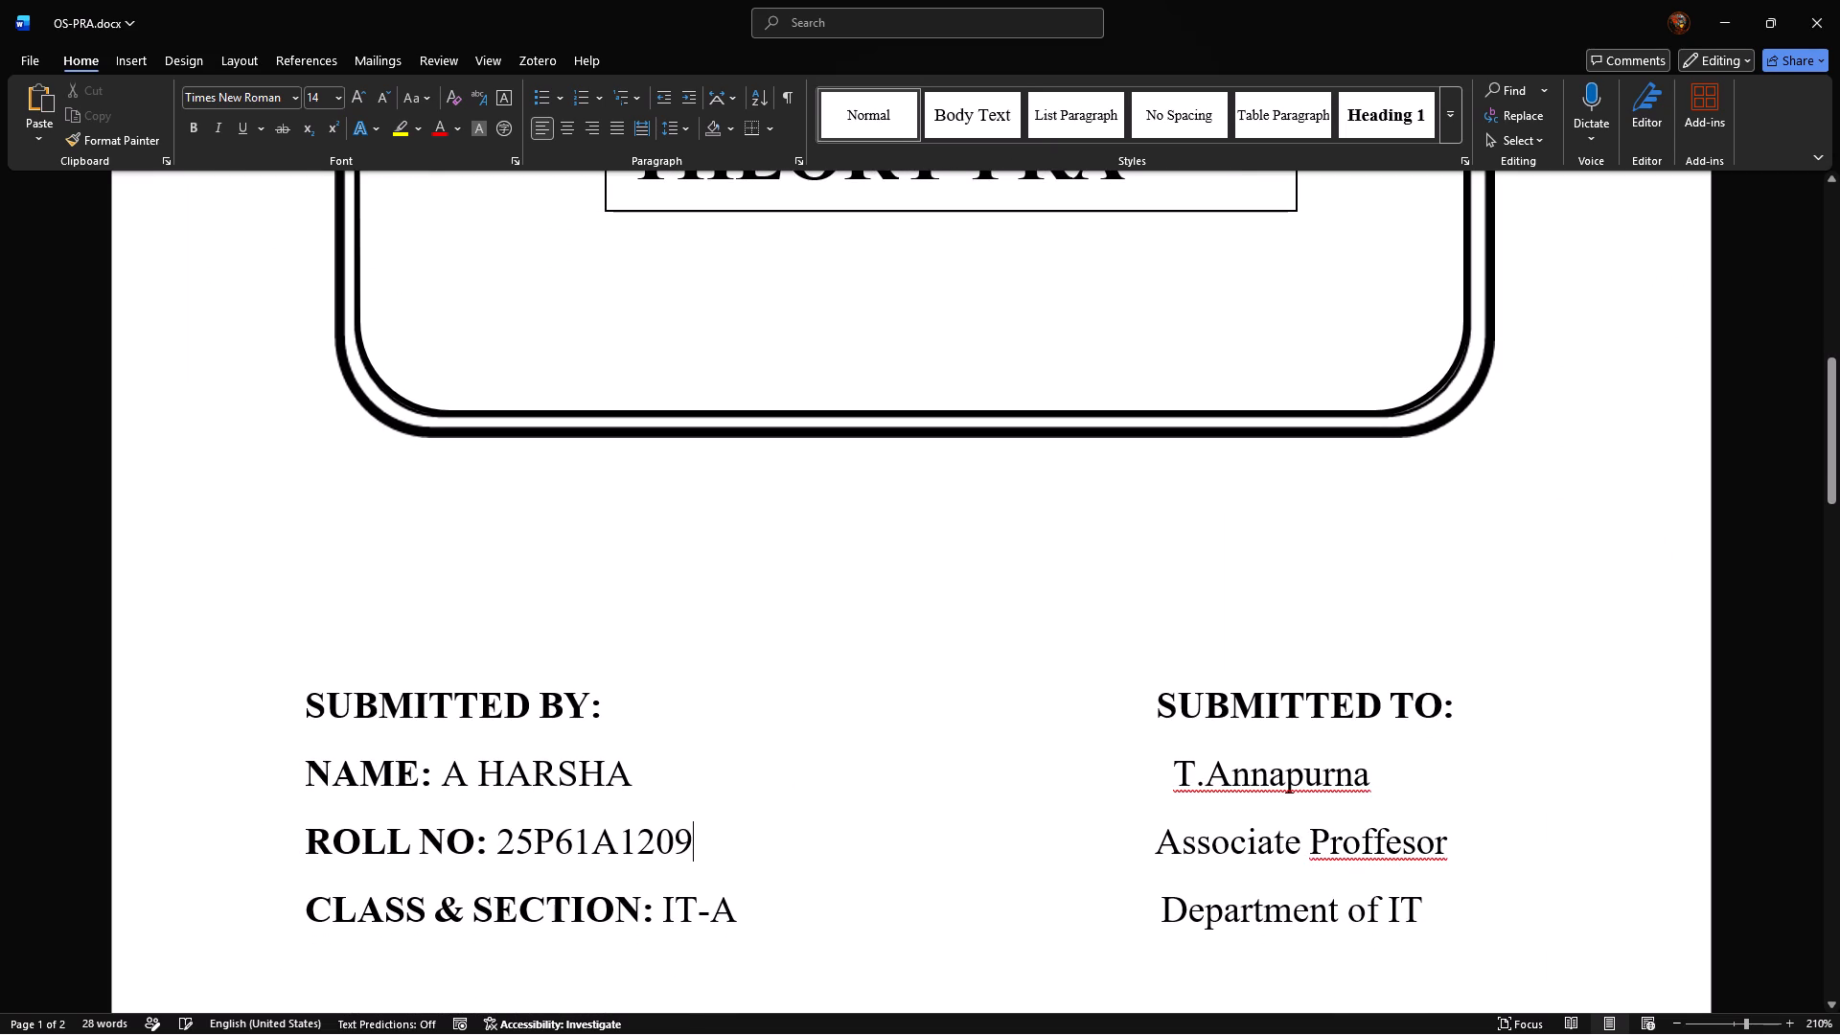
key(BackSpace)
key(7)
ctrl+scroll(1023, 929, down, 8)
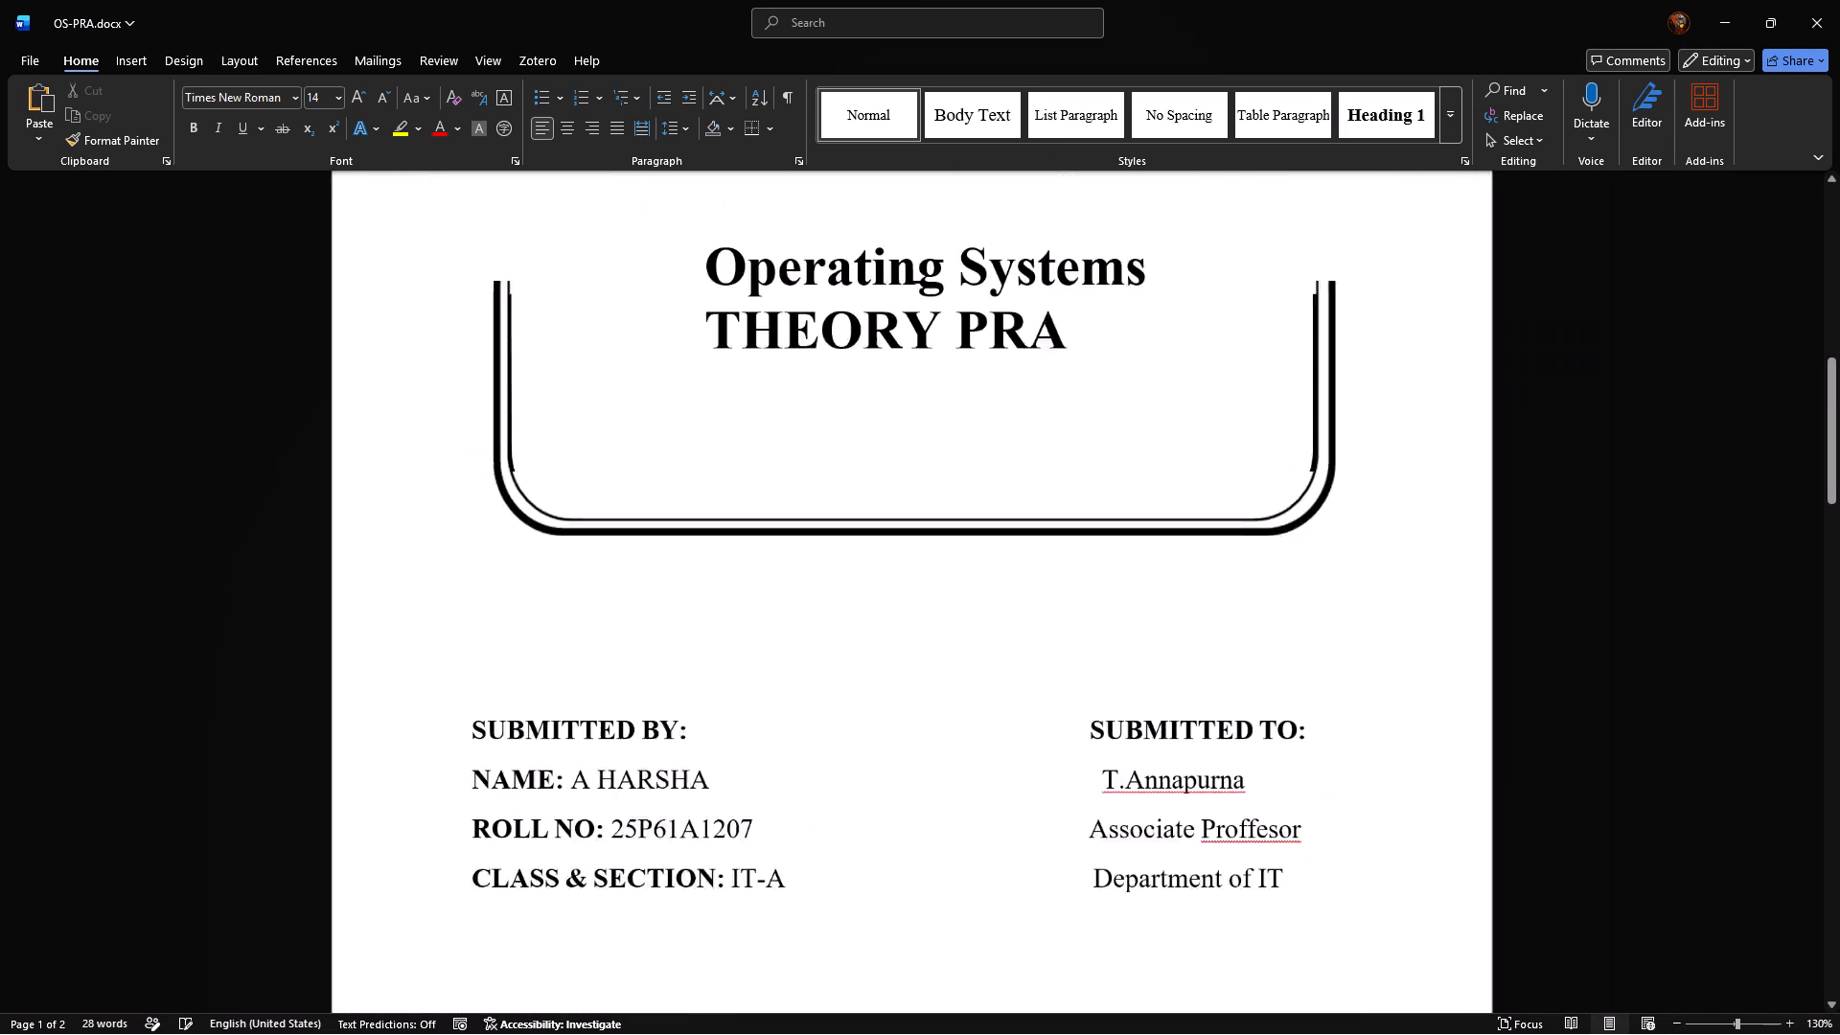
Replace the Directory Structure picture on the second page with 3.png, the Roll No. 7 slide, from the vivo Office Kit folder.
scroll(981, 787, down, 6)
ctrl+scroll(981, 786, down, 4)
click(1198, 200)
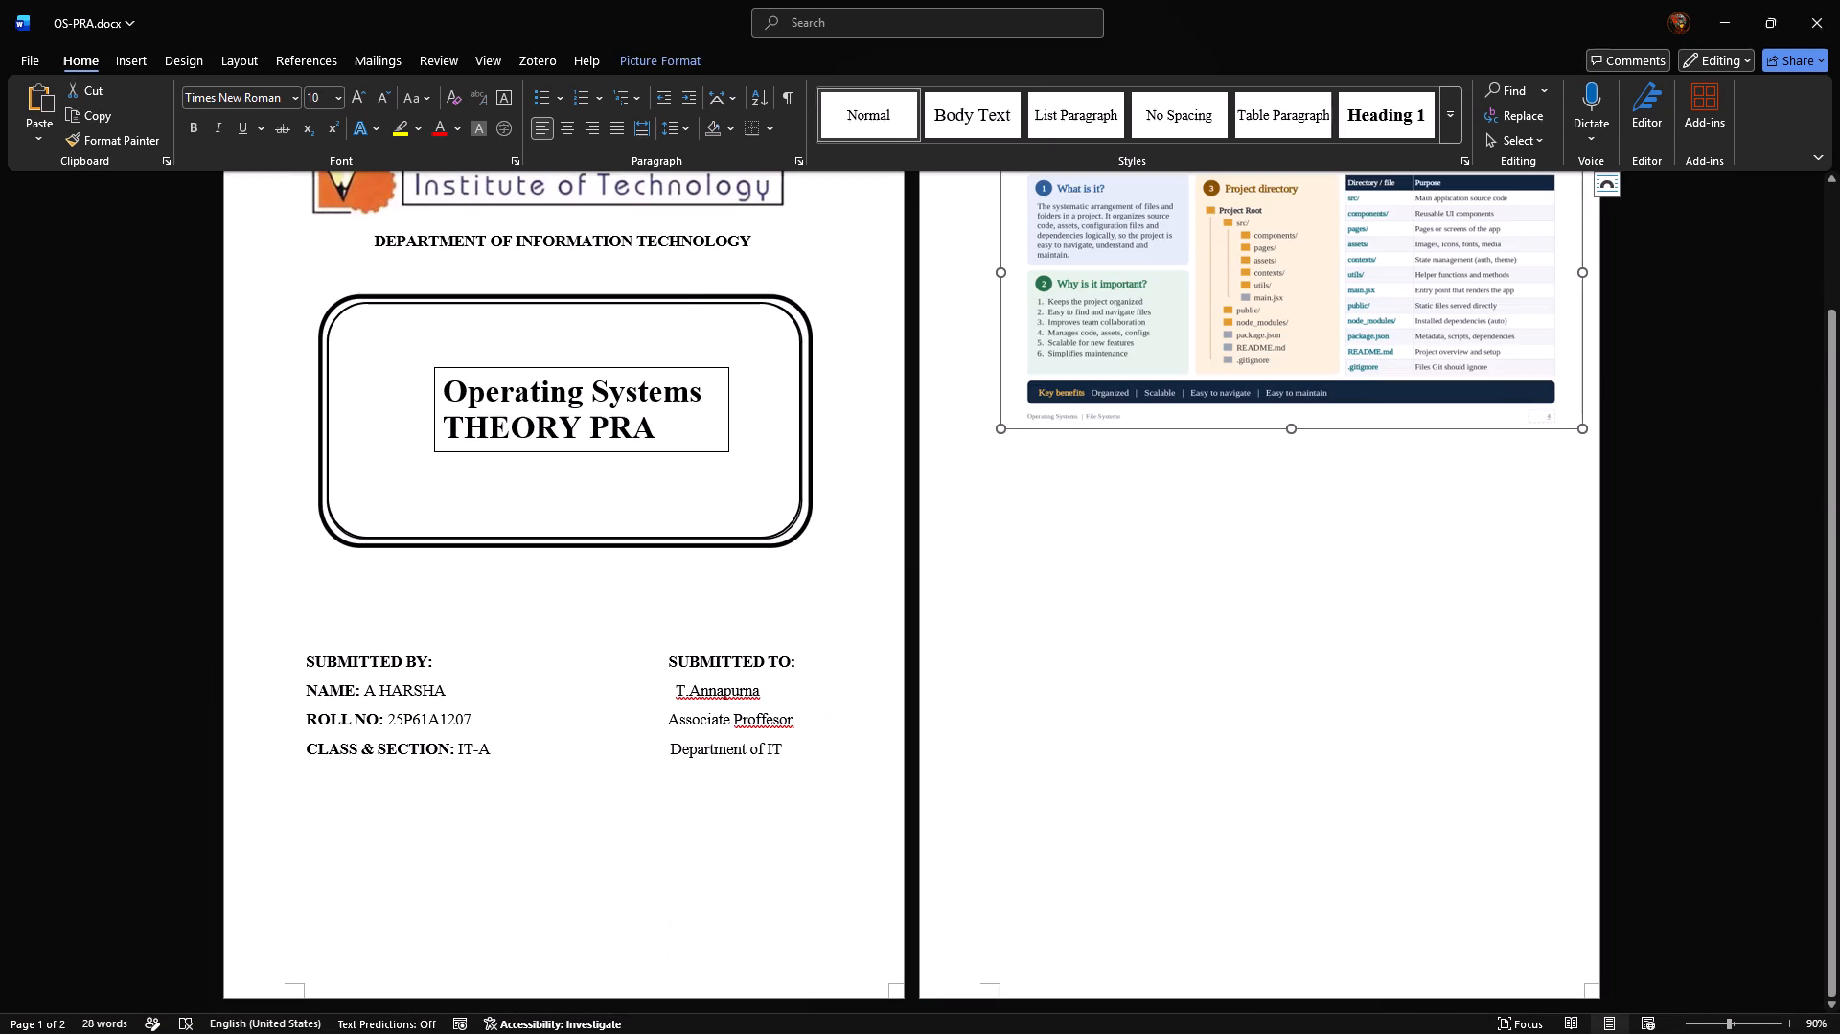
key(Delete)
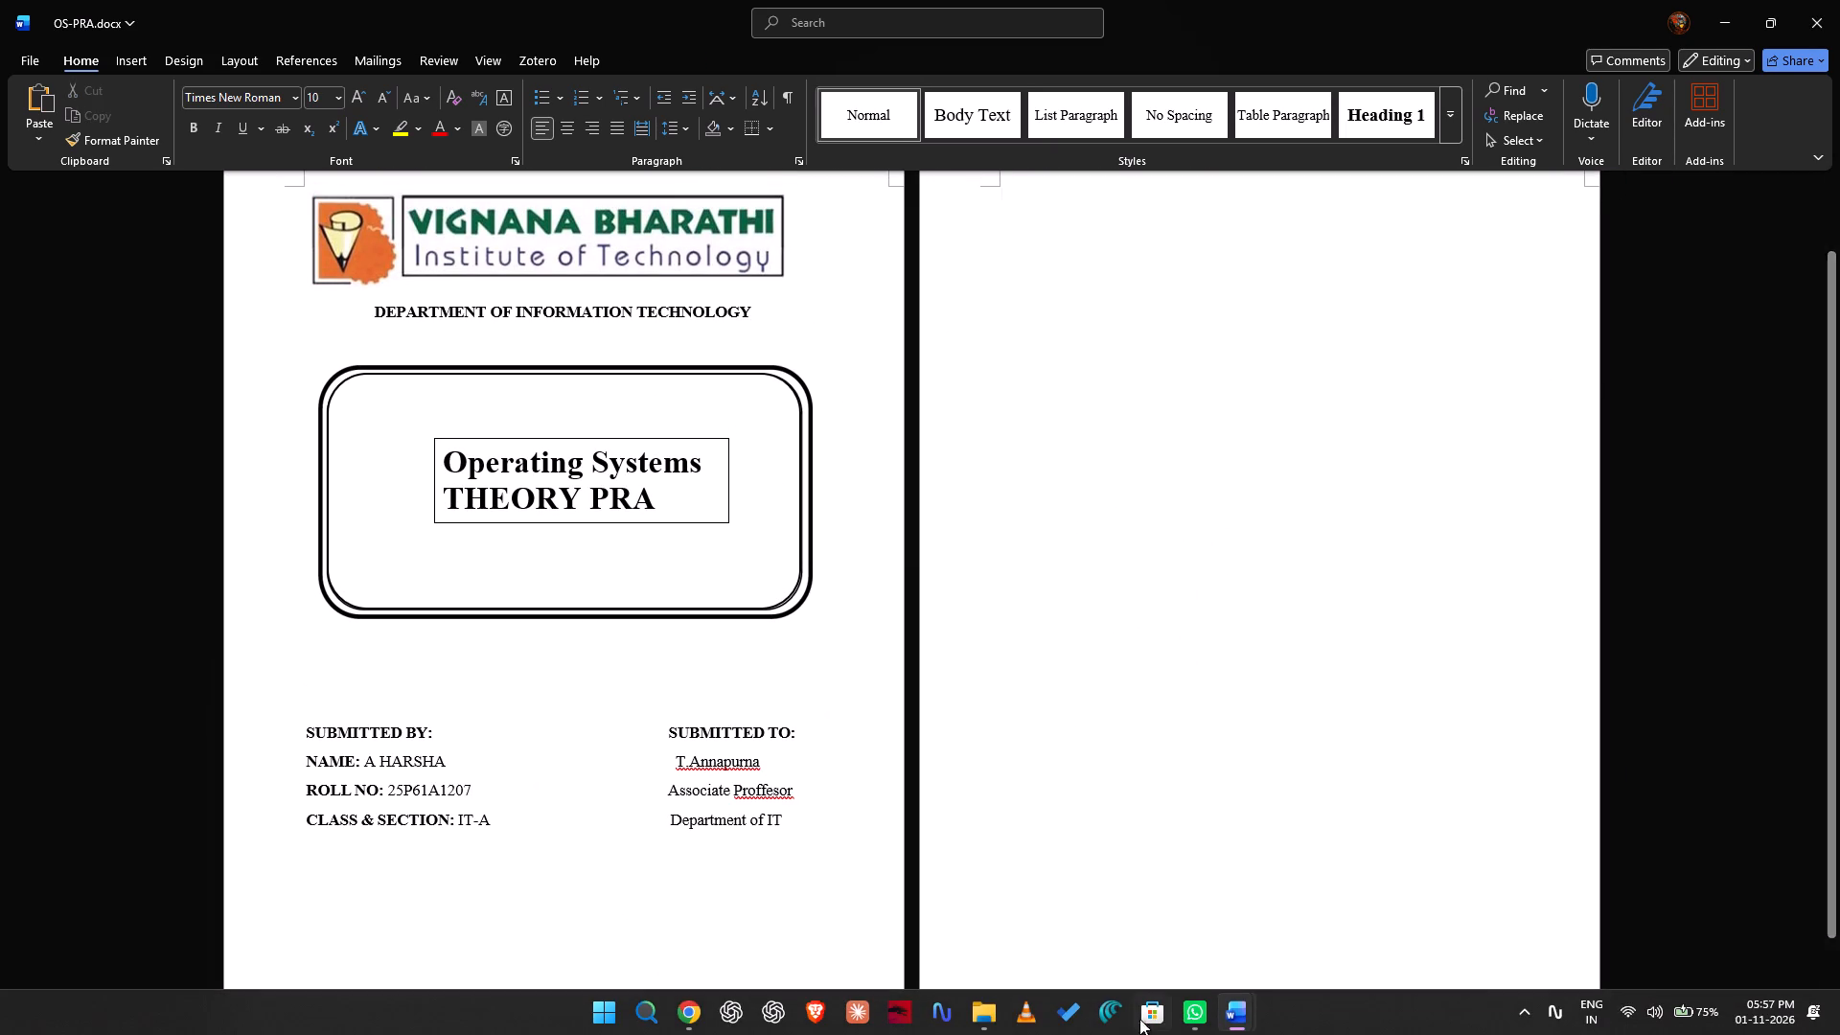
click(990, 1016)
click(982, 910)
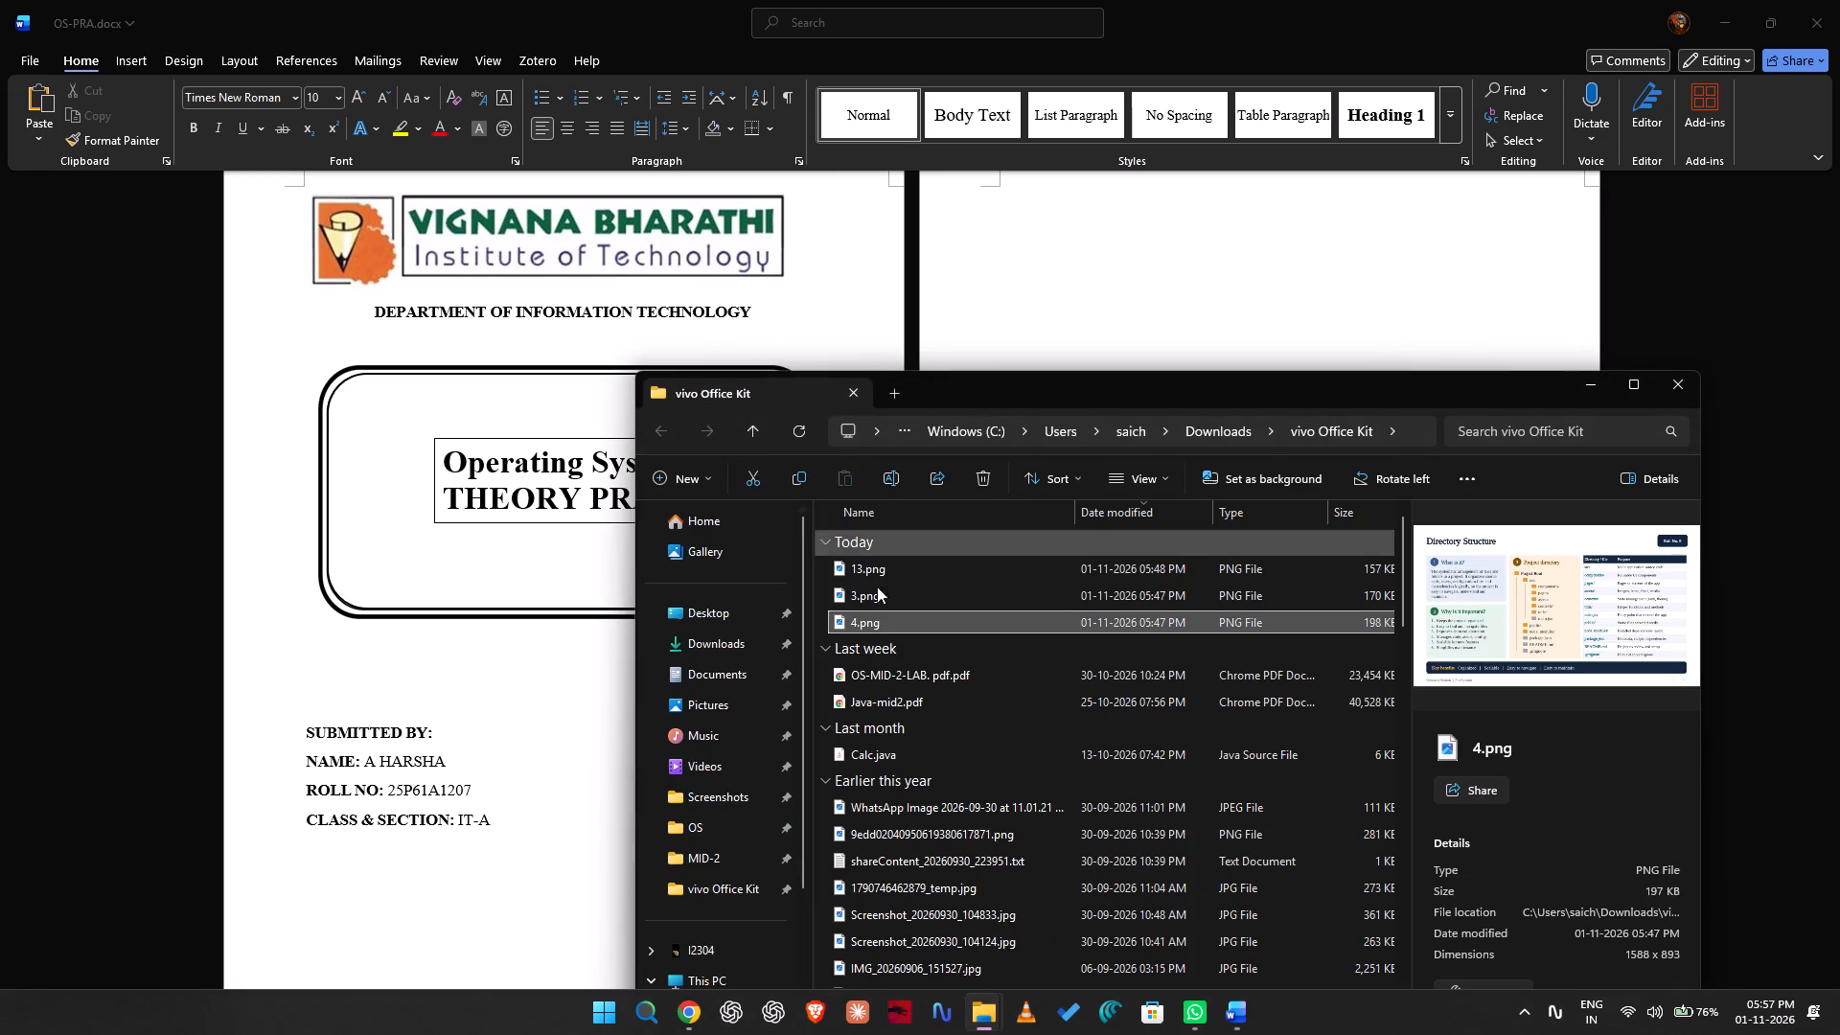
double_click(888, 600)
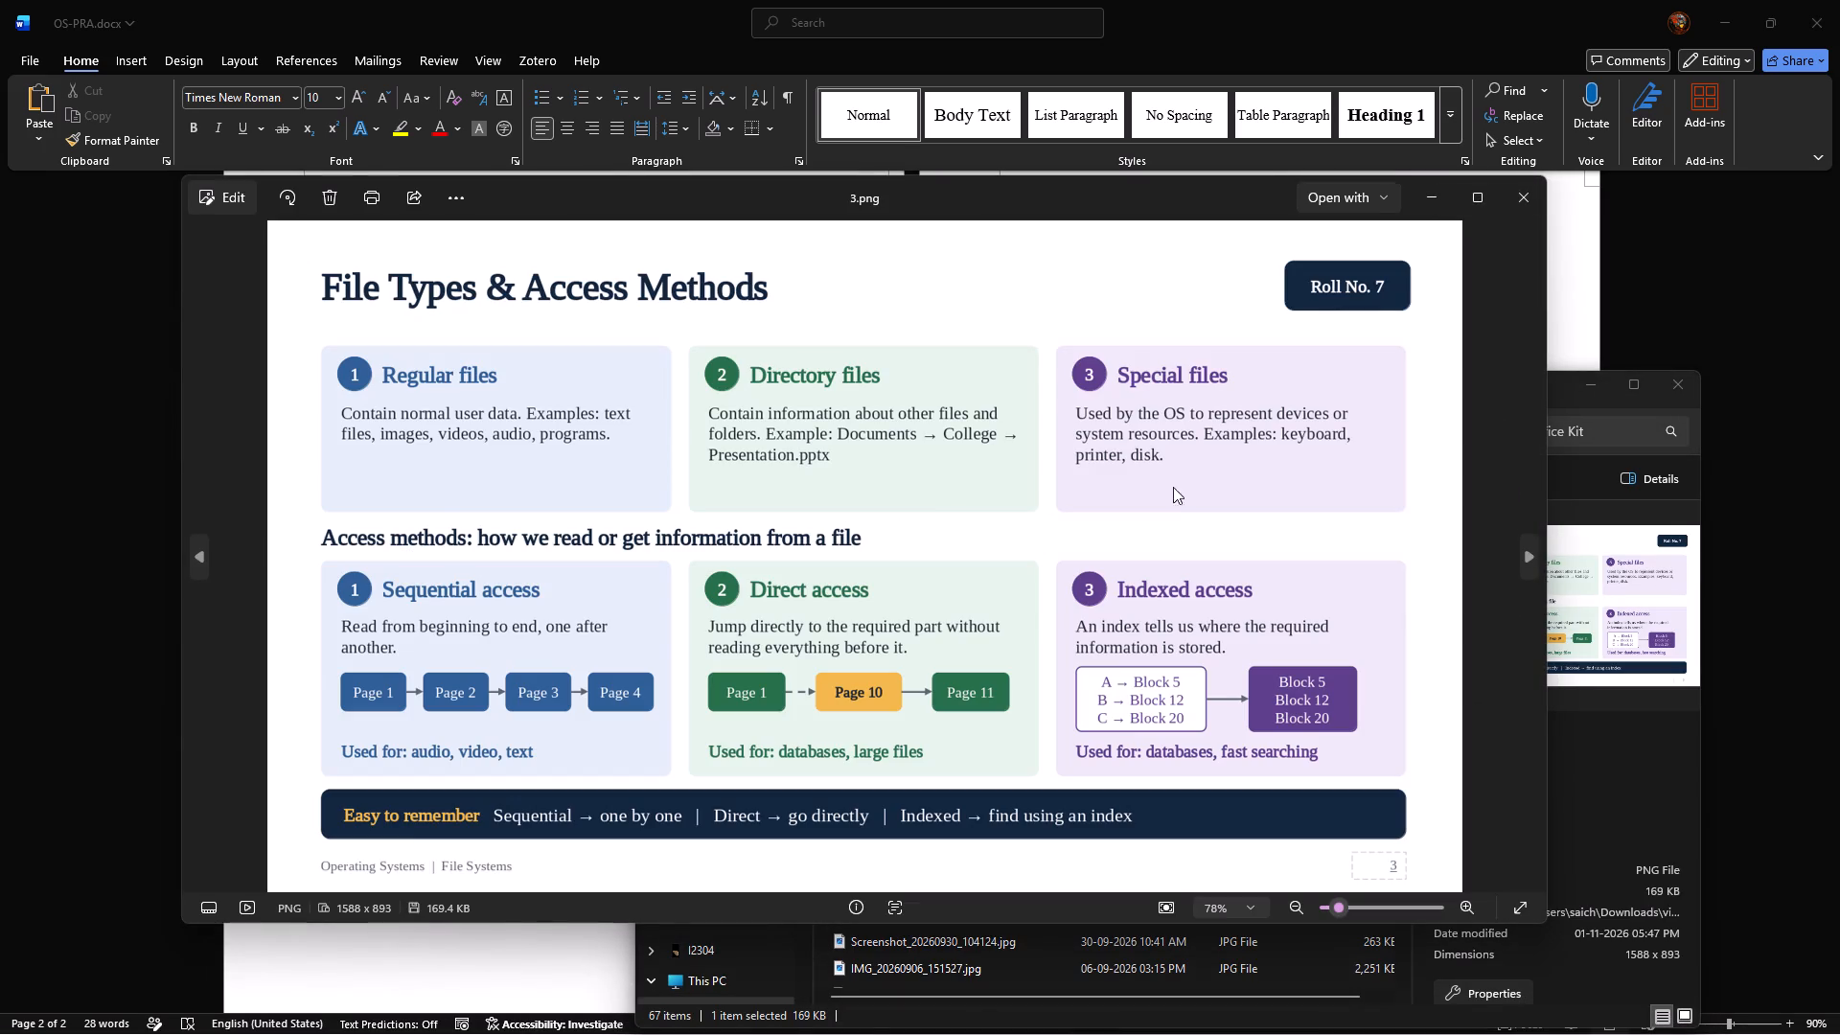
click(1528, 194)
drag(954, 589, 1155, 511)
key(alt+Tab)
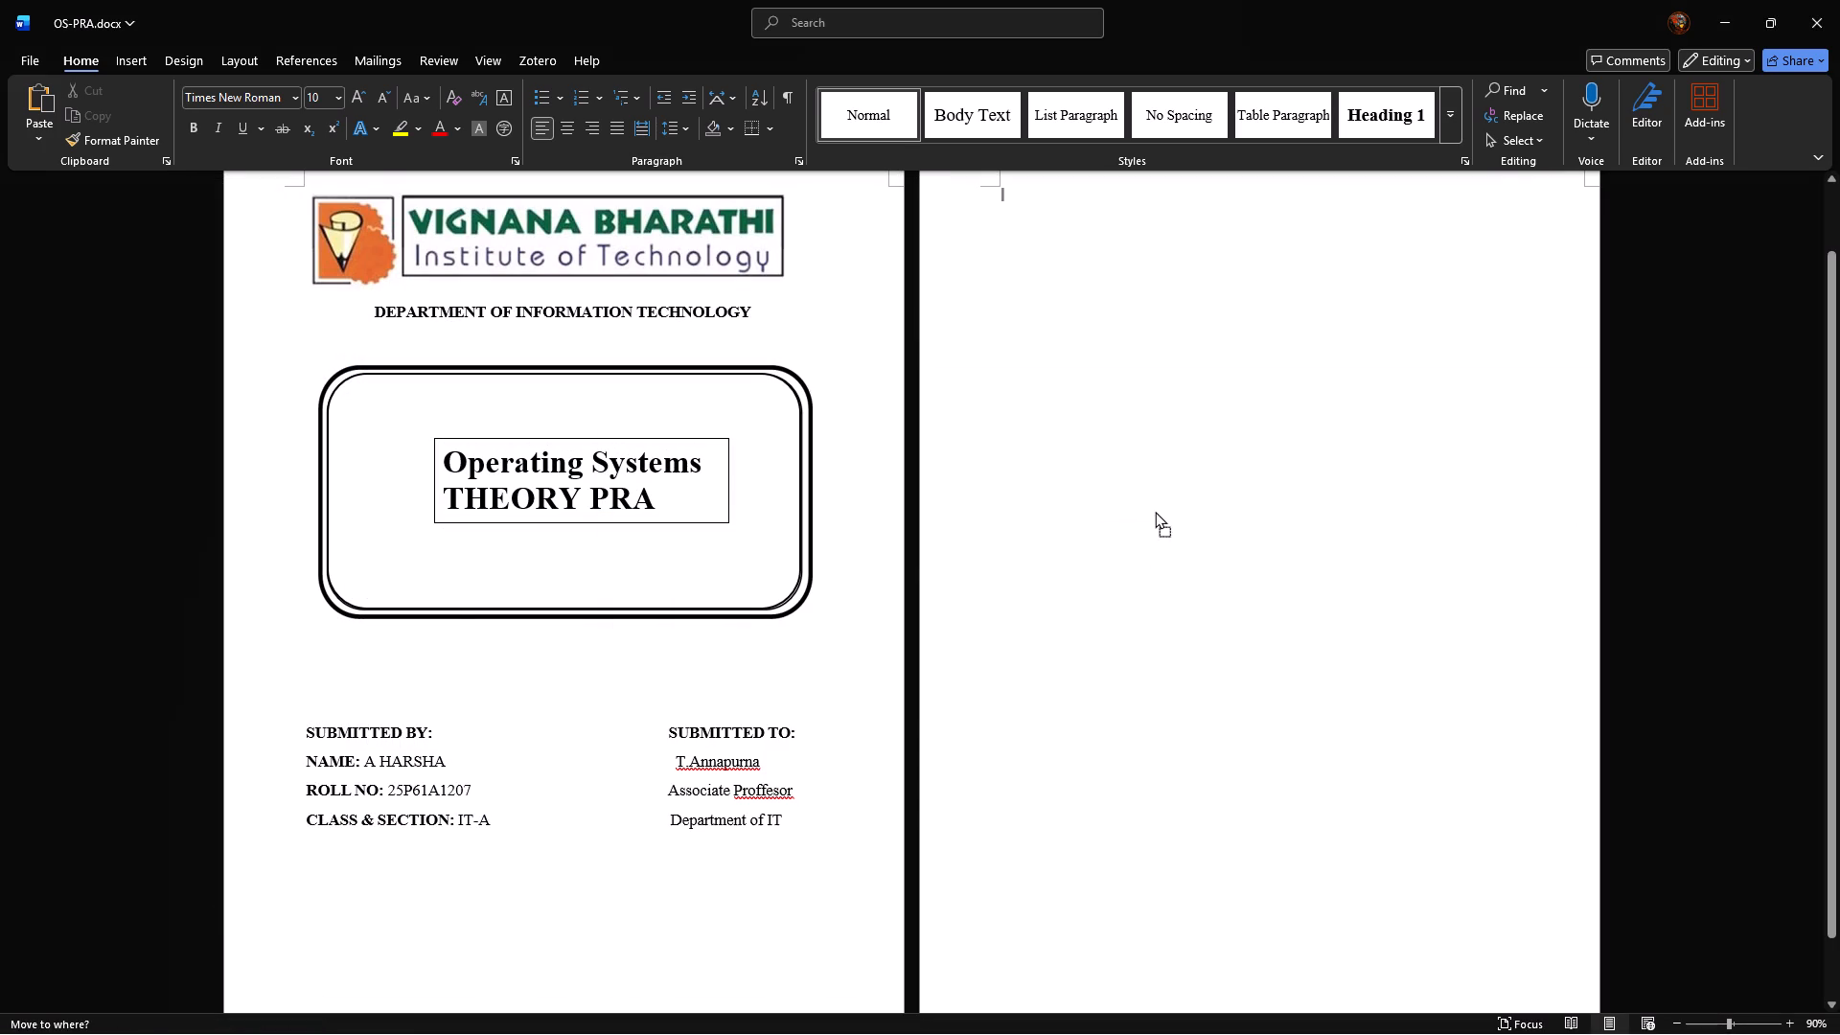
drag(1155, 511, 1167, 453)
Export the Operating Systems Theory PRA as a PDF to Downloads, naming it with the student's roll number followed by _OS.
scroll(1139, 646, up, 5)
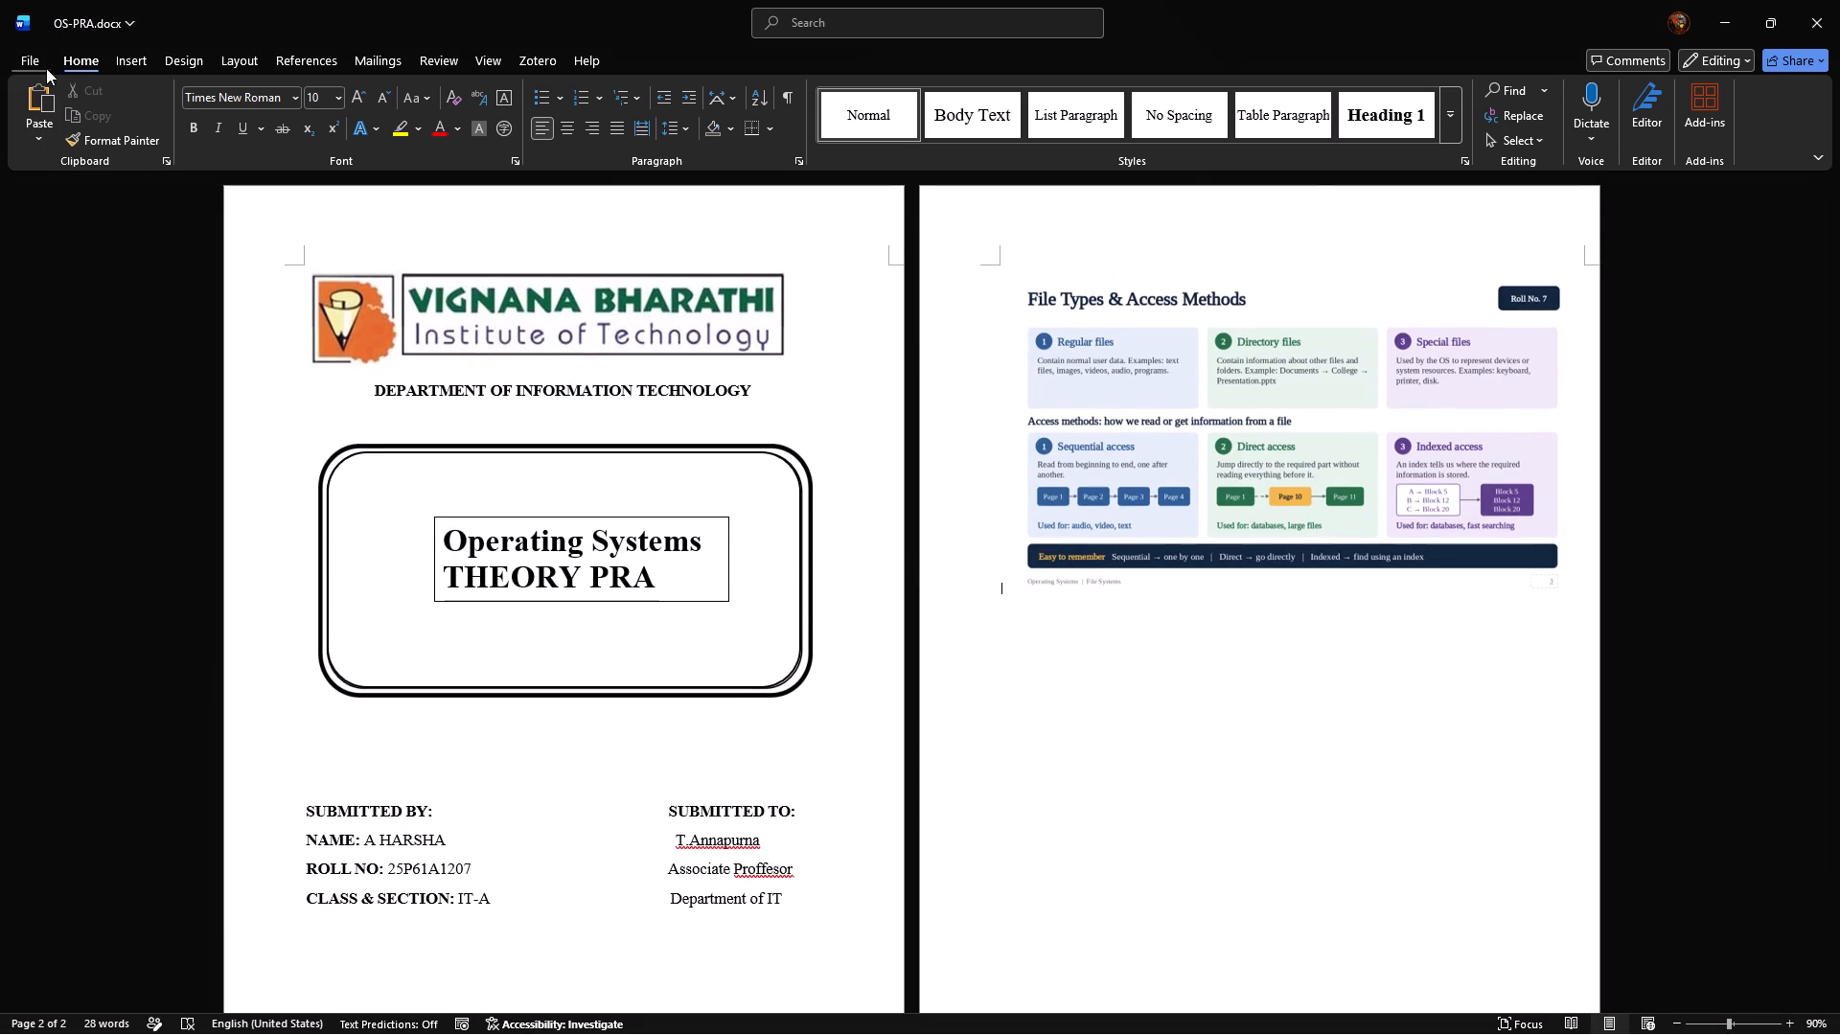
click(29, 60)
click(70, 439)
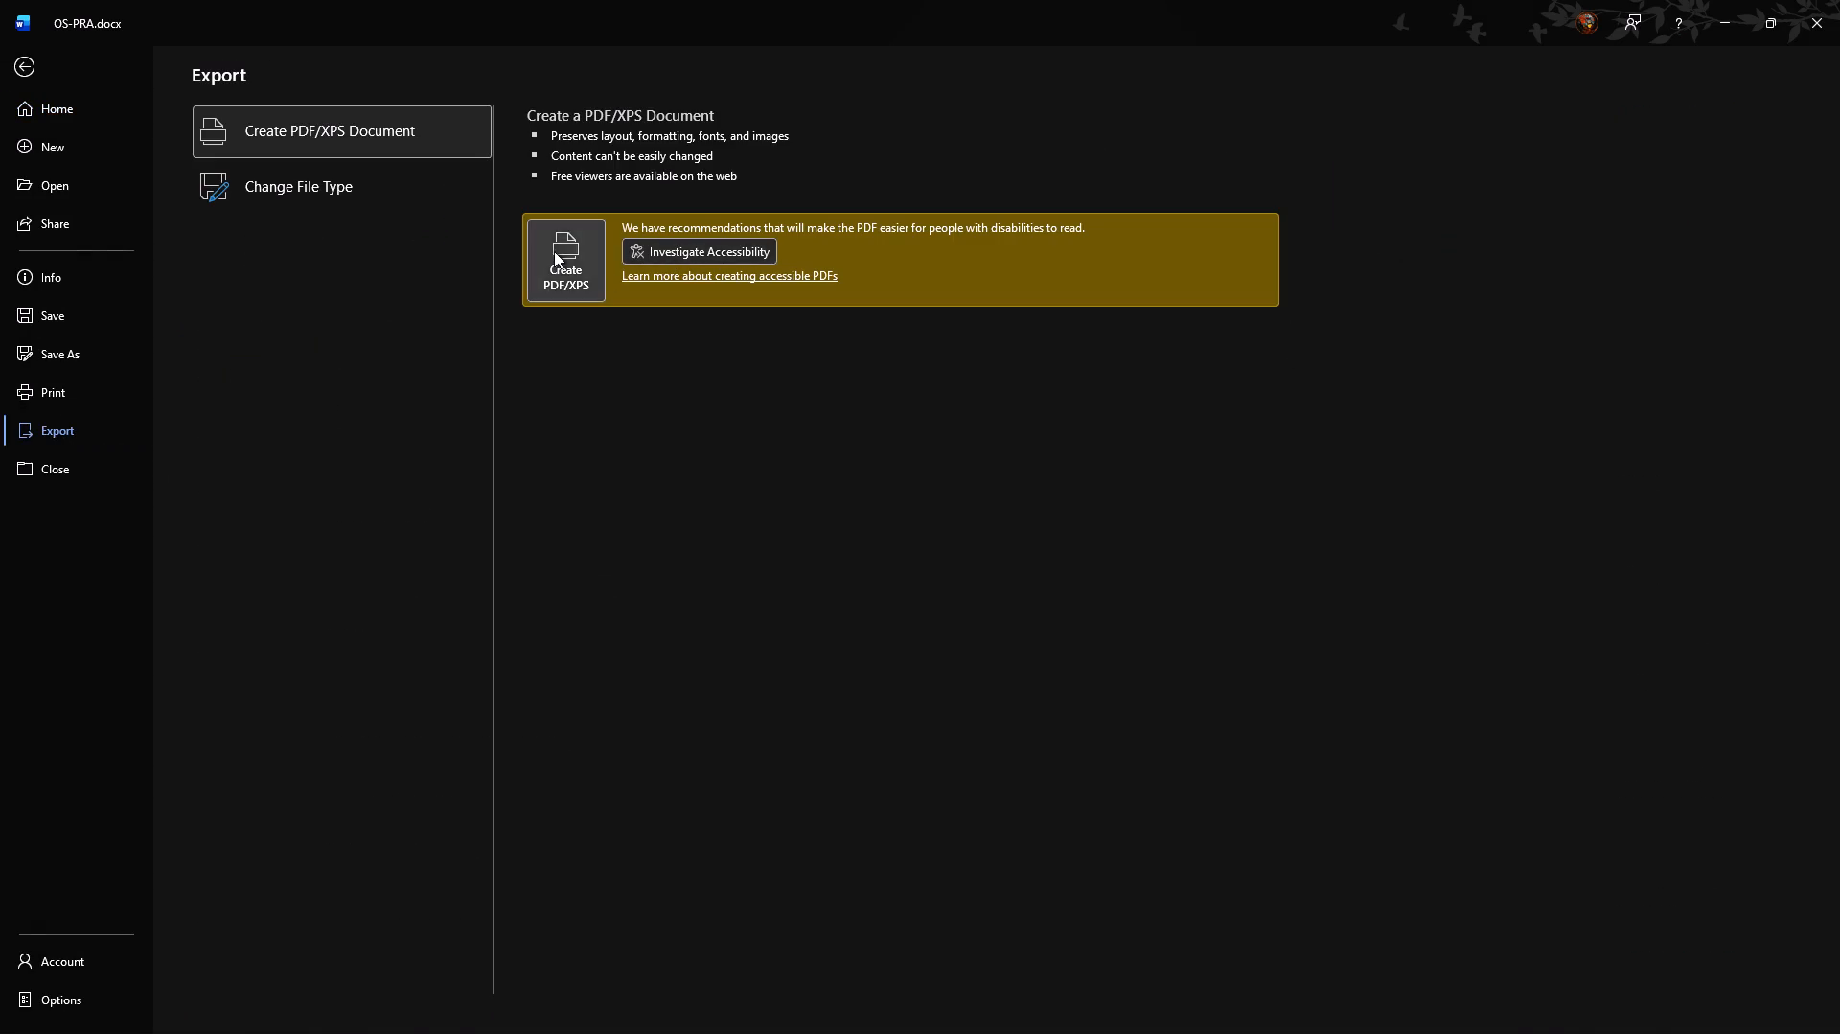
click(554, 251)
click(290, 171)
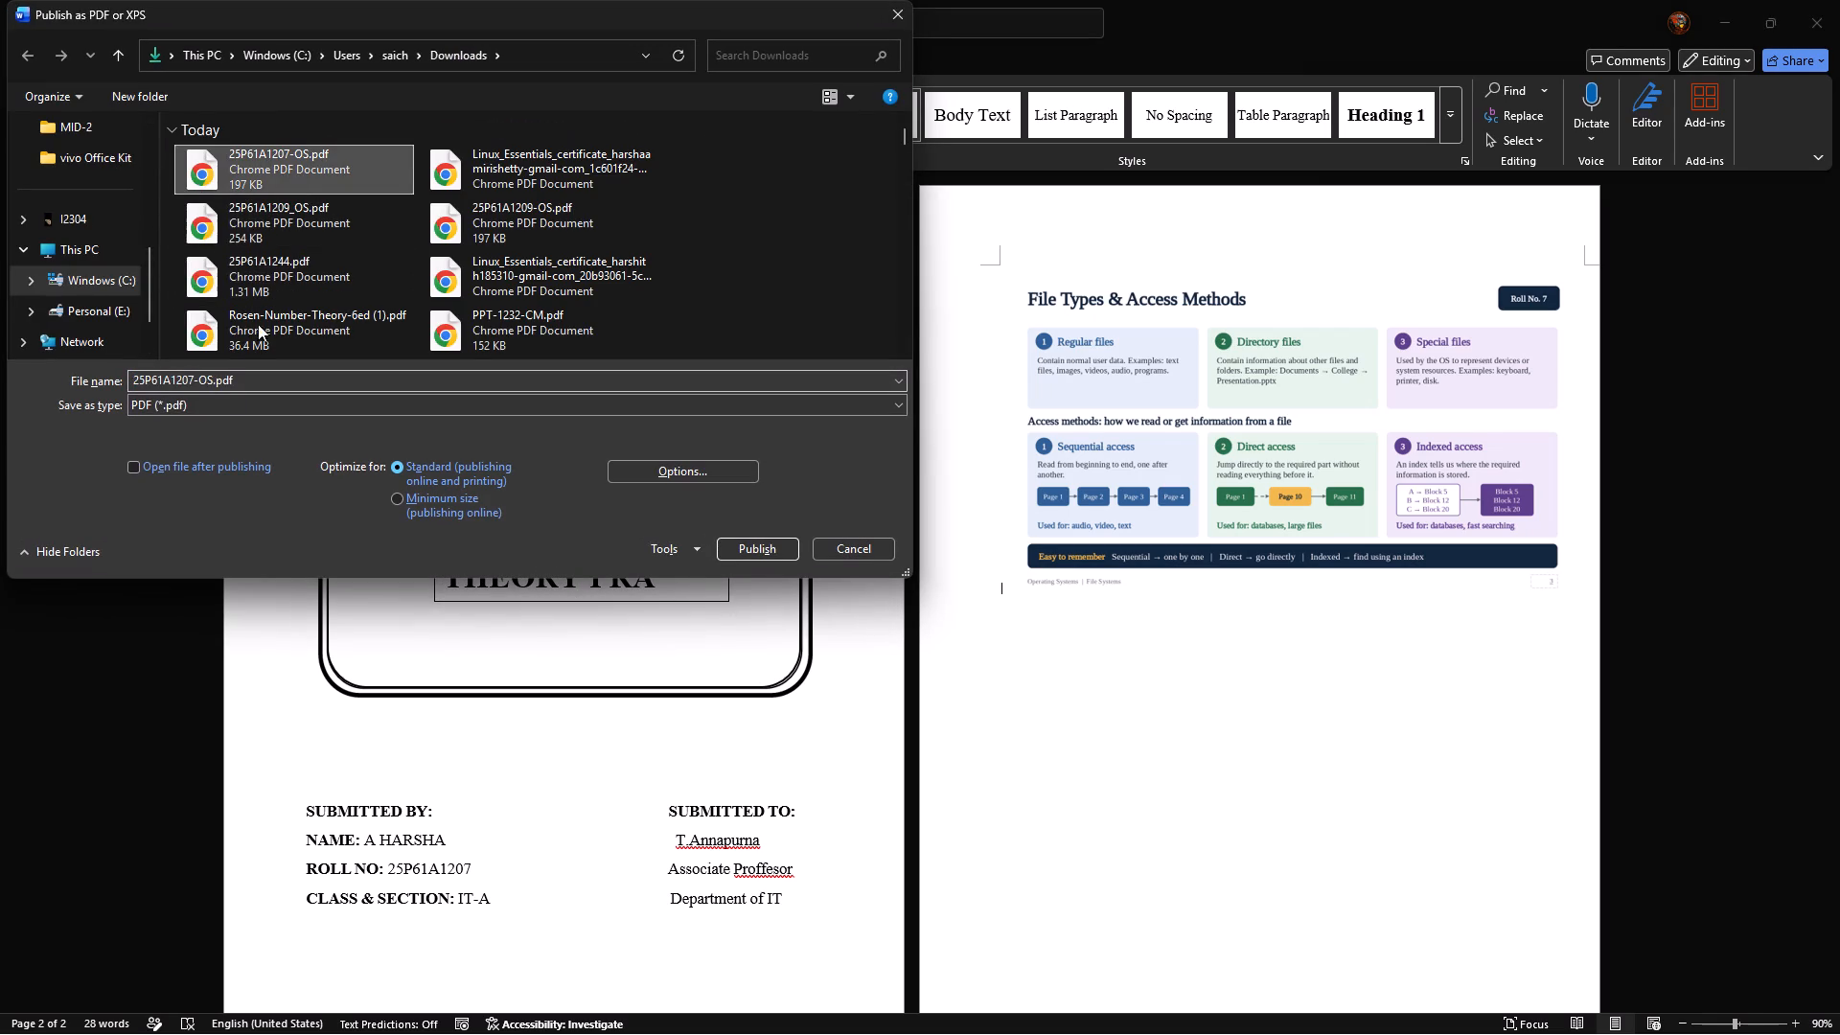
click(213, 377)
key(Right)
key(BackSpace)
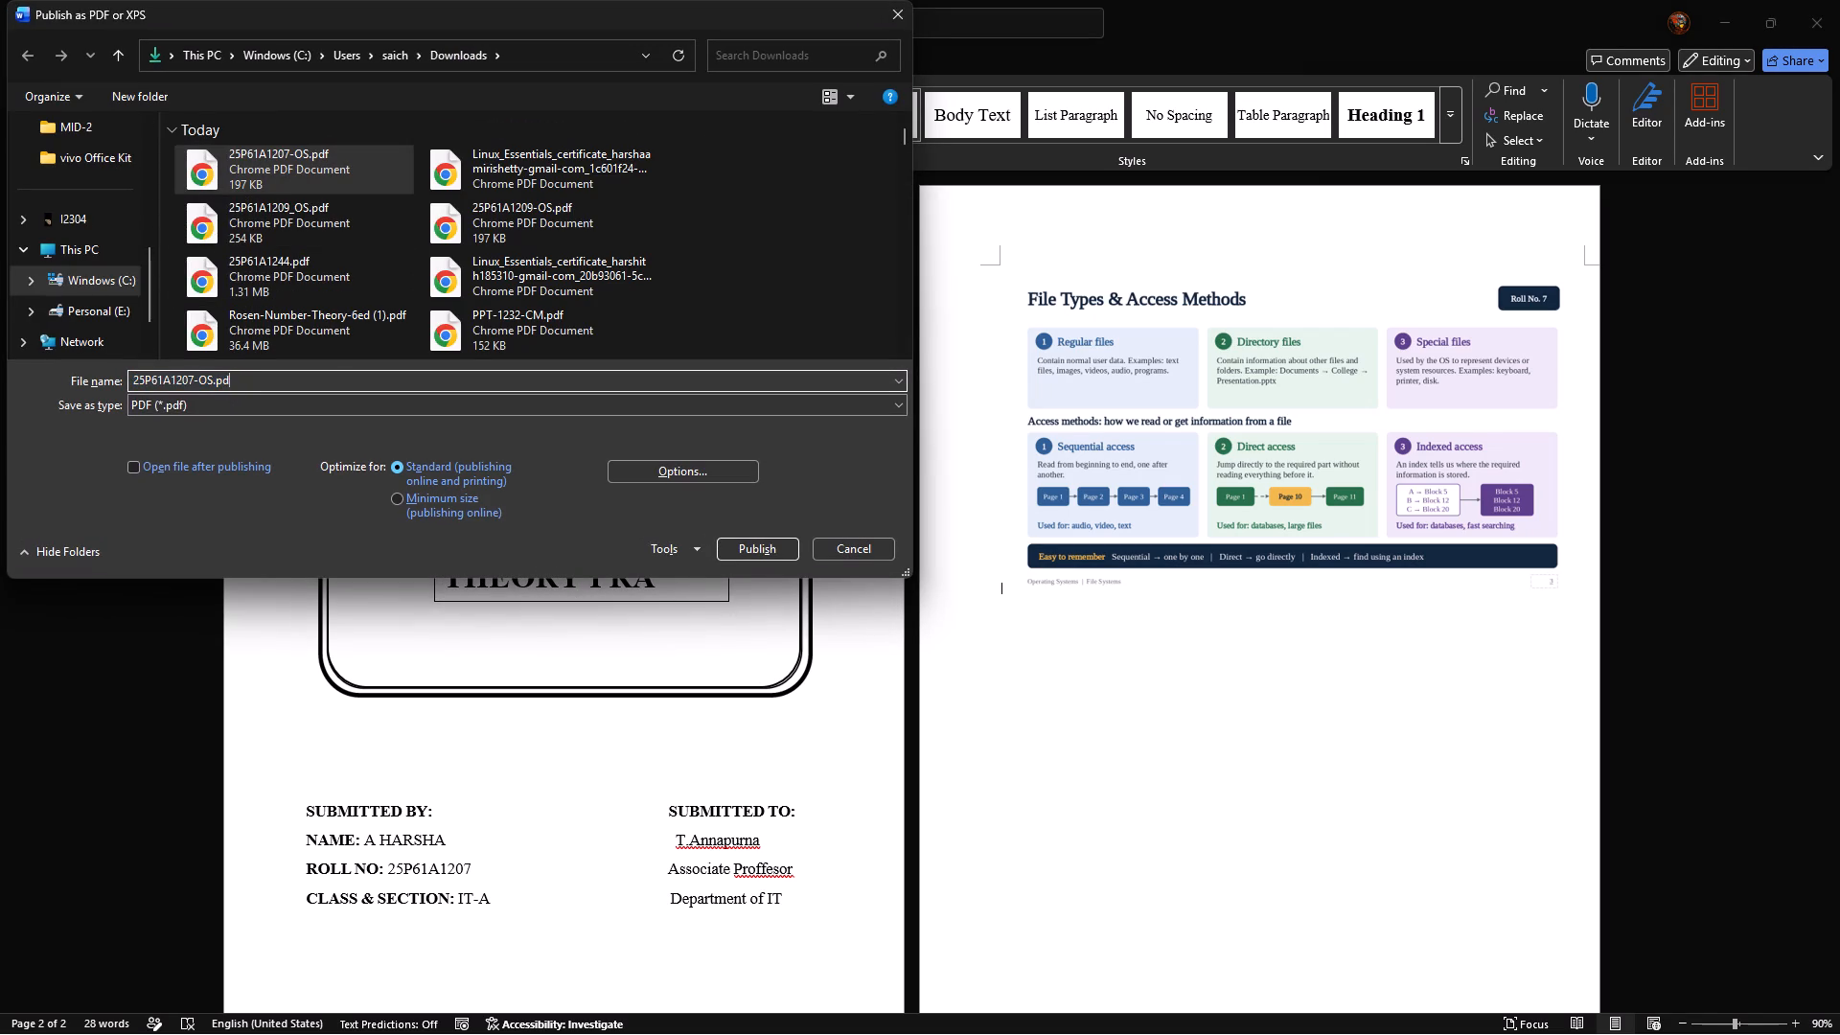
key(BackSpace)
key(BackSpace)
key(BackSpace)
key(Left)
key(Left)
key(BackSpace)
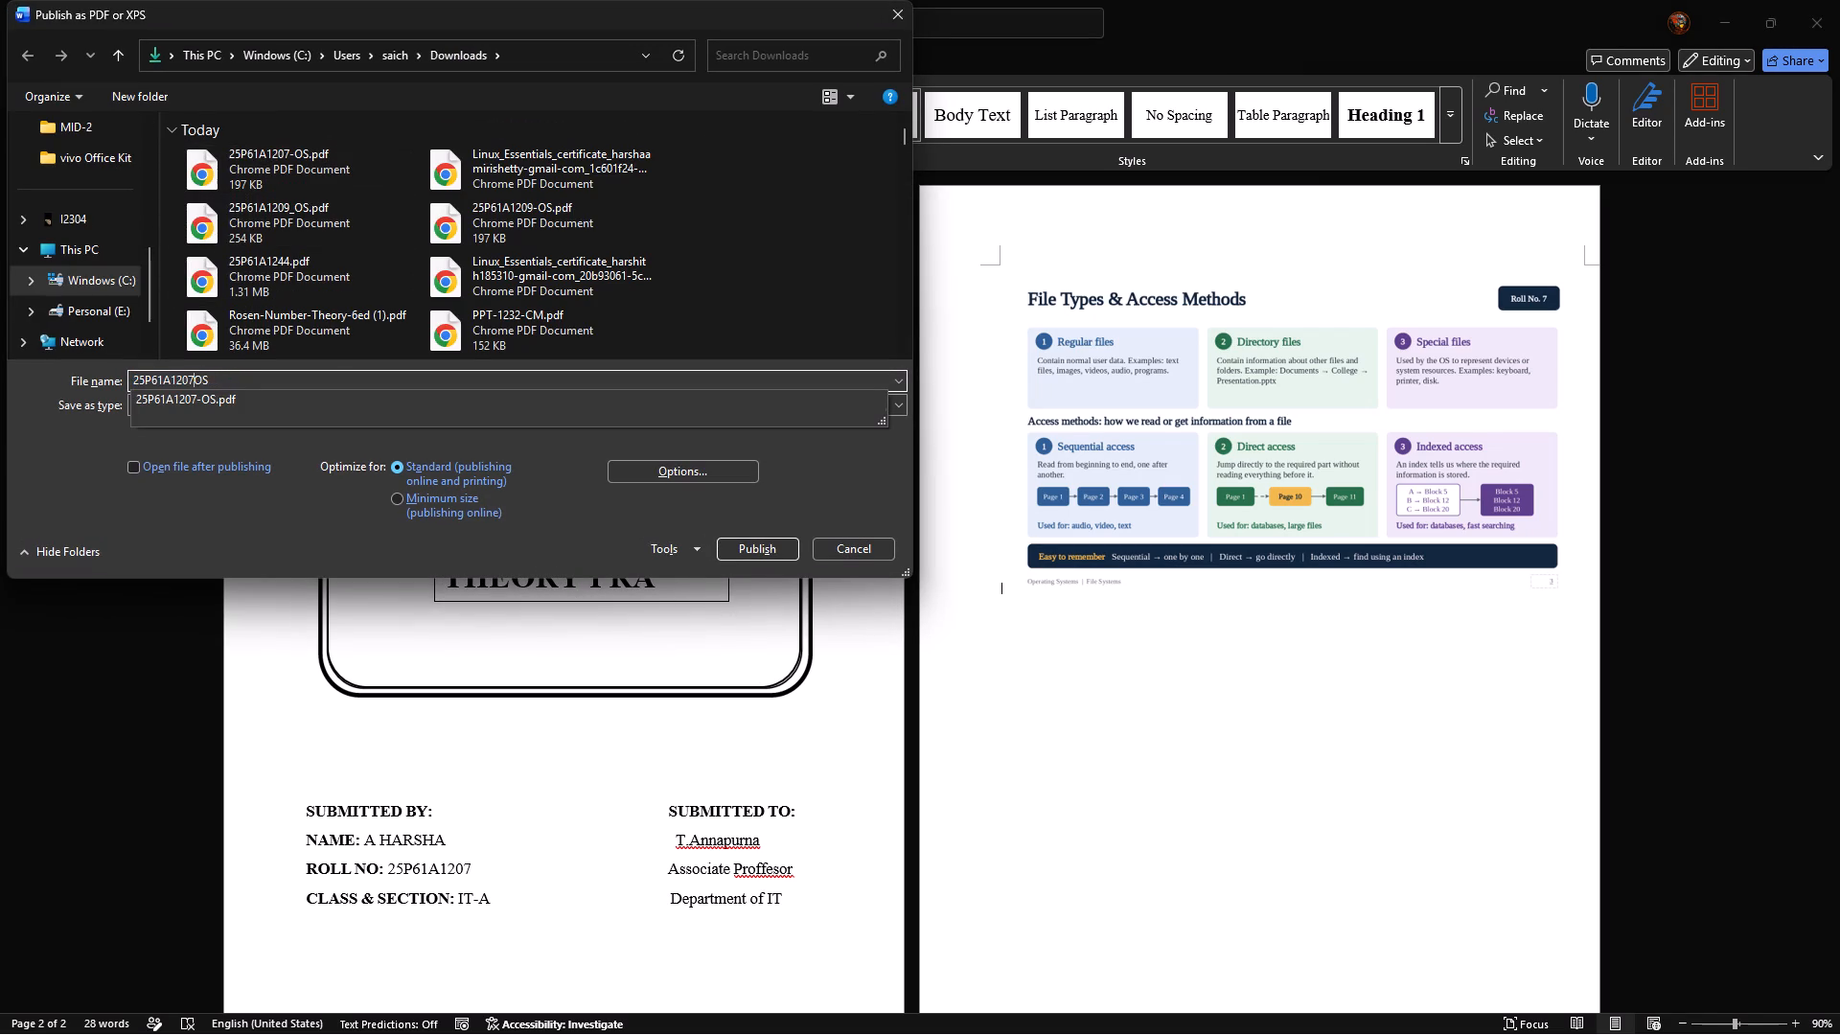
key(shift+underscore)
click(790, 549)
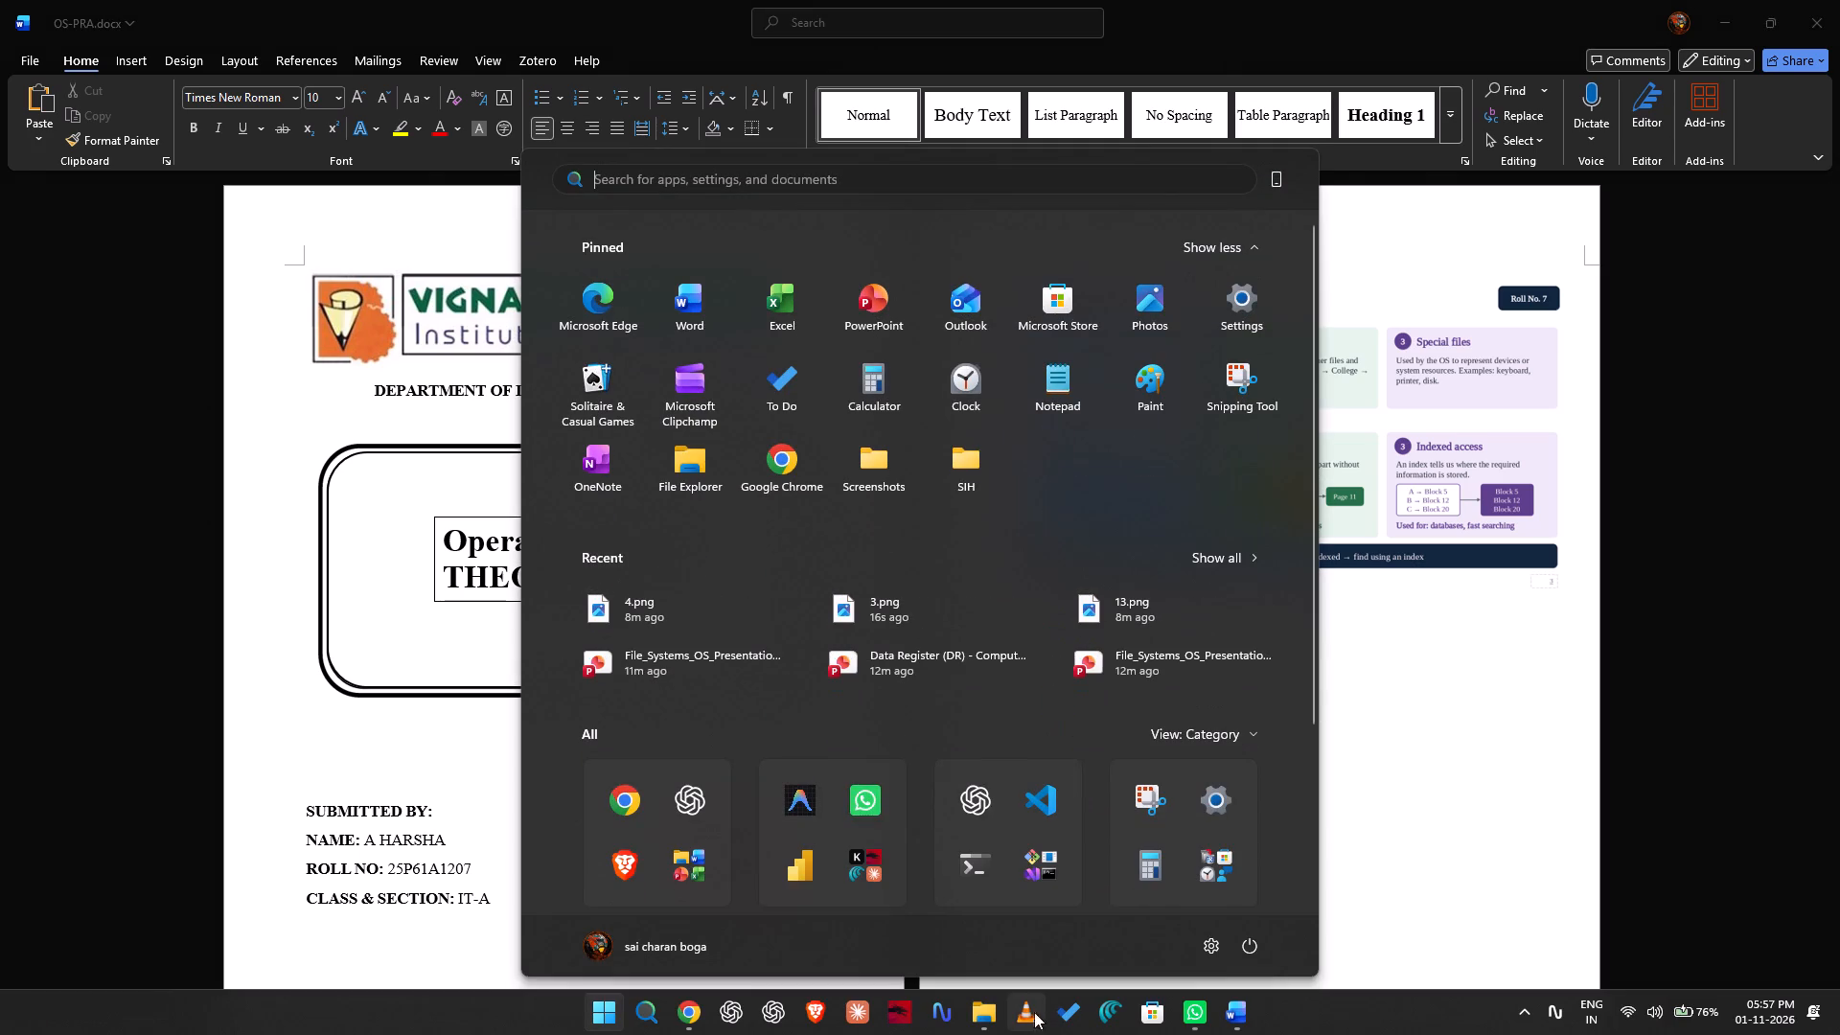
Switch to File Explorer, open the Downloads folder and pick up the exported PDF named with the roll number ending in 07 and _OS.
click(989, 1007)
click(998, 908)
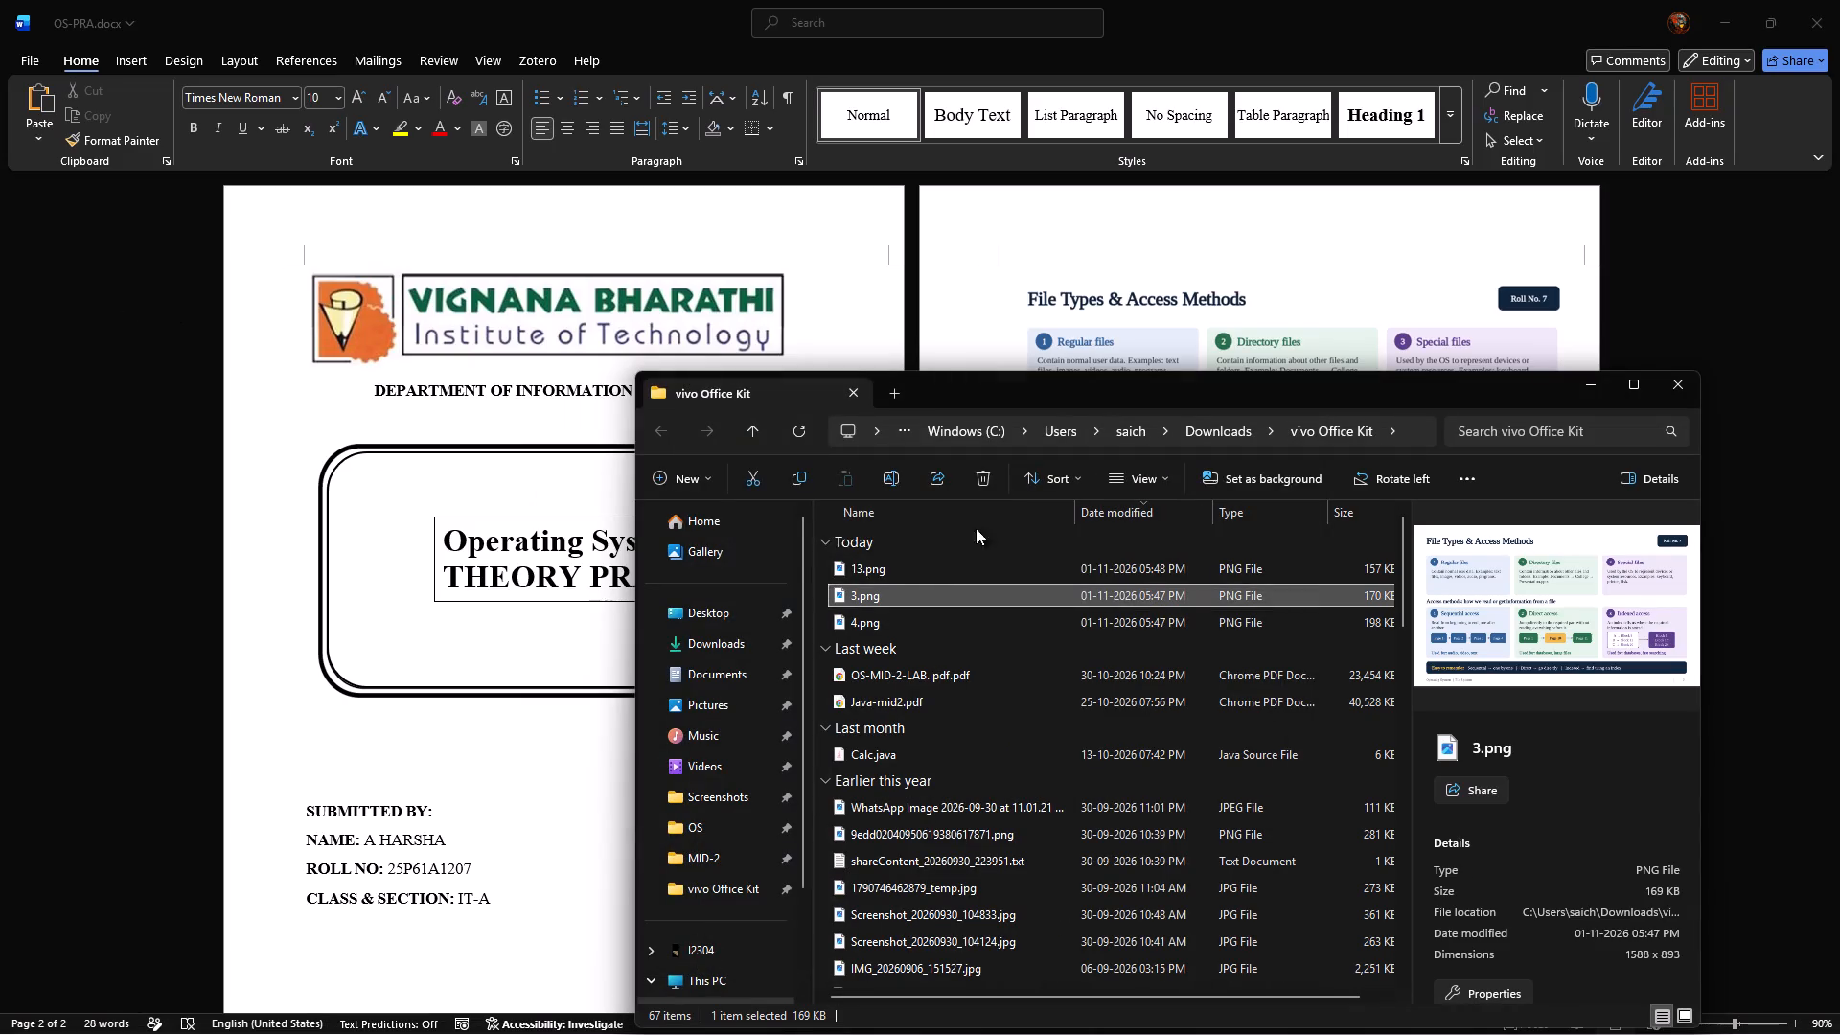
double_click(904, 396)
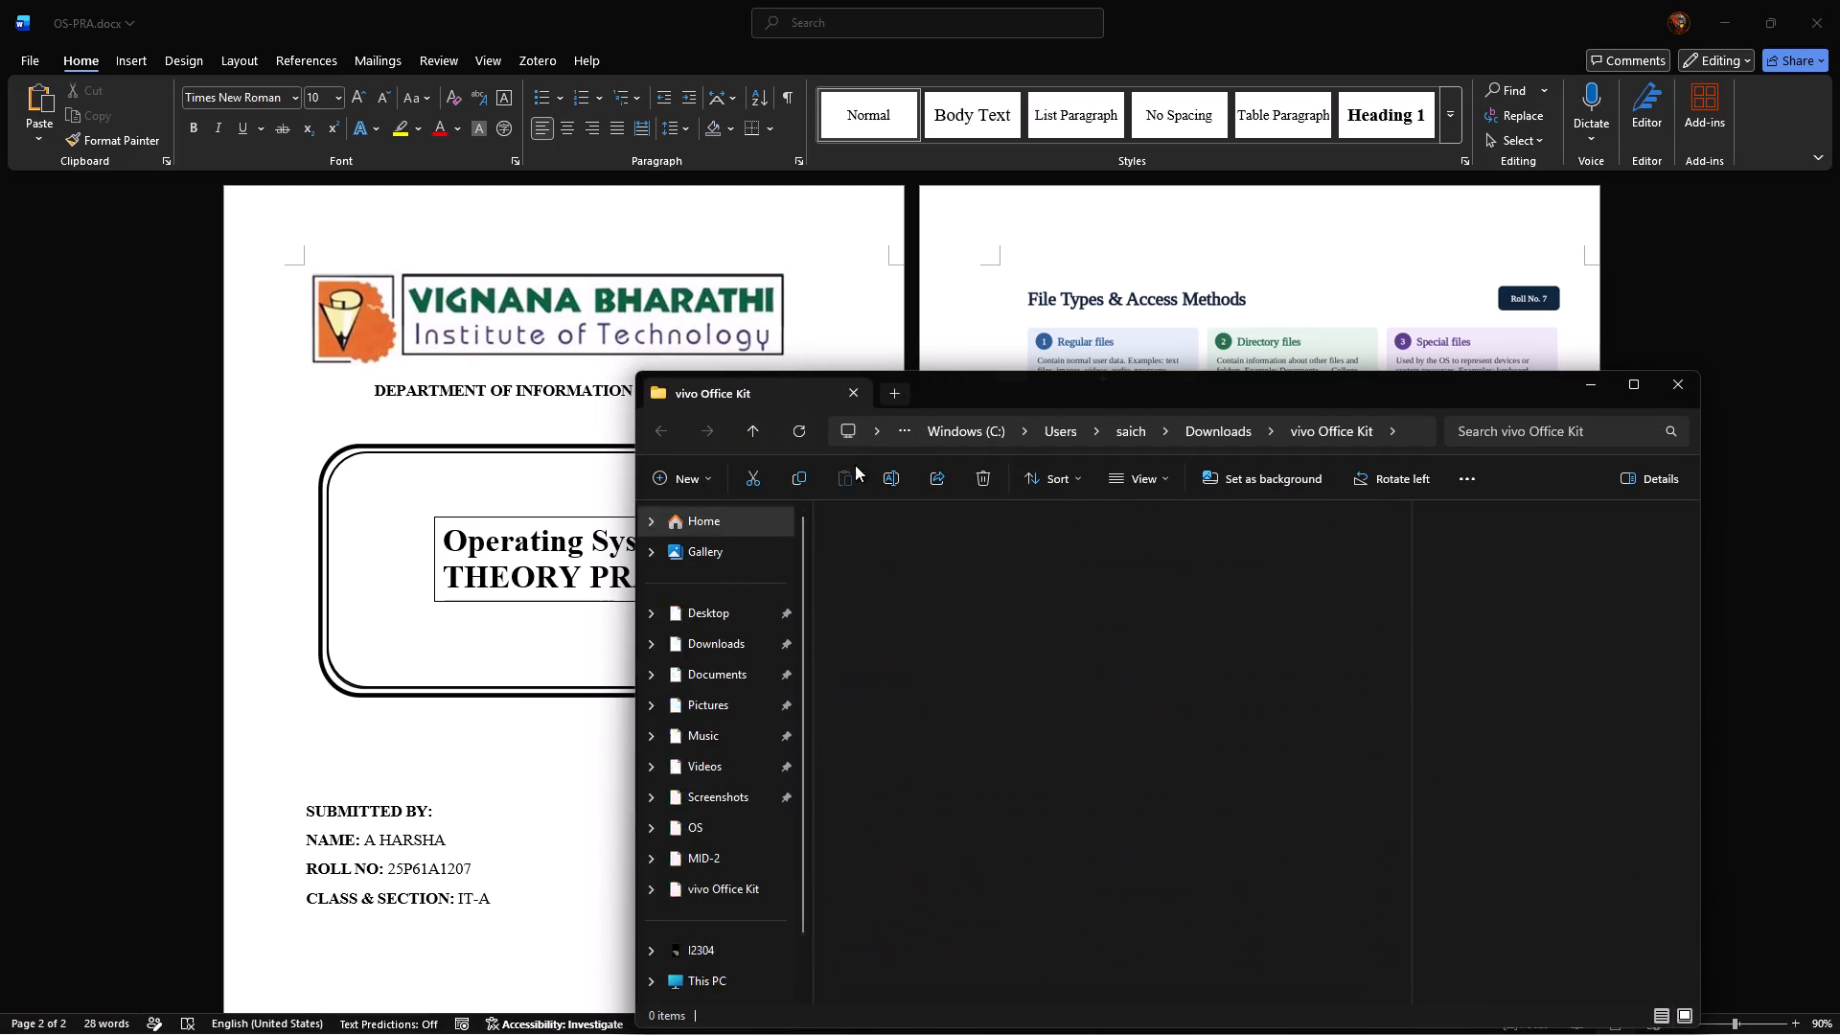
click(722, 645)
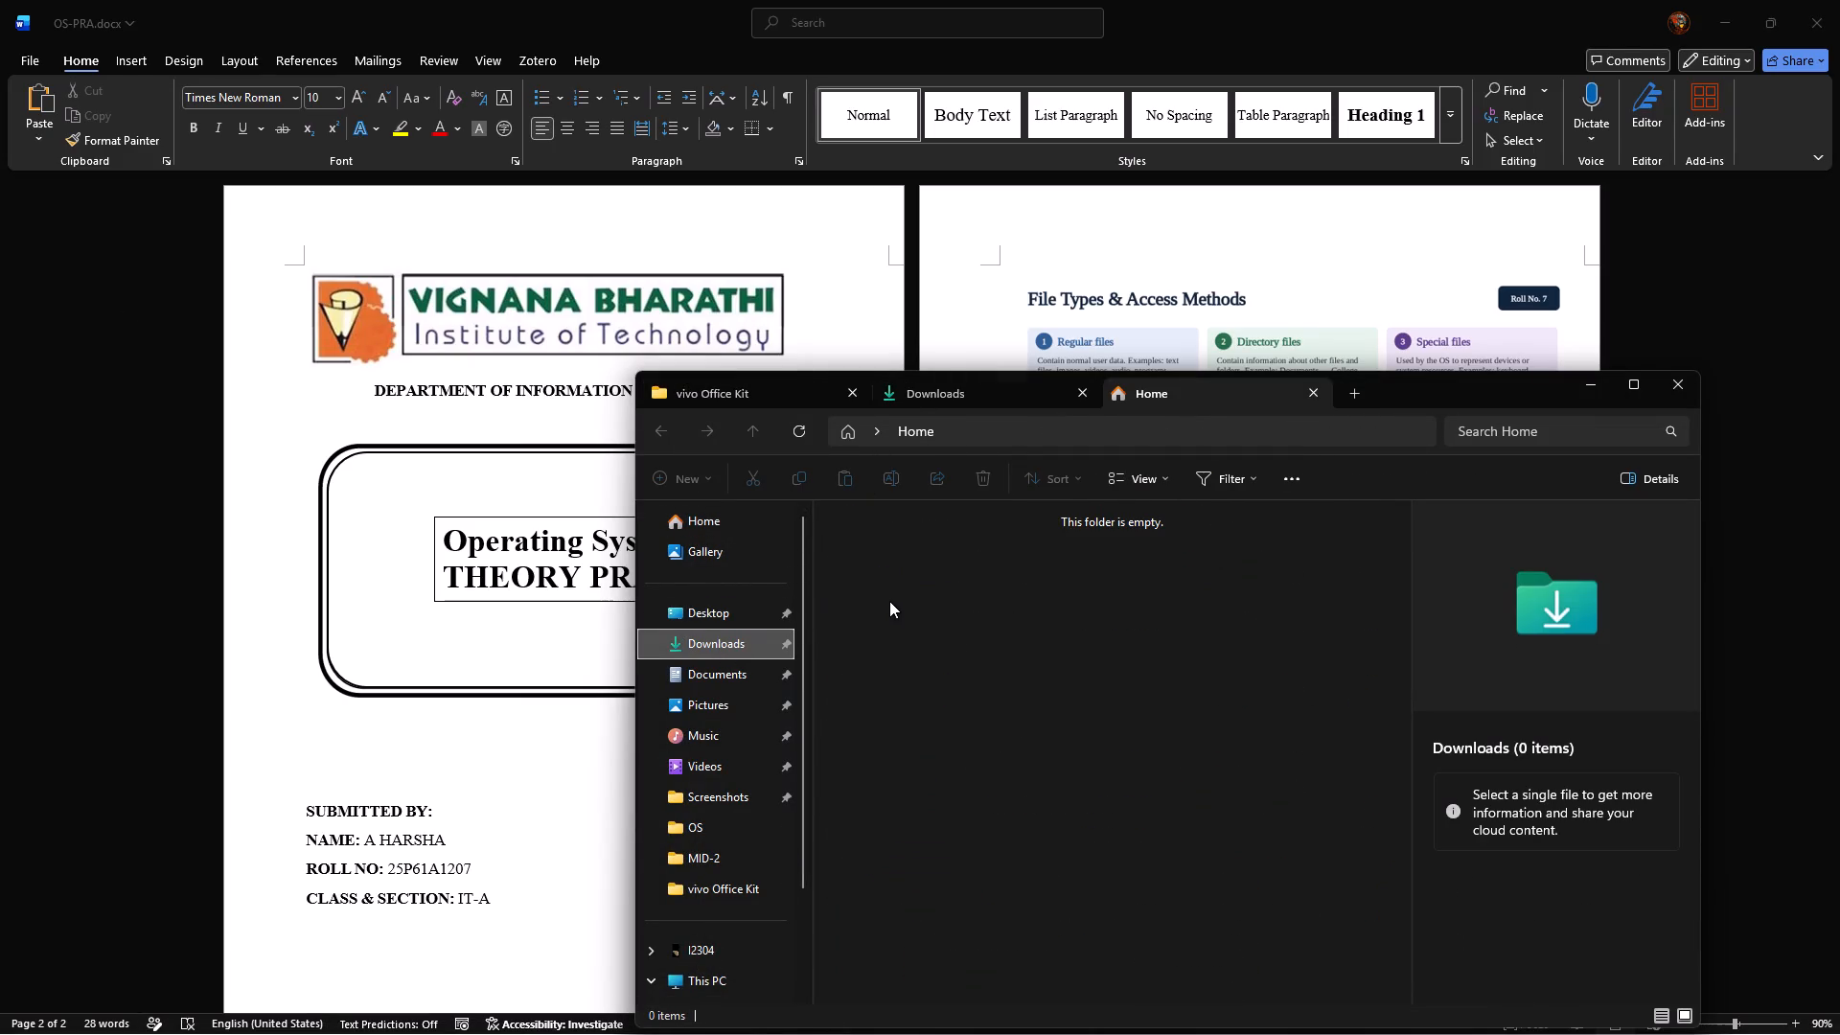
double_click(951, 396)
double_click(701, 637)
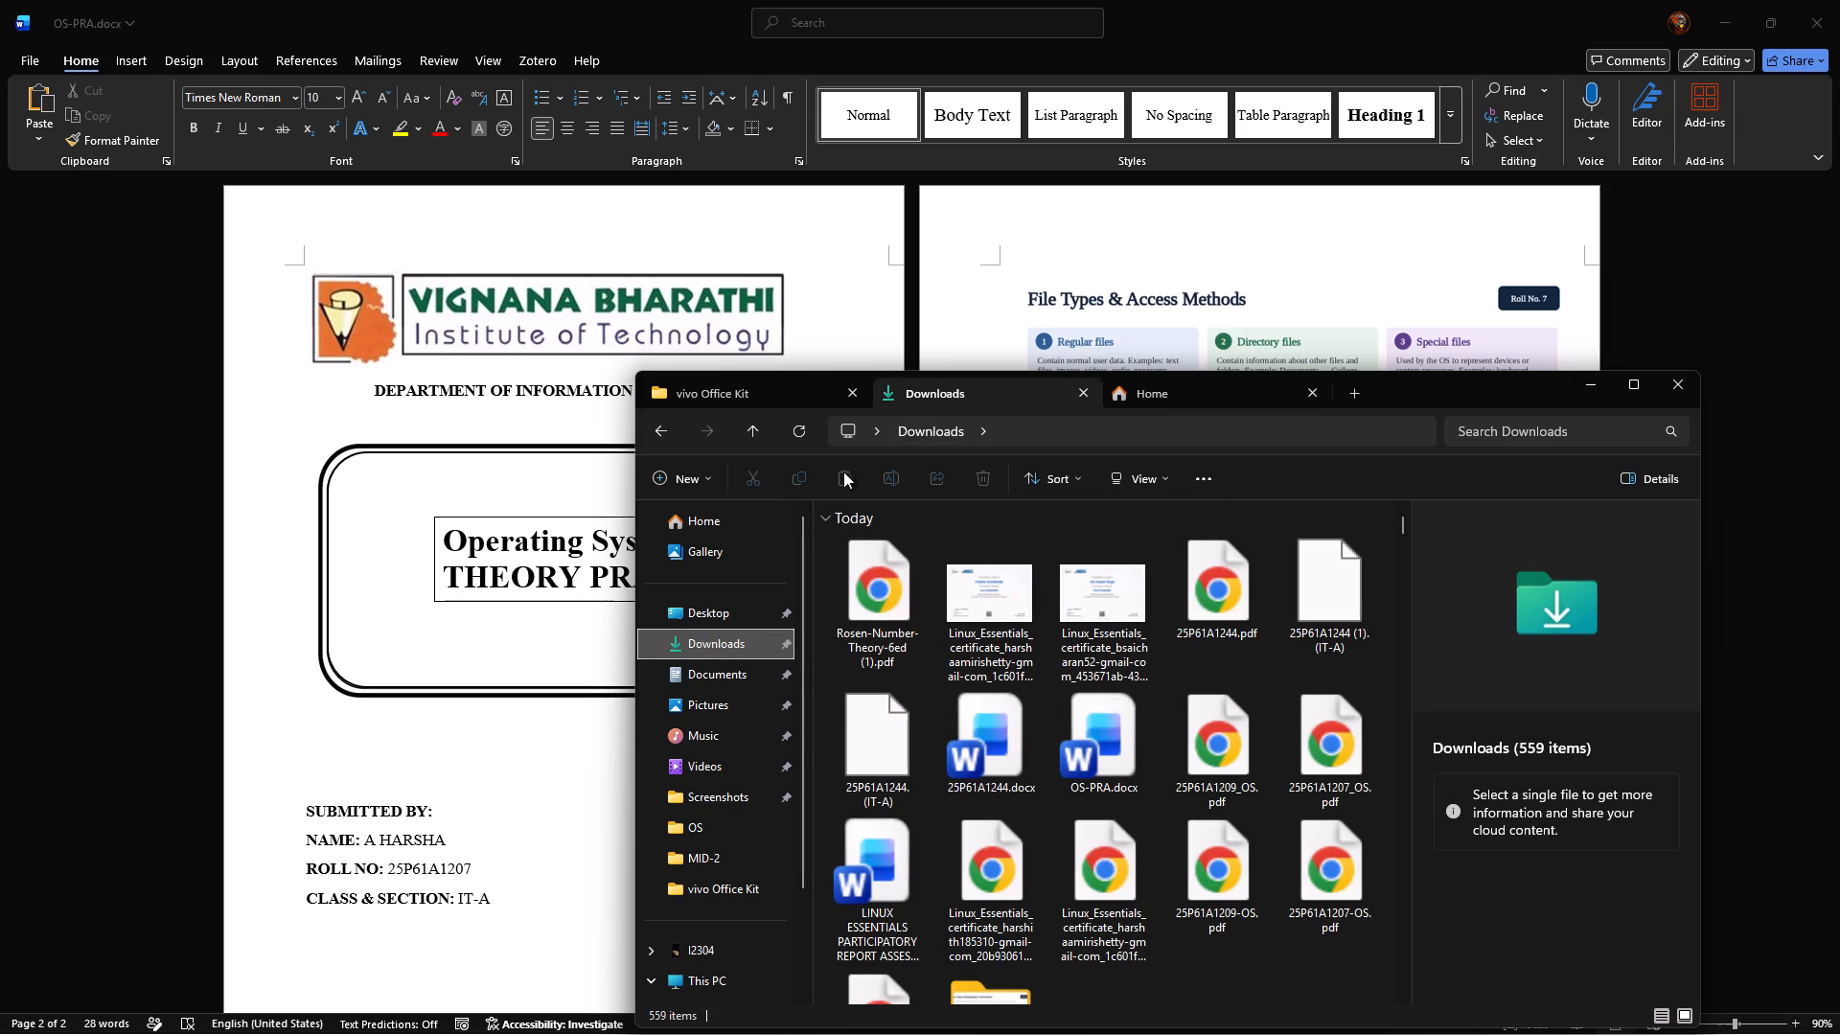
click(820, 435)
click(813, 432)
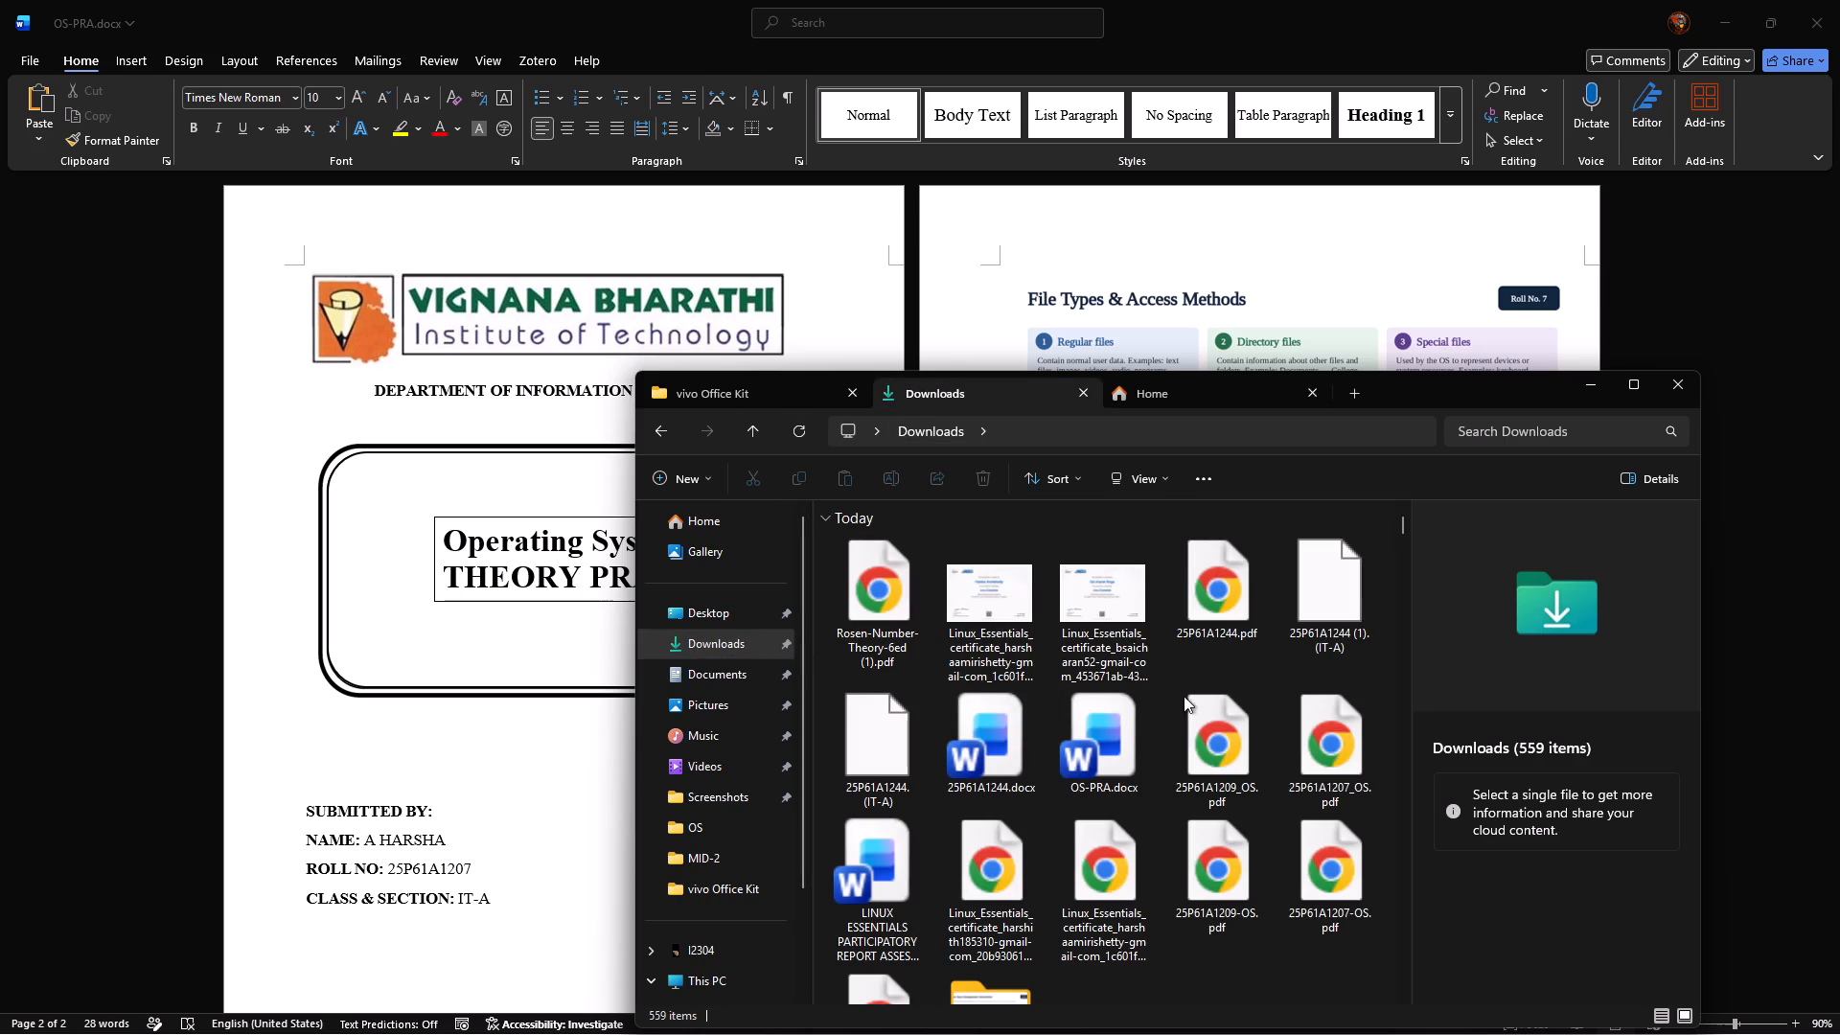
click(1336, 750)
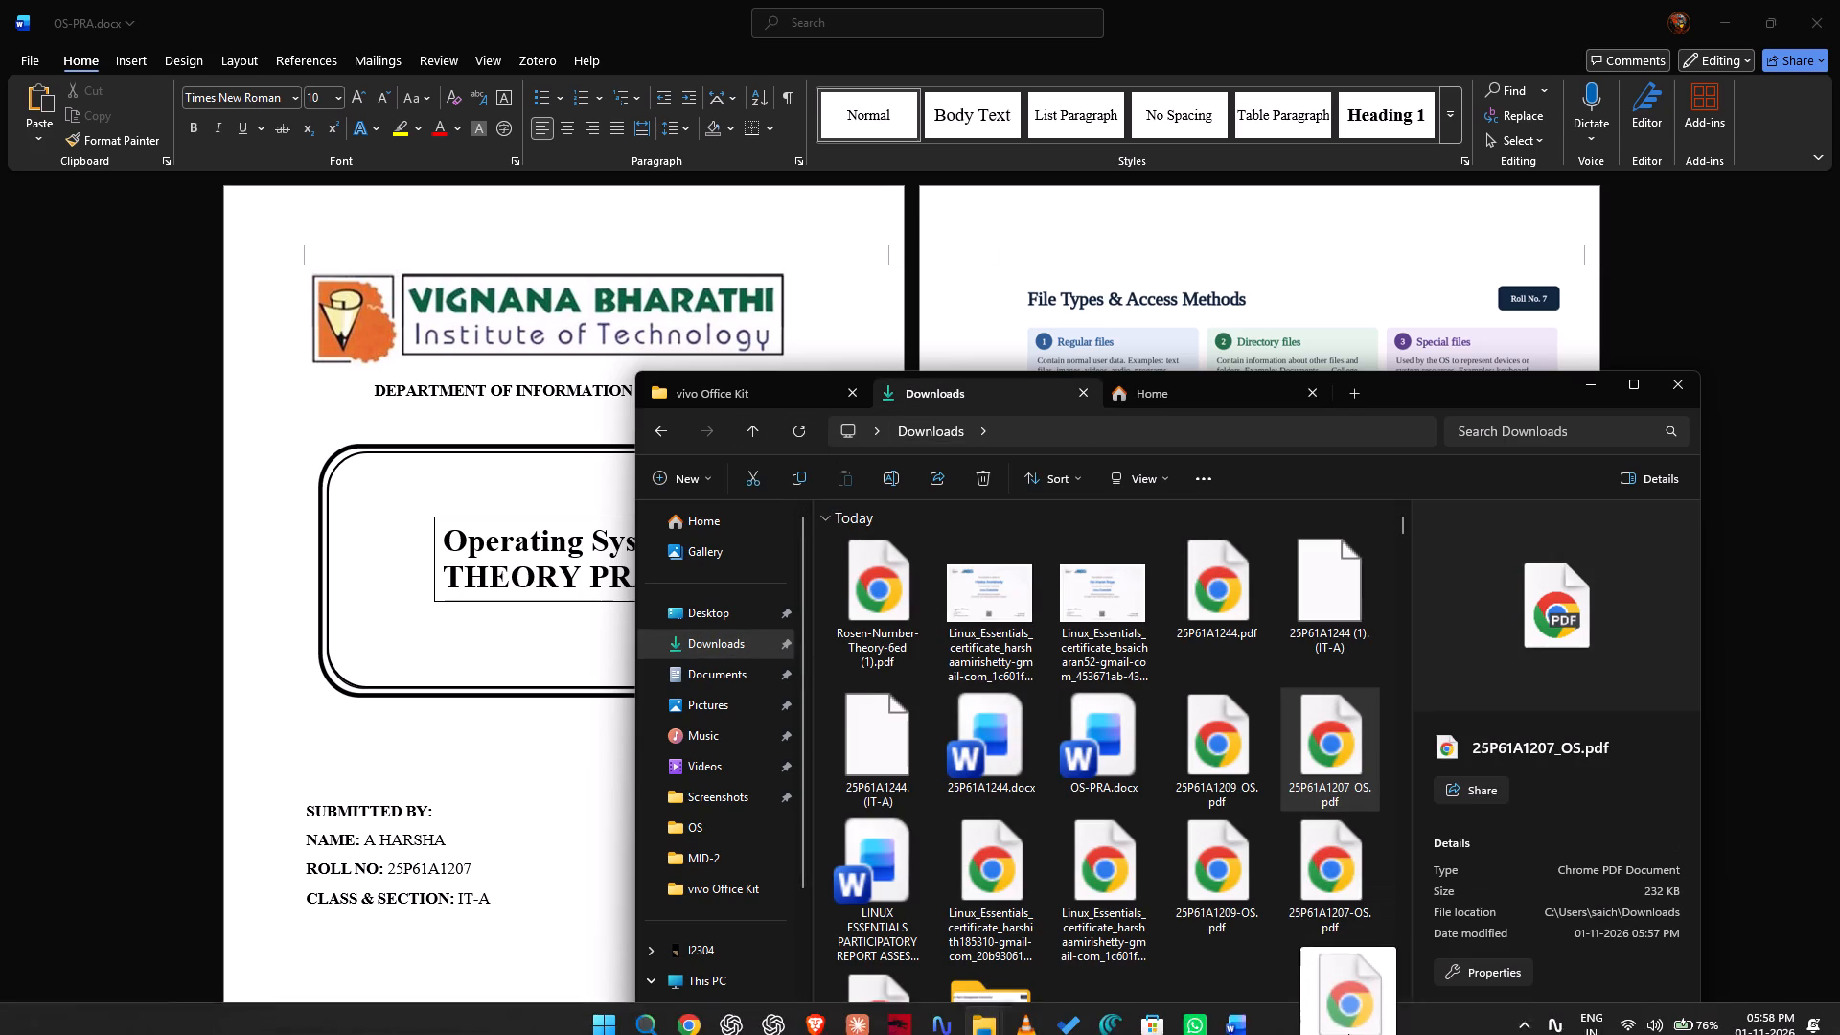
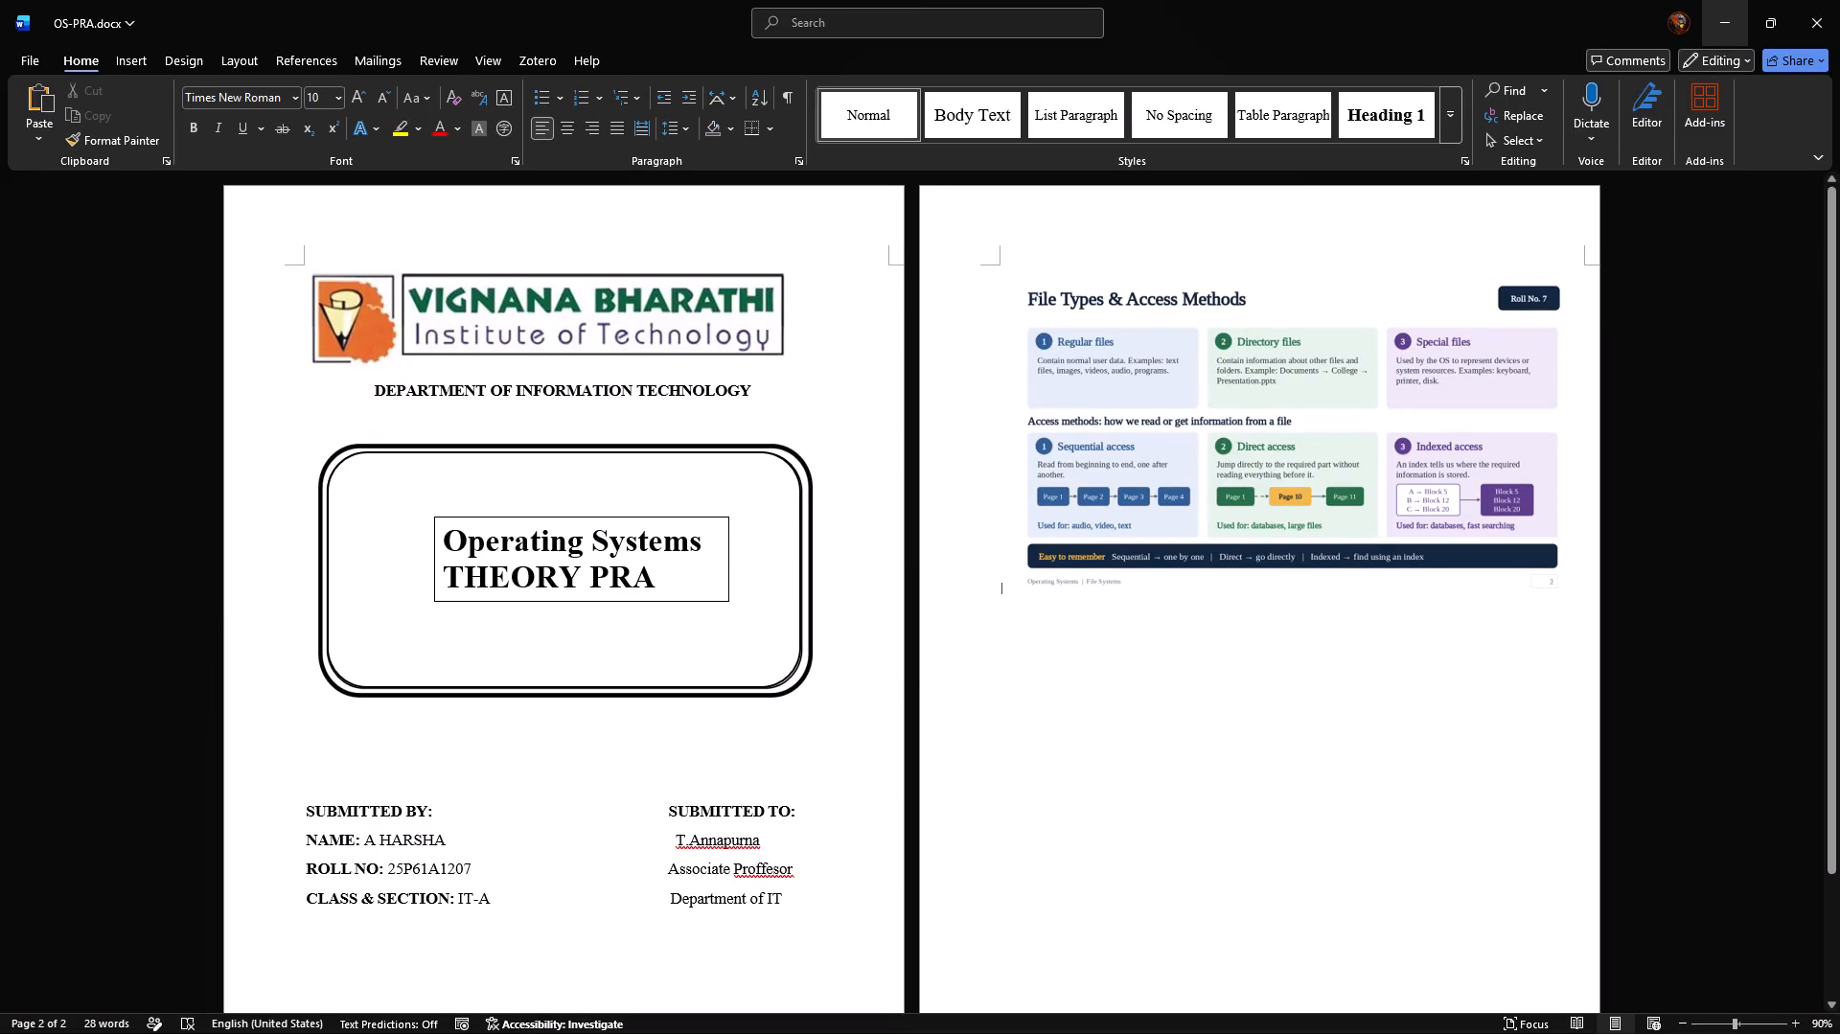
Open the 12 IT-2025.xlsx workbook stored on the desktop.
click(443, 841)
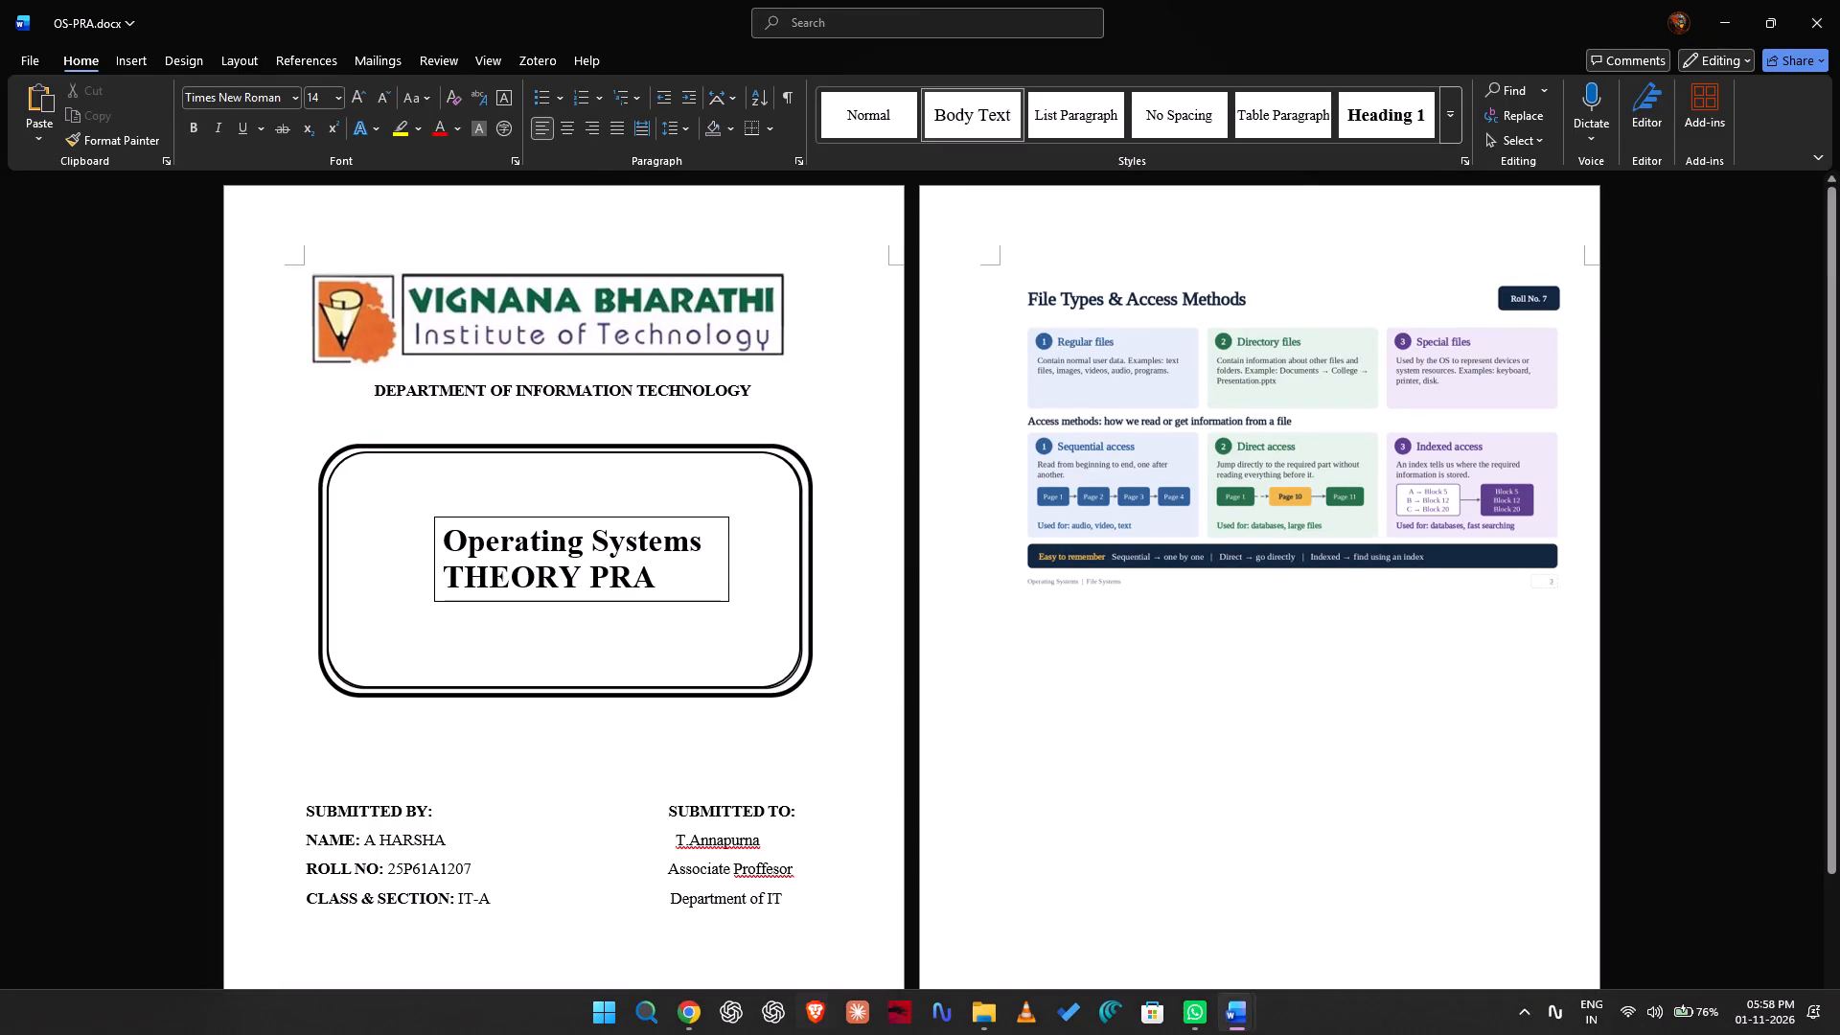
key(super+d)
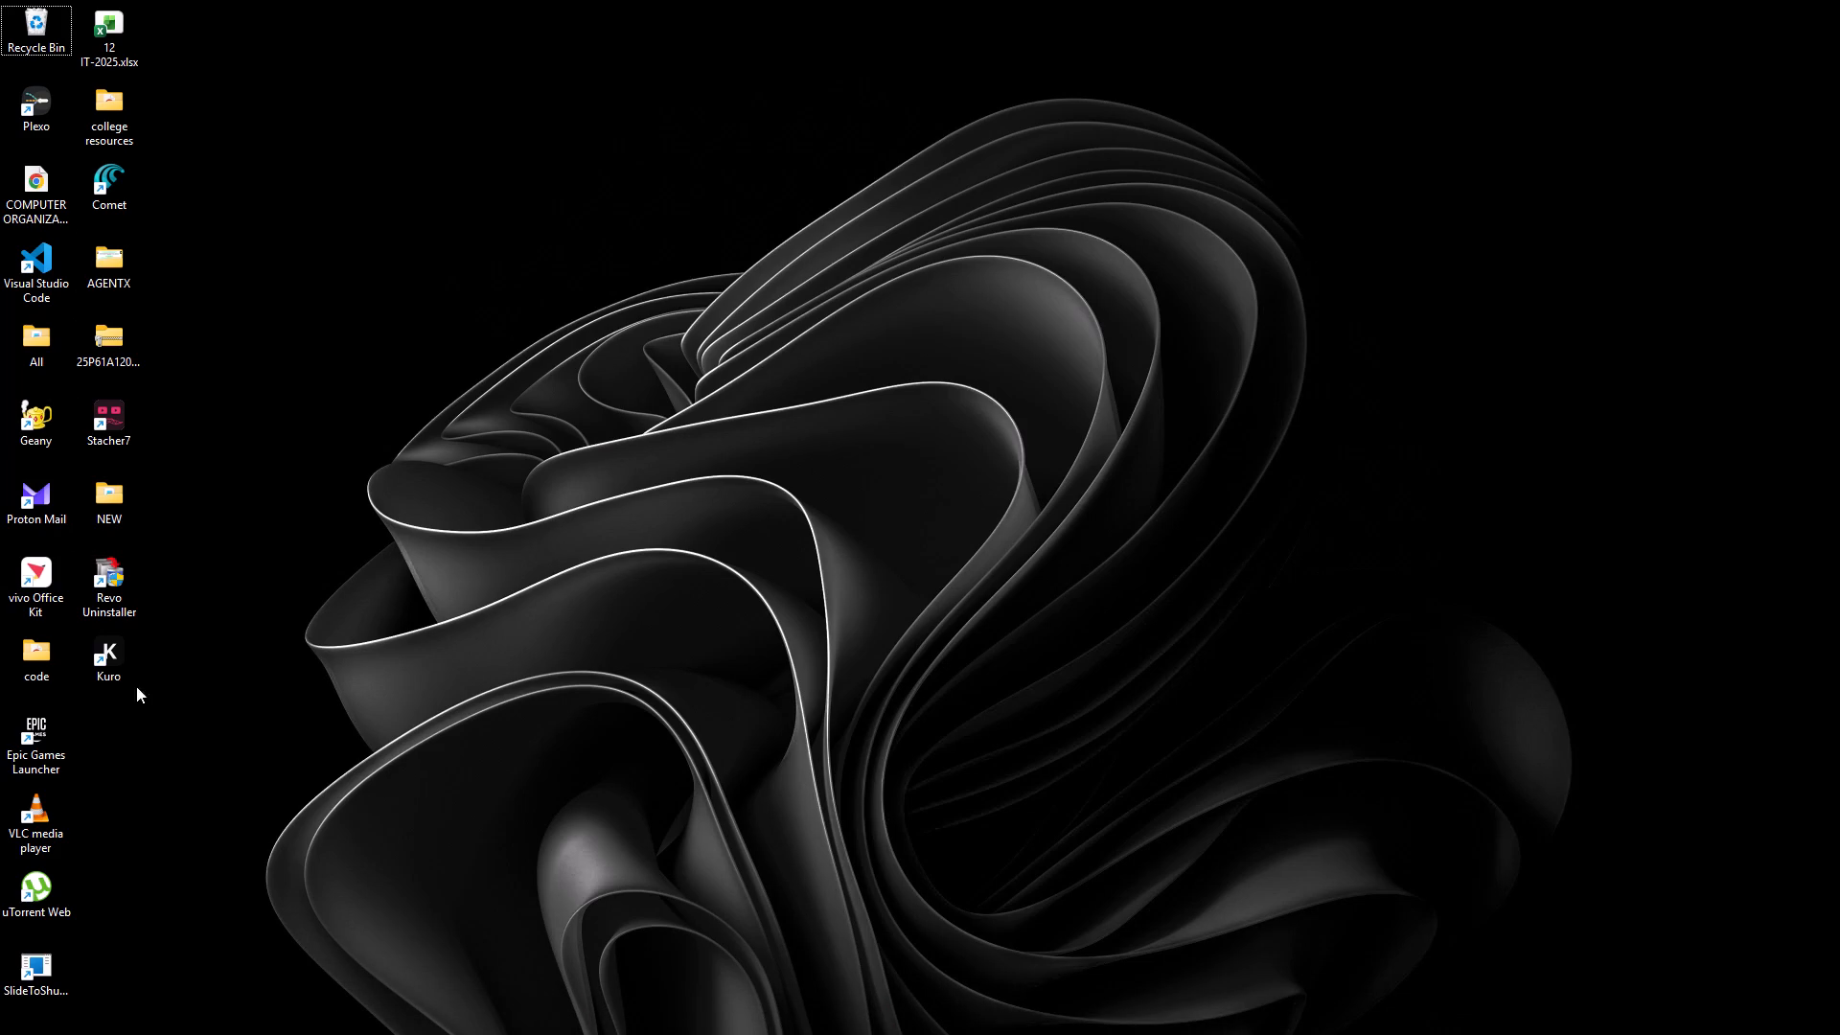
triple_click(118, 31)
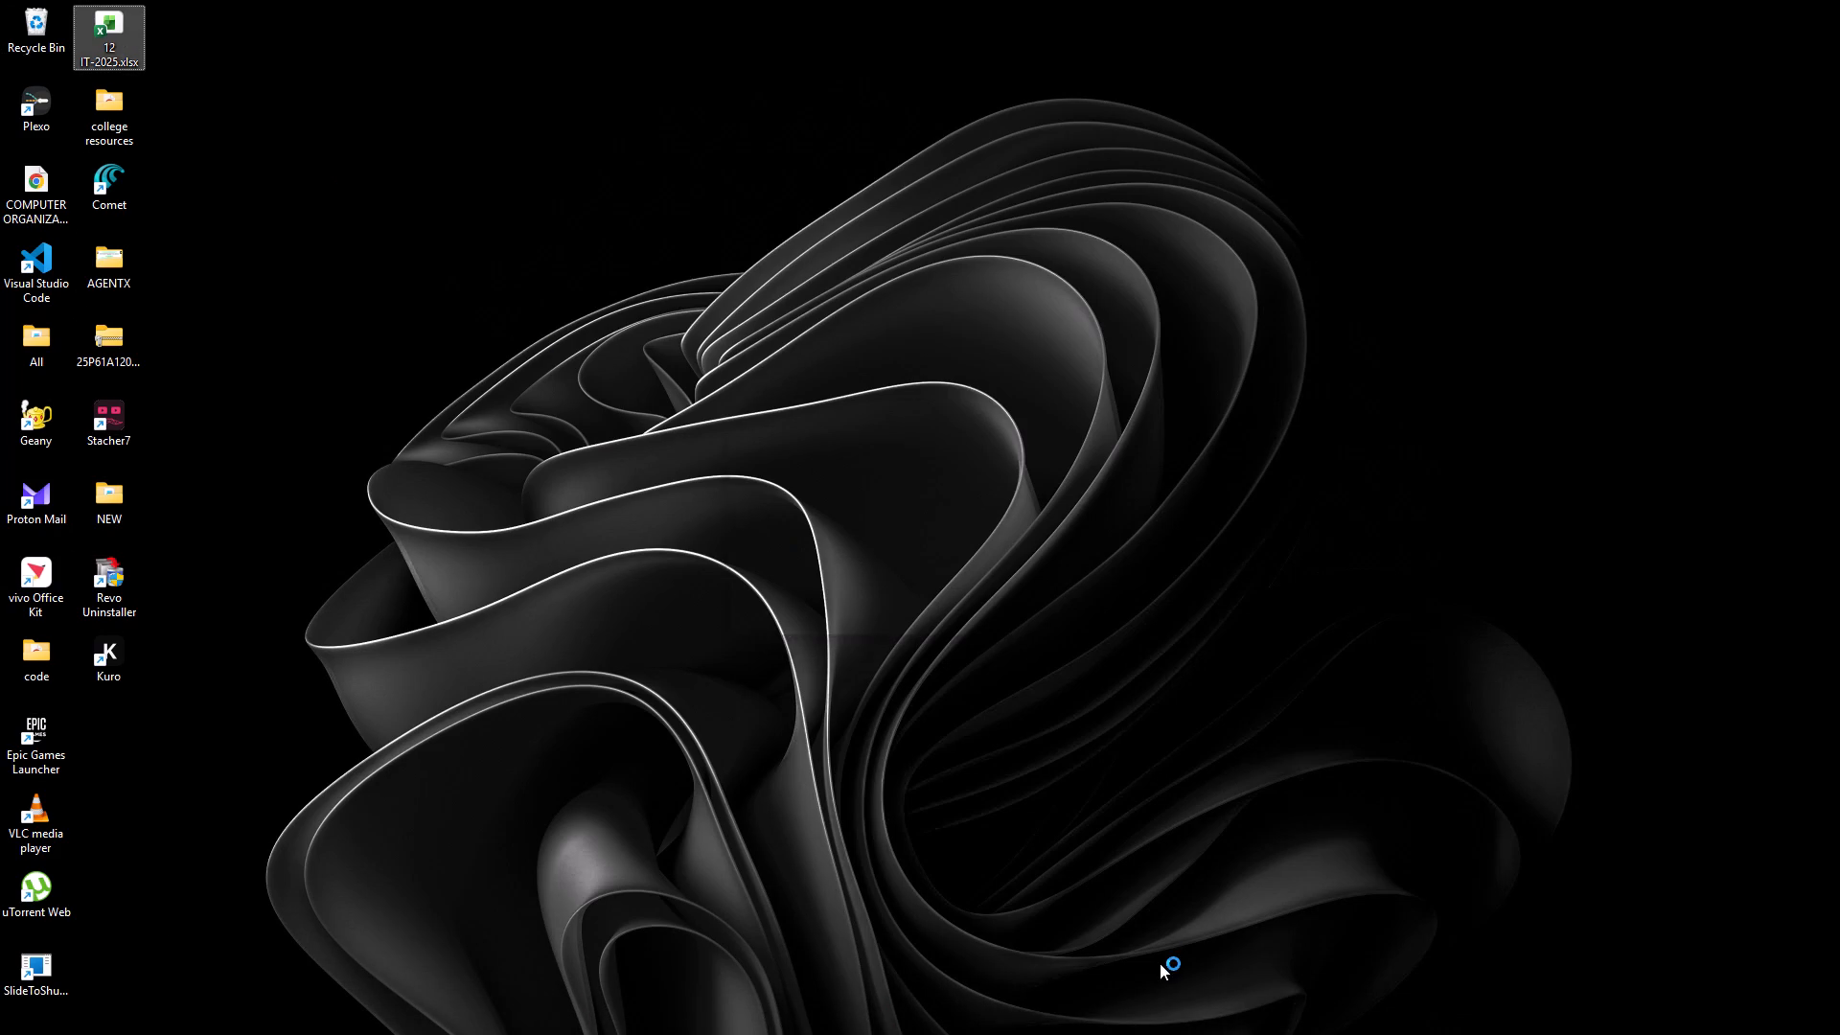
In Chrome, search Downloads for "Linux" and load the next student's certificate PDF, modified at 05:14 PM, into iLovePDF's PDF to JPG converter.
click(667, 1009)
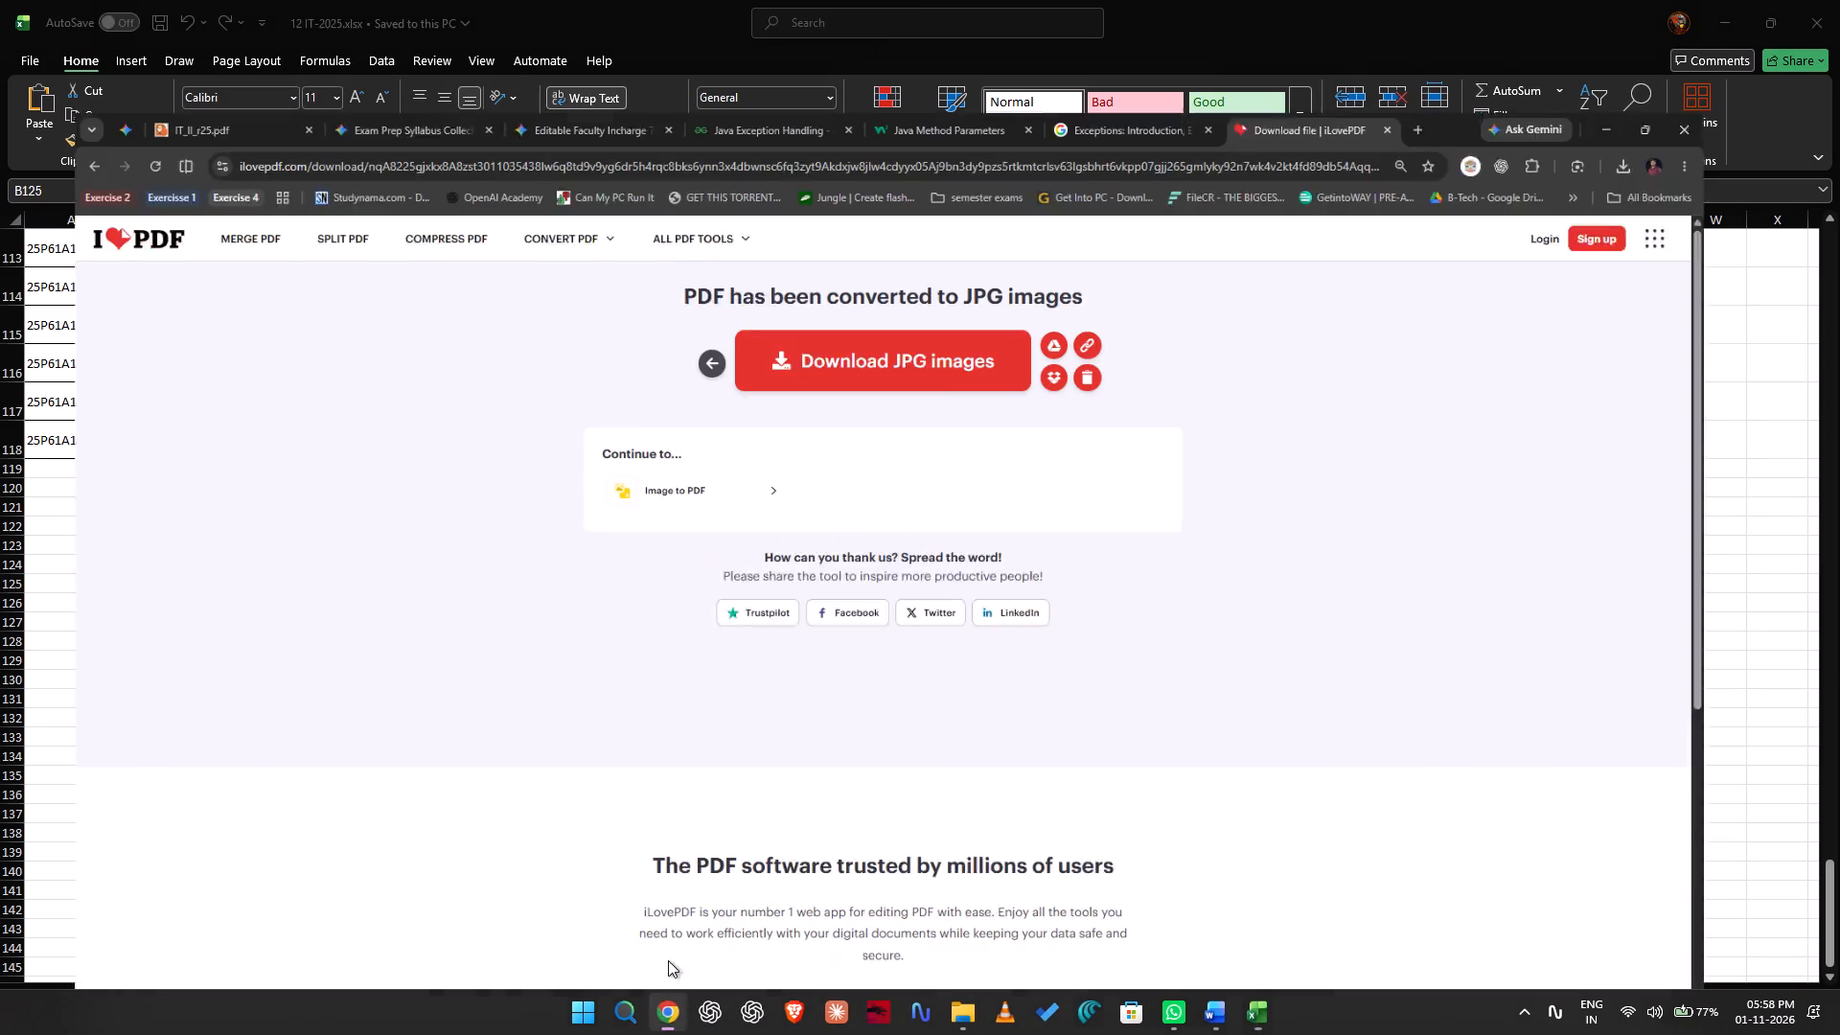
key(ctrl+t)
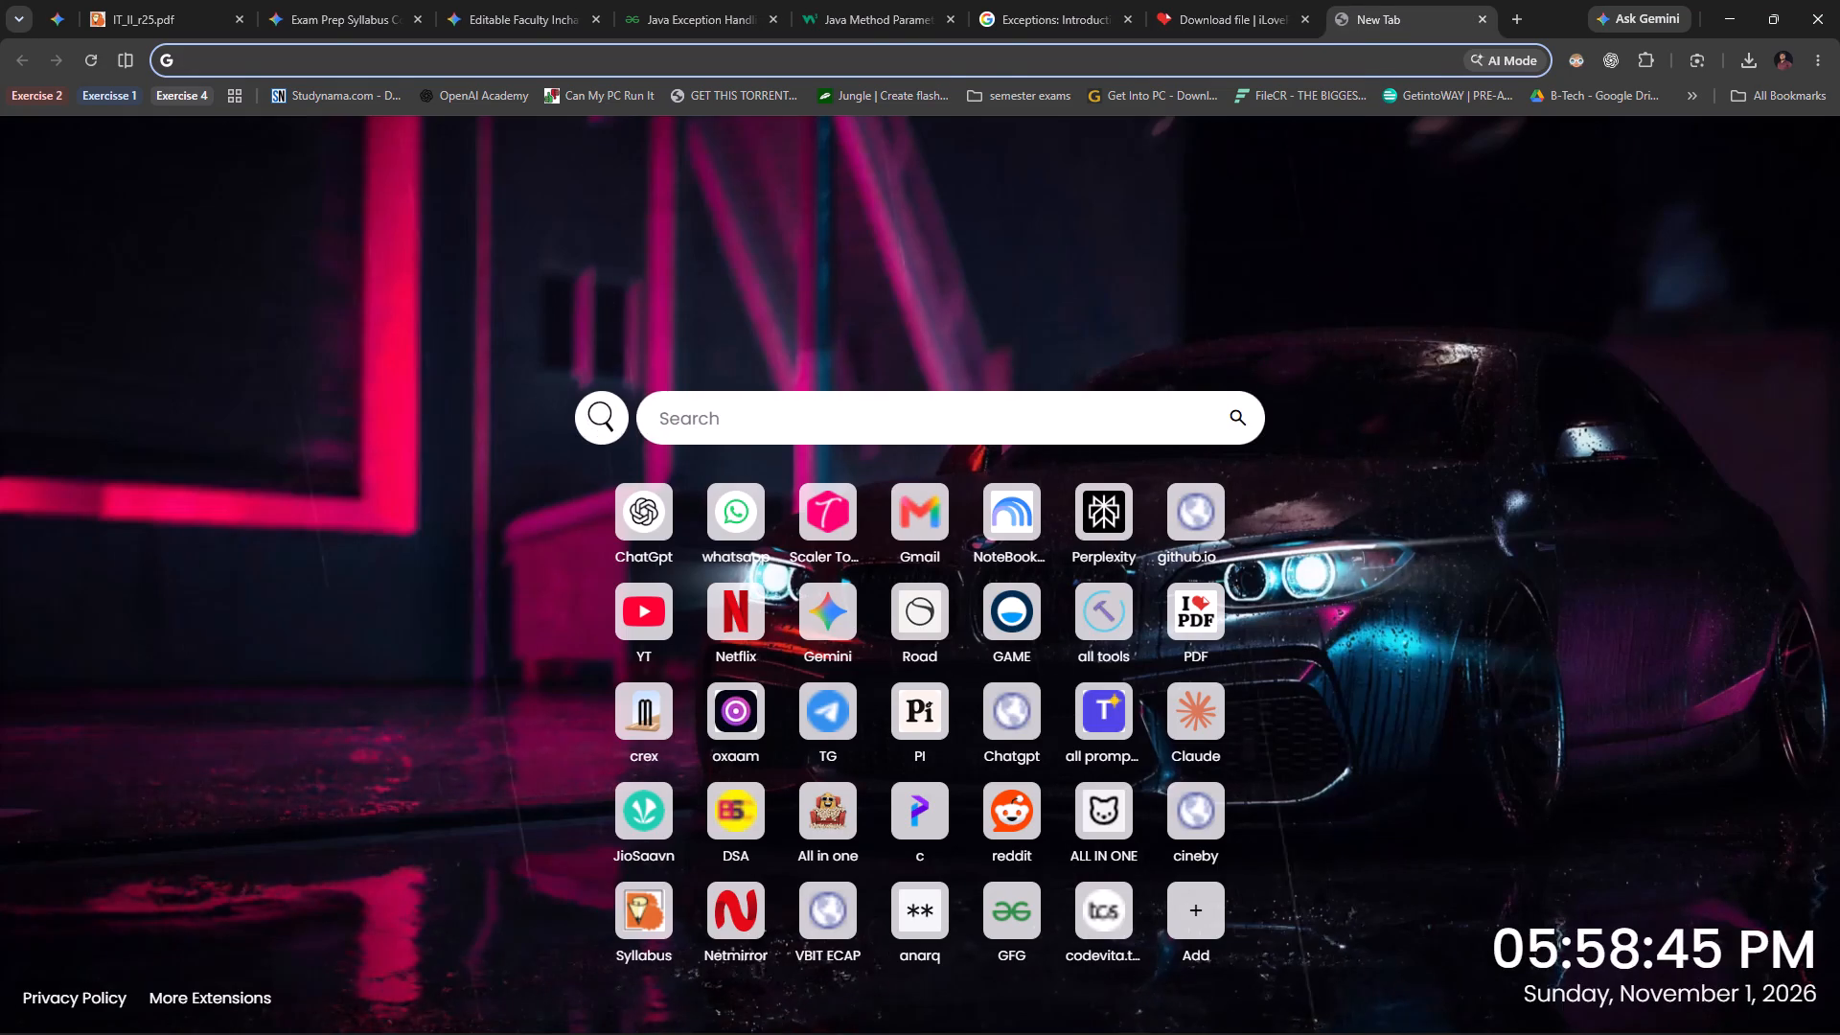
key(ctrl+w)
click(724, 282)
click(886, 338)
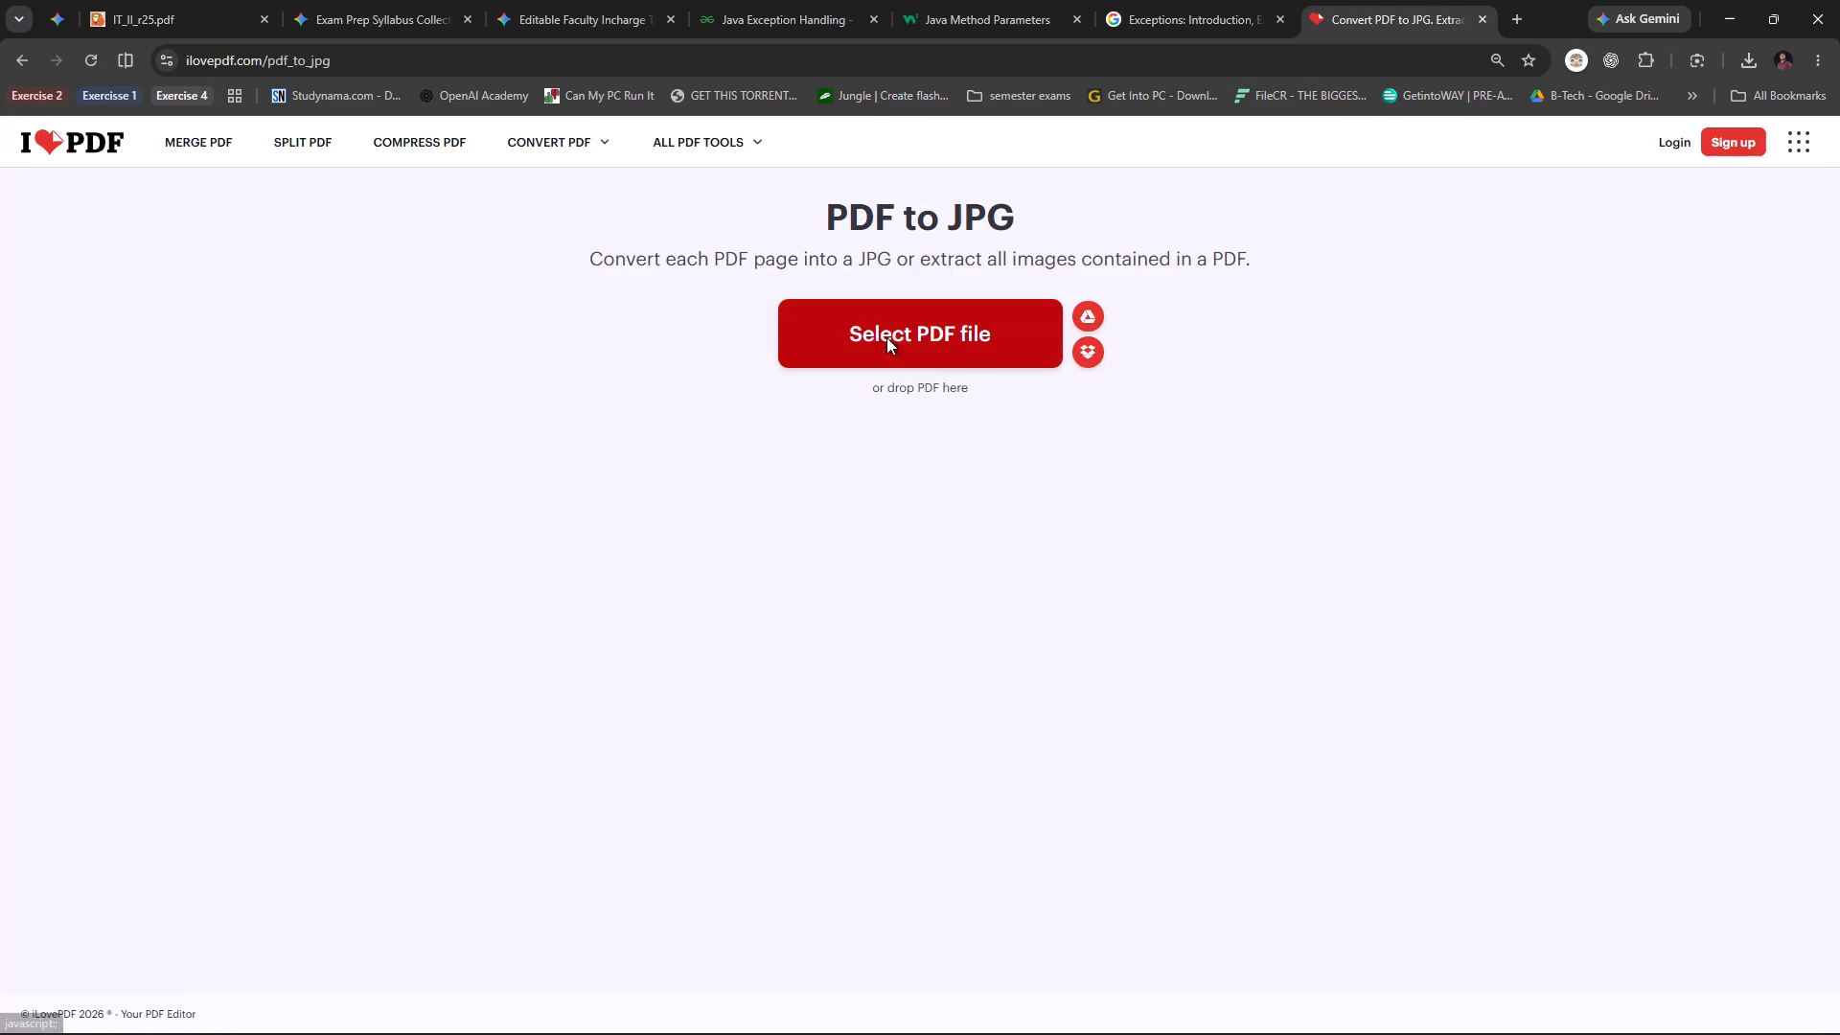
click(756, 47)
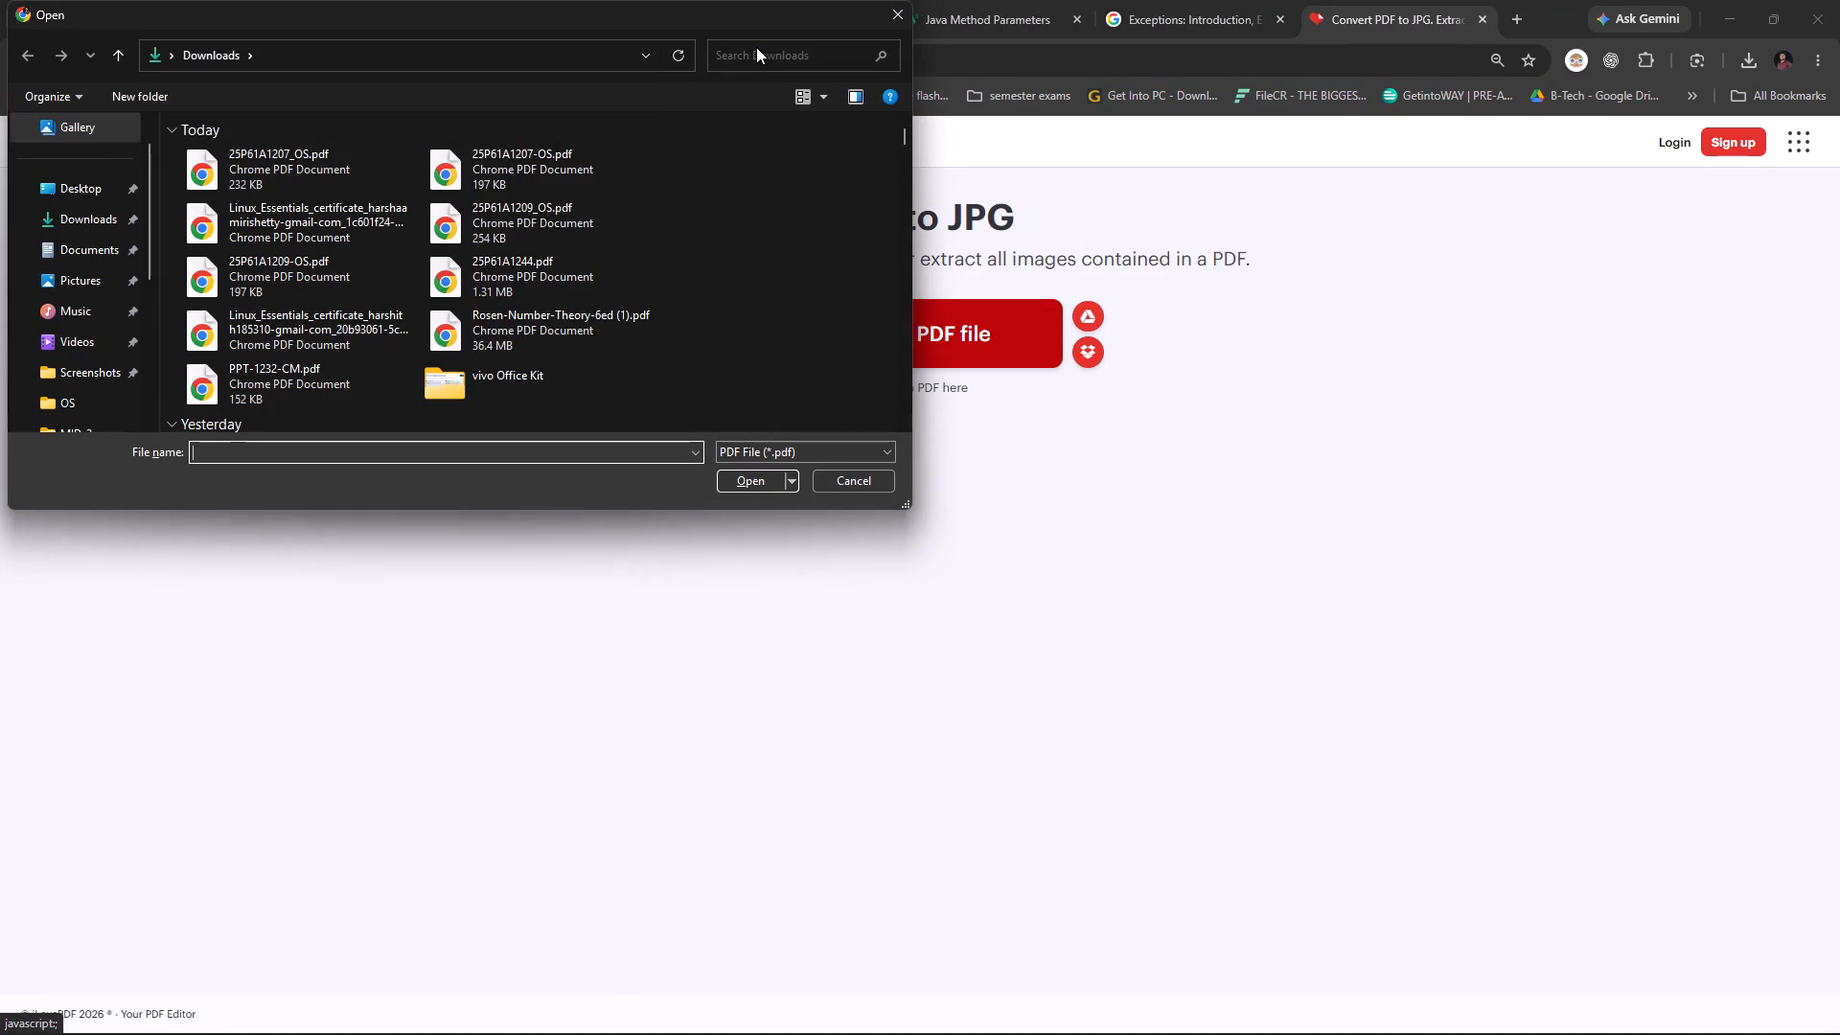
click(783, 47)
click(790, 55)
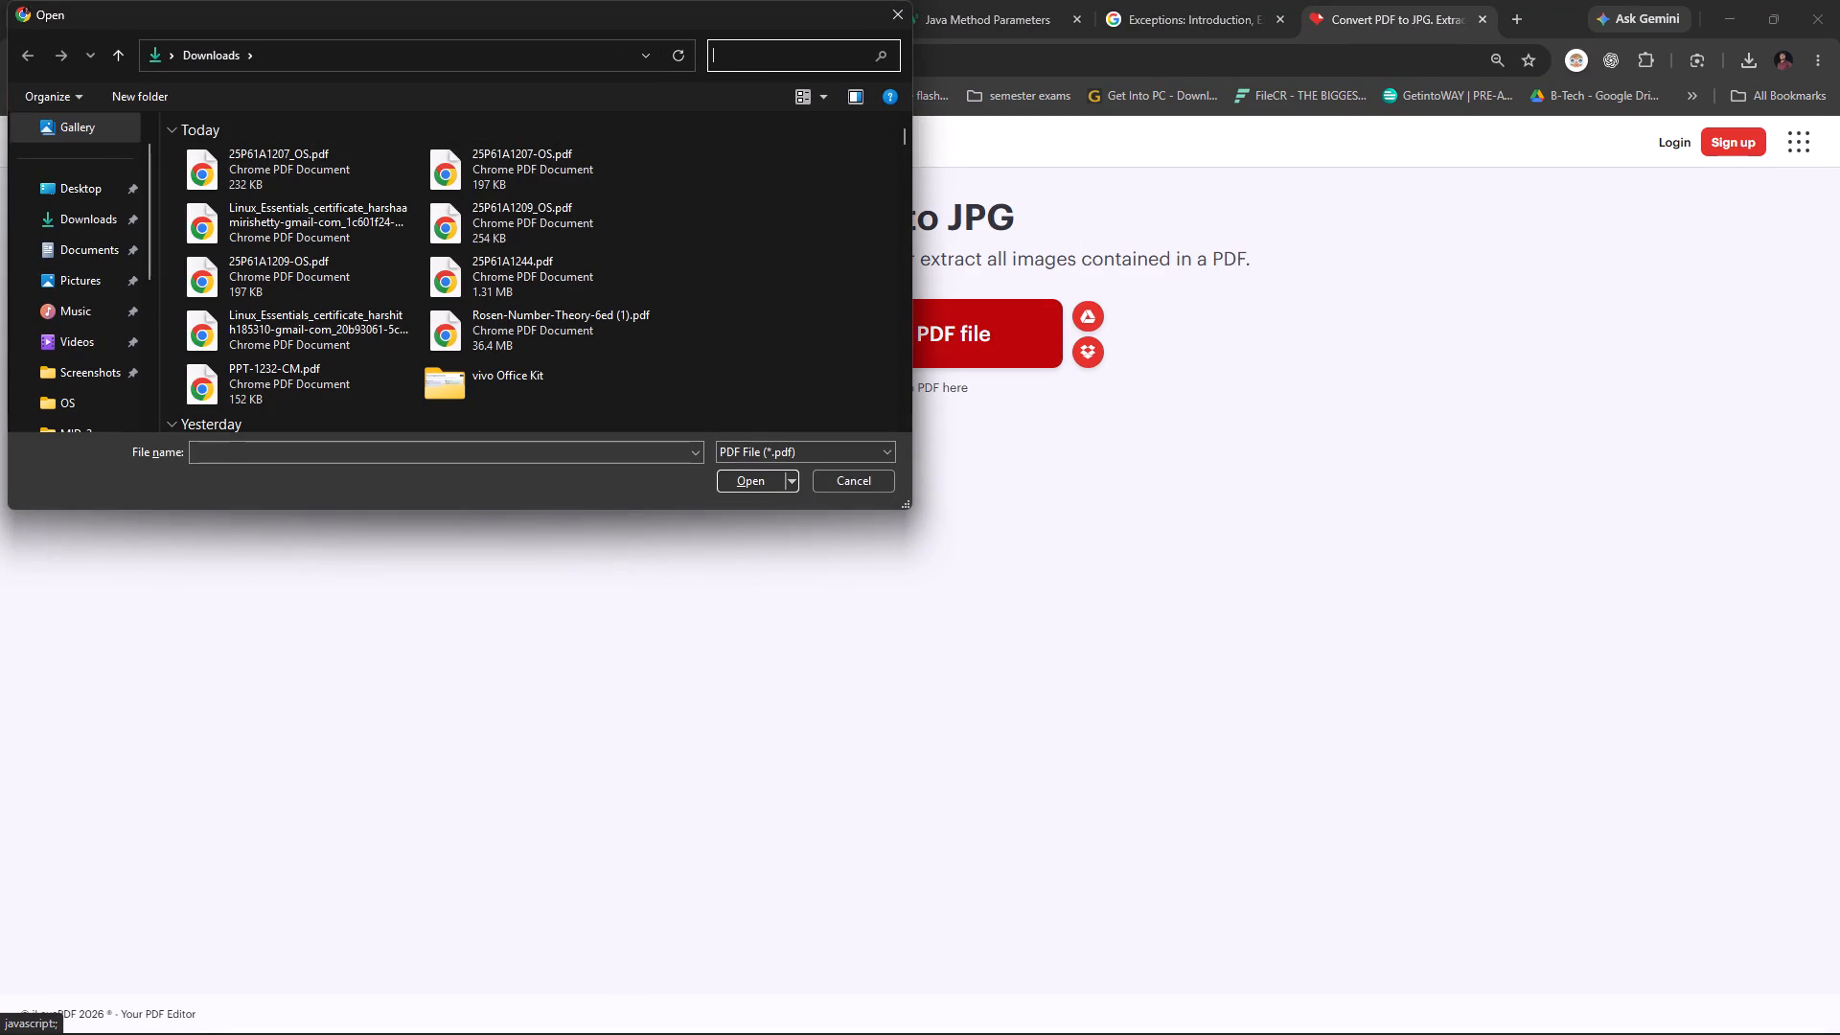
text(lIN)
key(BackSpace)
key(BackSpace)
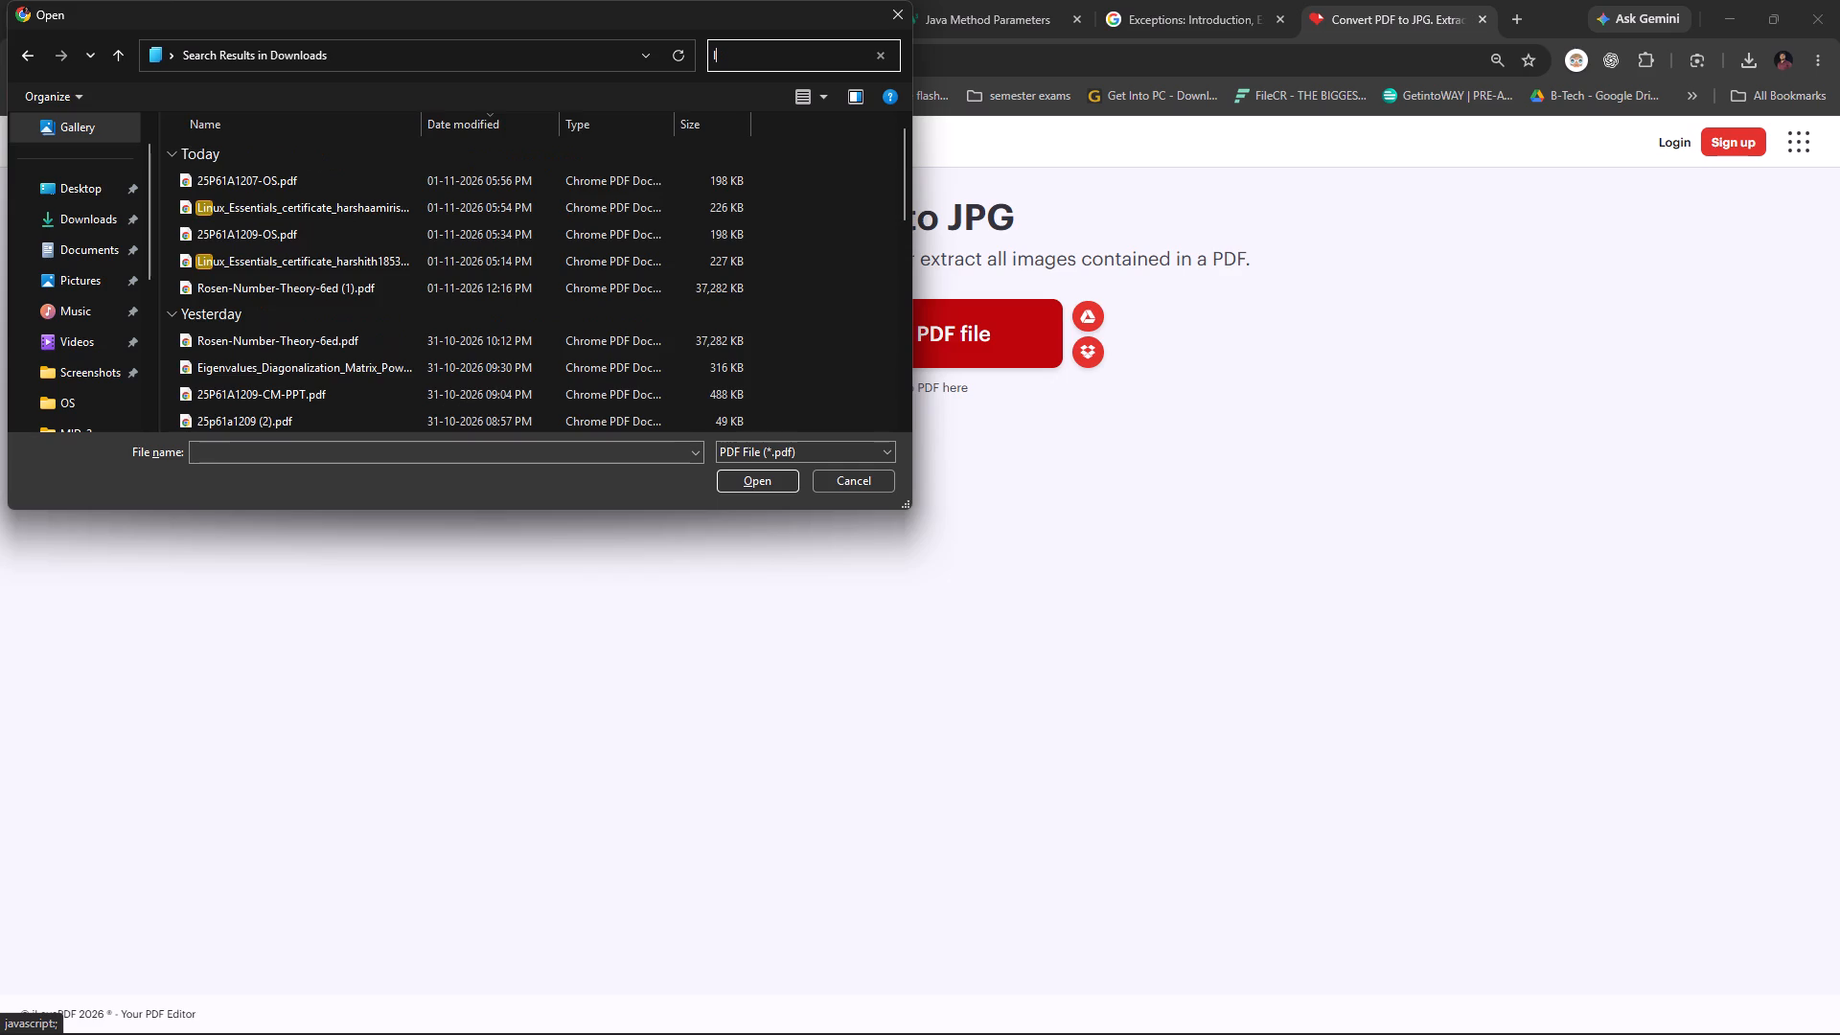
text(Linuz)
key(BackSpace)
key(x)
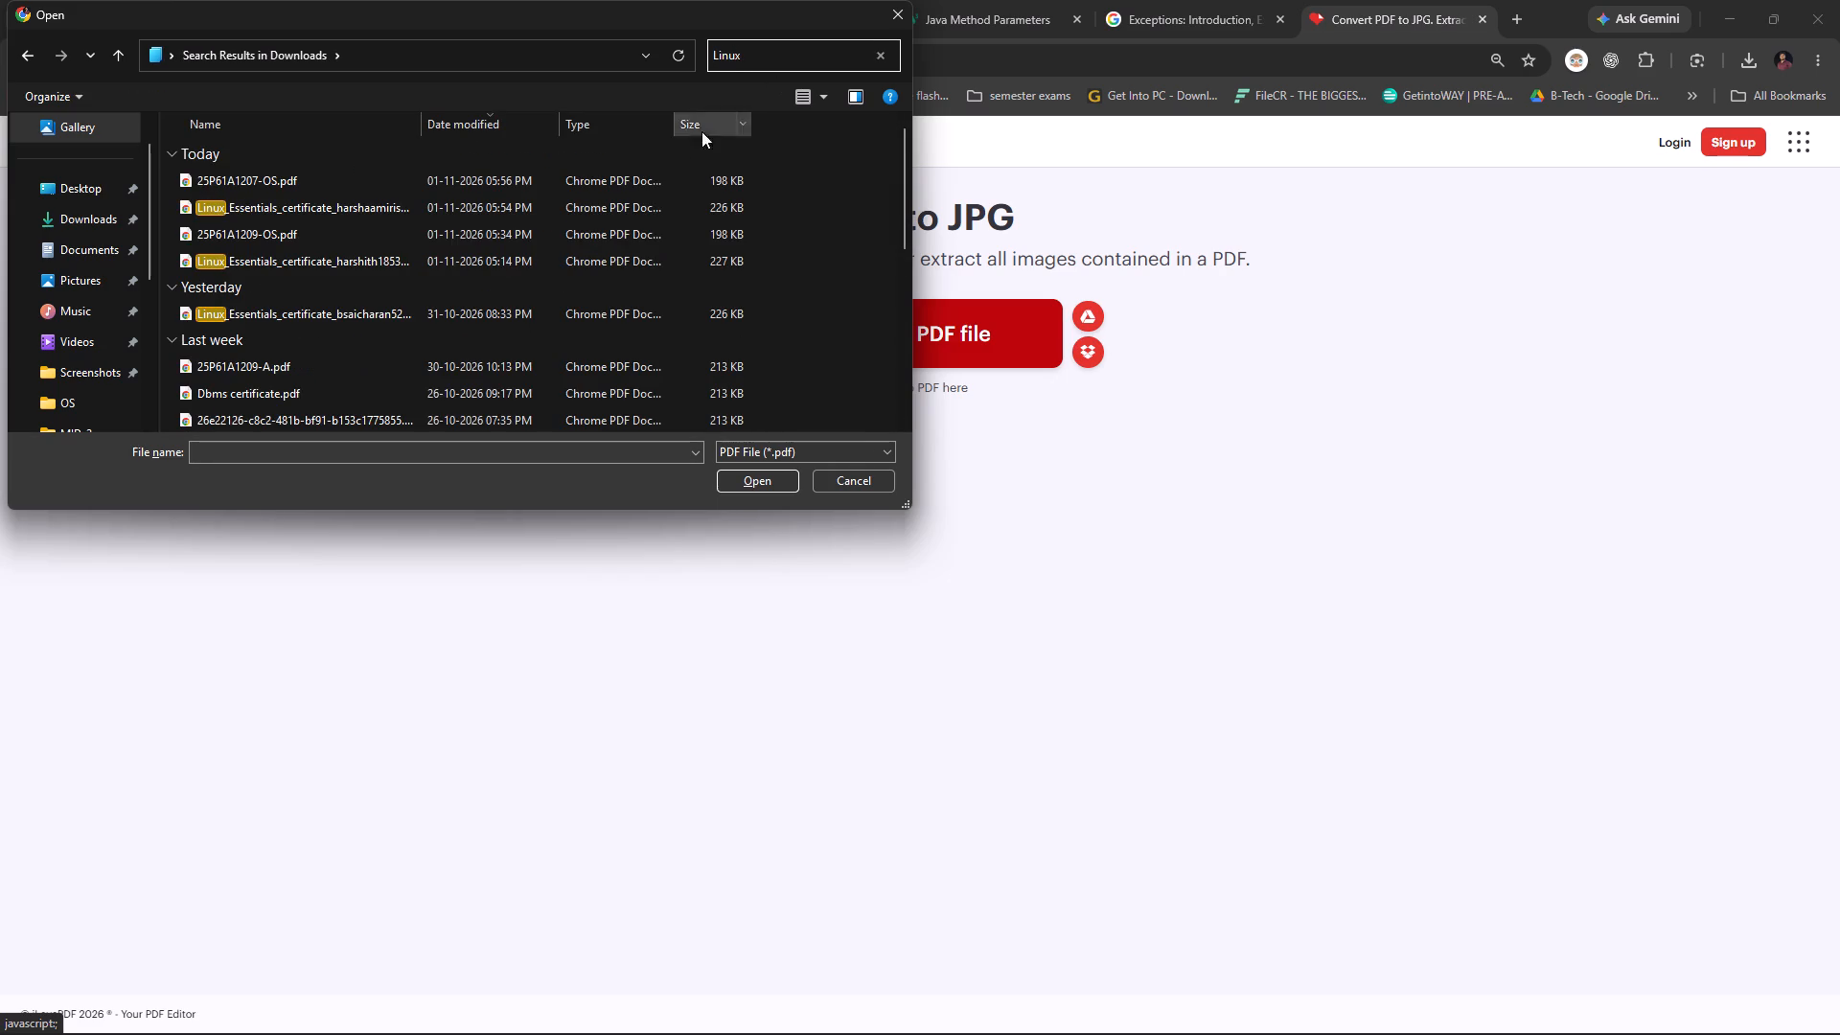
triple_click(359, 260)
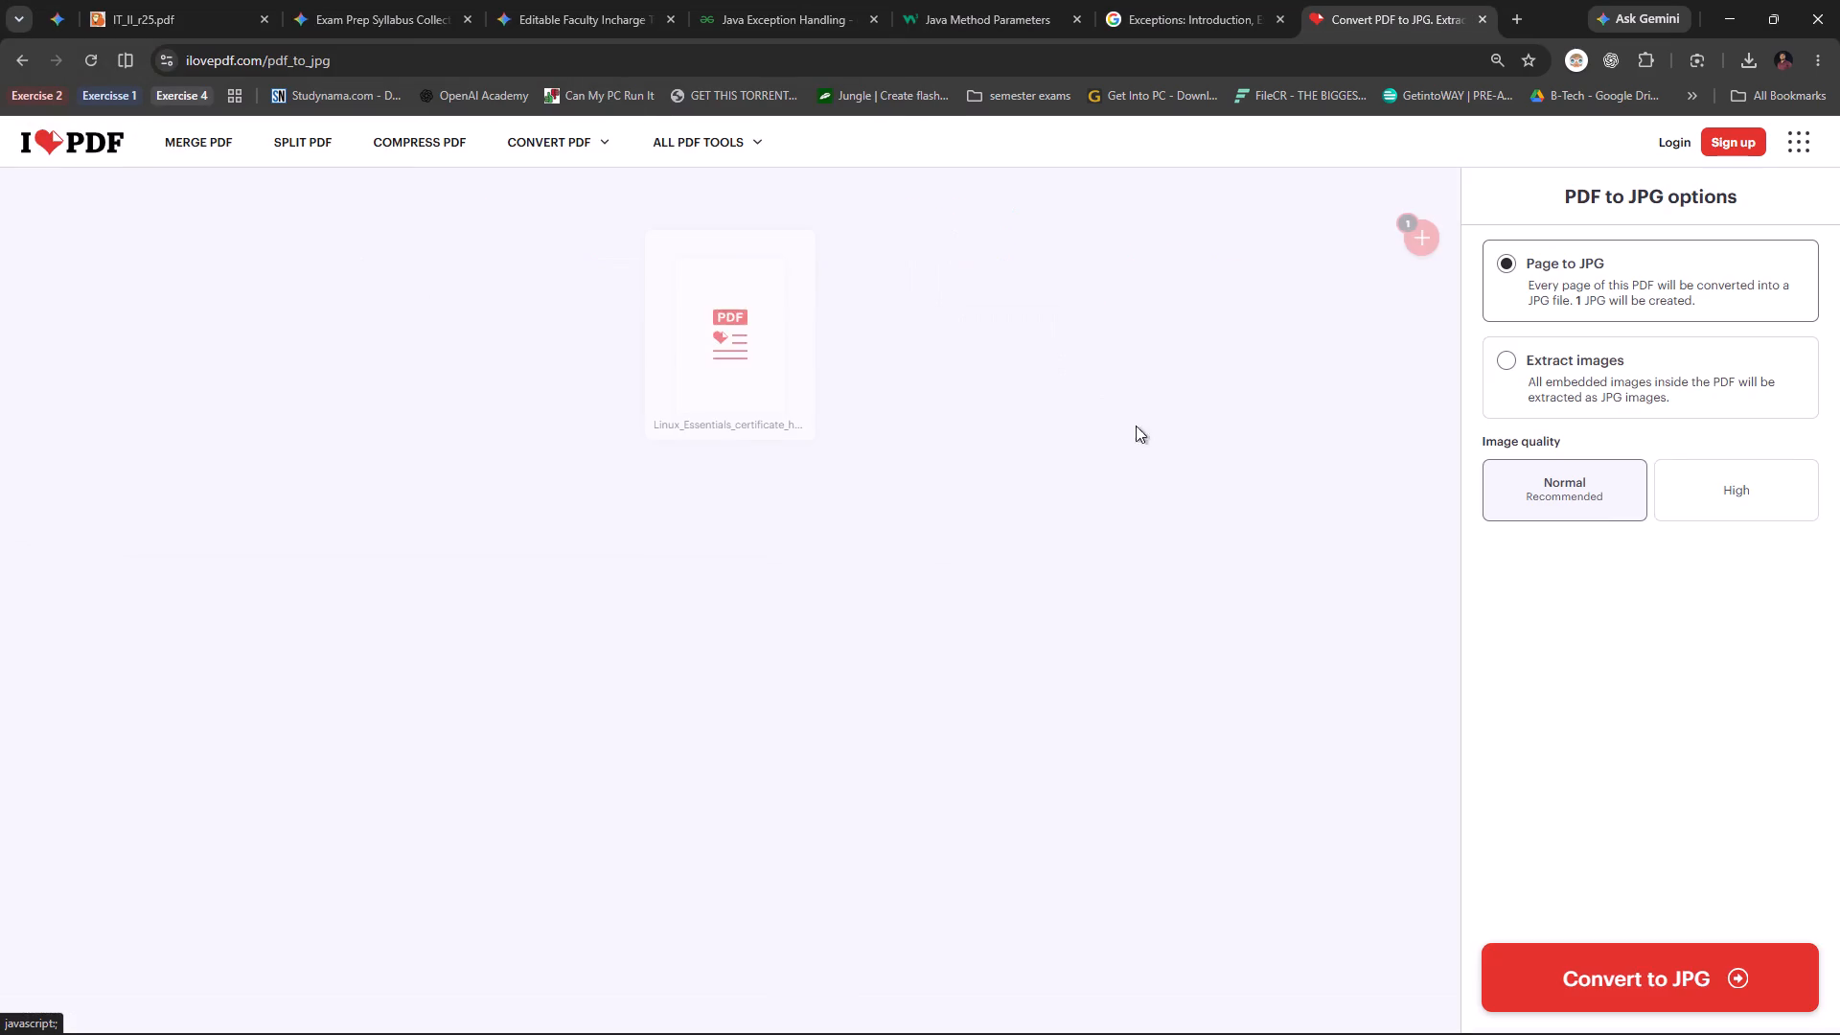
Convert the certificate to JPG at High image quality and download the image.
double_click(1713, 480)
click(1625, 1009)
click(1625, 976)
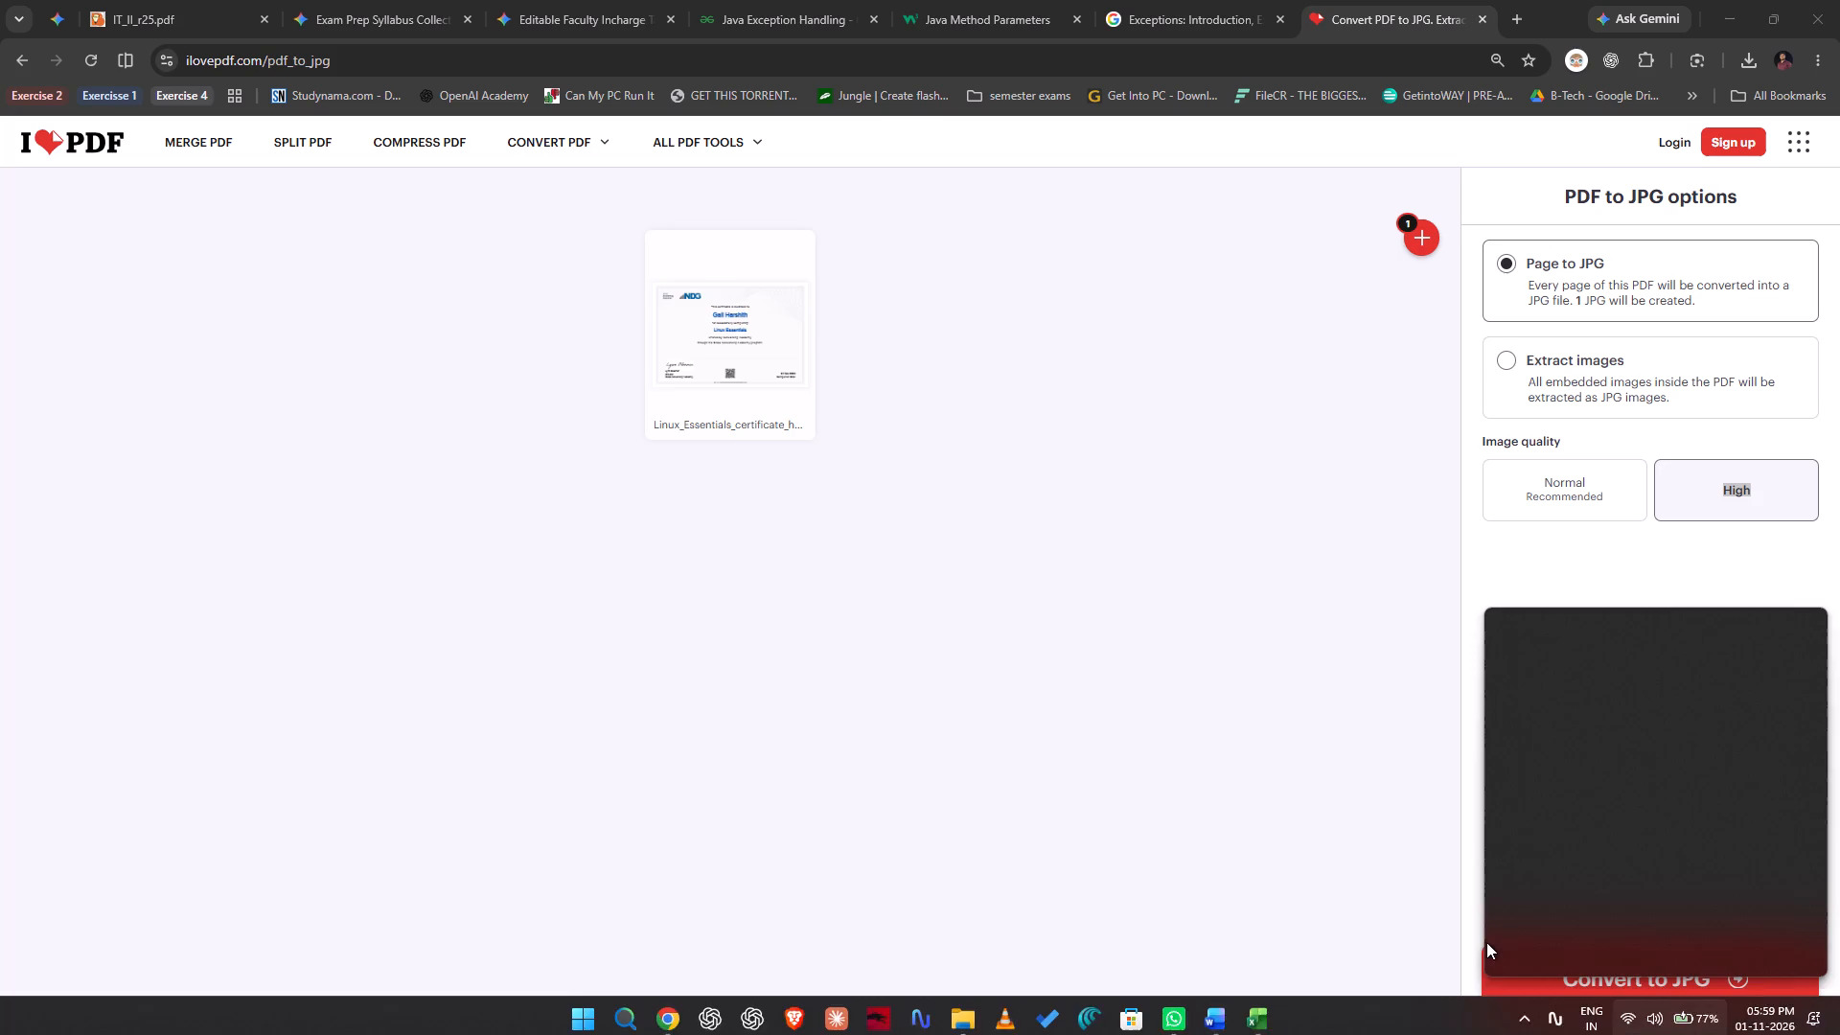
click(1607, 963)
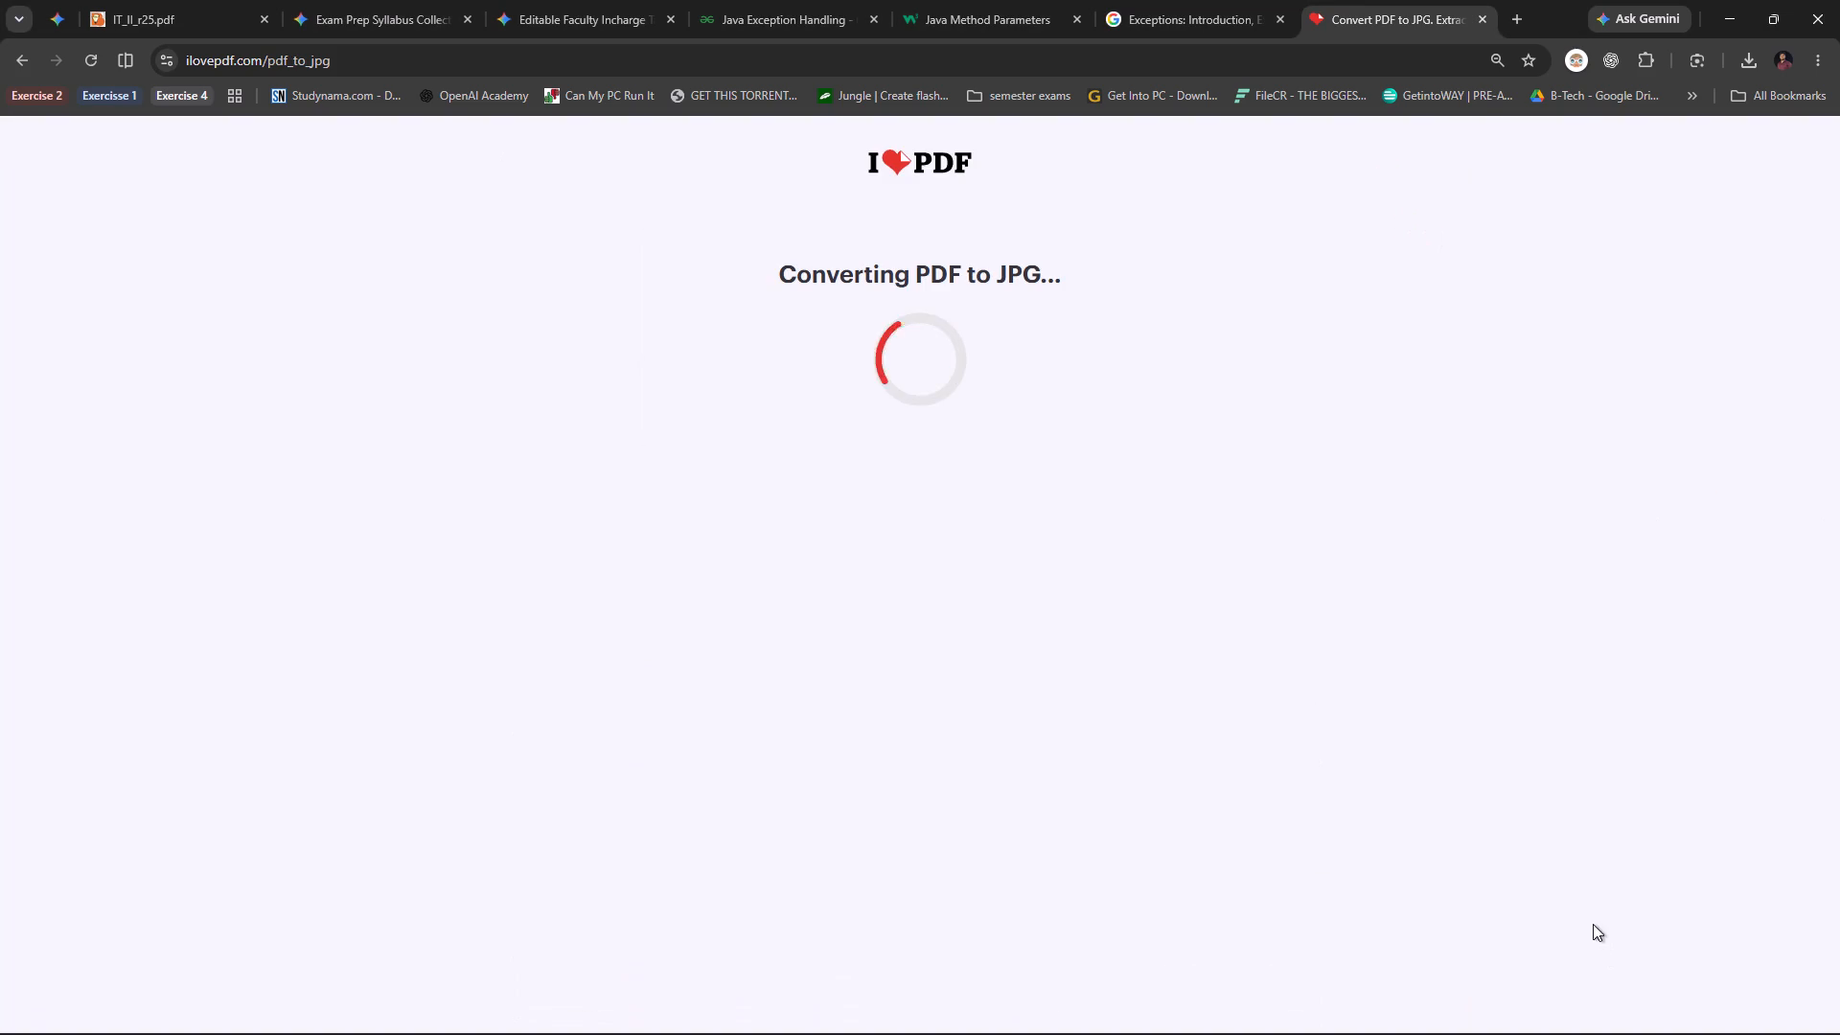
click(904, 252)
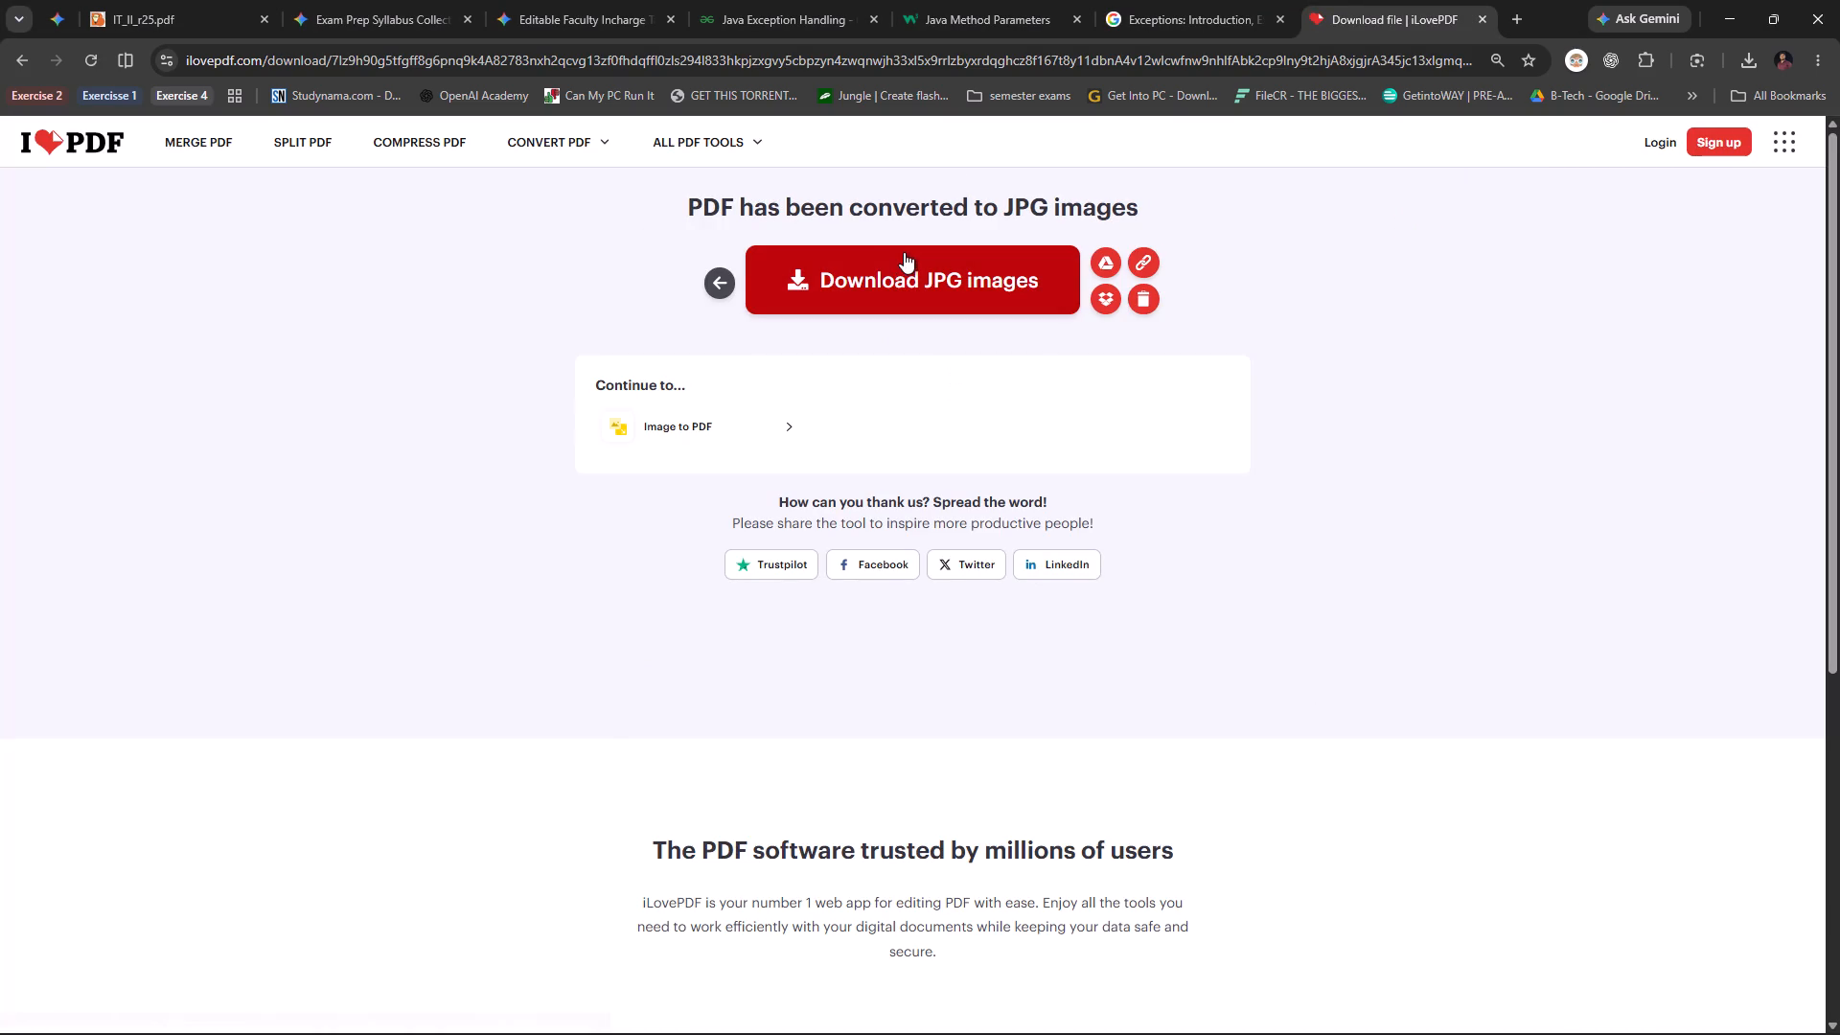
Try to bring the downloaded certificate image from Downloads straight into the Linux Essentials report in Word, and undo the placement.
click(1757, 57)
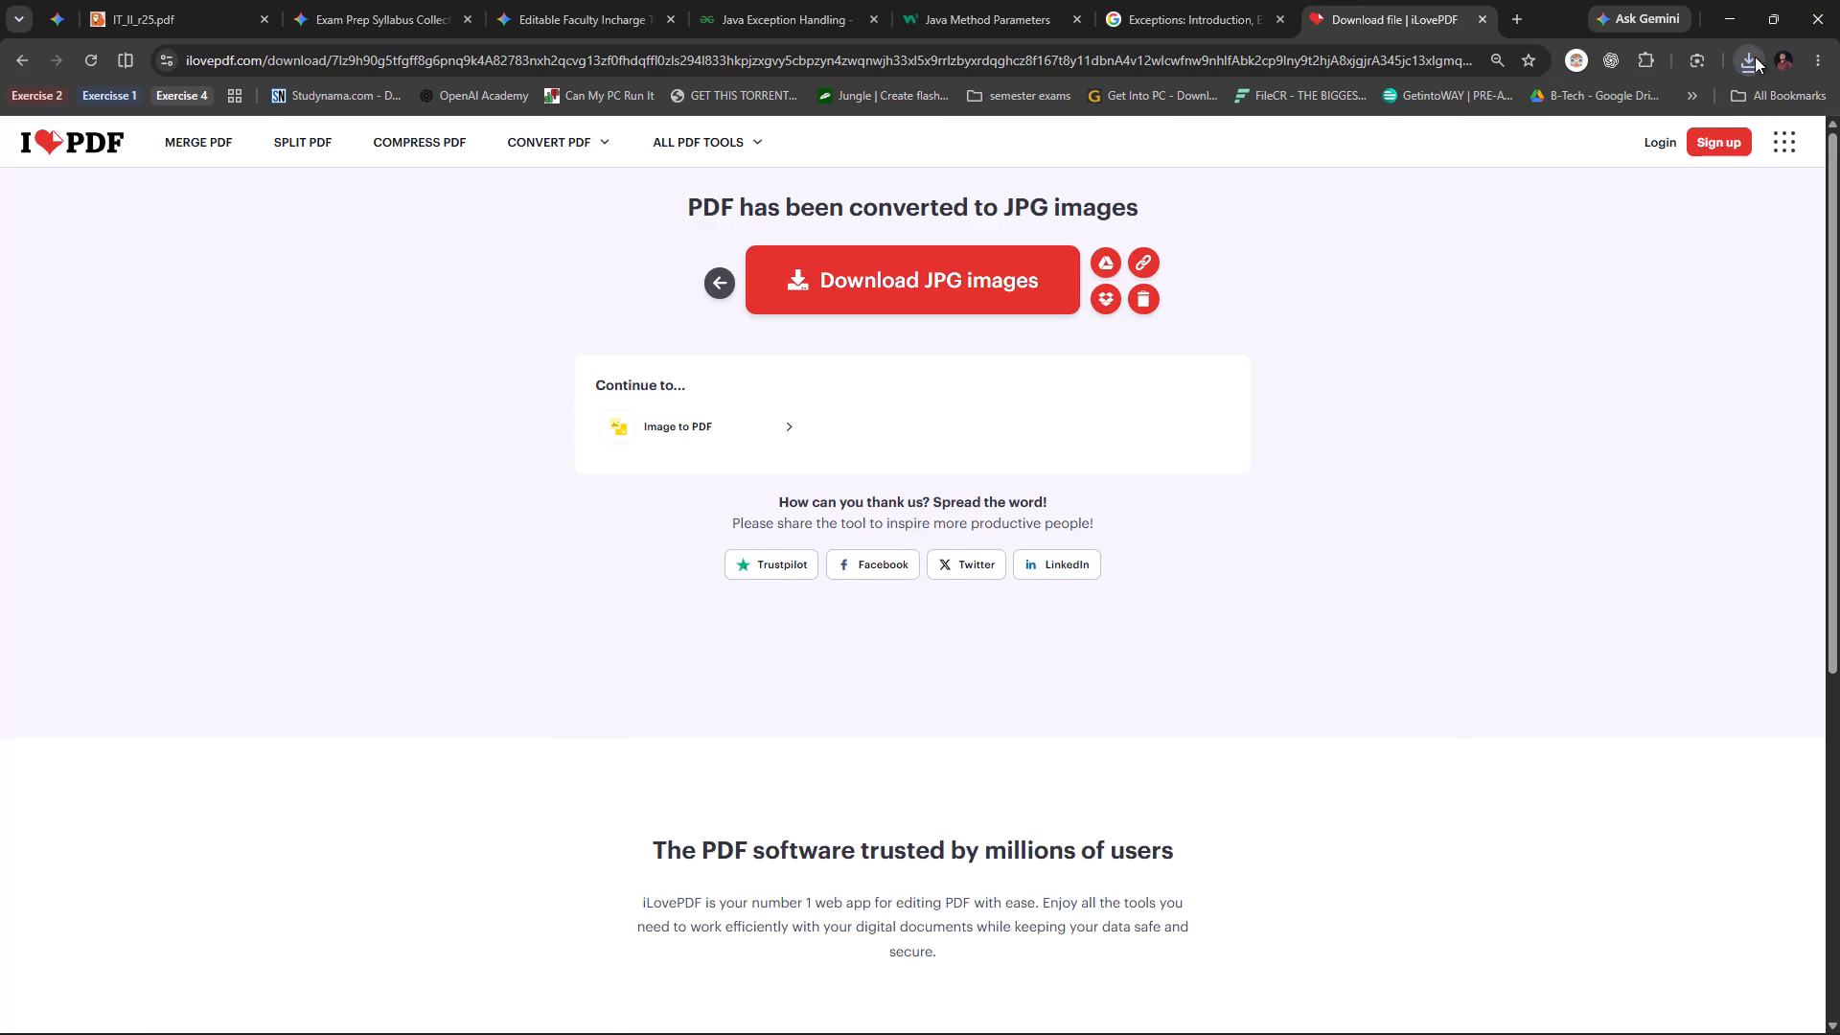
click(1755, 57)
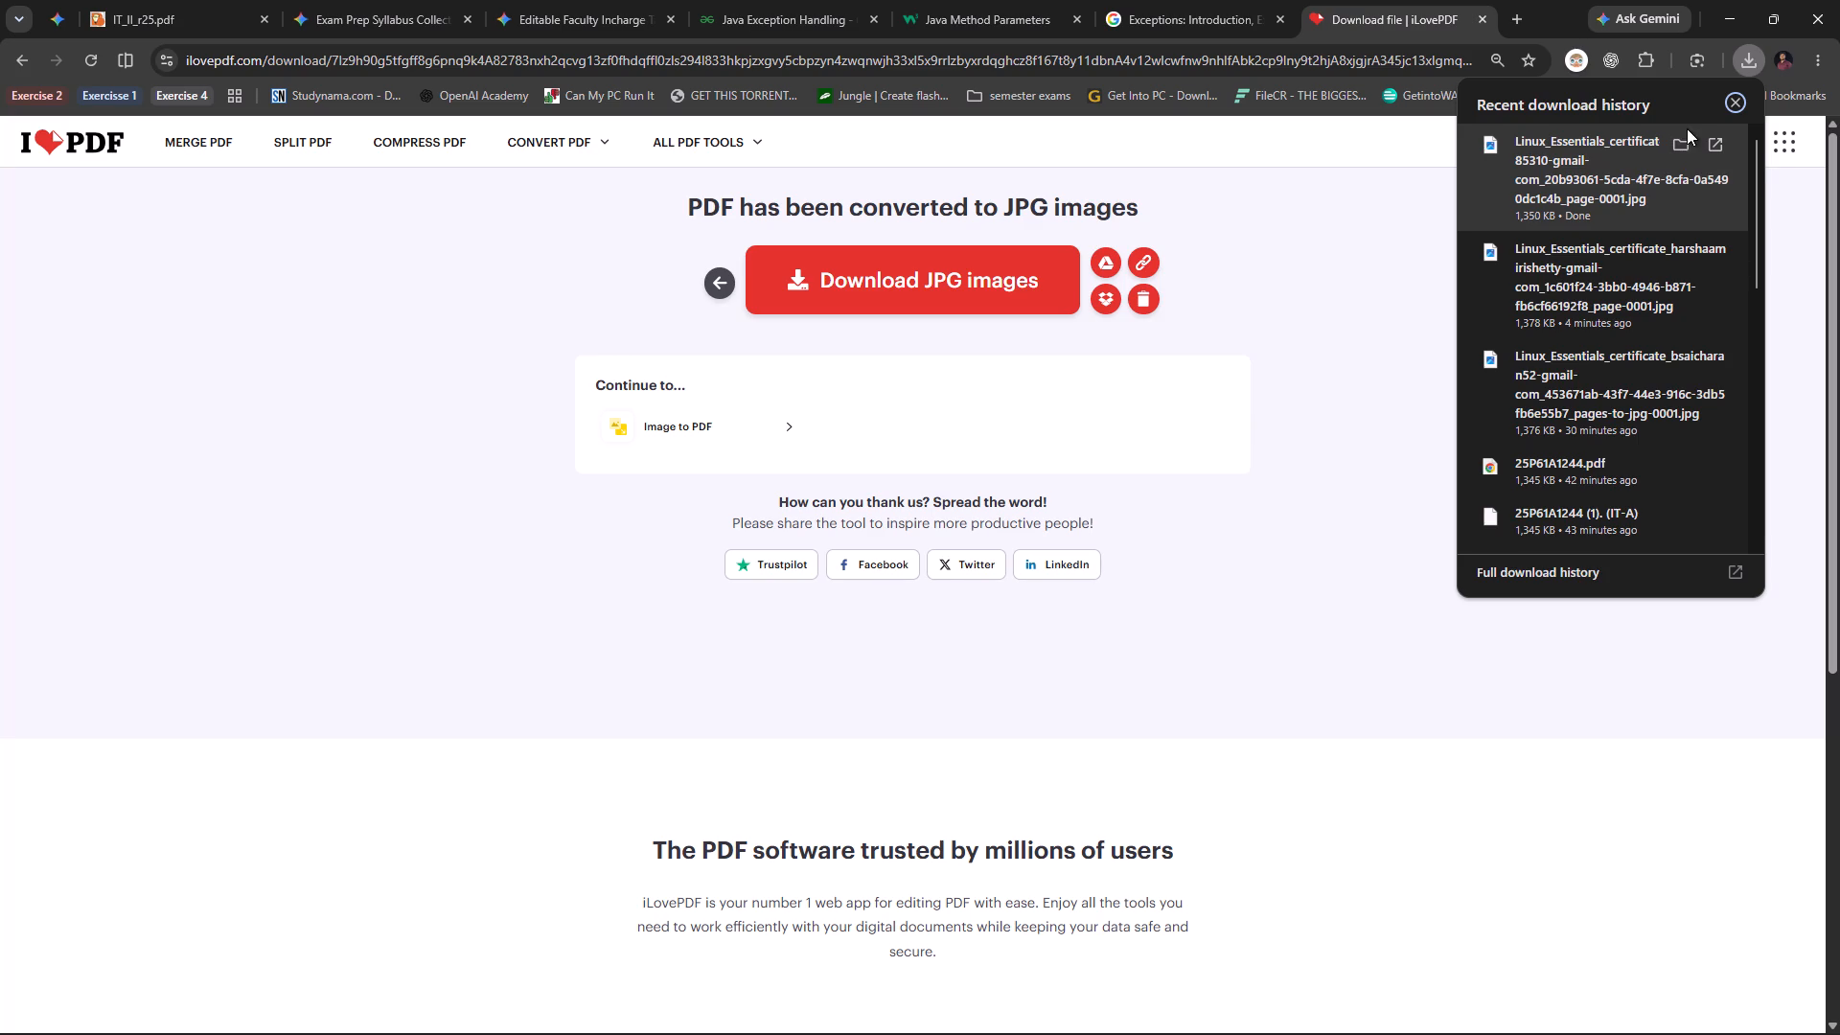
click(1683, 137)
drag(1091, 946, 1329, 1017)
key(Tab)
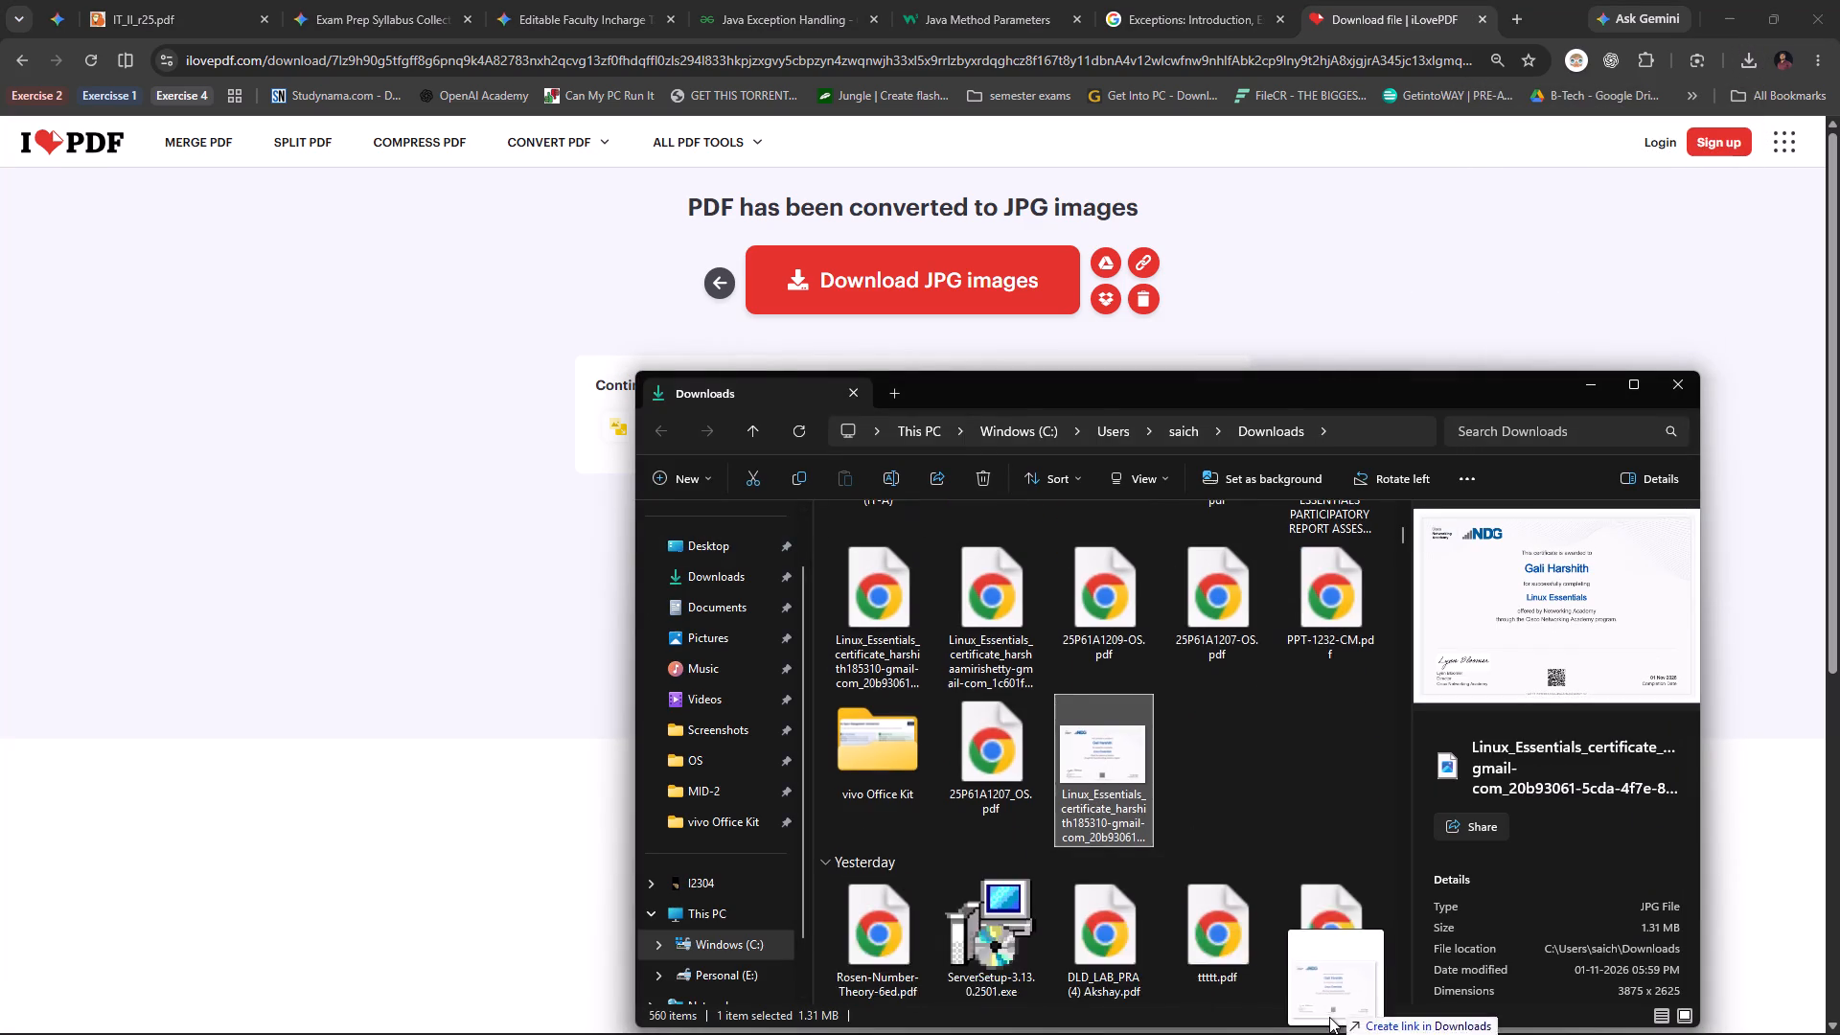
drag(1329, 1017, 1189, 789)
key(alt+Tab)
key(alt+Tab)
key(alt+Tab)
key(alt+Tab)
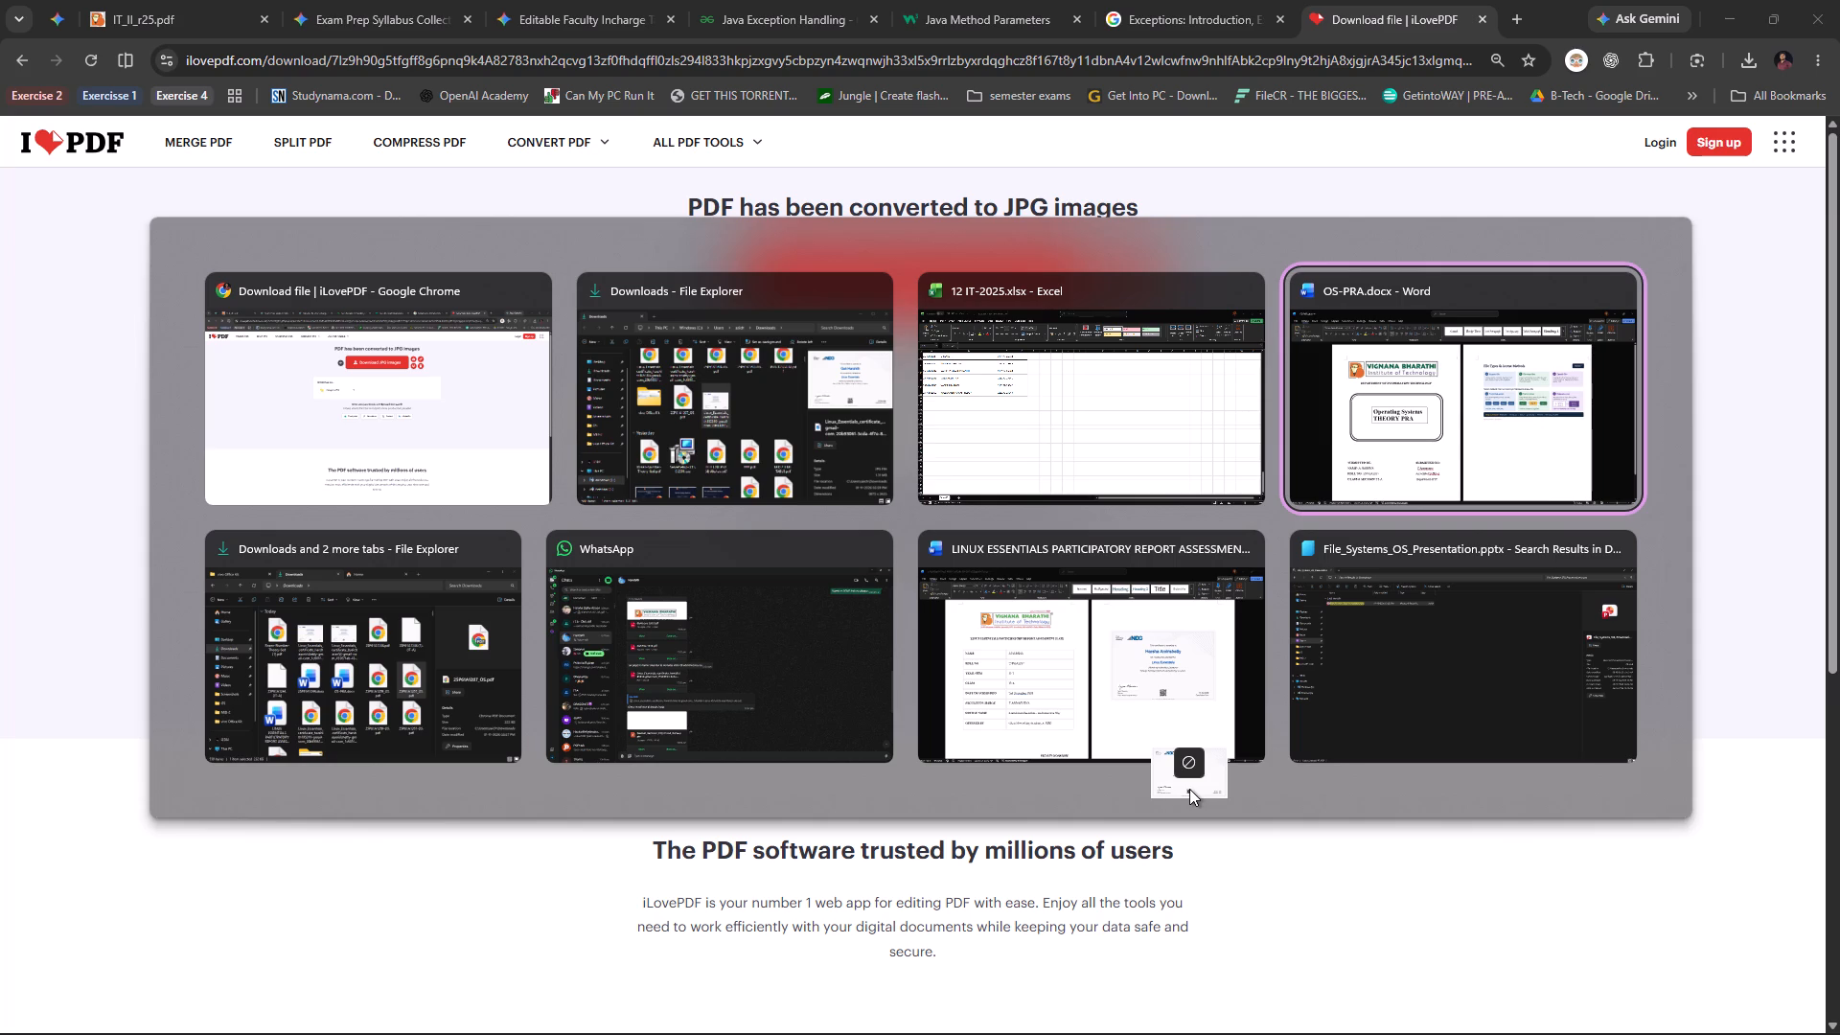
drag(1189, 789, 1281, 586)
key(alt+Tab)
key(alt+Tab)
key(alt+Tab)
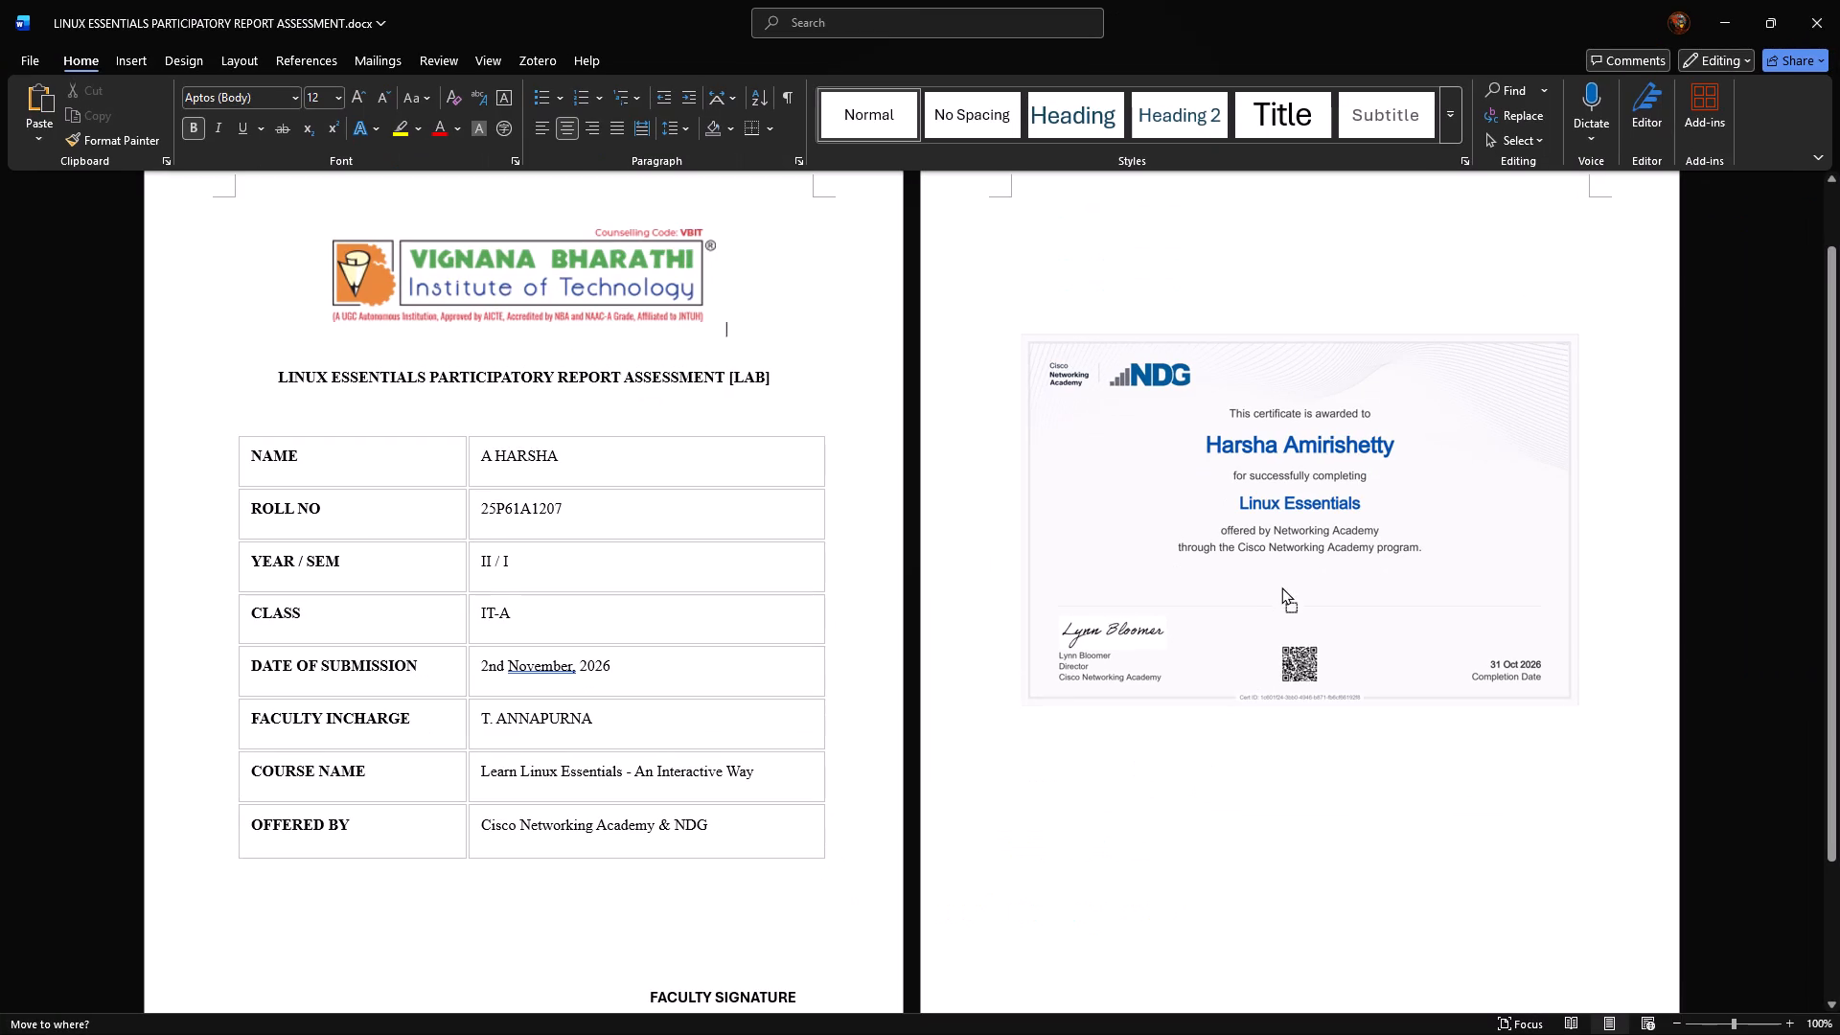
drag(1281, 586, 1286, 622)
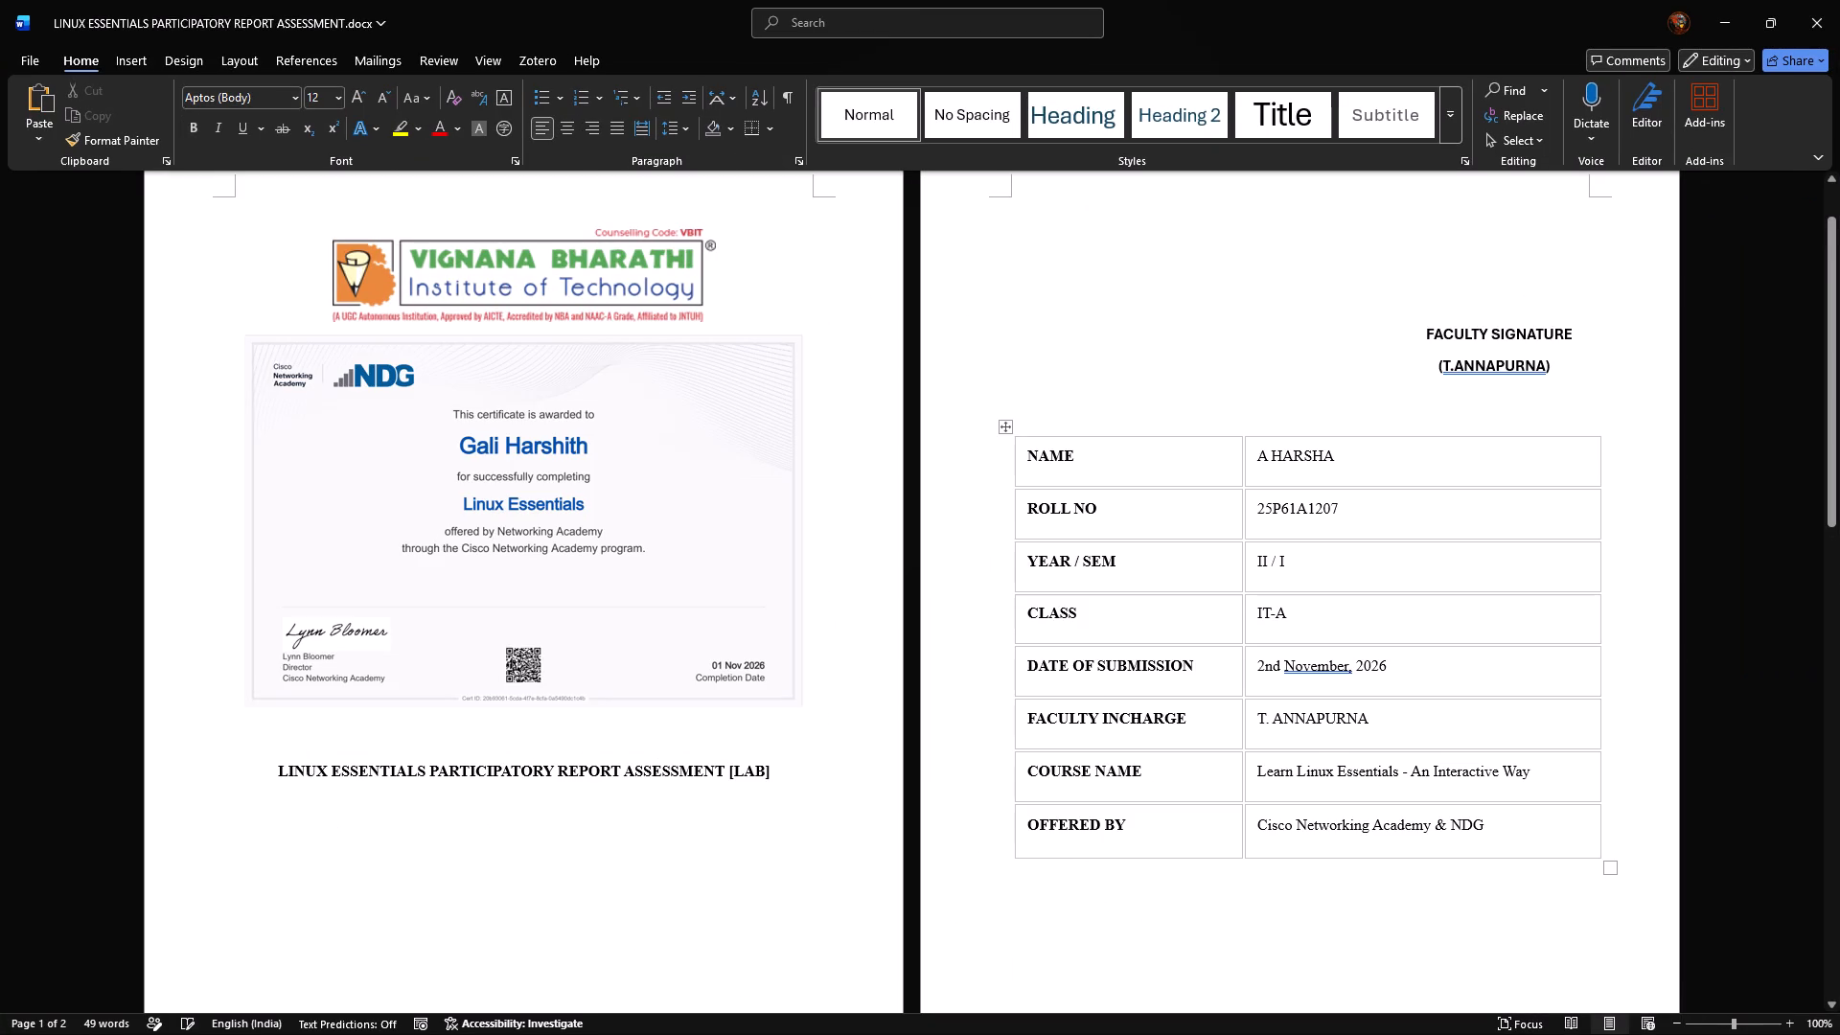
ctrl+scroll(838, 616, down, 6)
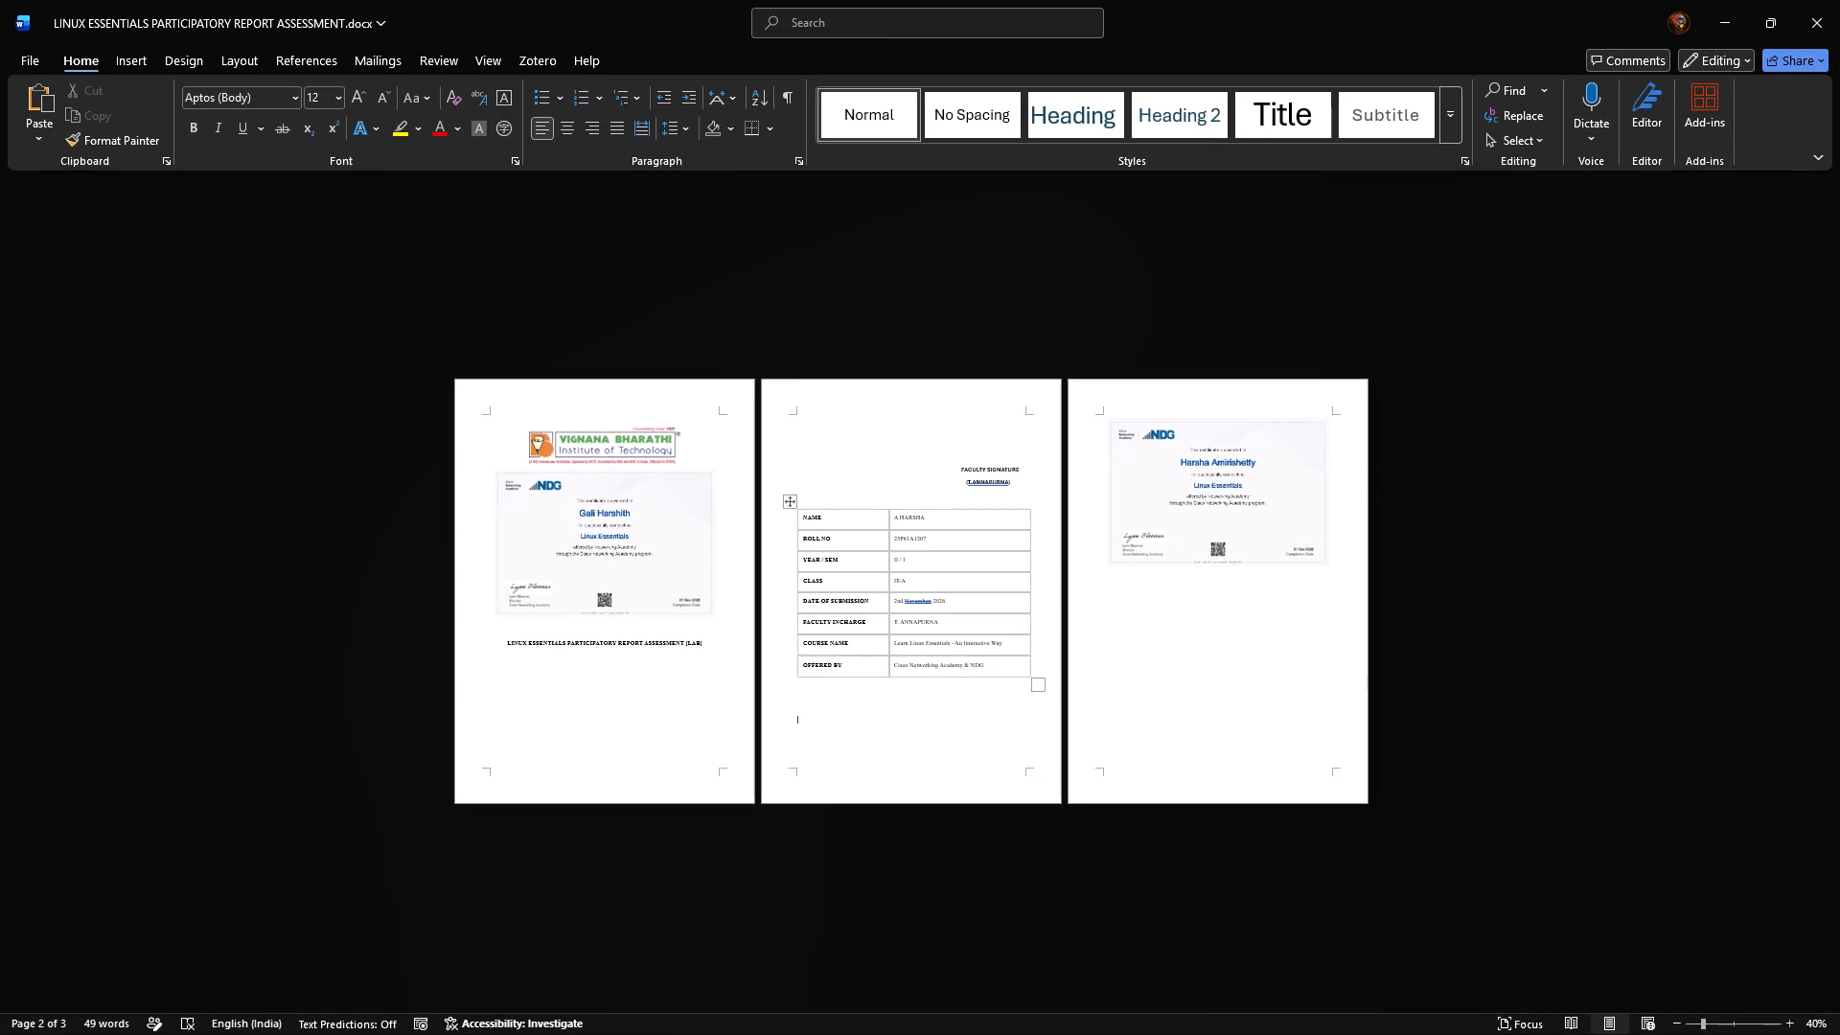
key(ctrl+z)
Undo the previous certificate's insertion on the second page and insert the newly downloaded certificate JPG from Downloads there.
key(ctrl+z)
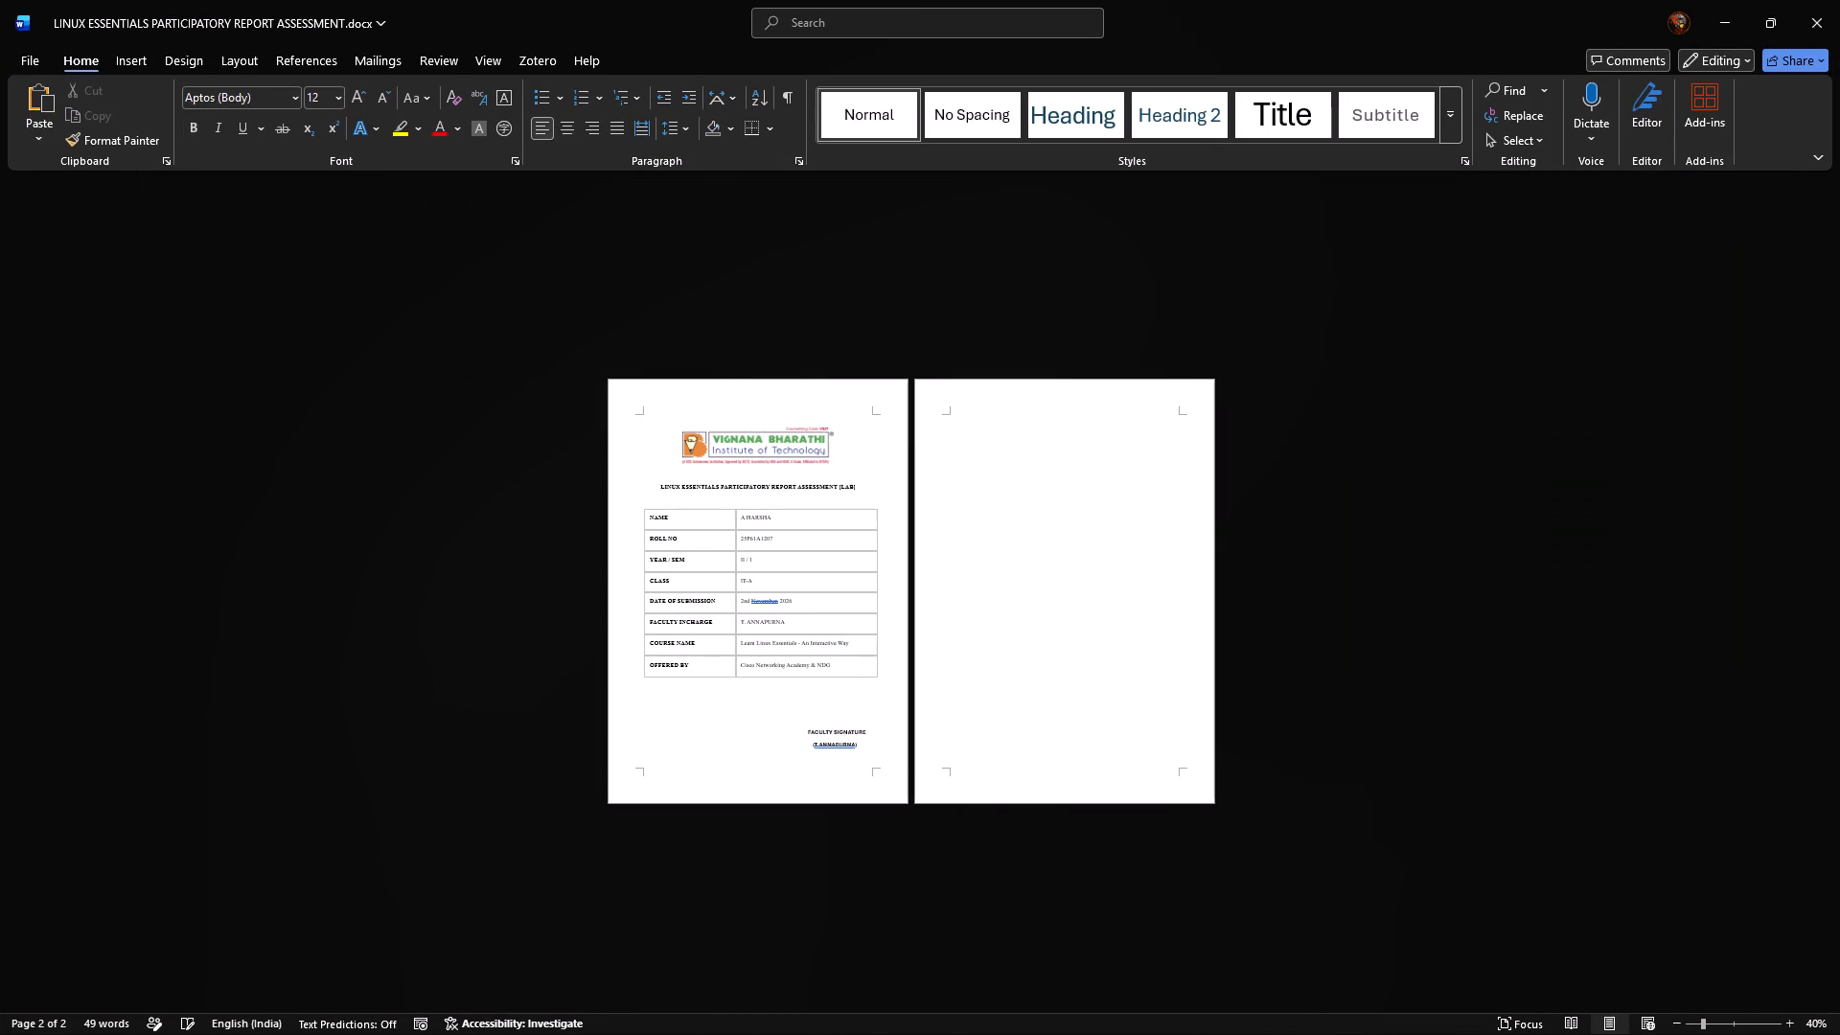
click(1036, 553)
ctrl+scroll(860, 463, up, 6)
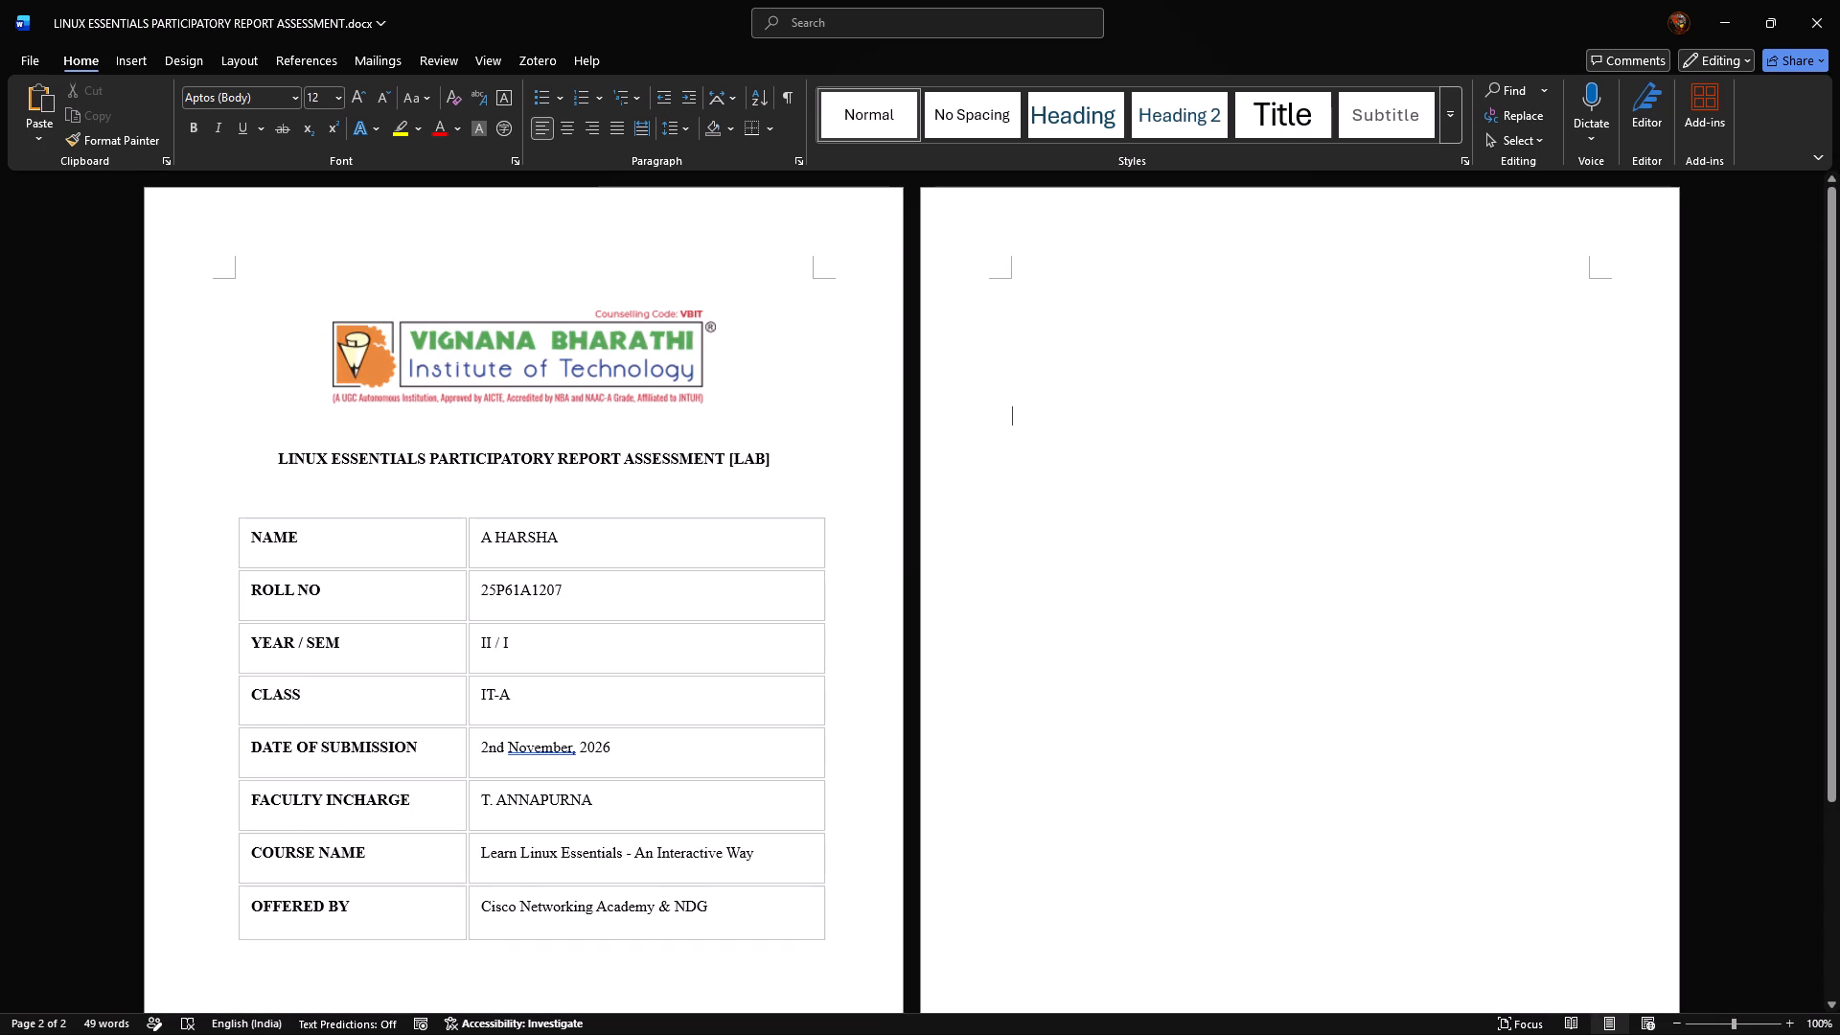
click(118, 57)
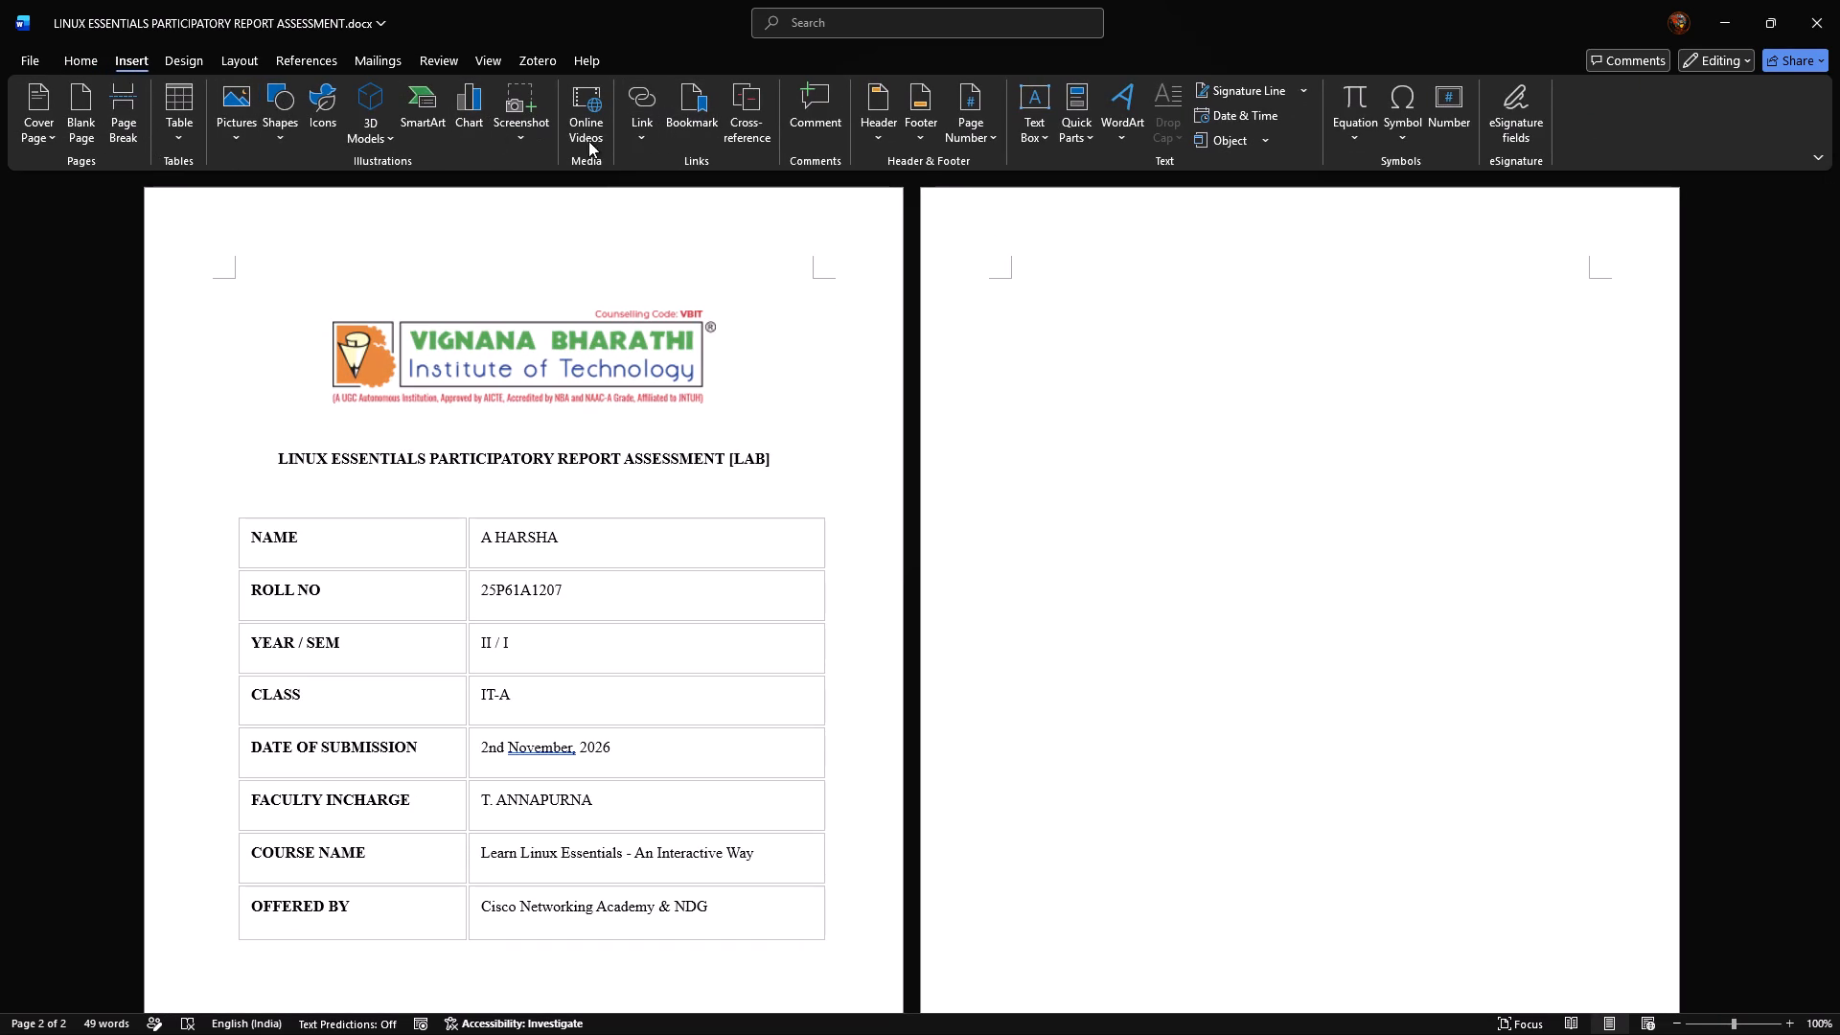
click(227, 108)
click(301, 189)
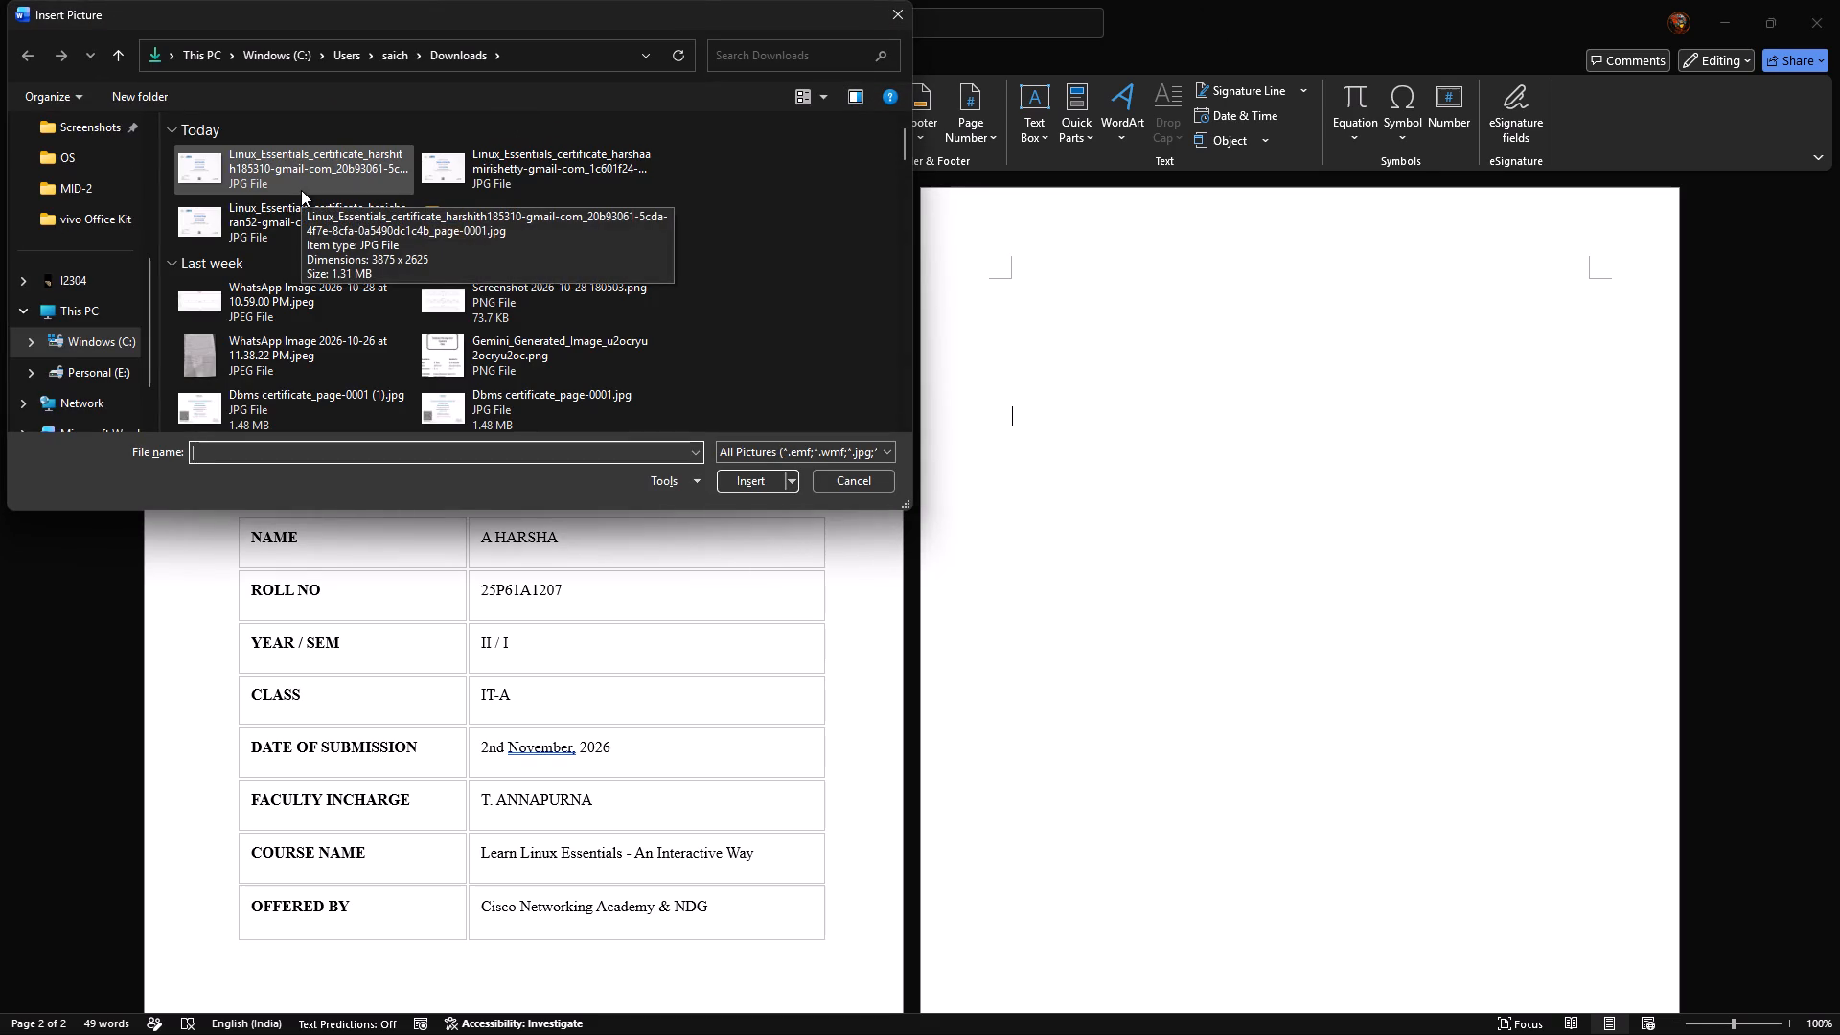
double_click(296, 190)
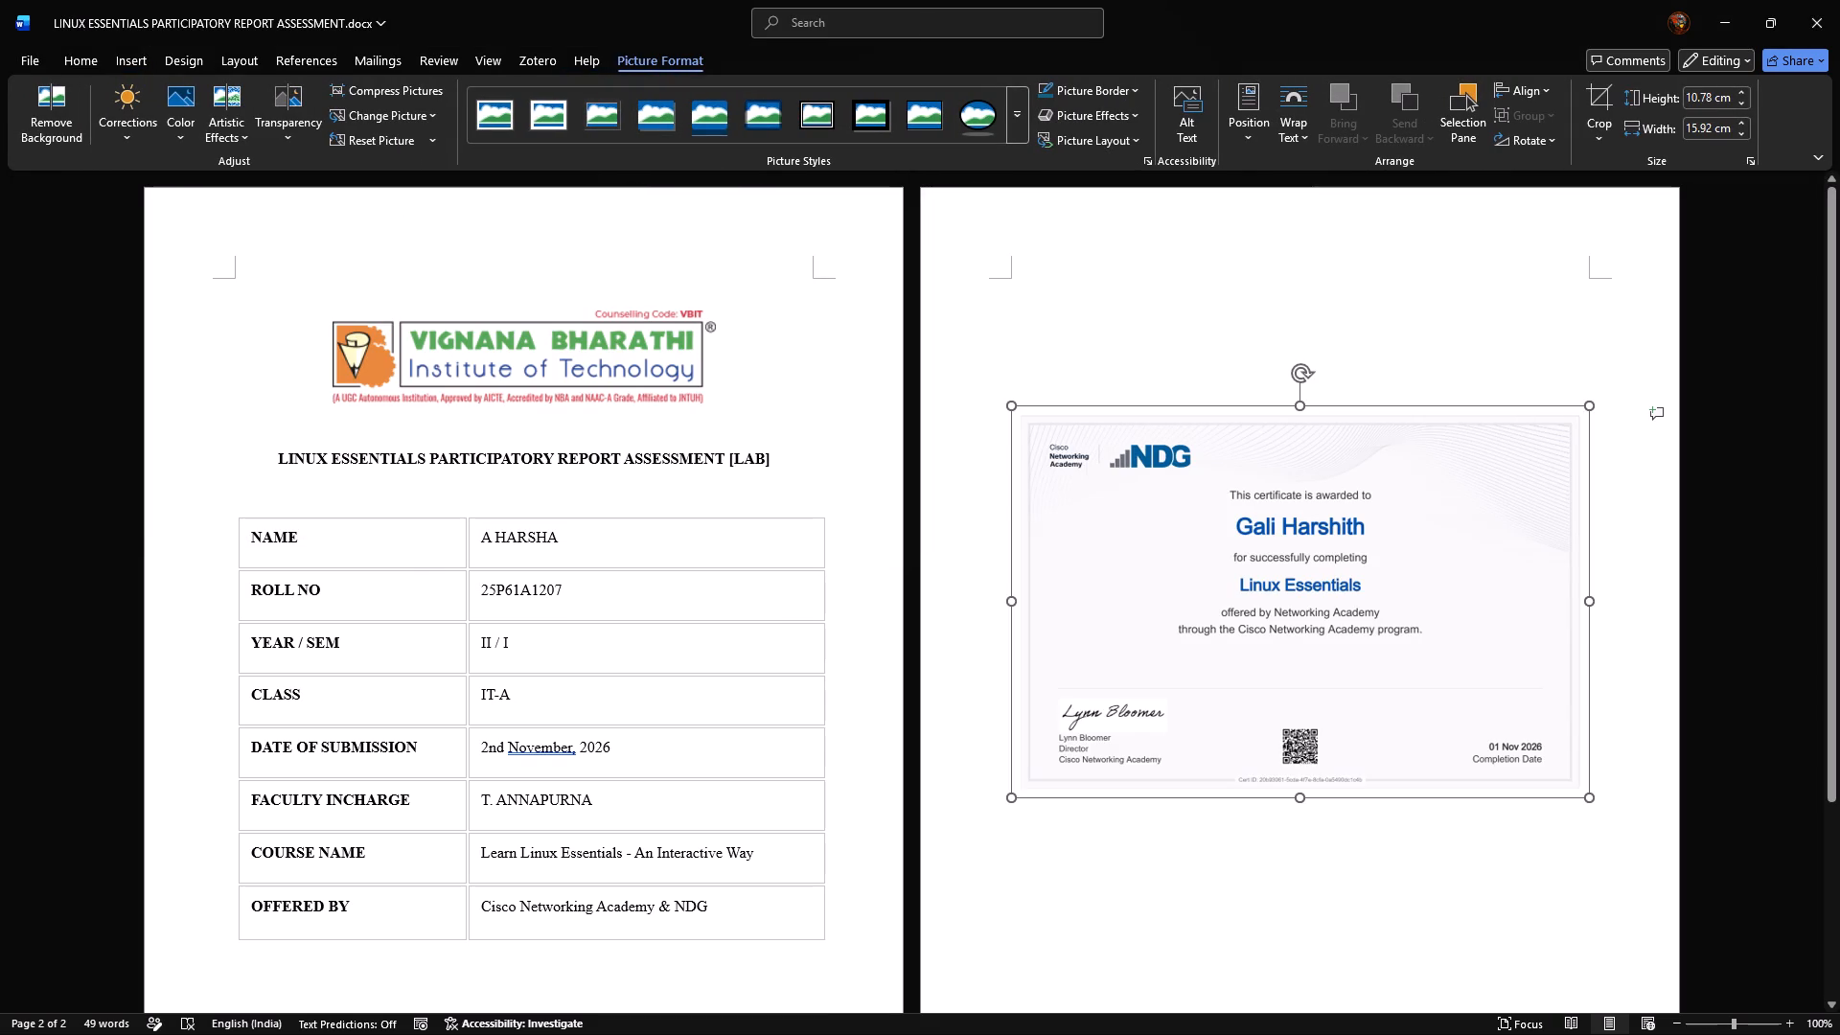
Replace the NAME entry in the cover page table with the student's name as shown on the new certificate.
click(566, 540)
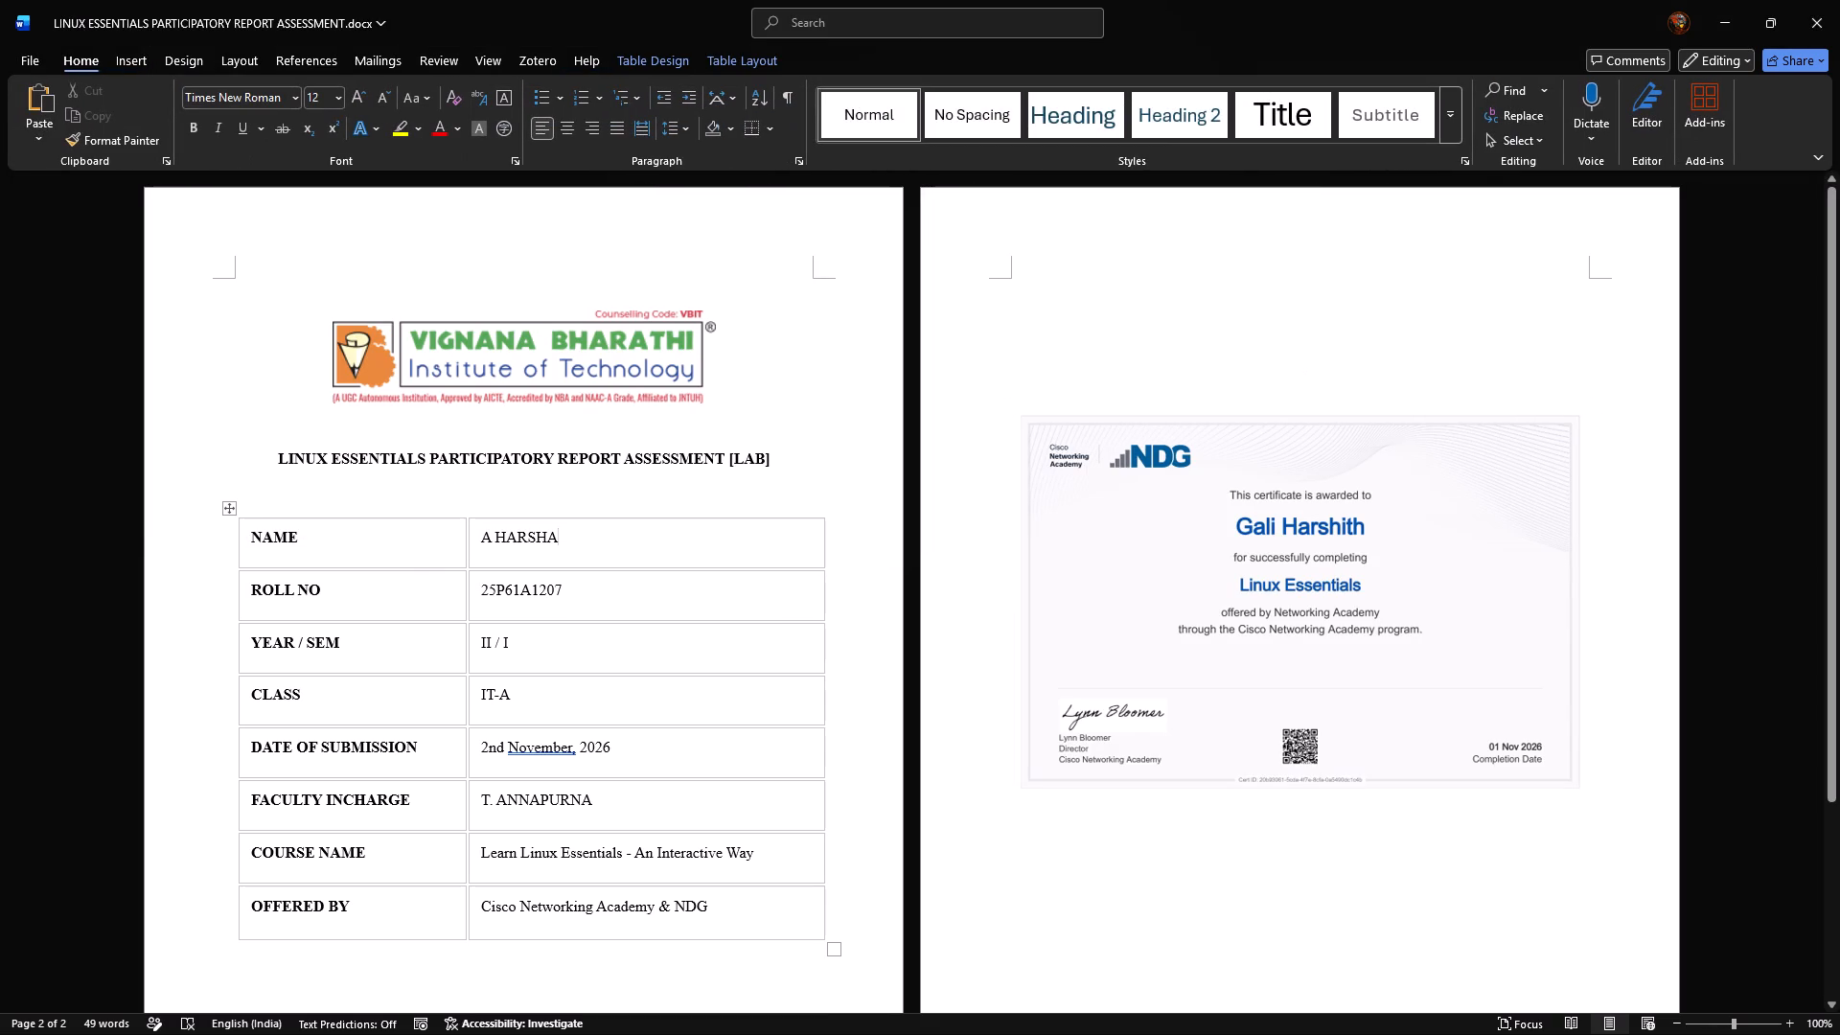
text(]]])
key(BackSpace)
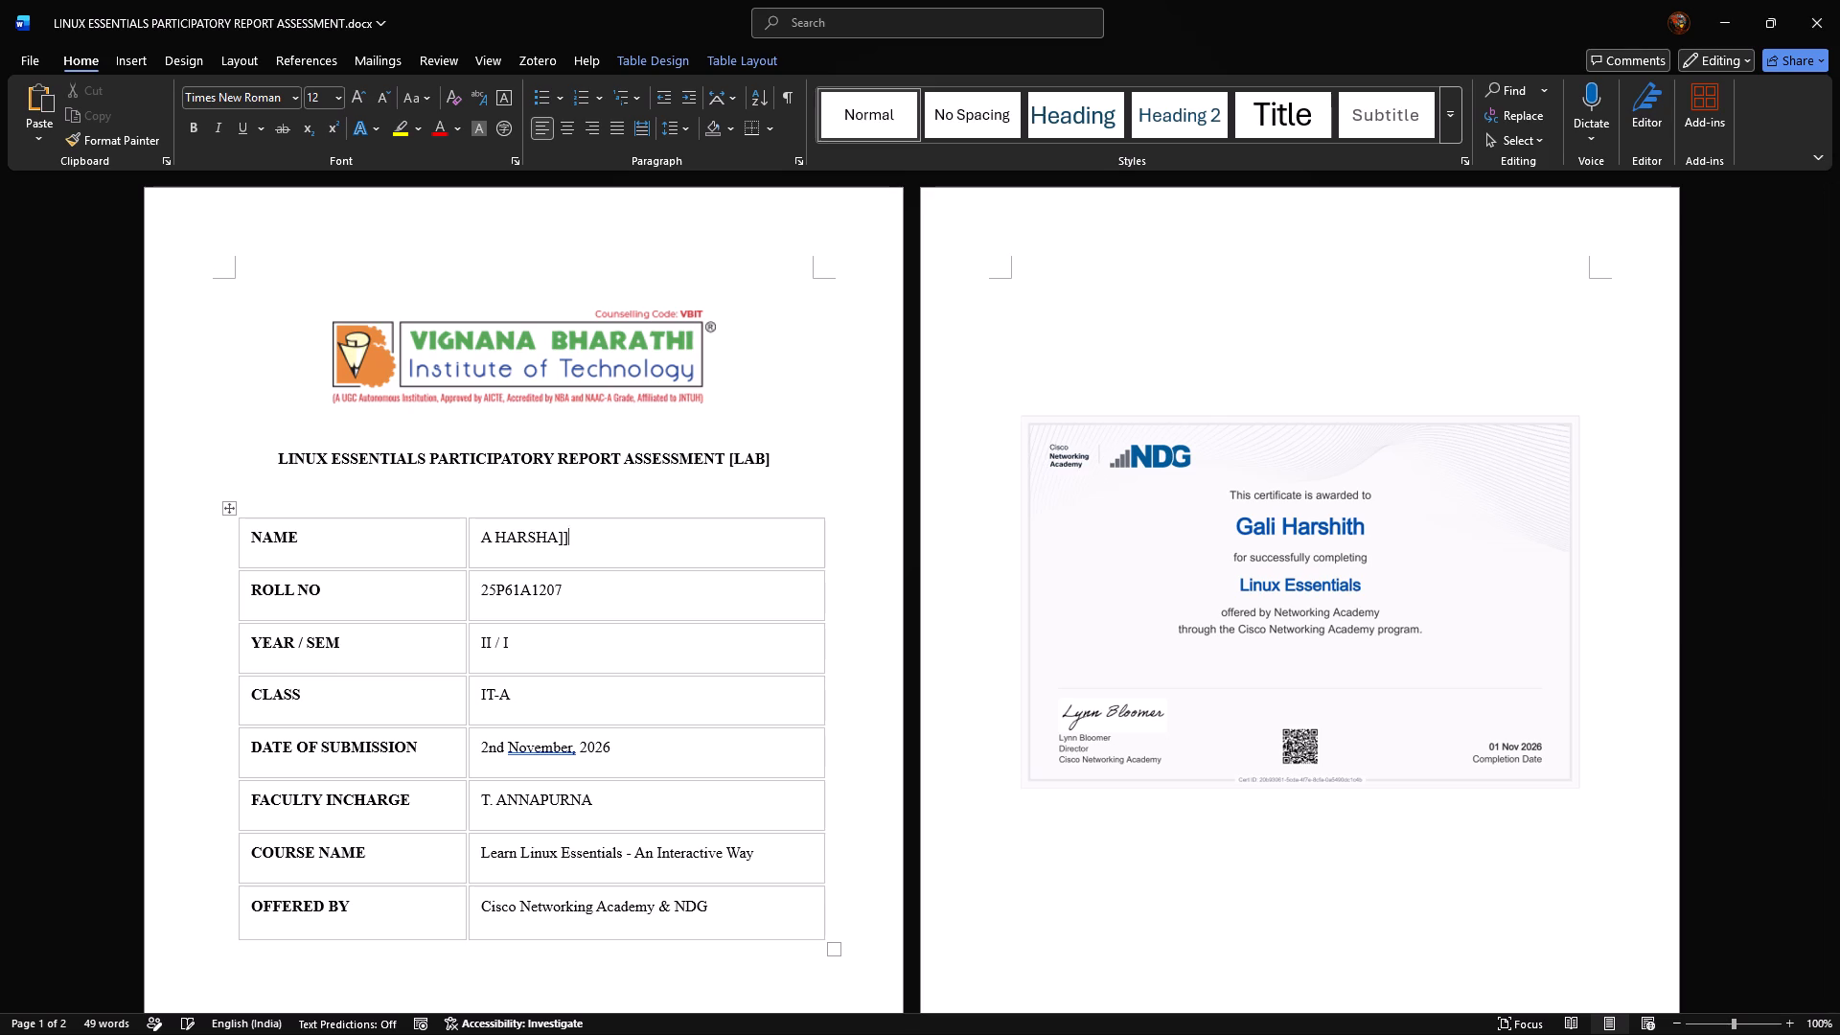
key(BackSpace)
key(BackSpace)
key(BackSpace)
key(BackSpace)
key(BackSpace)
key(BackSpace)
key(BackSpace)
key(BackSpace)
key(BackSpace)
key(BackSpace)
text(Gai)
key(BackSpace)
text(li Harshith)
Change the last two digits of the ROLL NO in the cover page table to 32.
click(569, 605)
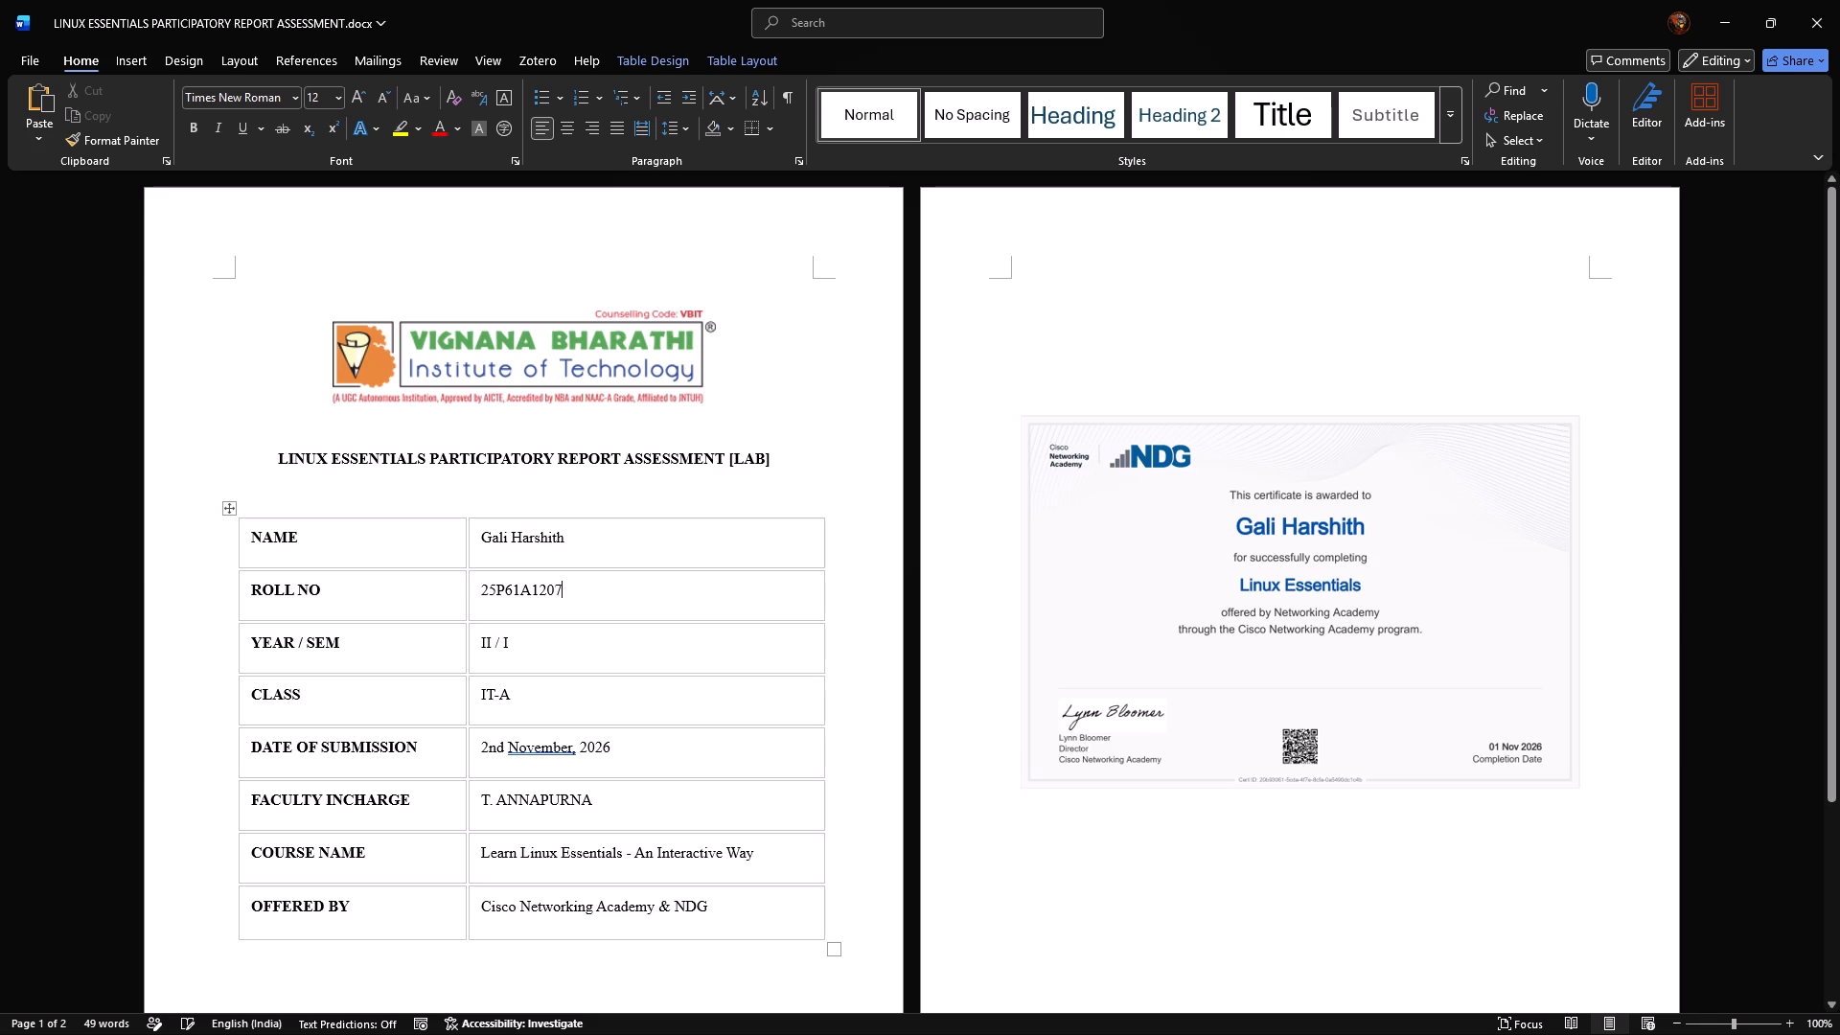
key(BackSpace)
key(BackSpace)
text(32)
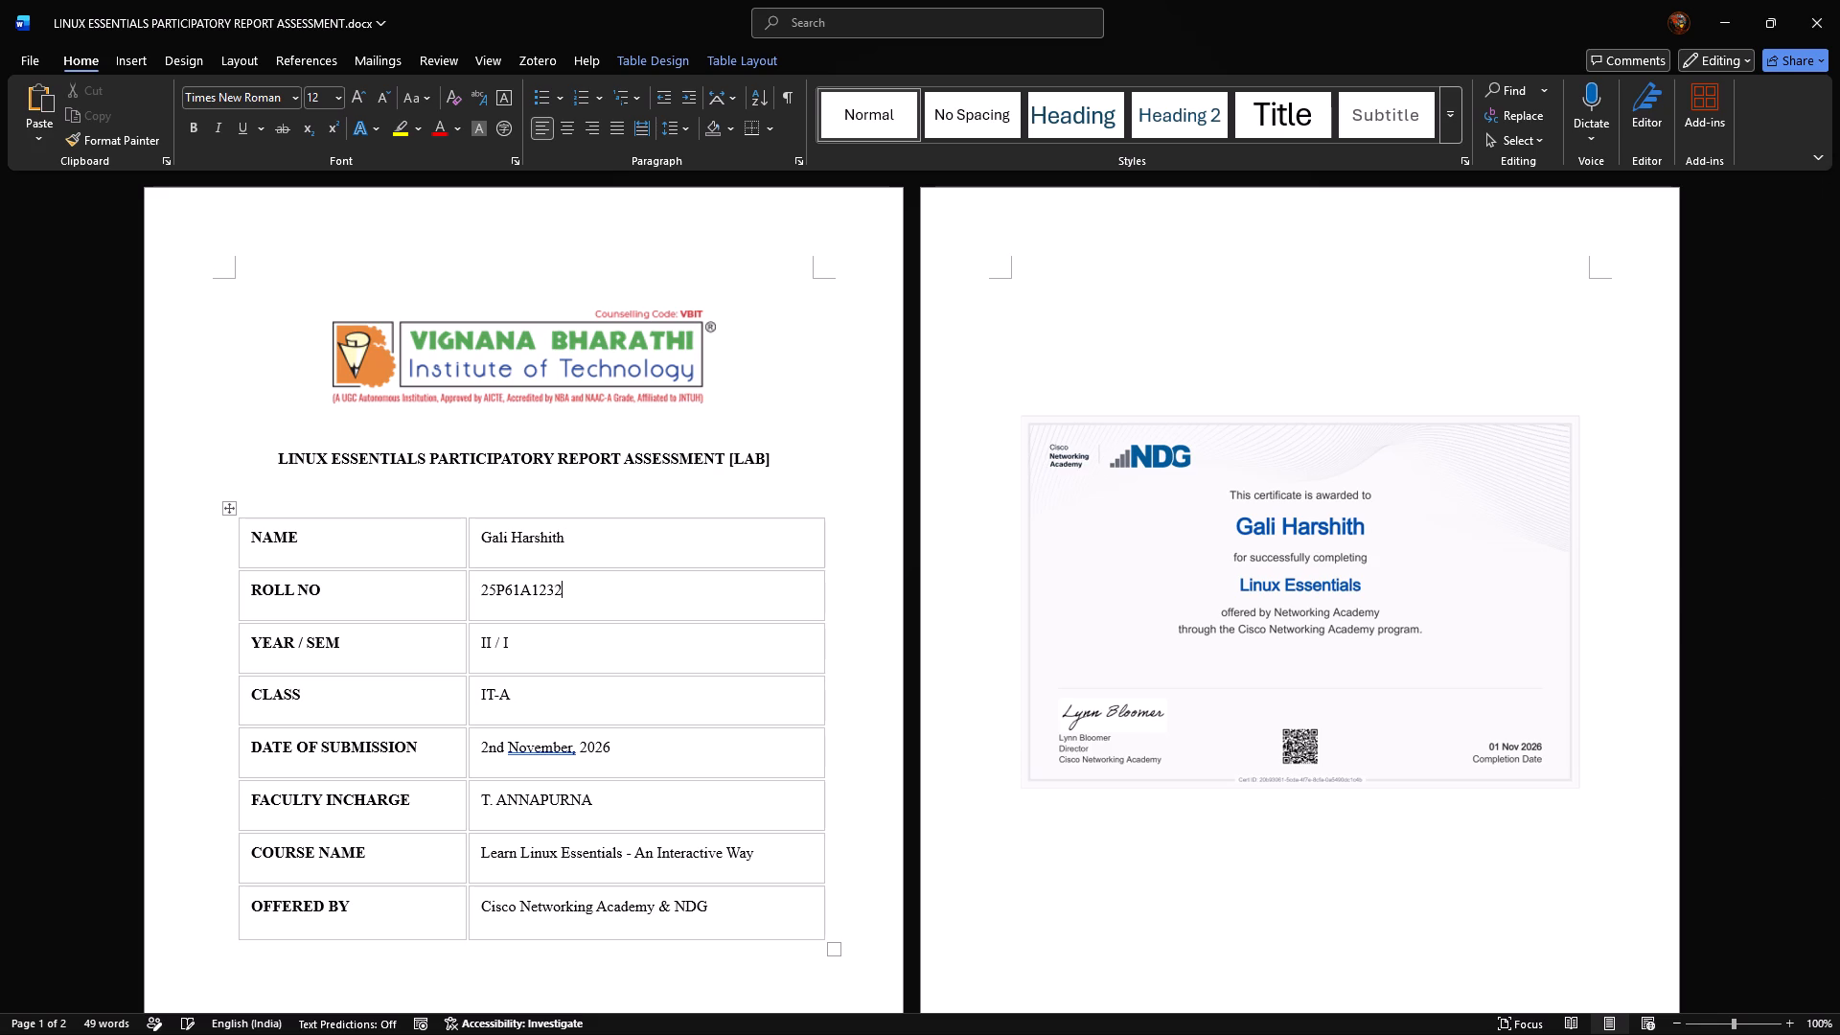
Export the Linux Essentials report as a PDF to the Downloads folder, named with the roll number from the cover page followed by -OS.
click(41, 49)
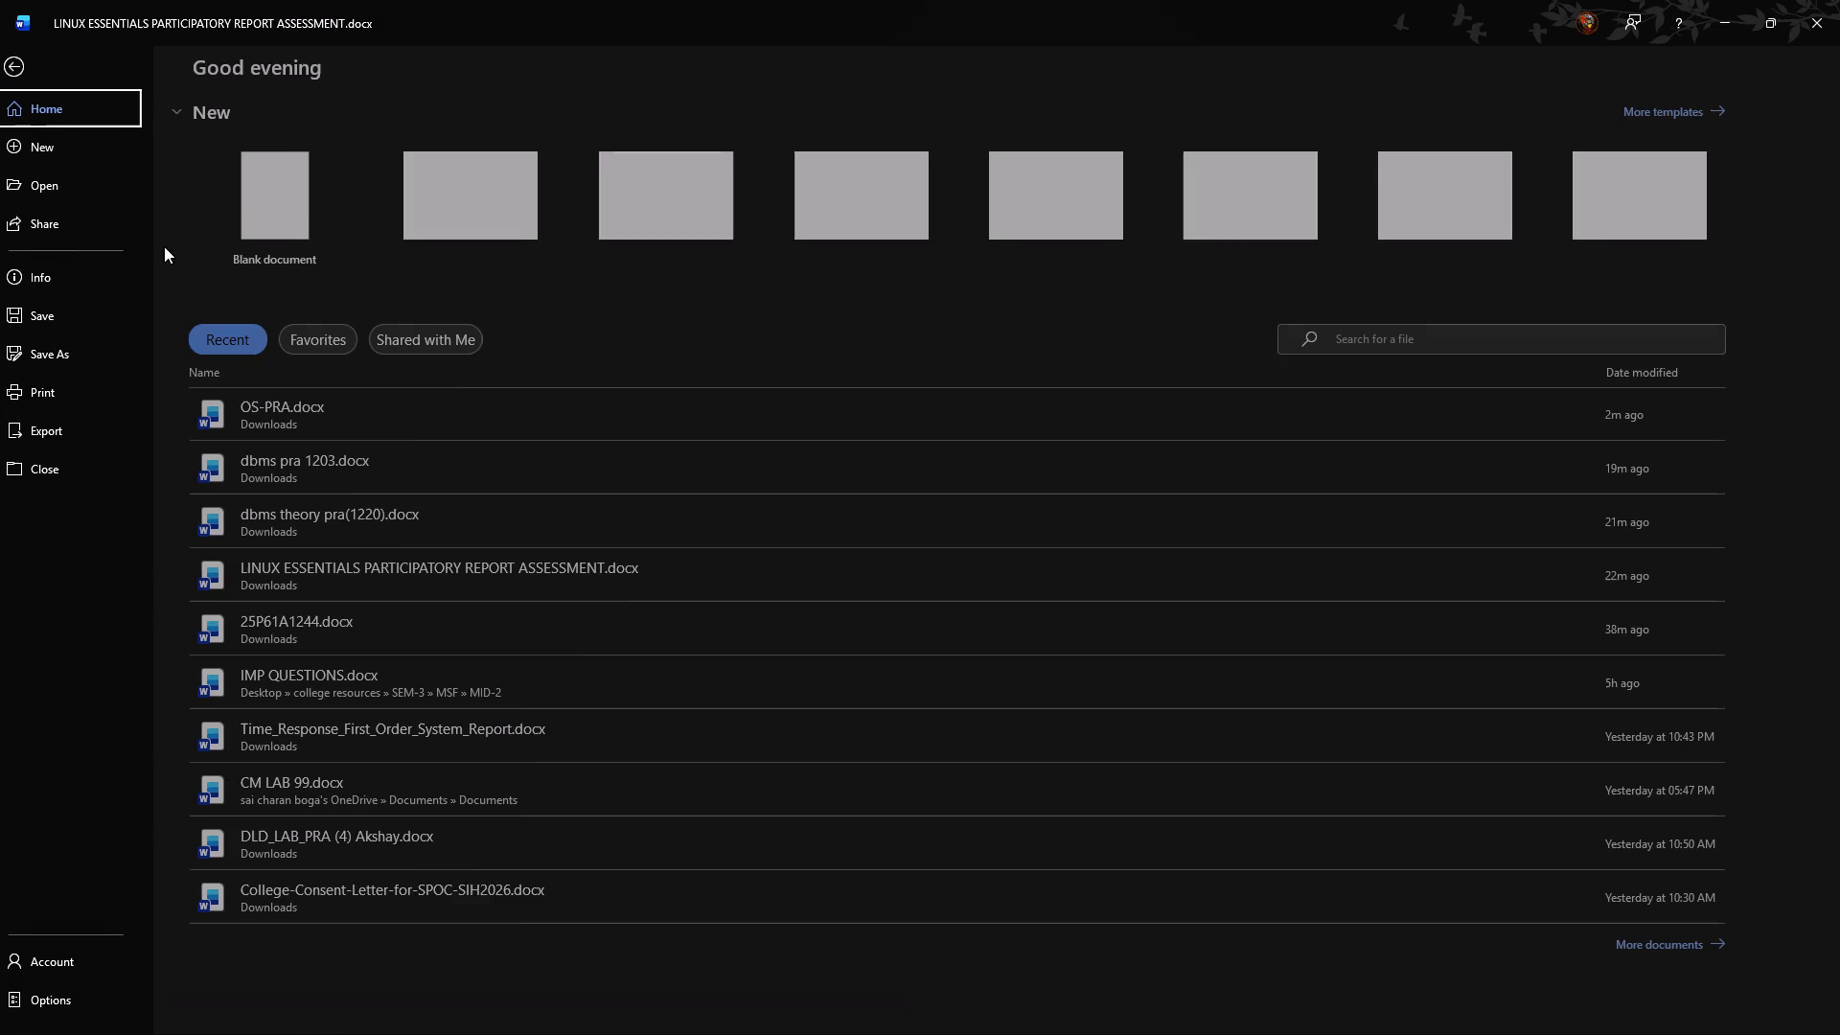
click(75, 448)
click(589, 271)
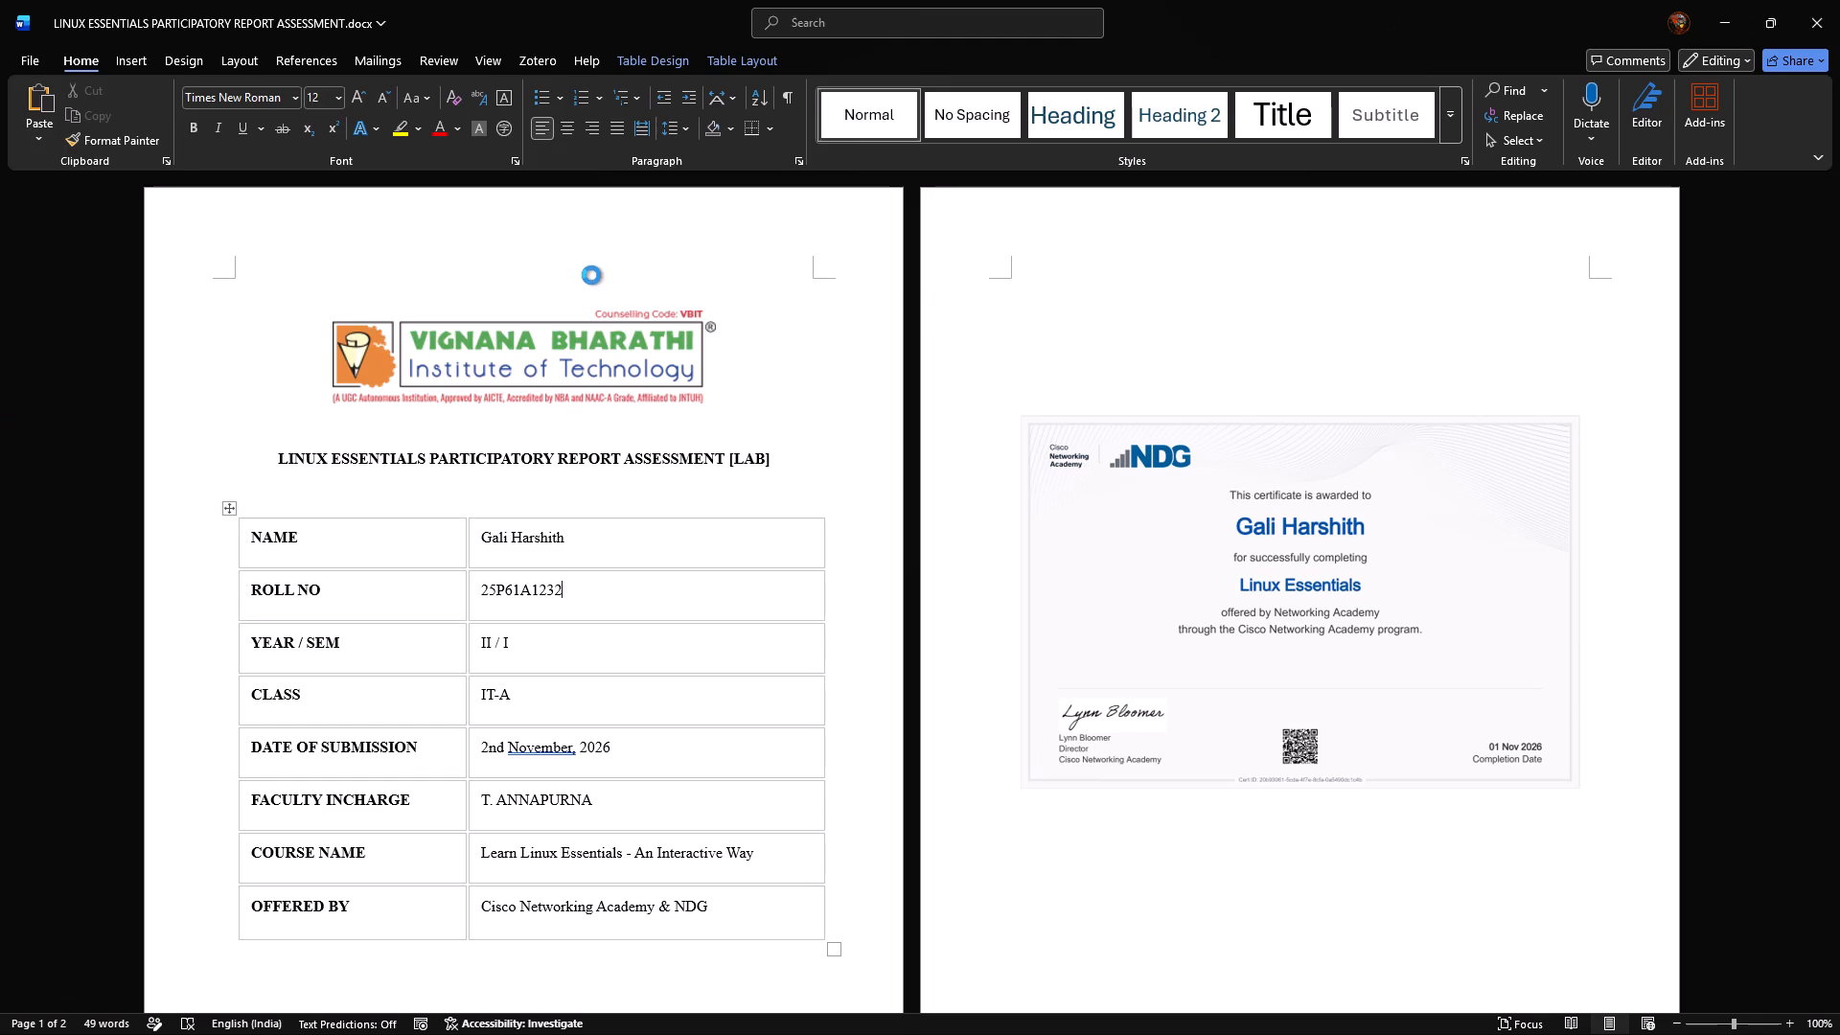
scroll(66, 287, up, 5)
click(73, 268)
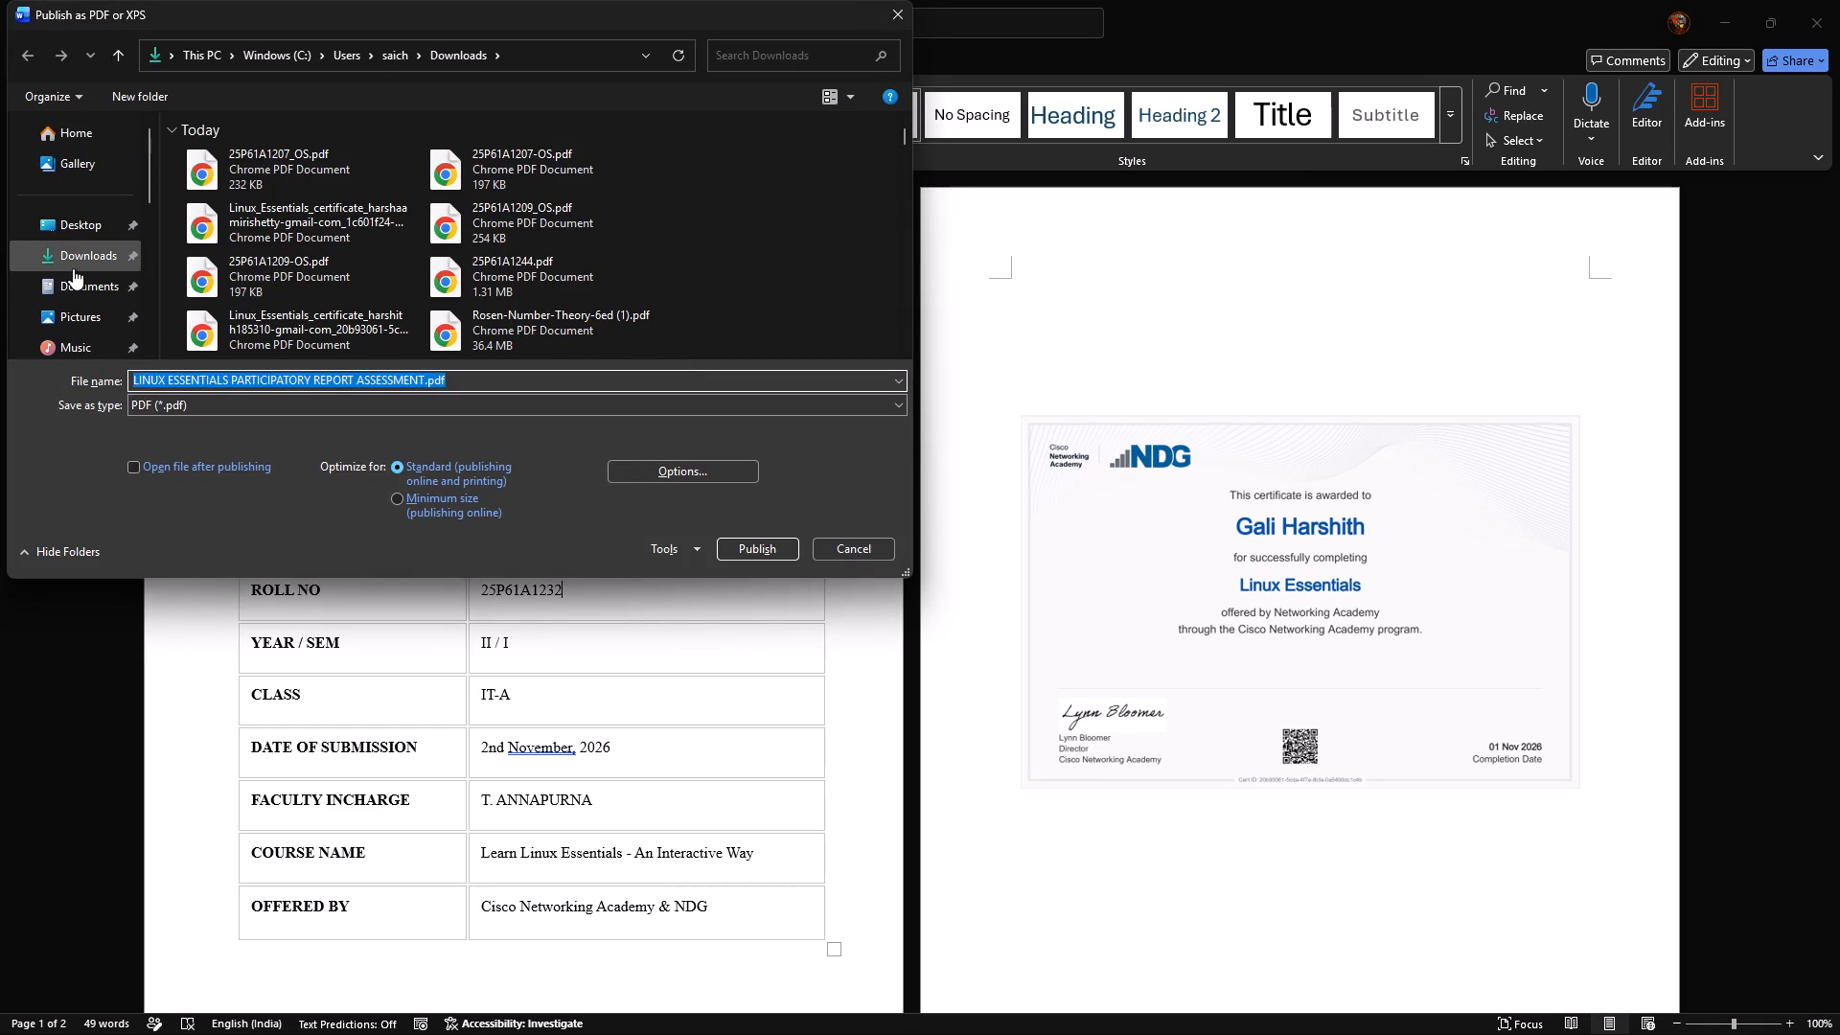
click(453, 422)
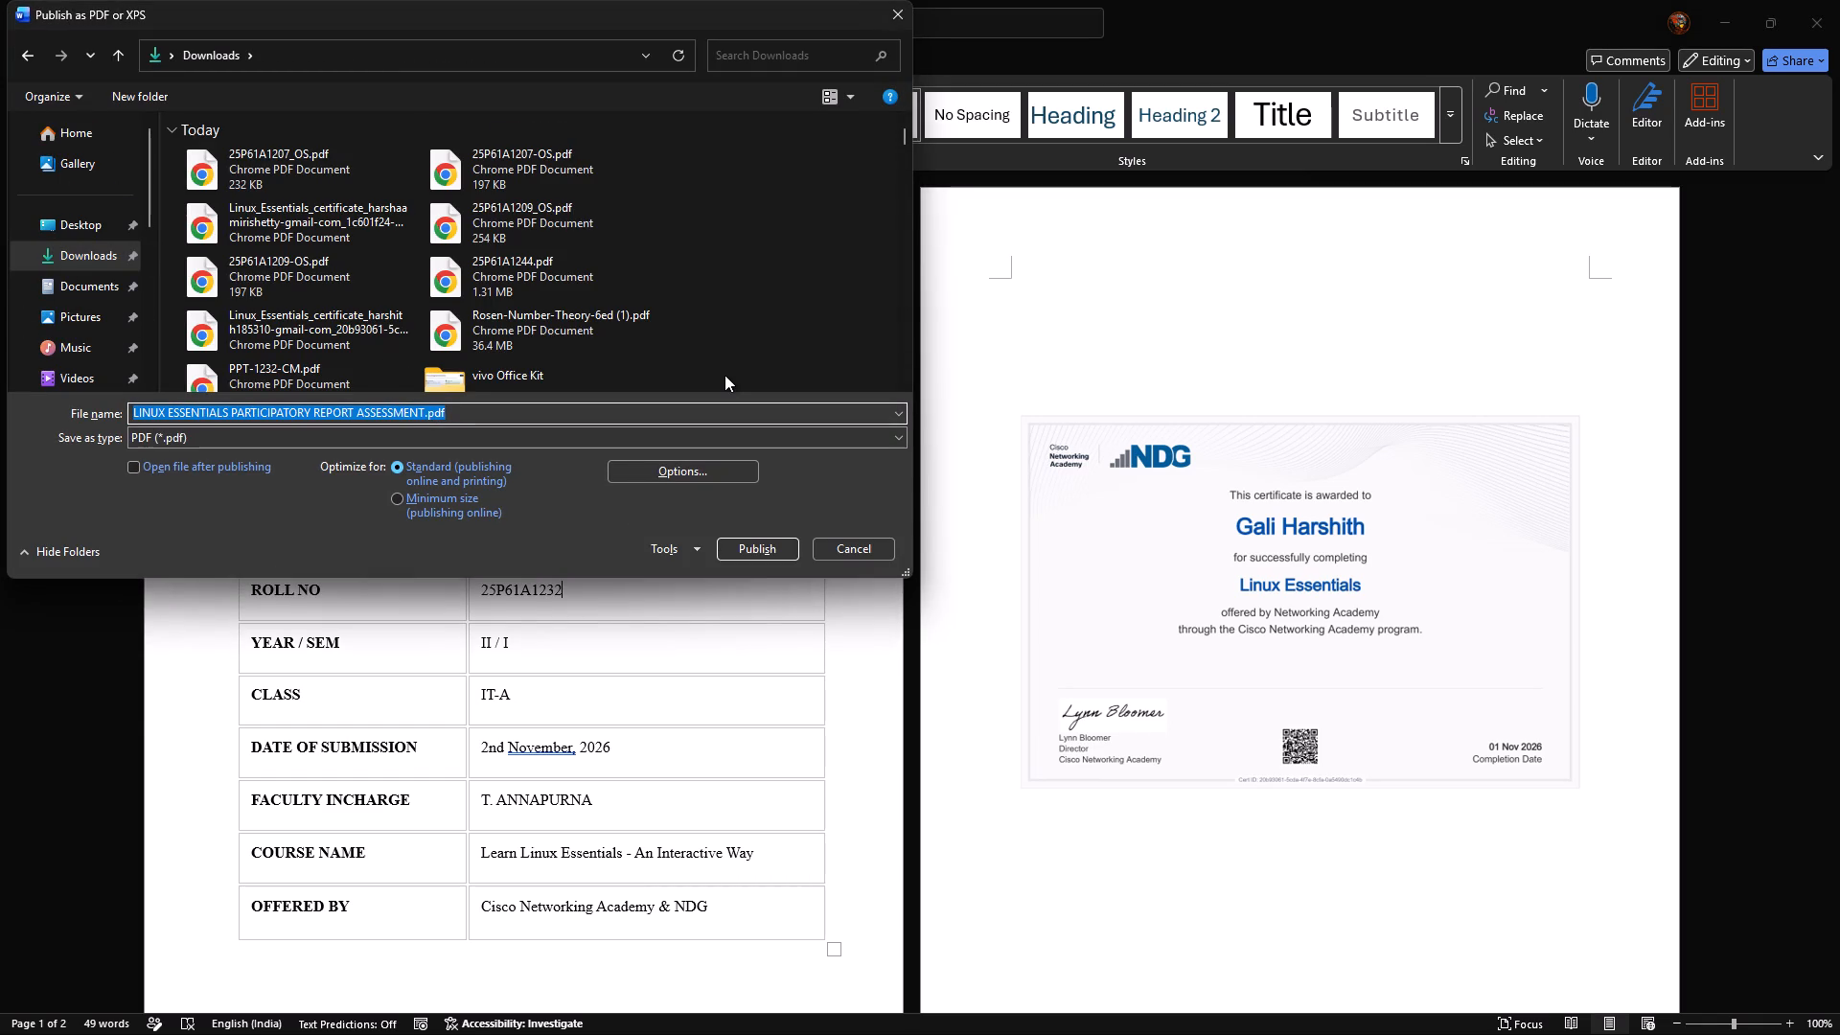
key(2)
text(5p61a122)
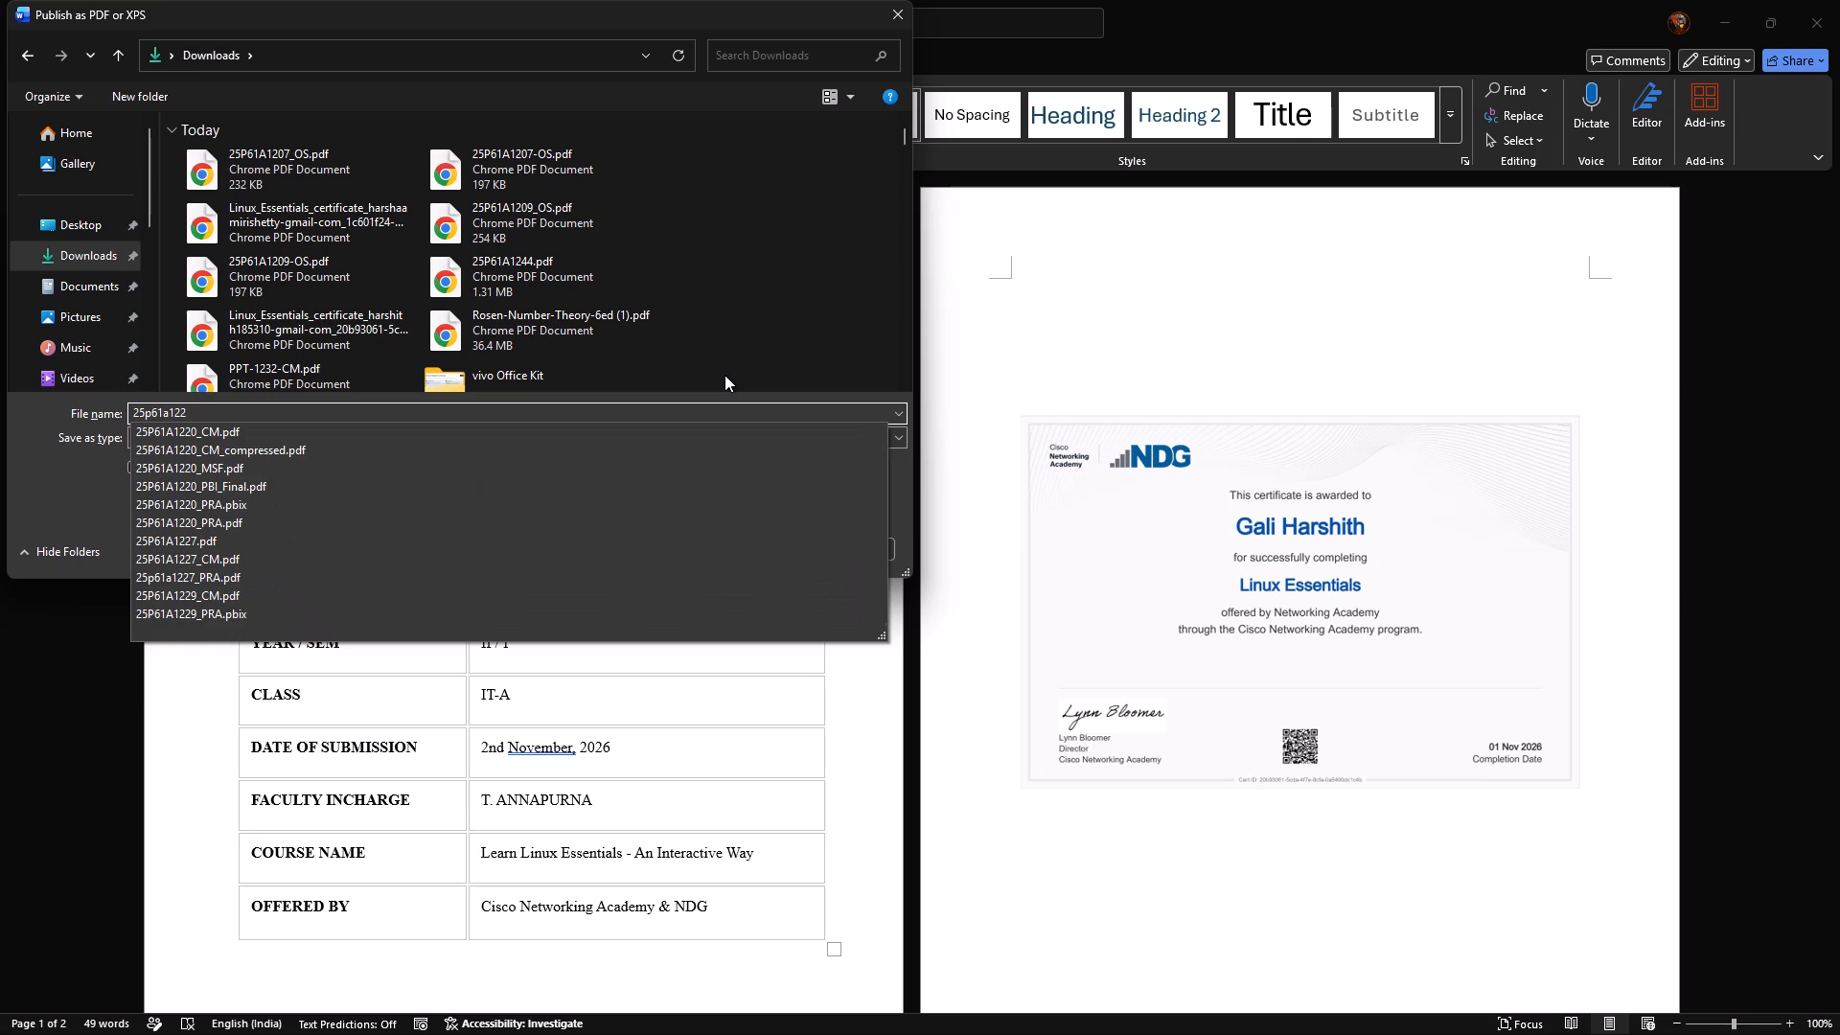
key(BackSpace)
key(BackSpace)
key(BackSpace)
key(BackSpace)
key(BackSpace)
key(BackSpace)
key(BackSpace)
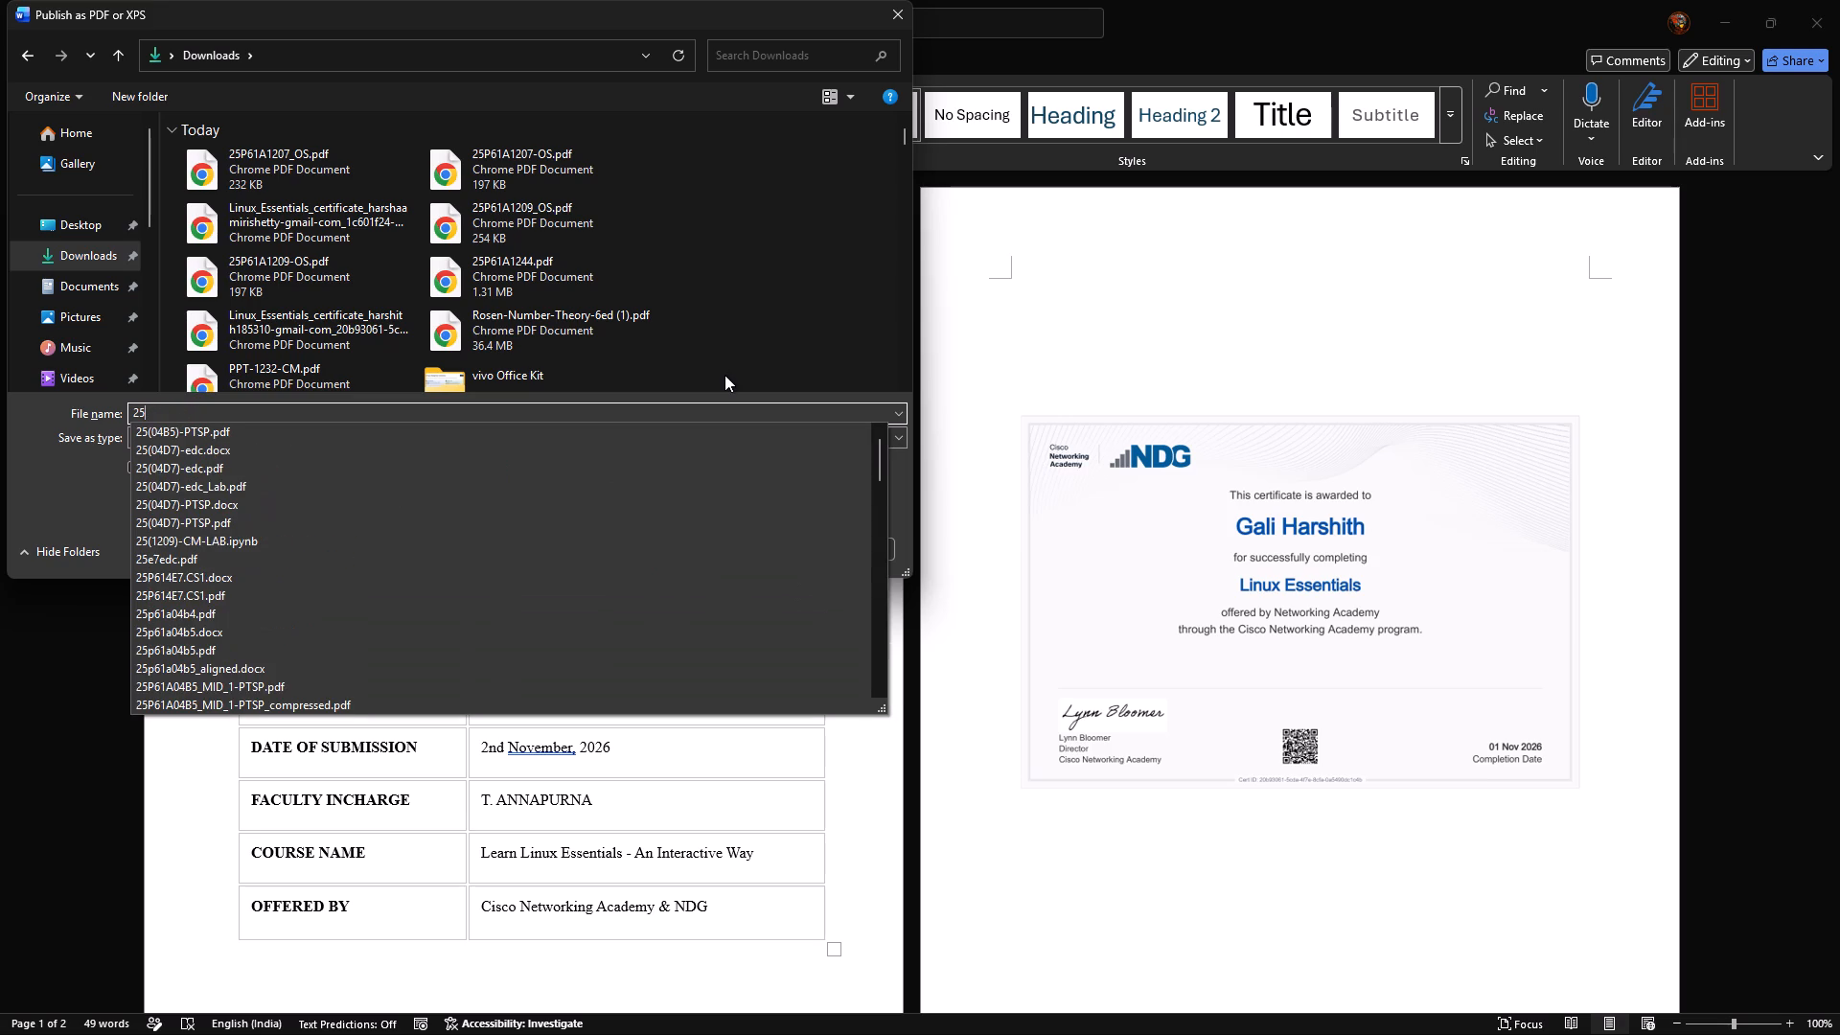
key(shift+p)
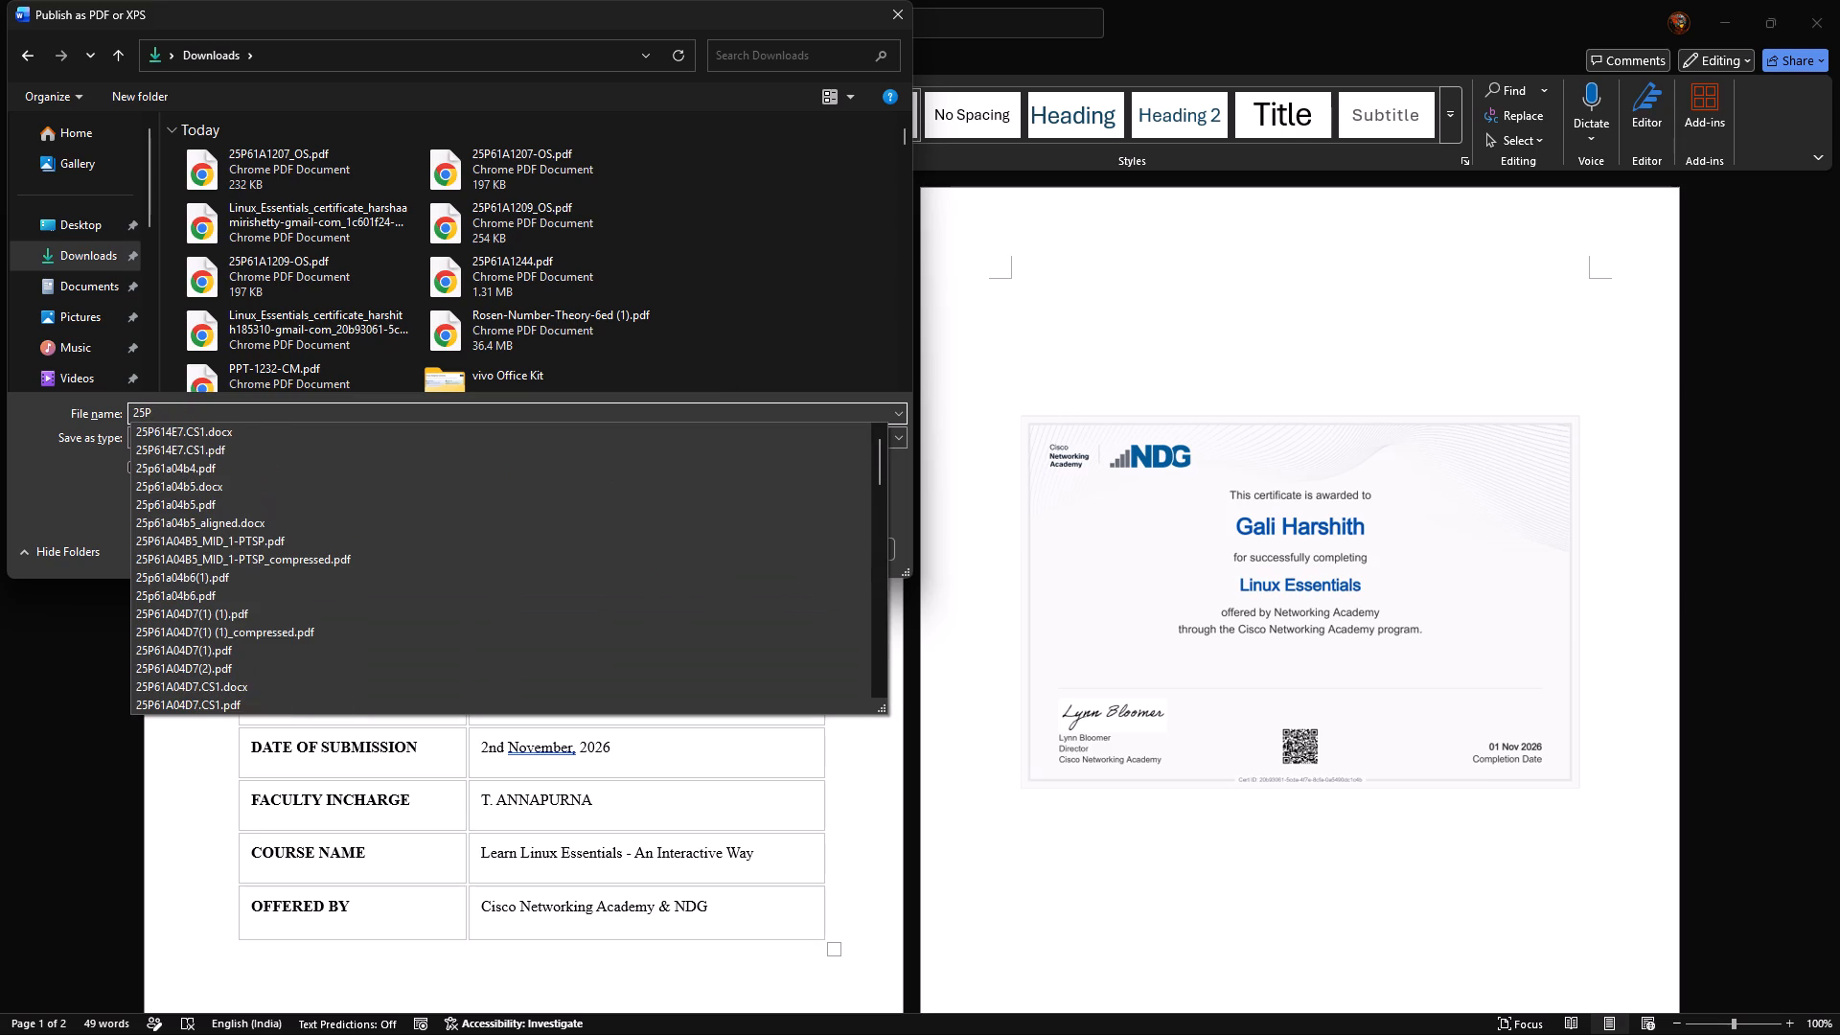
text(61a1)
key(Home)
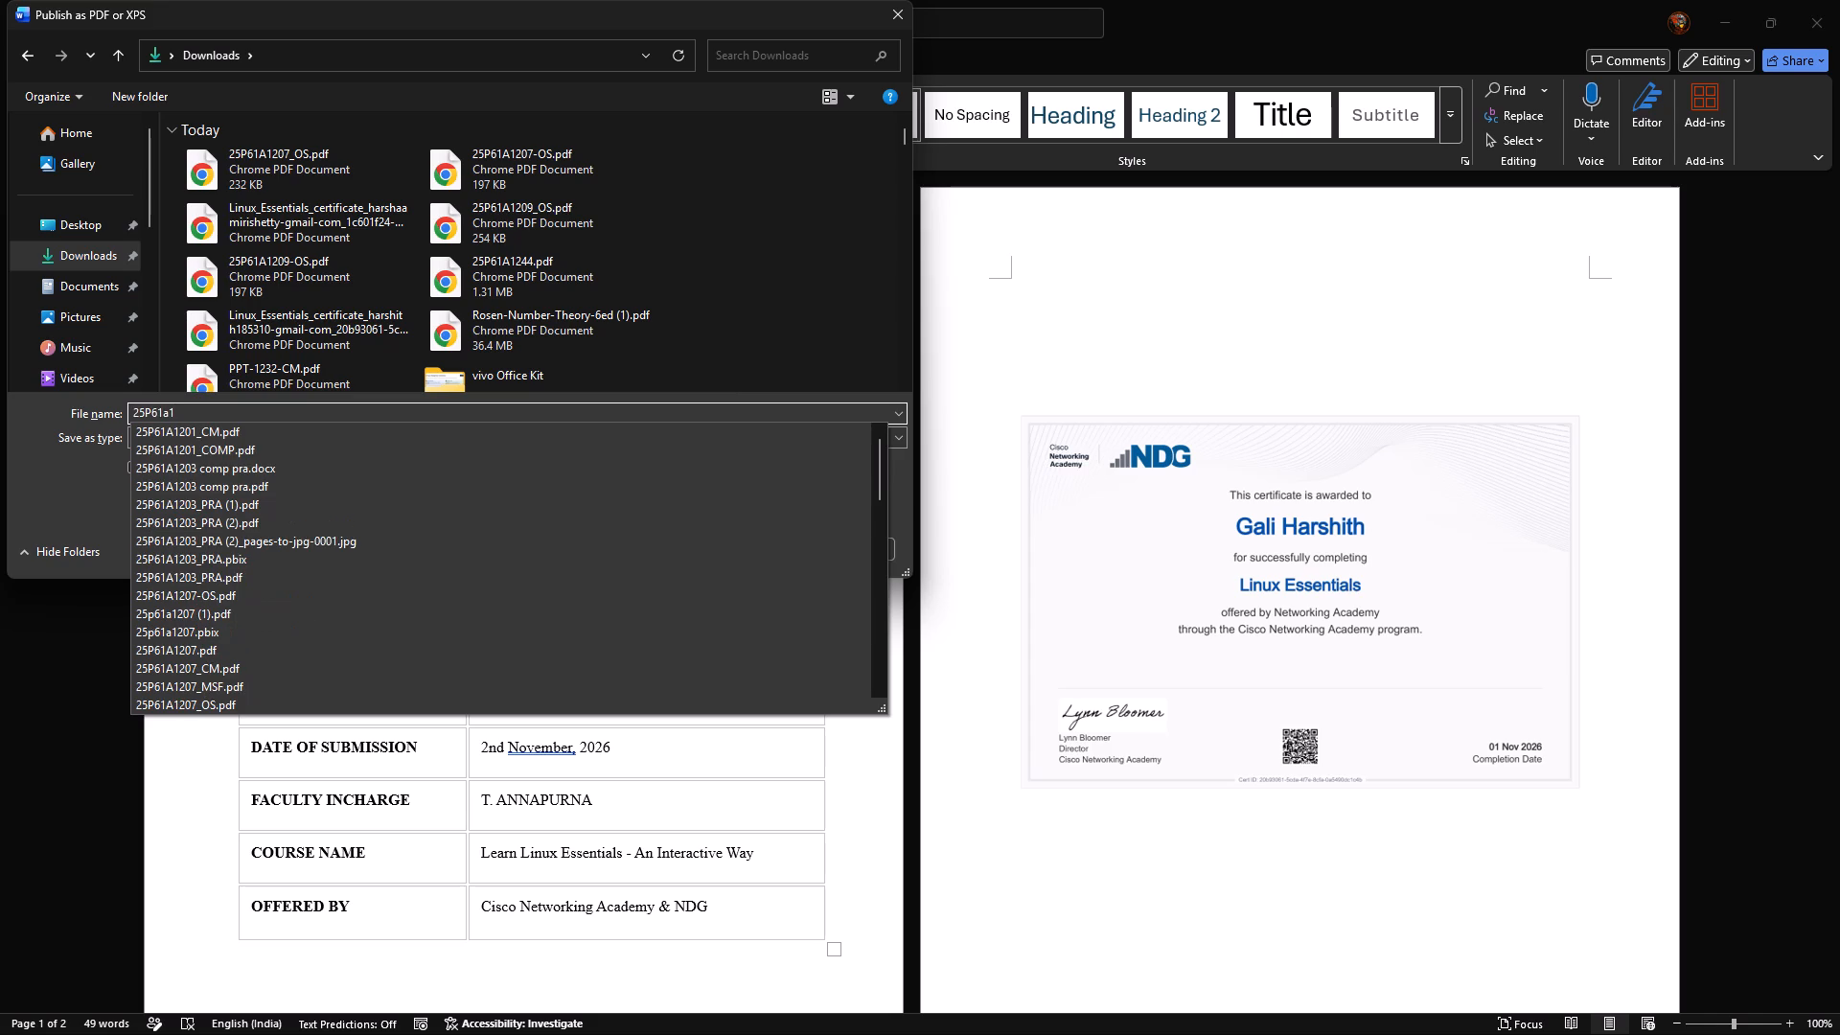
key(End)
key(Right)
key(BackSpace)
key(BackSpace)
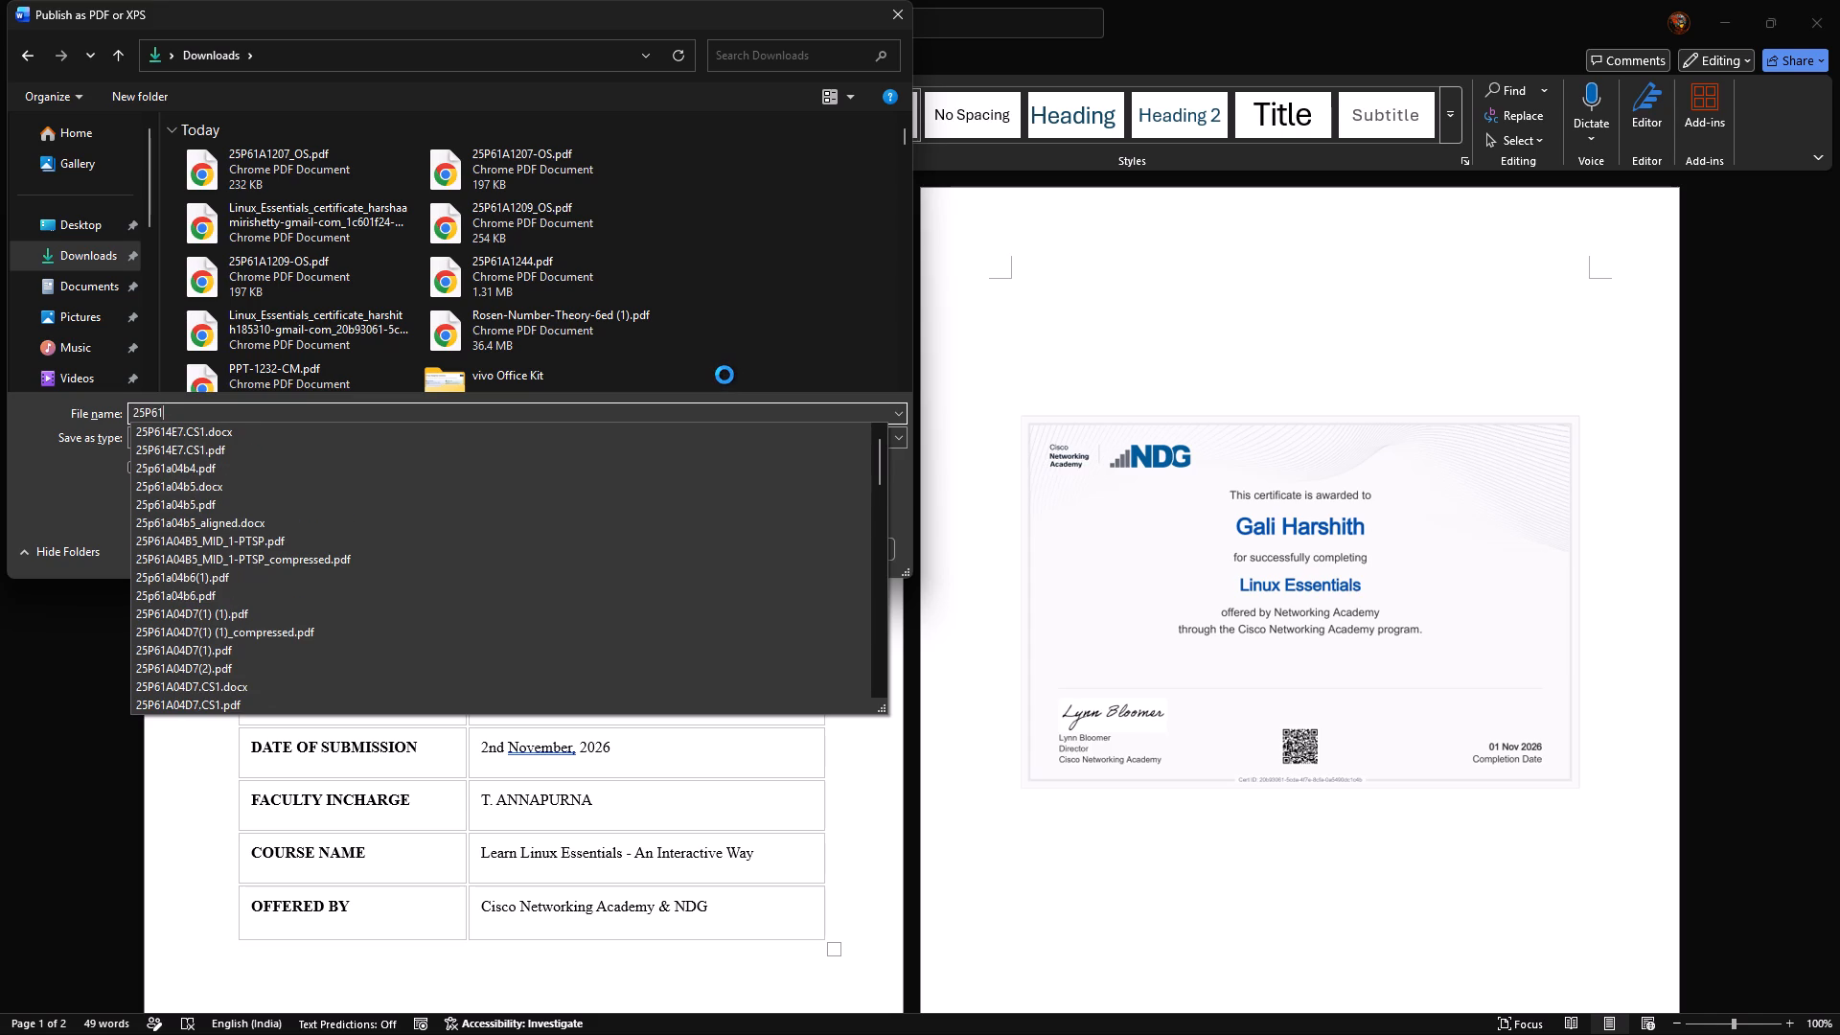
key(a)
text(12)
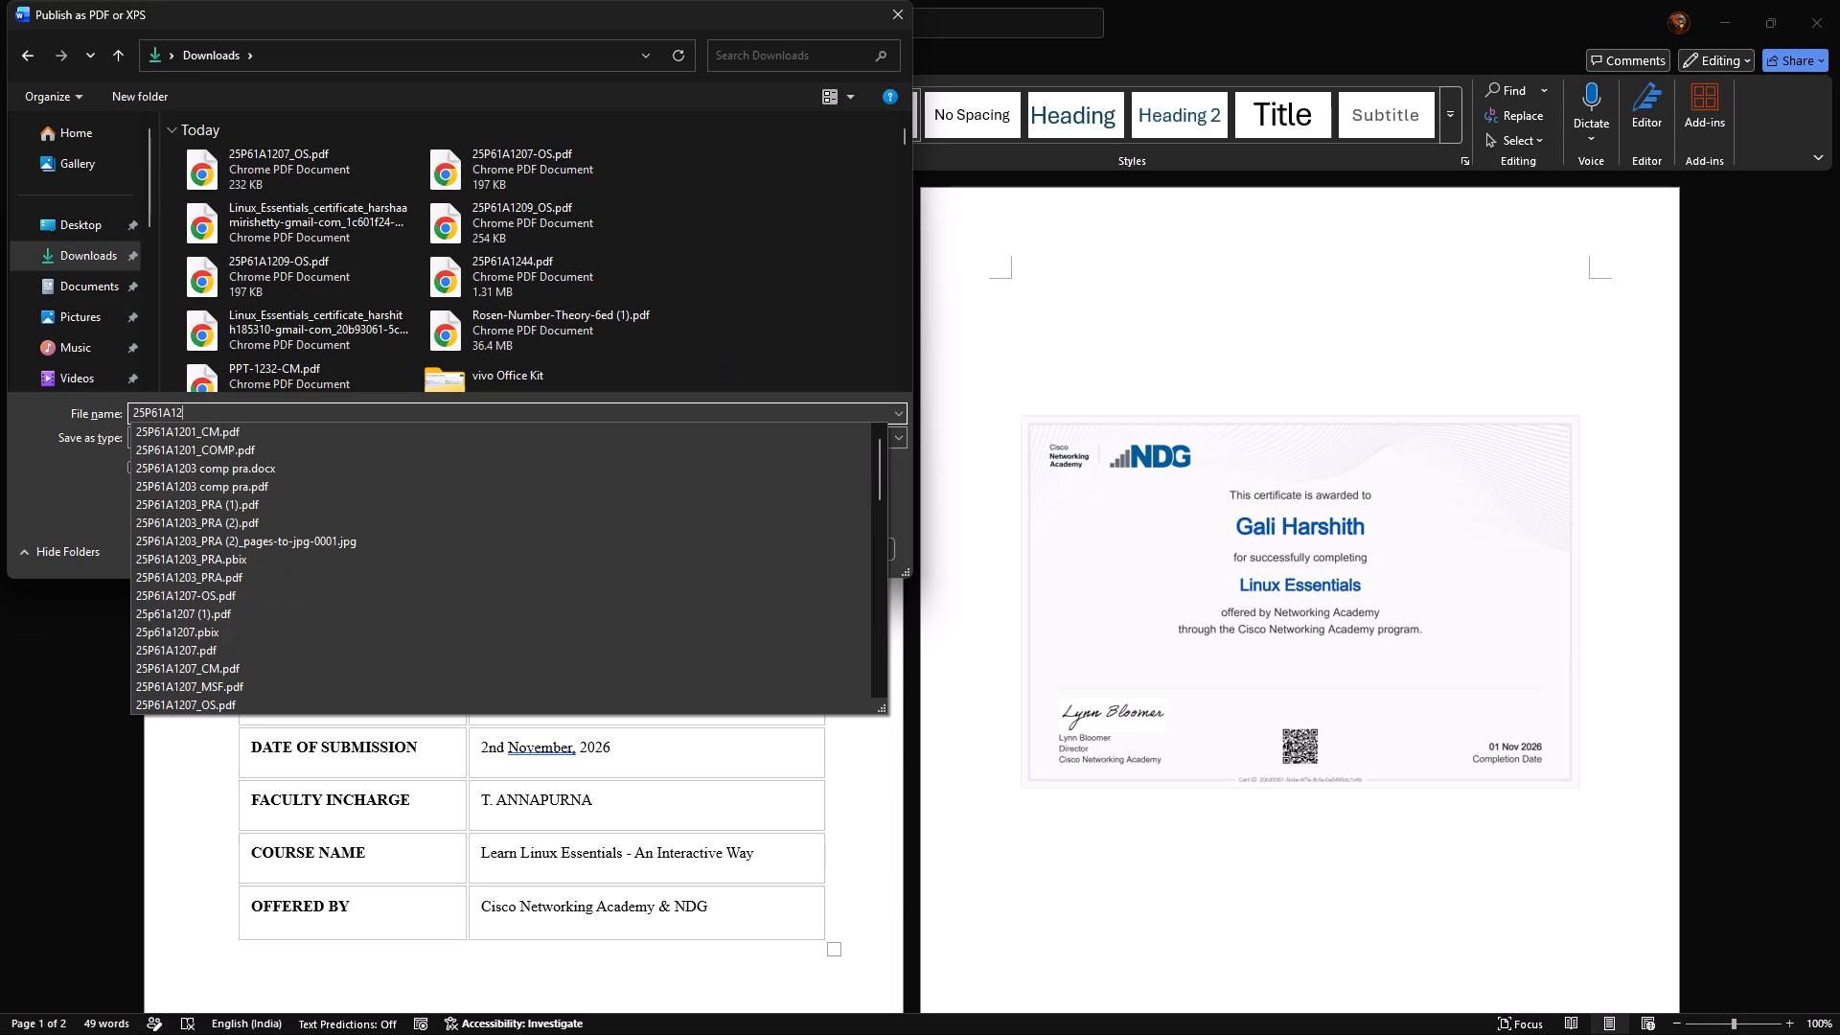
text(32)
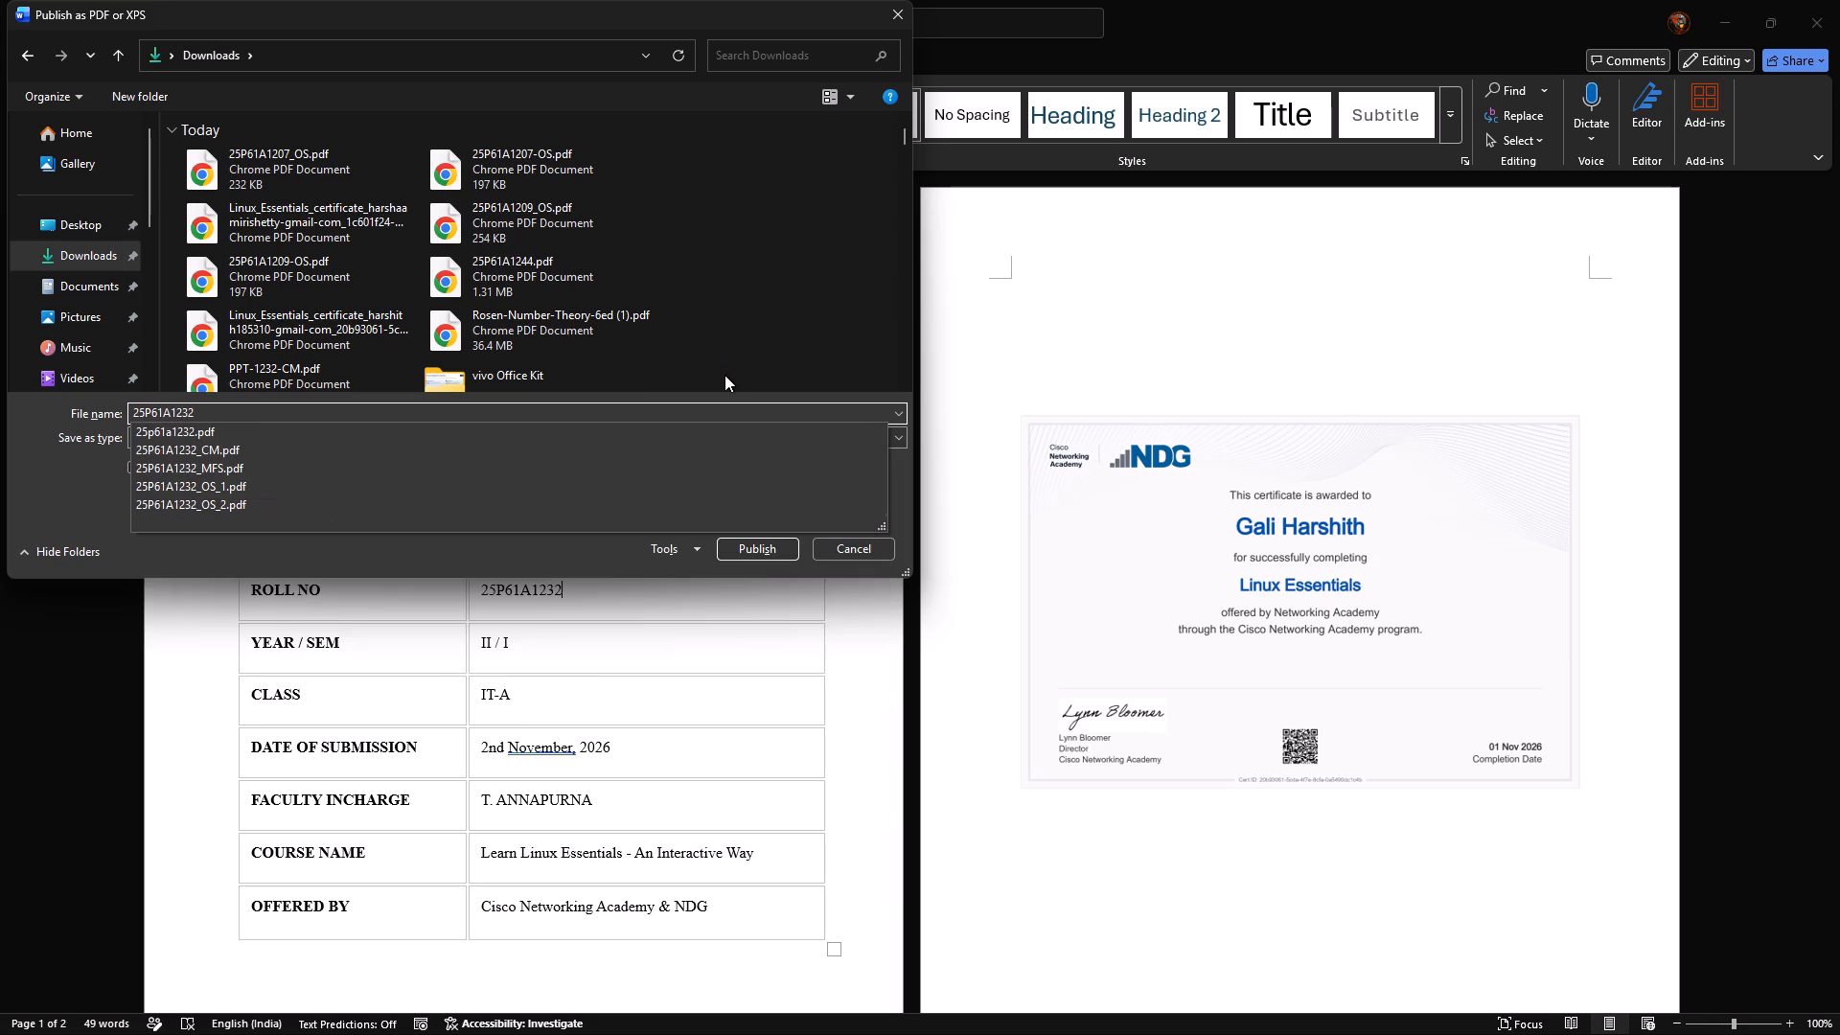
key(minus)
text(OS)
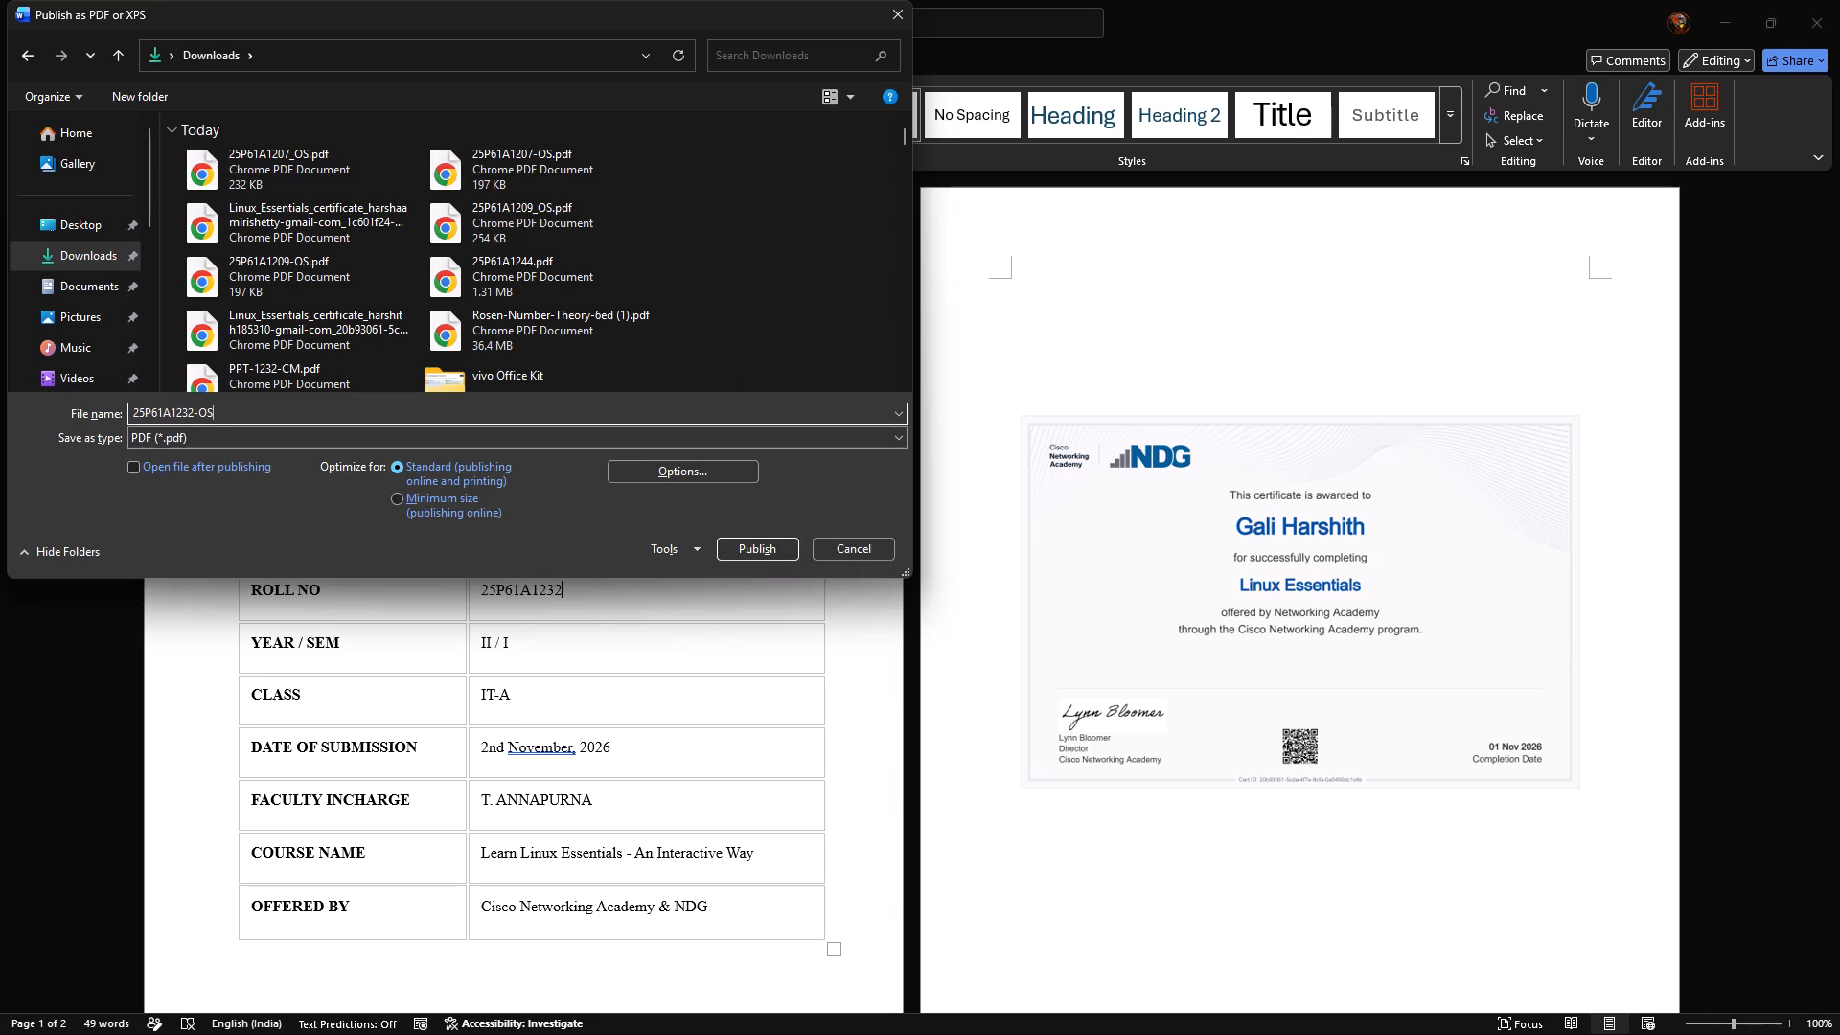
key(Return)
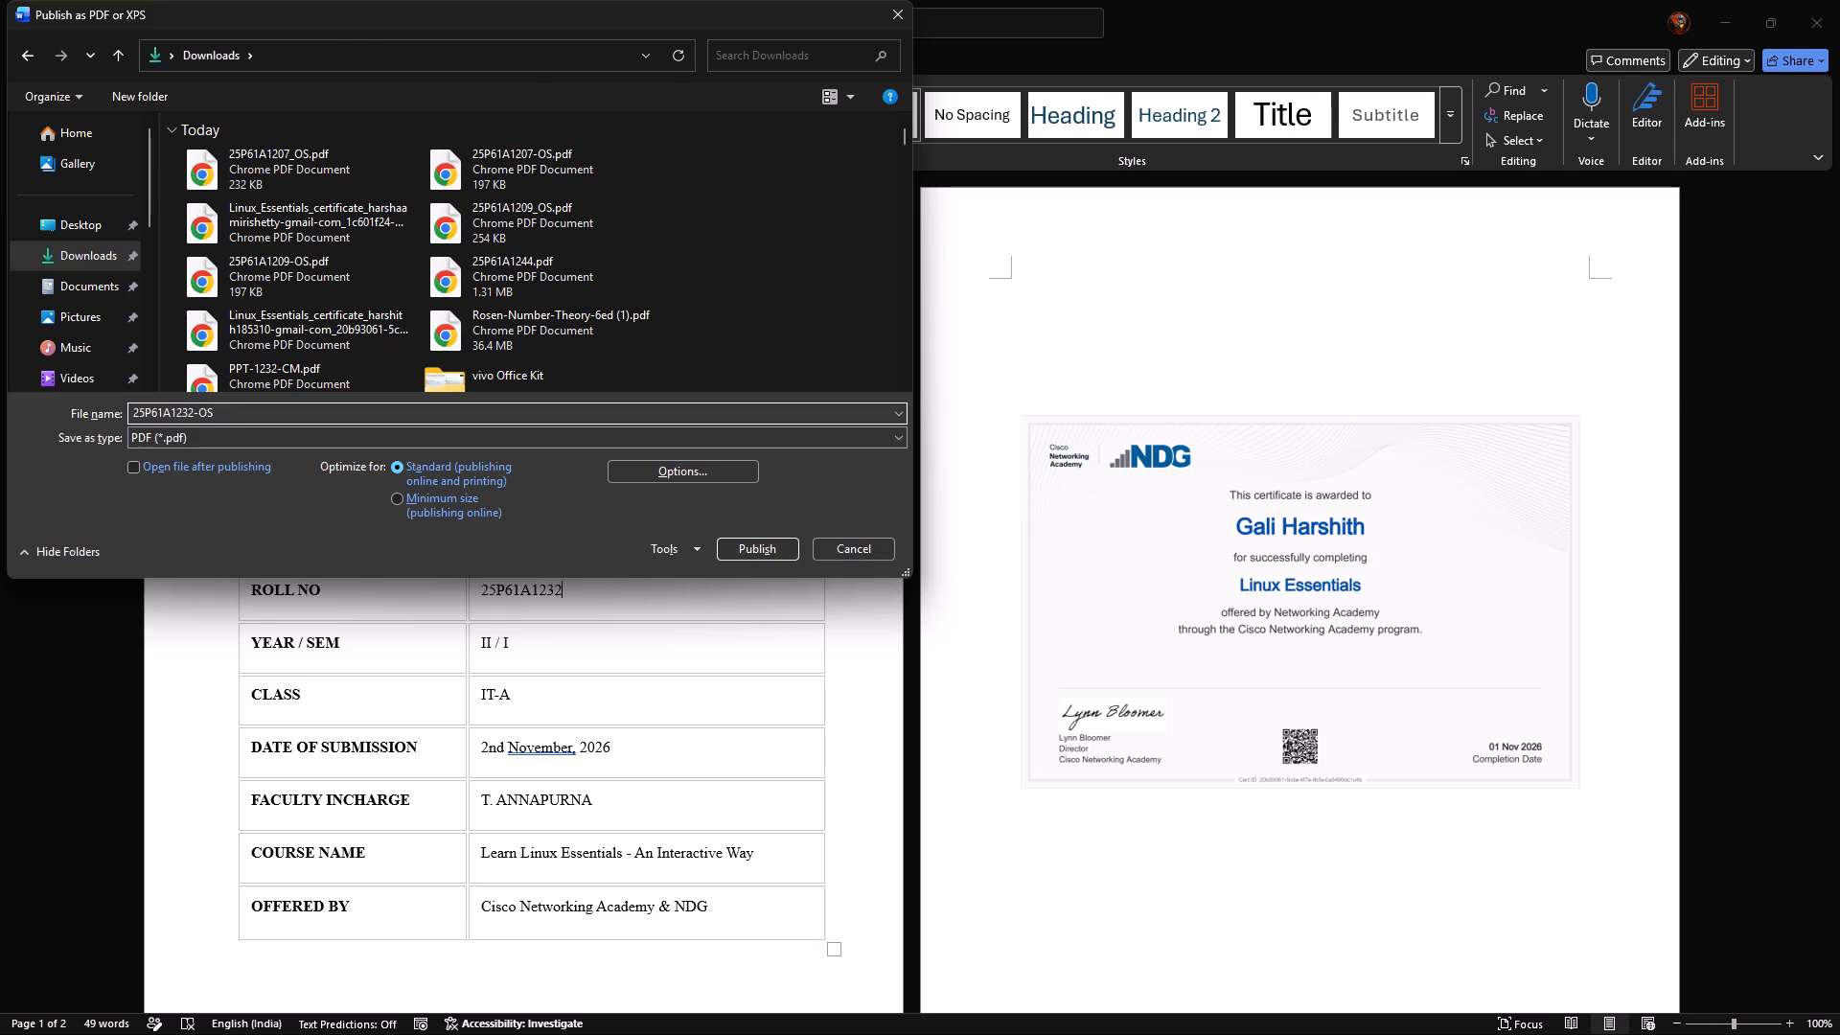
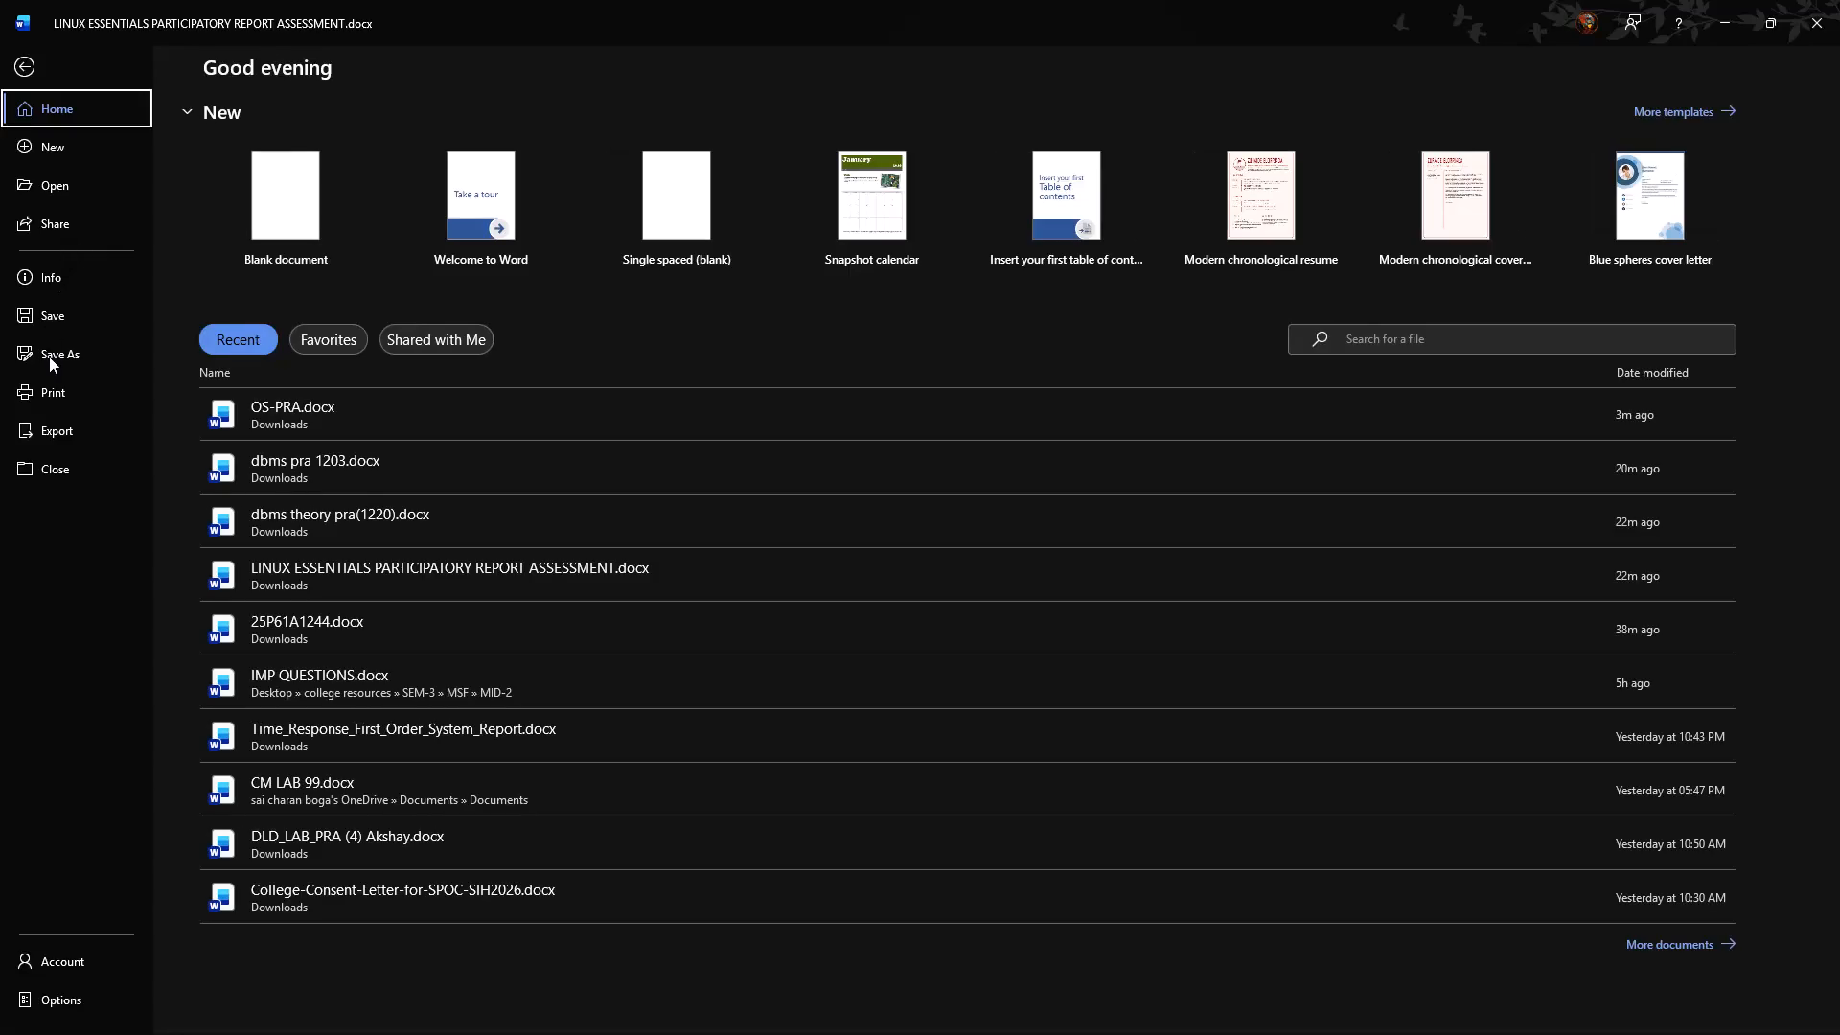
Open the LINUX ESSENTIALS PARTICIPATORY REPORT ASSESSMENT document from the recent files.
click(76, 193)
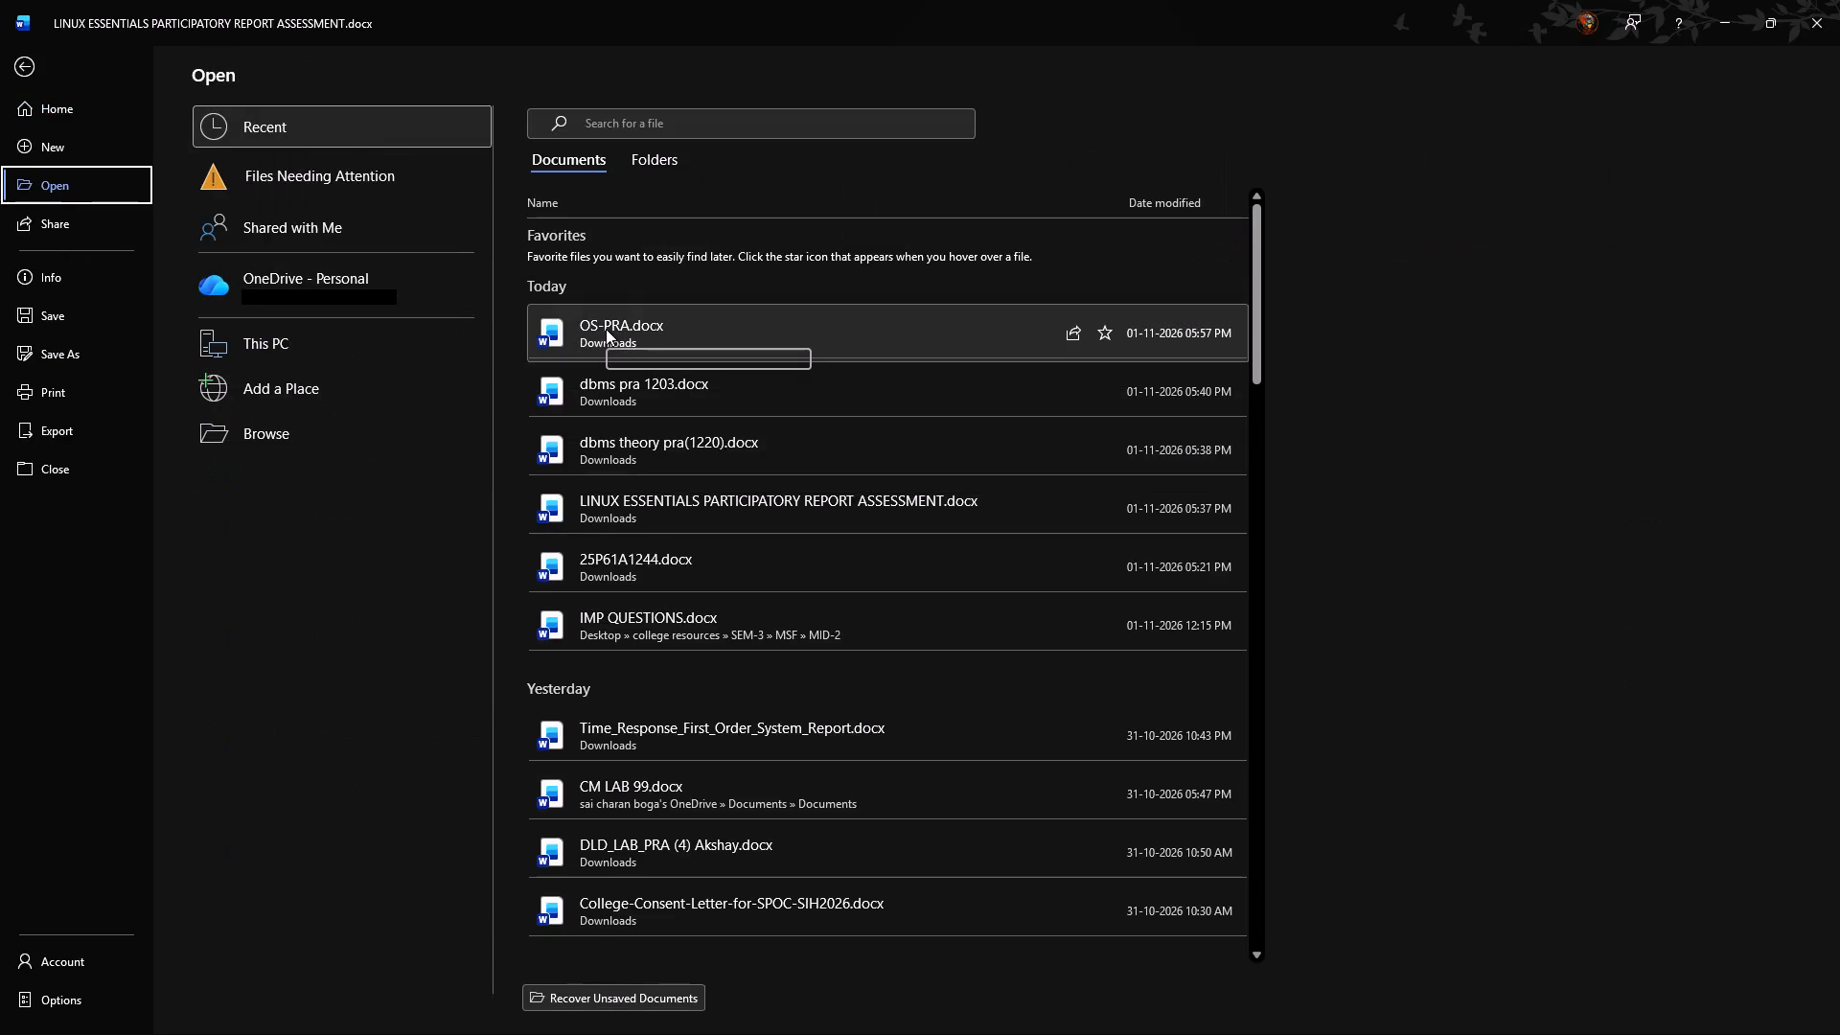
click(652, 494)
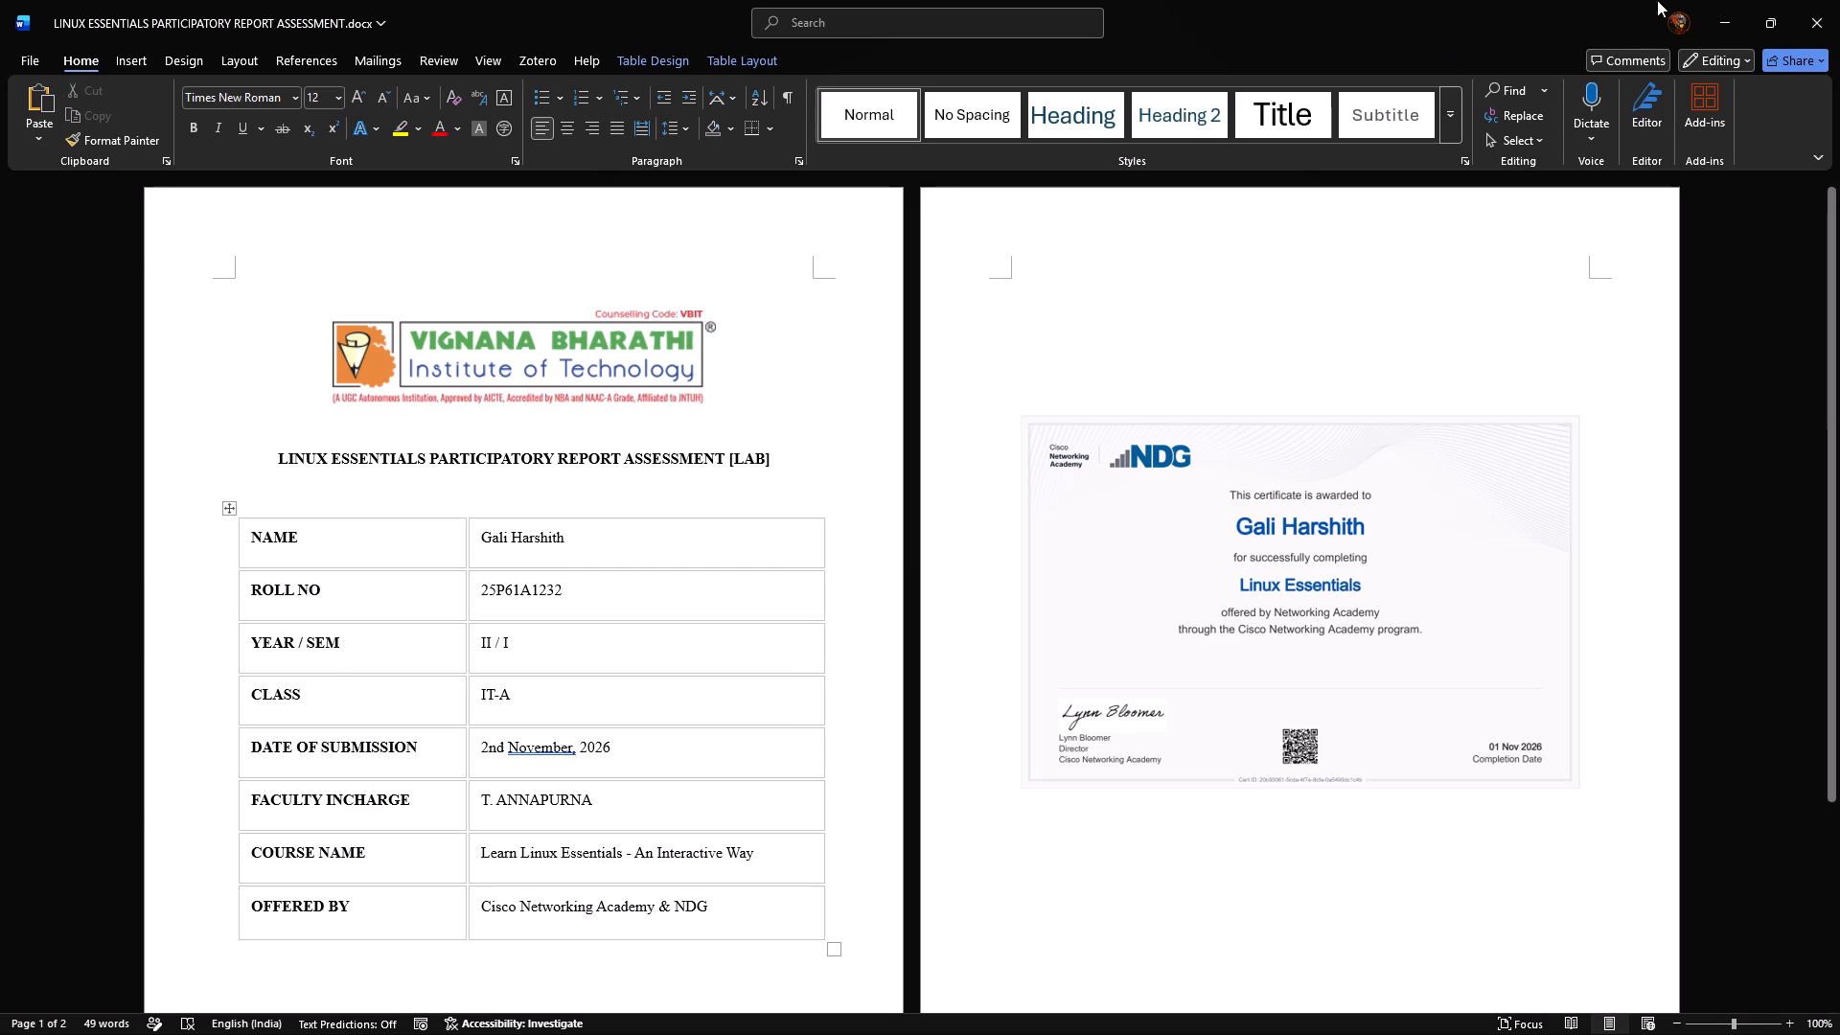
Switch to Downloads, open the exported PDF ending in 07_OS, check its submitted-by and submitted-to details, and close it.
click(1724, 0)
click(959, 1000)
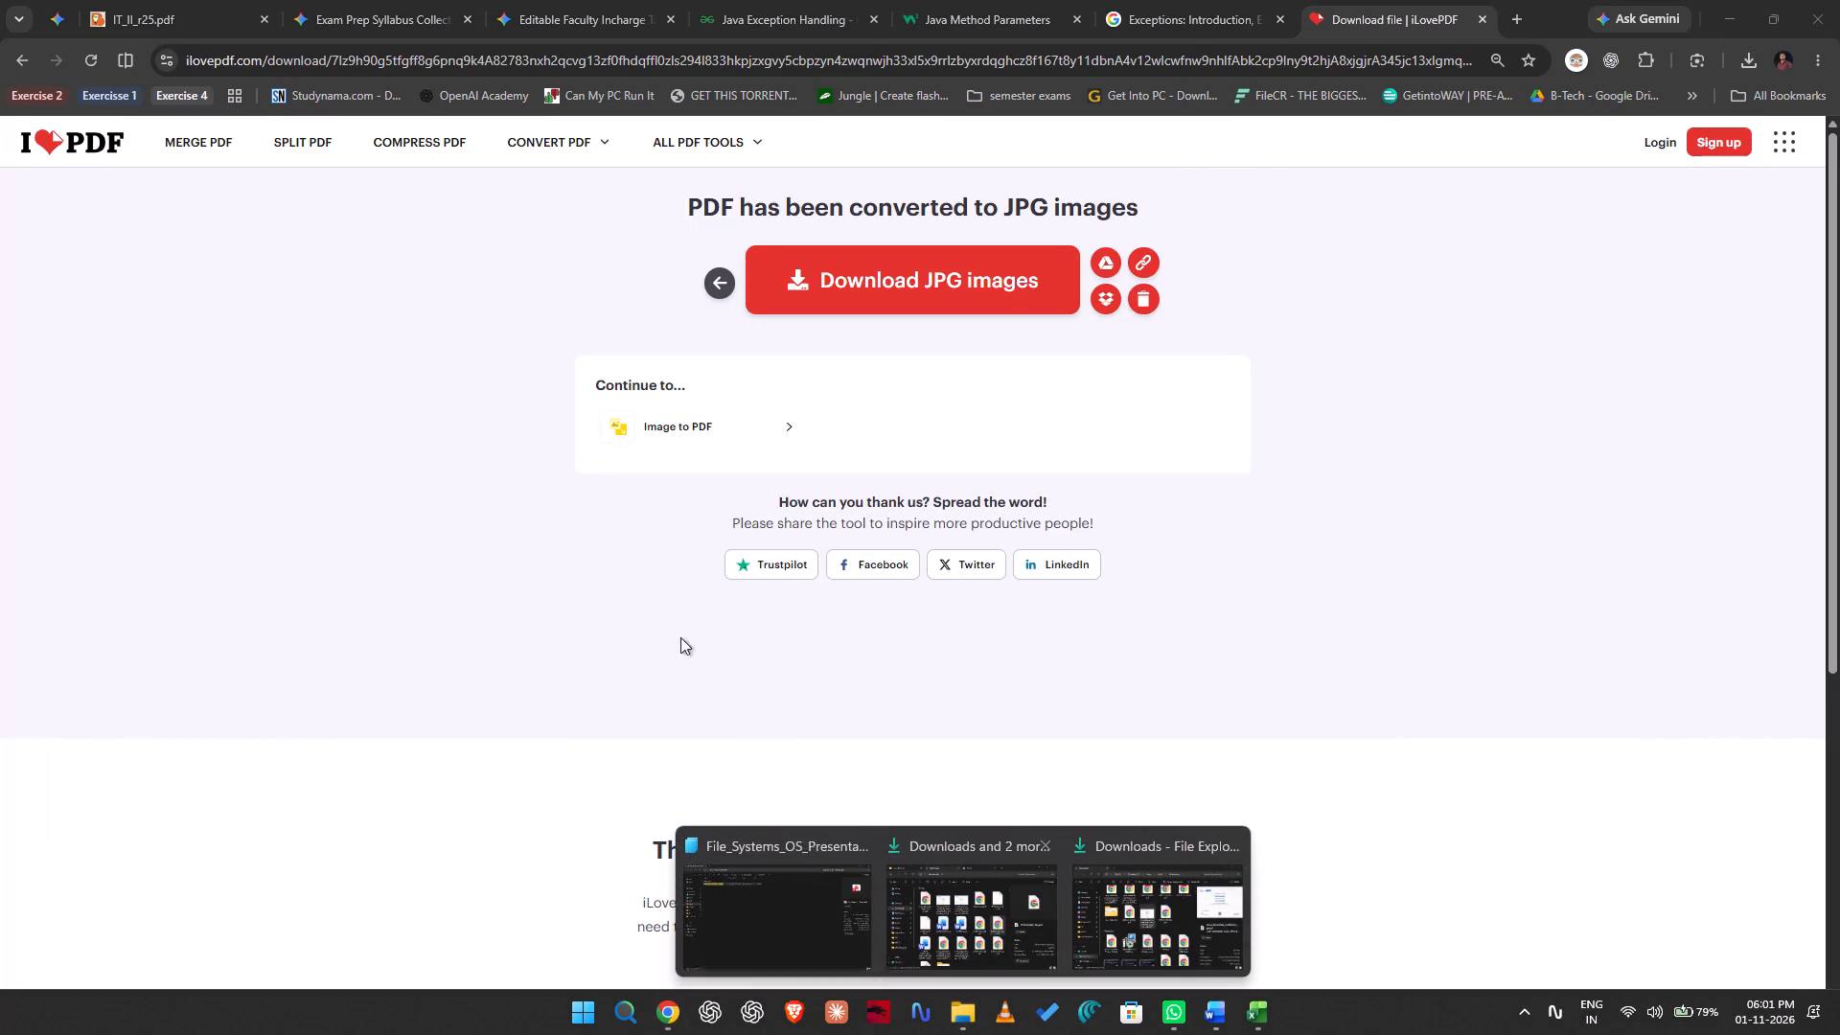
click(991, 908)
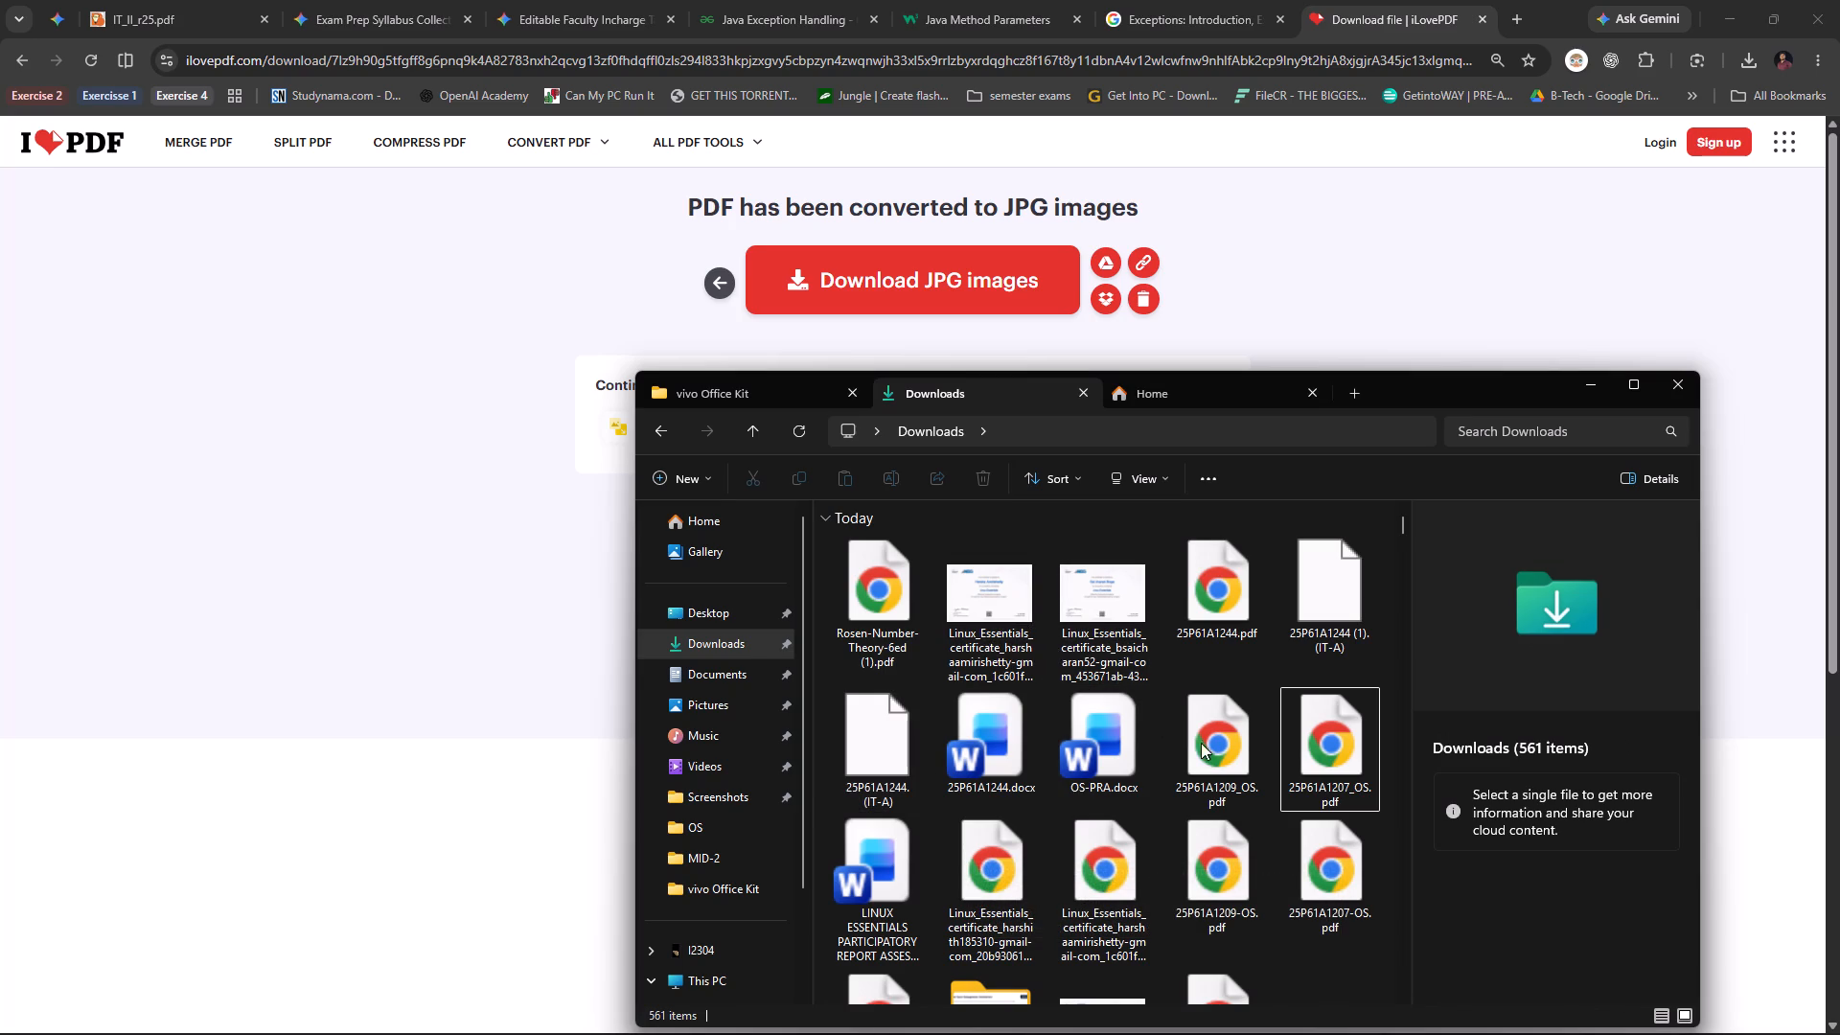
double_click(1335, 741)
scroll(854, 602, down, 5)
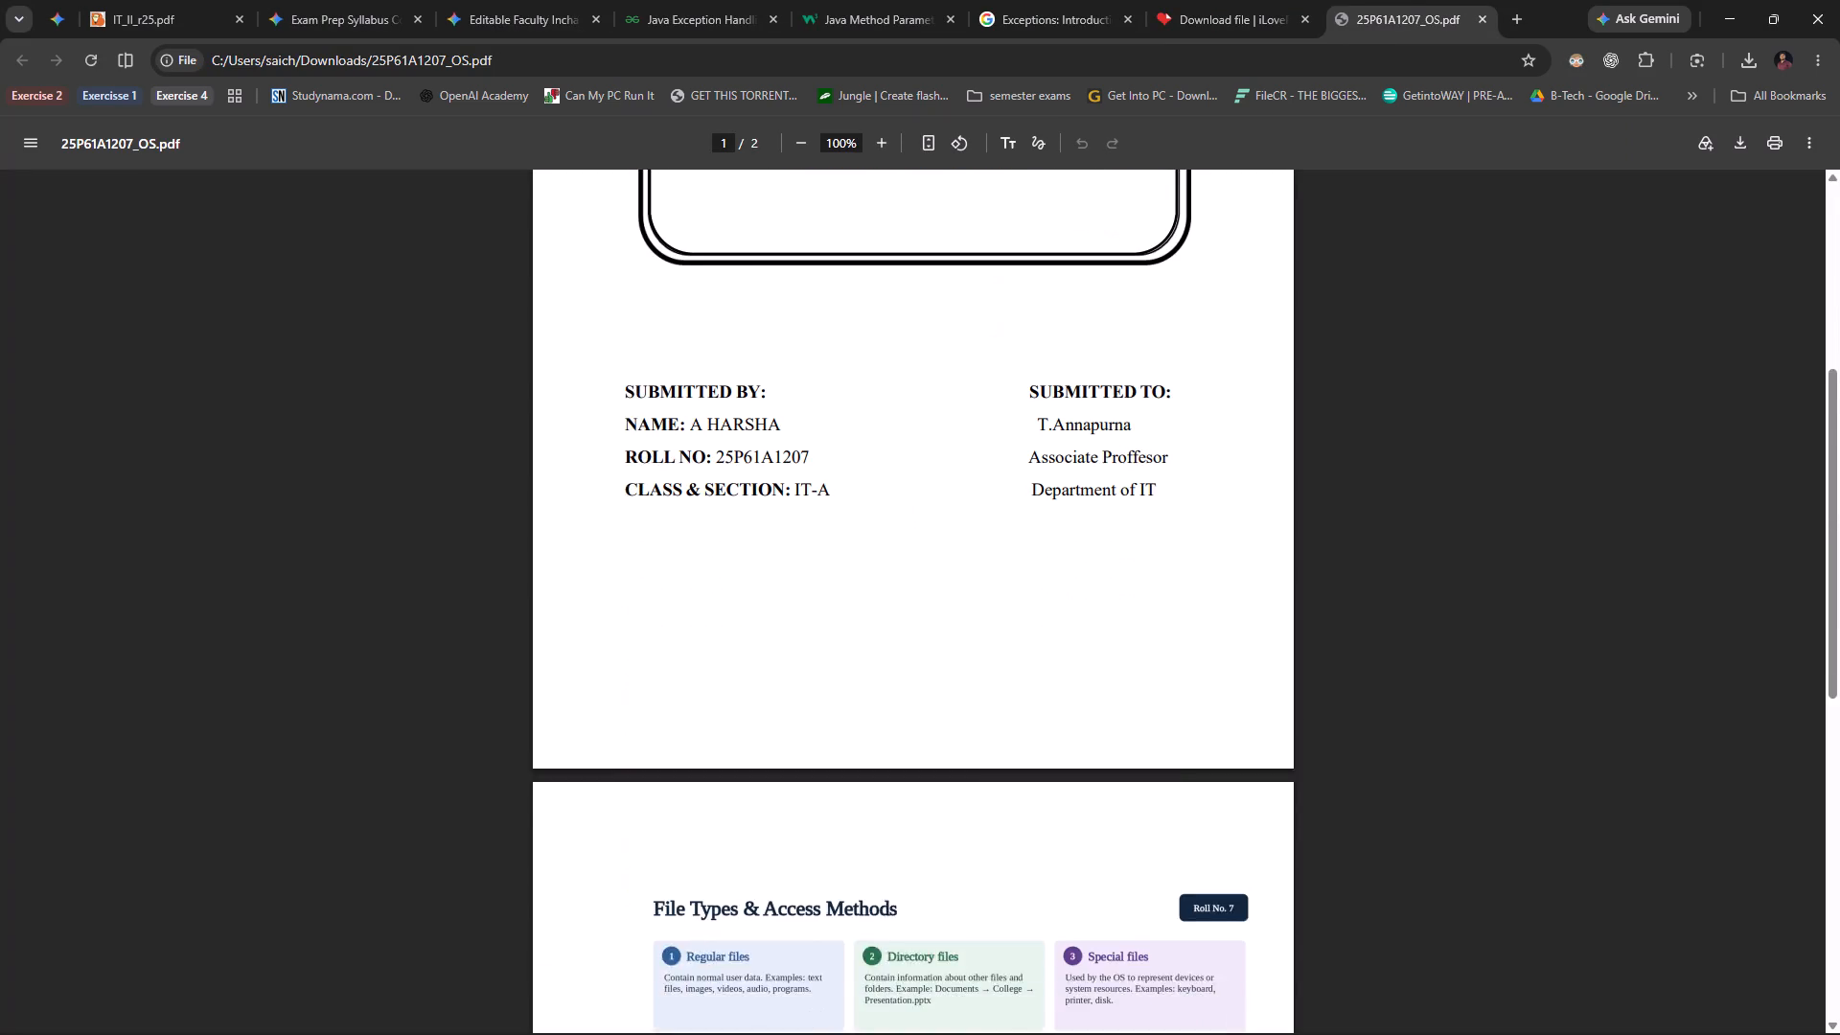
ctrl+scroll(729, 547, up, 2)
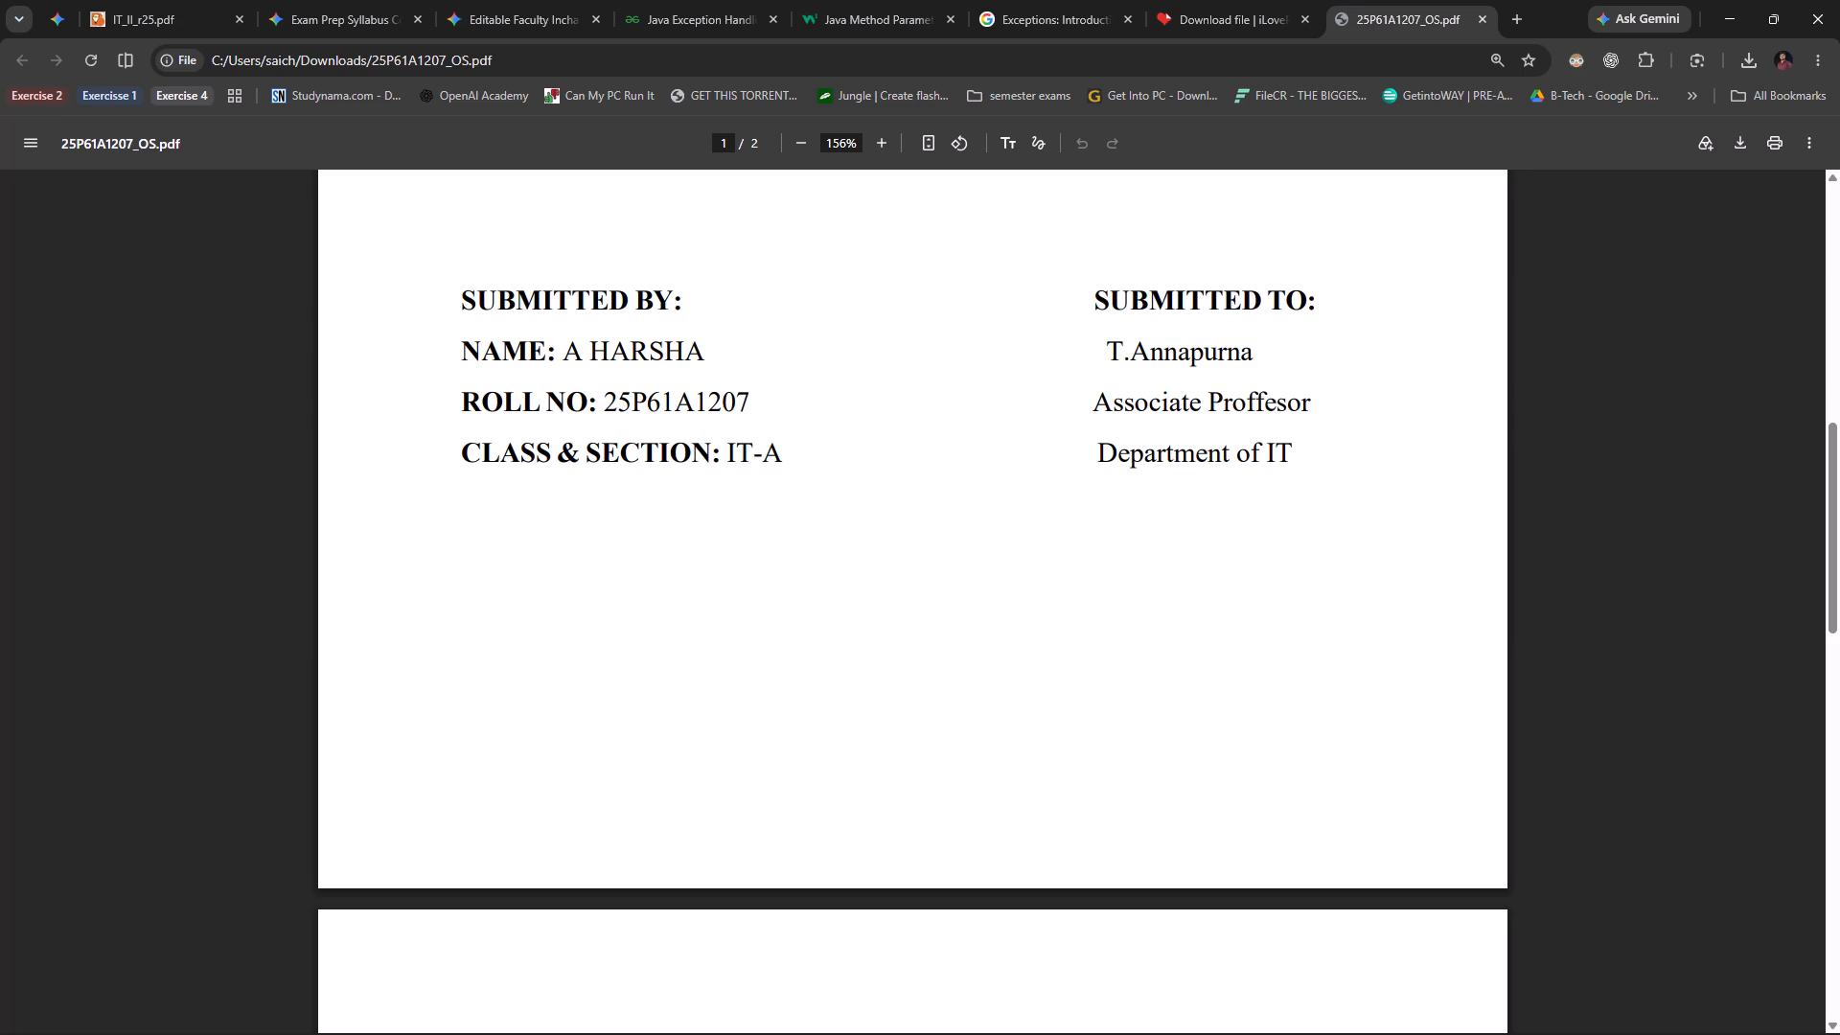
ctrl+scroll(637, 368, up, 2)
drag(339, 334, 522, 346)
click(534, 346)
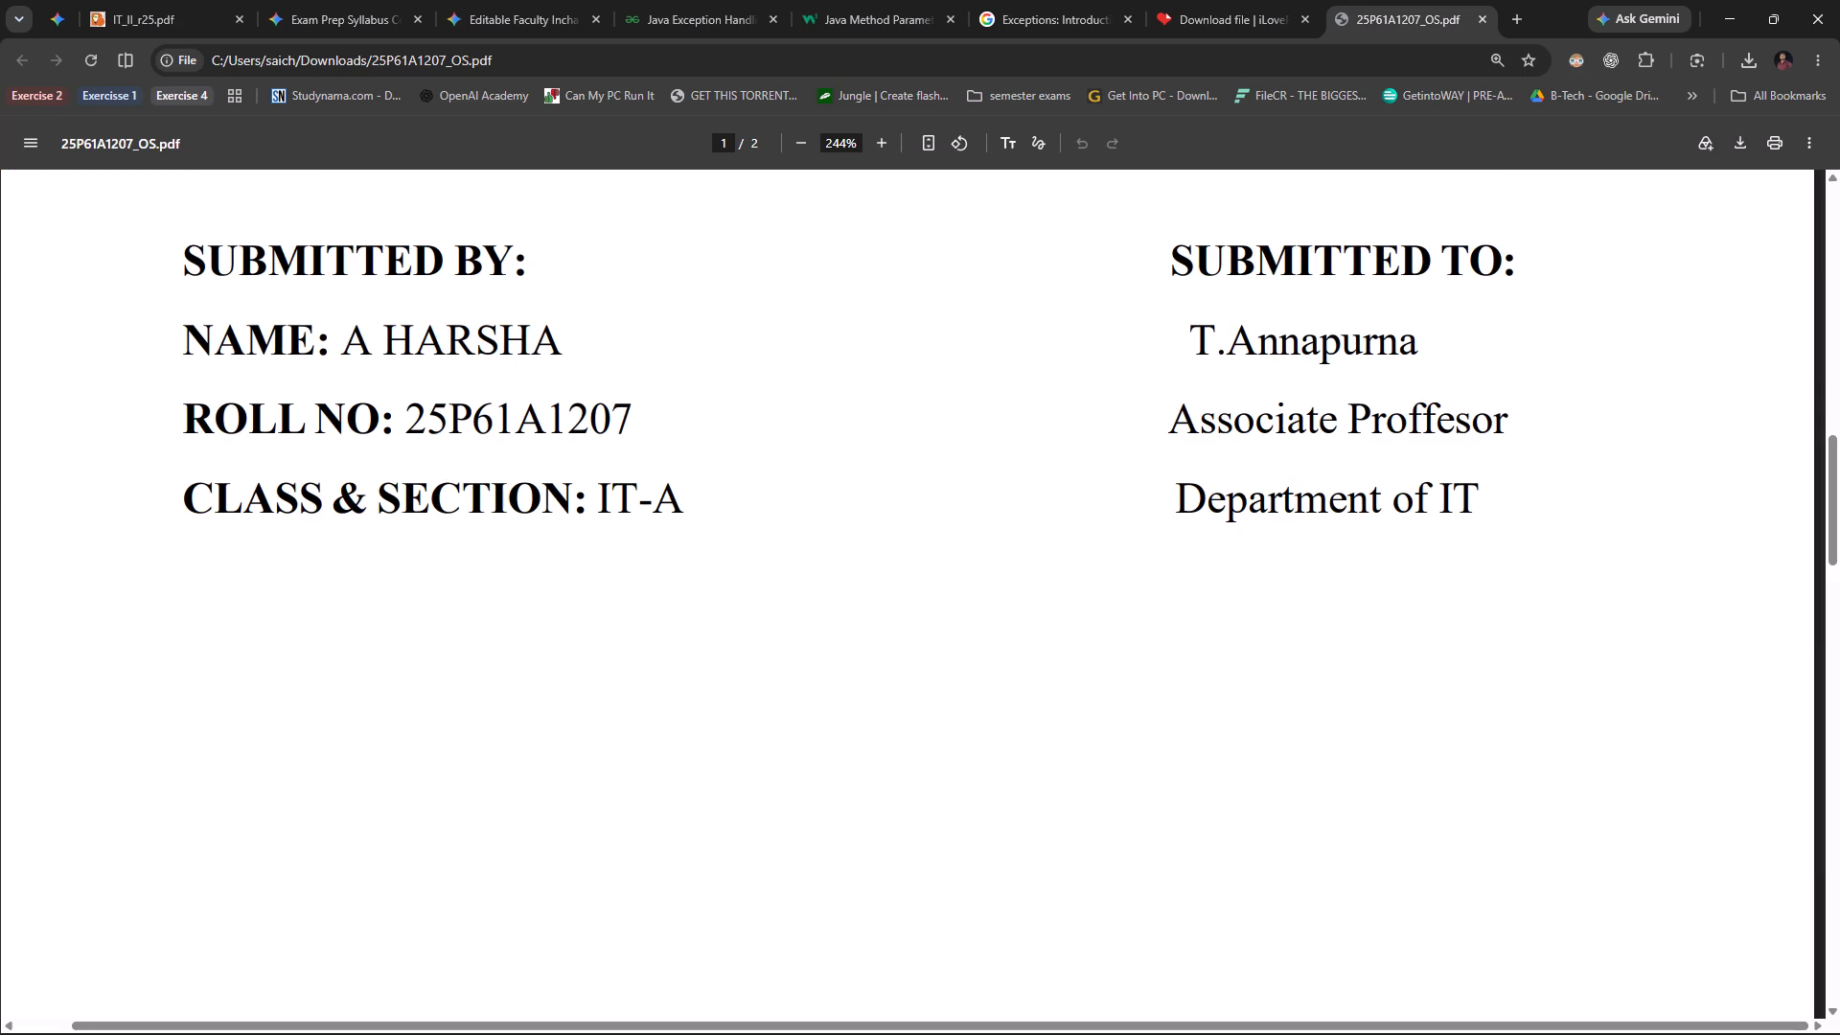
key(ctrl+w)
Open the Linux Essentials PDF ending in 07-OS from Downloads, check the NAME entry in its cover table, and close it.
key(alt+Tab)
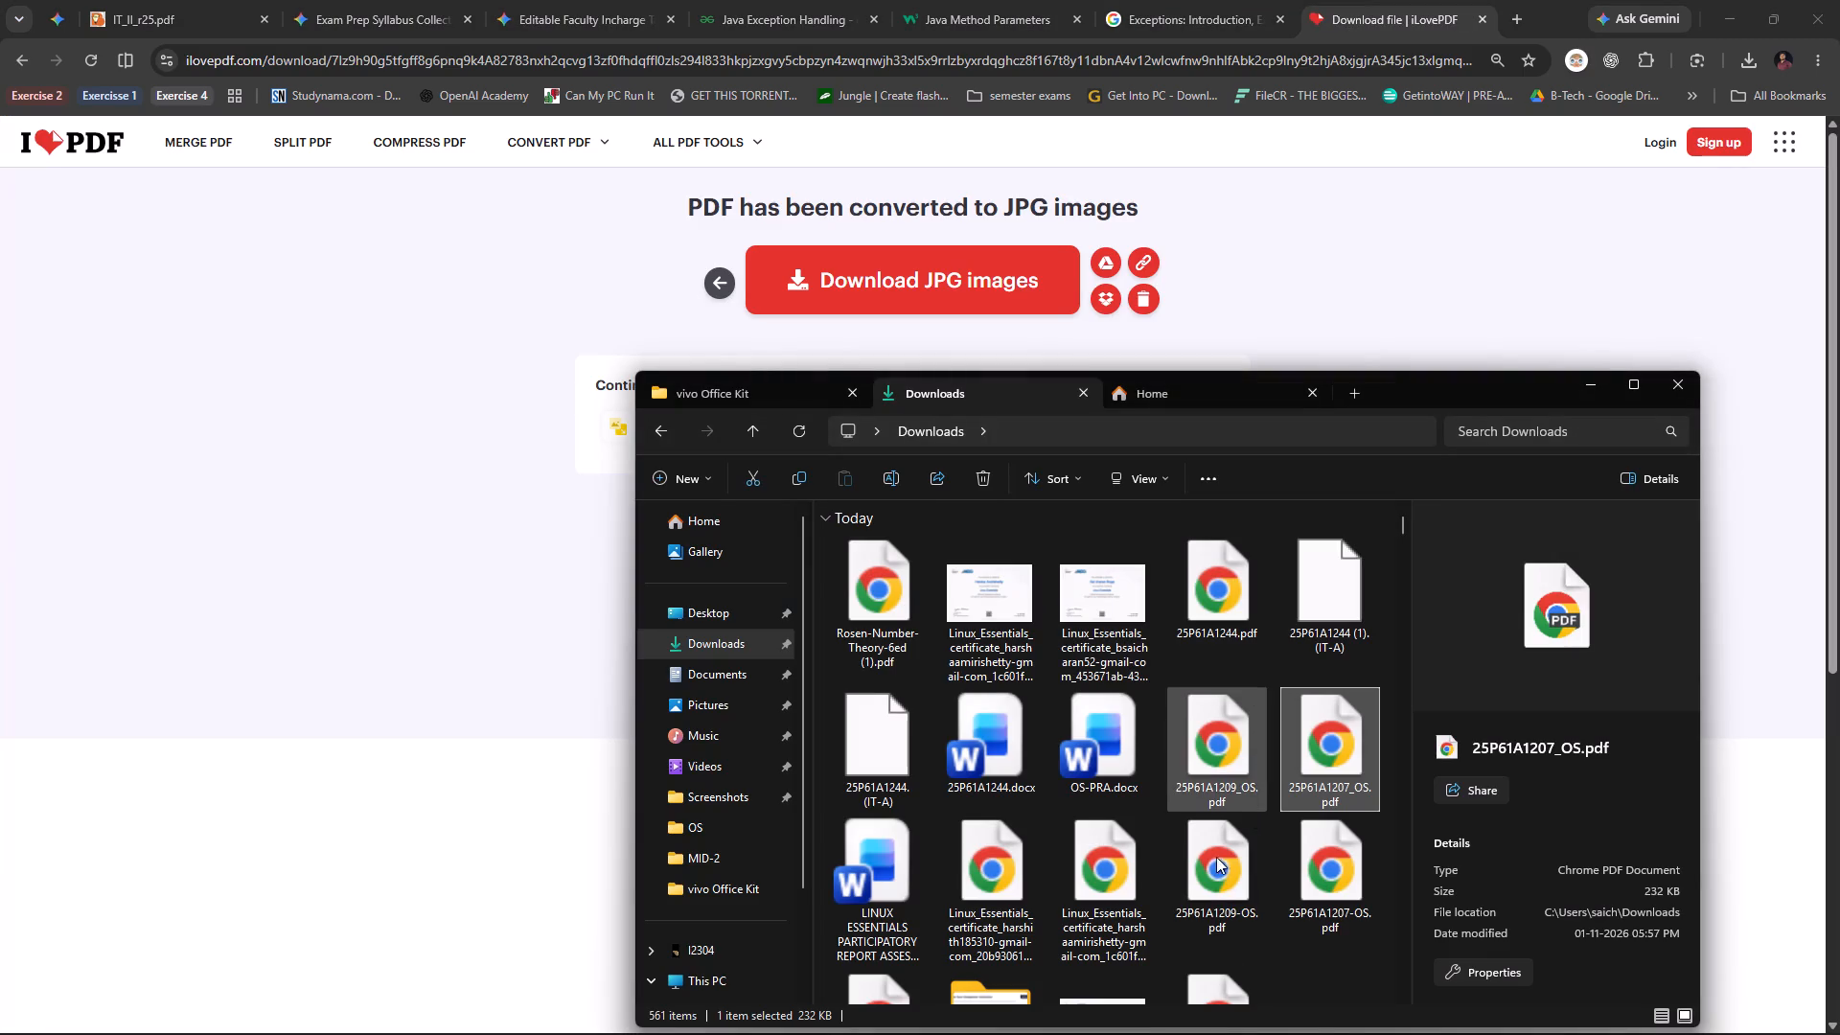
double_click(1333, 900)
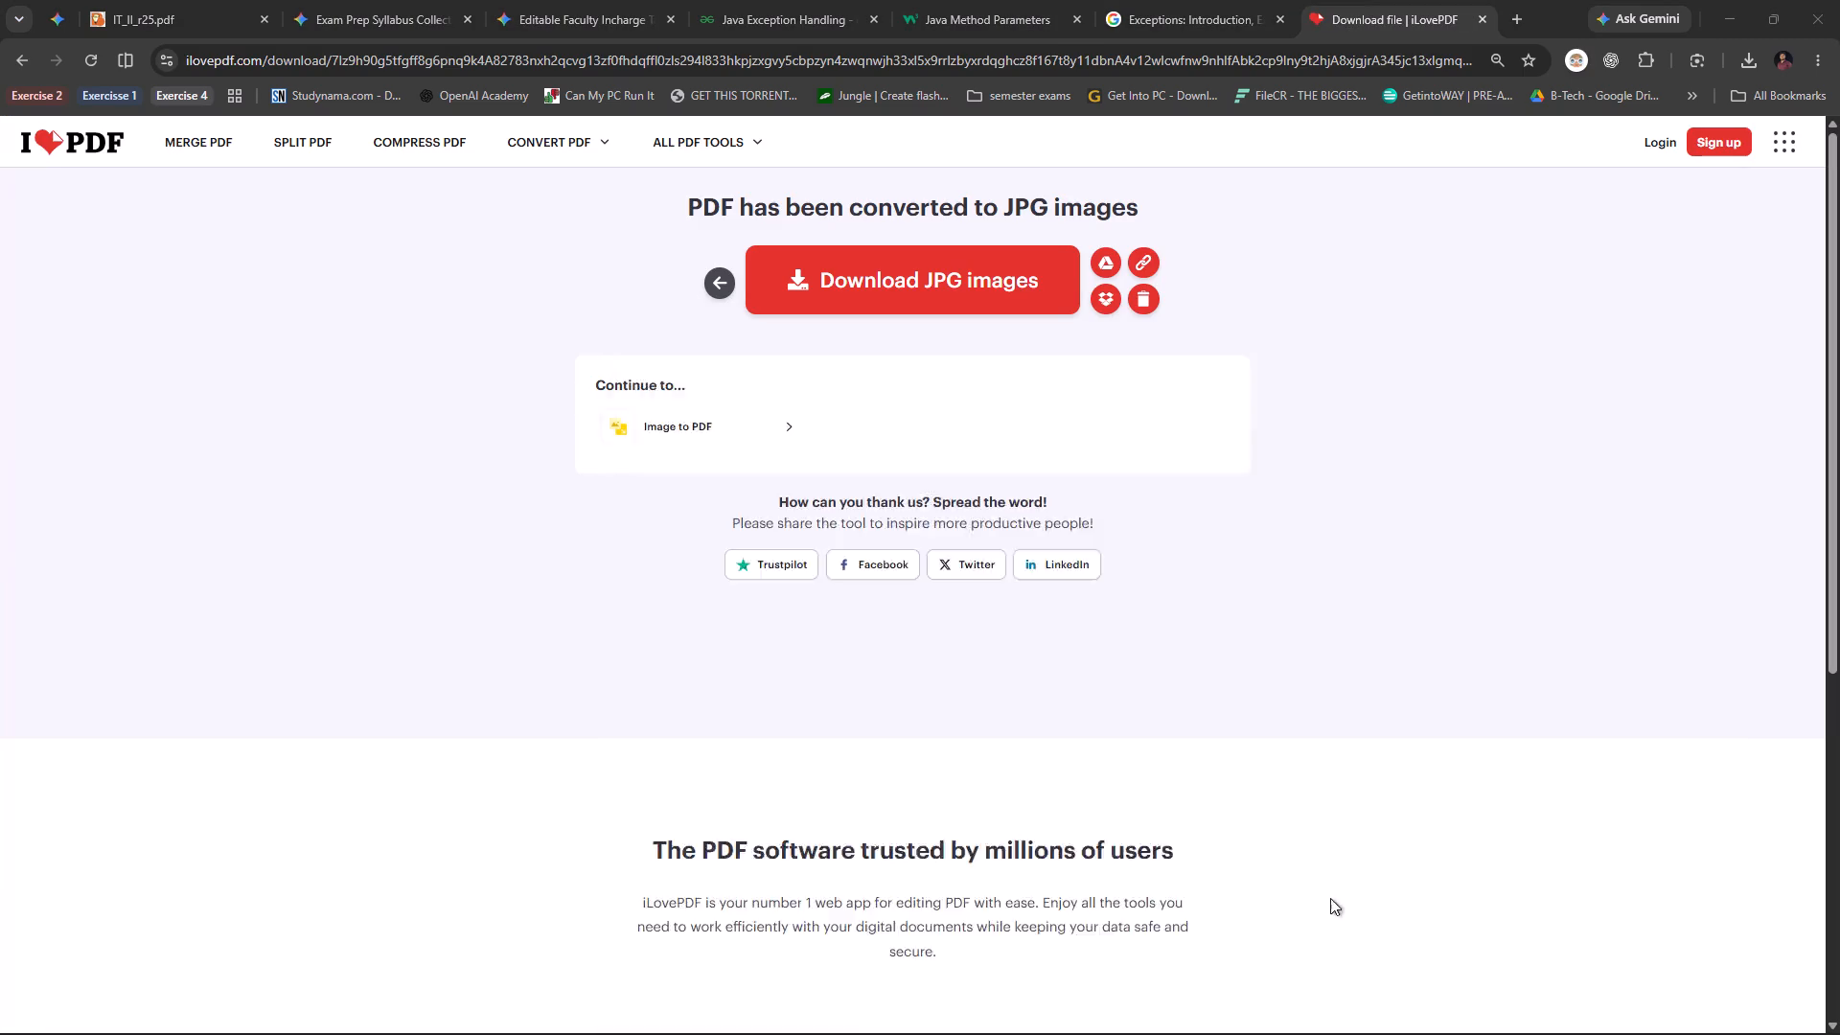
ctrl+scroll(781, 553, up, 4)
drag(789, 481, 1146, 498)
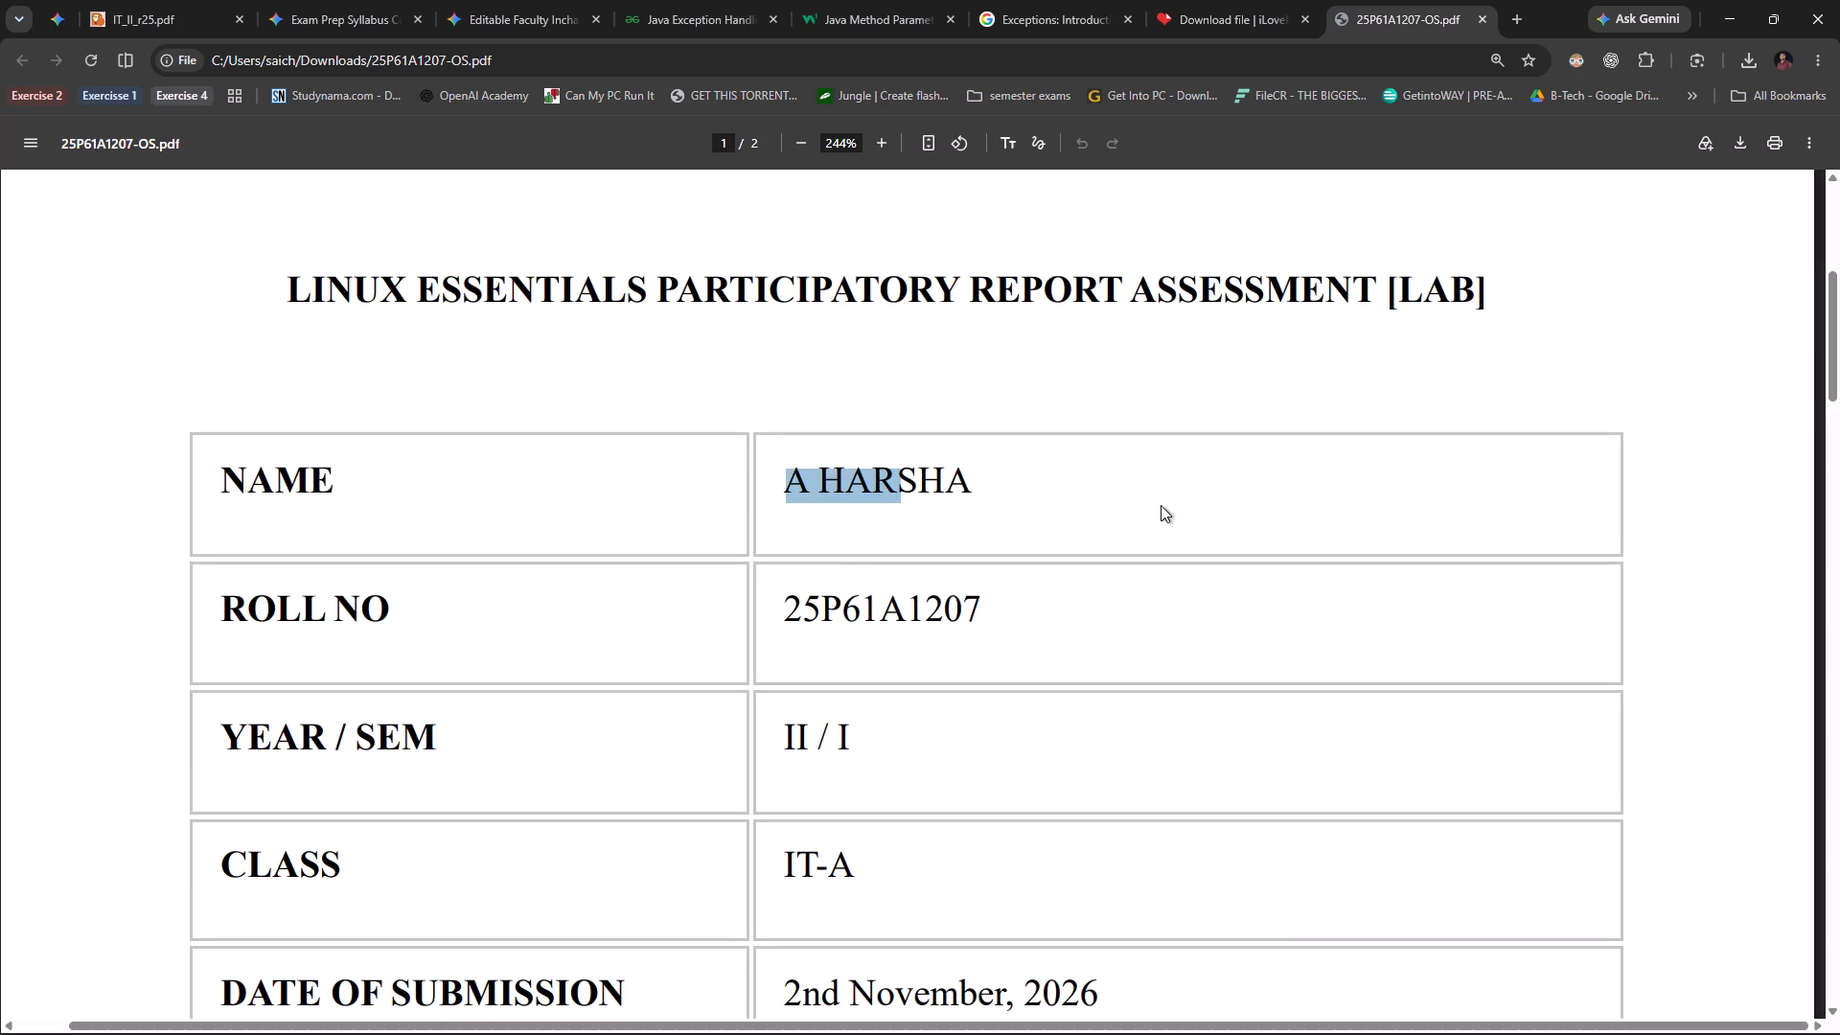
click(1161, 505)
key(ctrl+w)
key(alt+Tab)
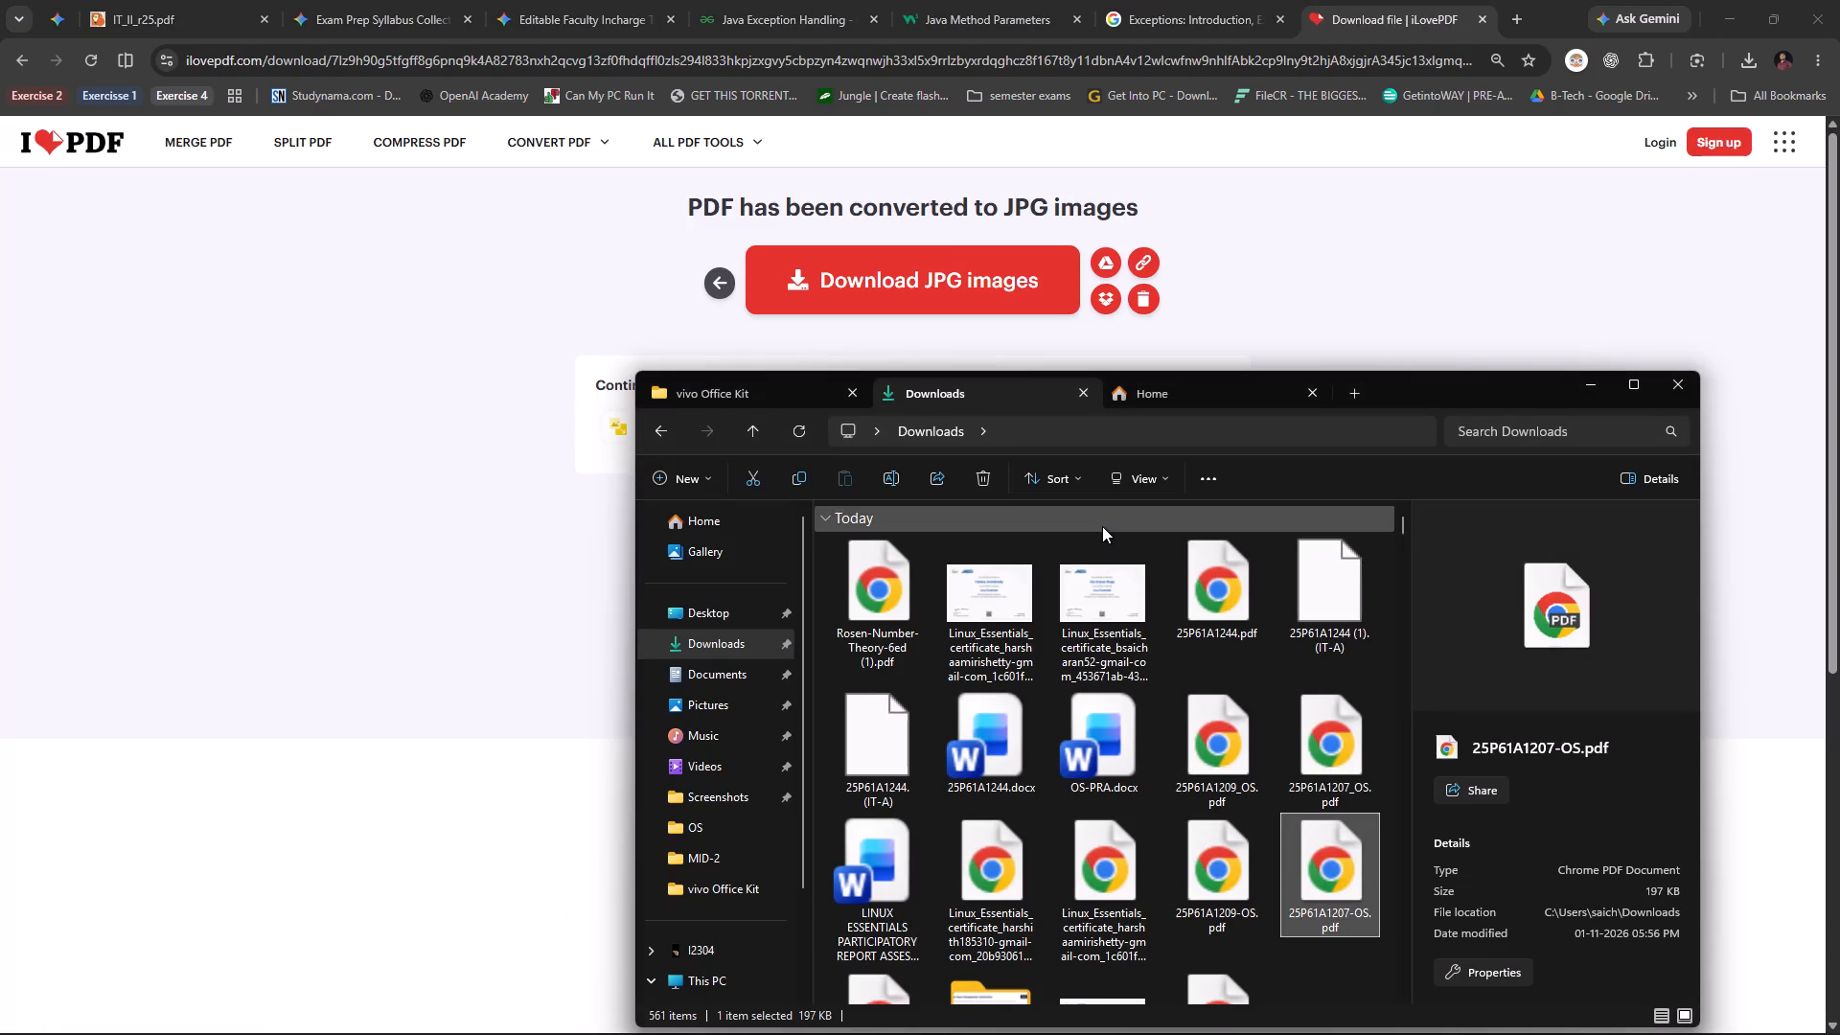
click(1587, 390)
Return iLovePDF from the finished conversion to the empty PDF to JPG file selection page.
scroll(933, 710, down, 4)
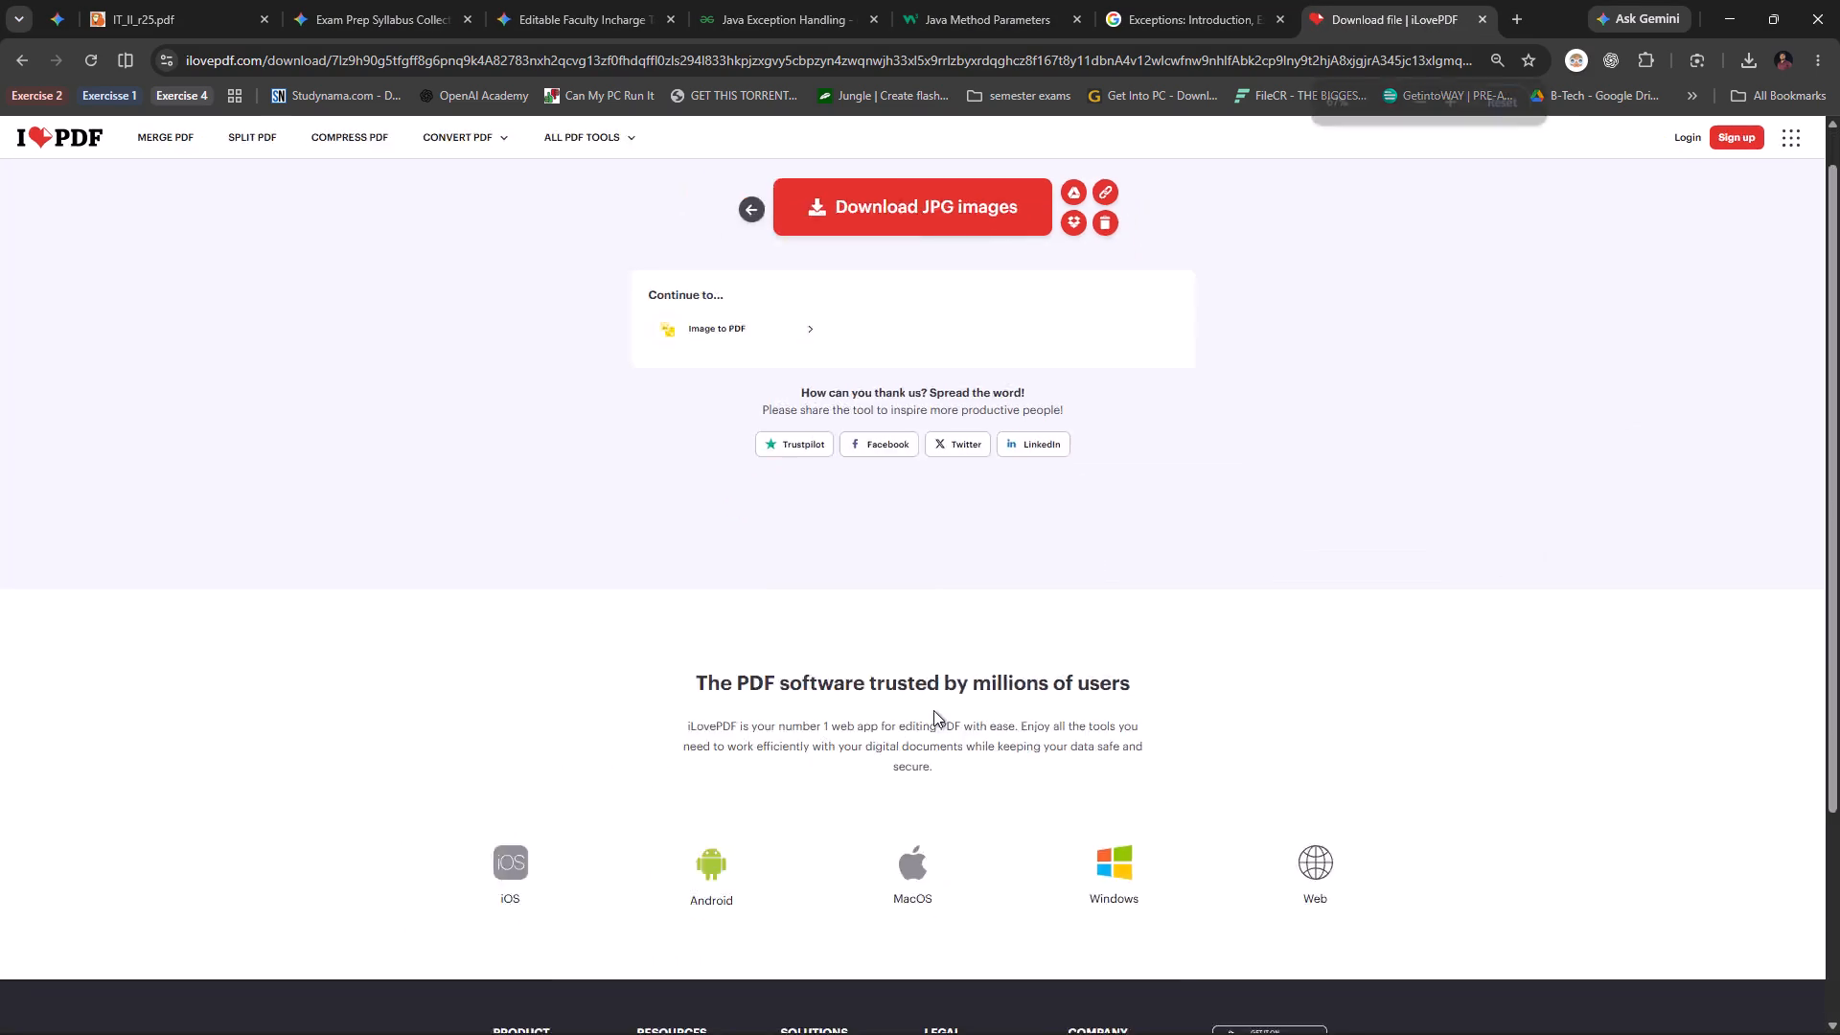
scroll(933, 709, up, 5)
click(1485, 108)
scroll(950, 749, up, 6)
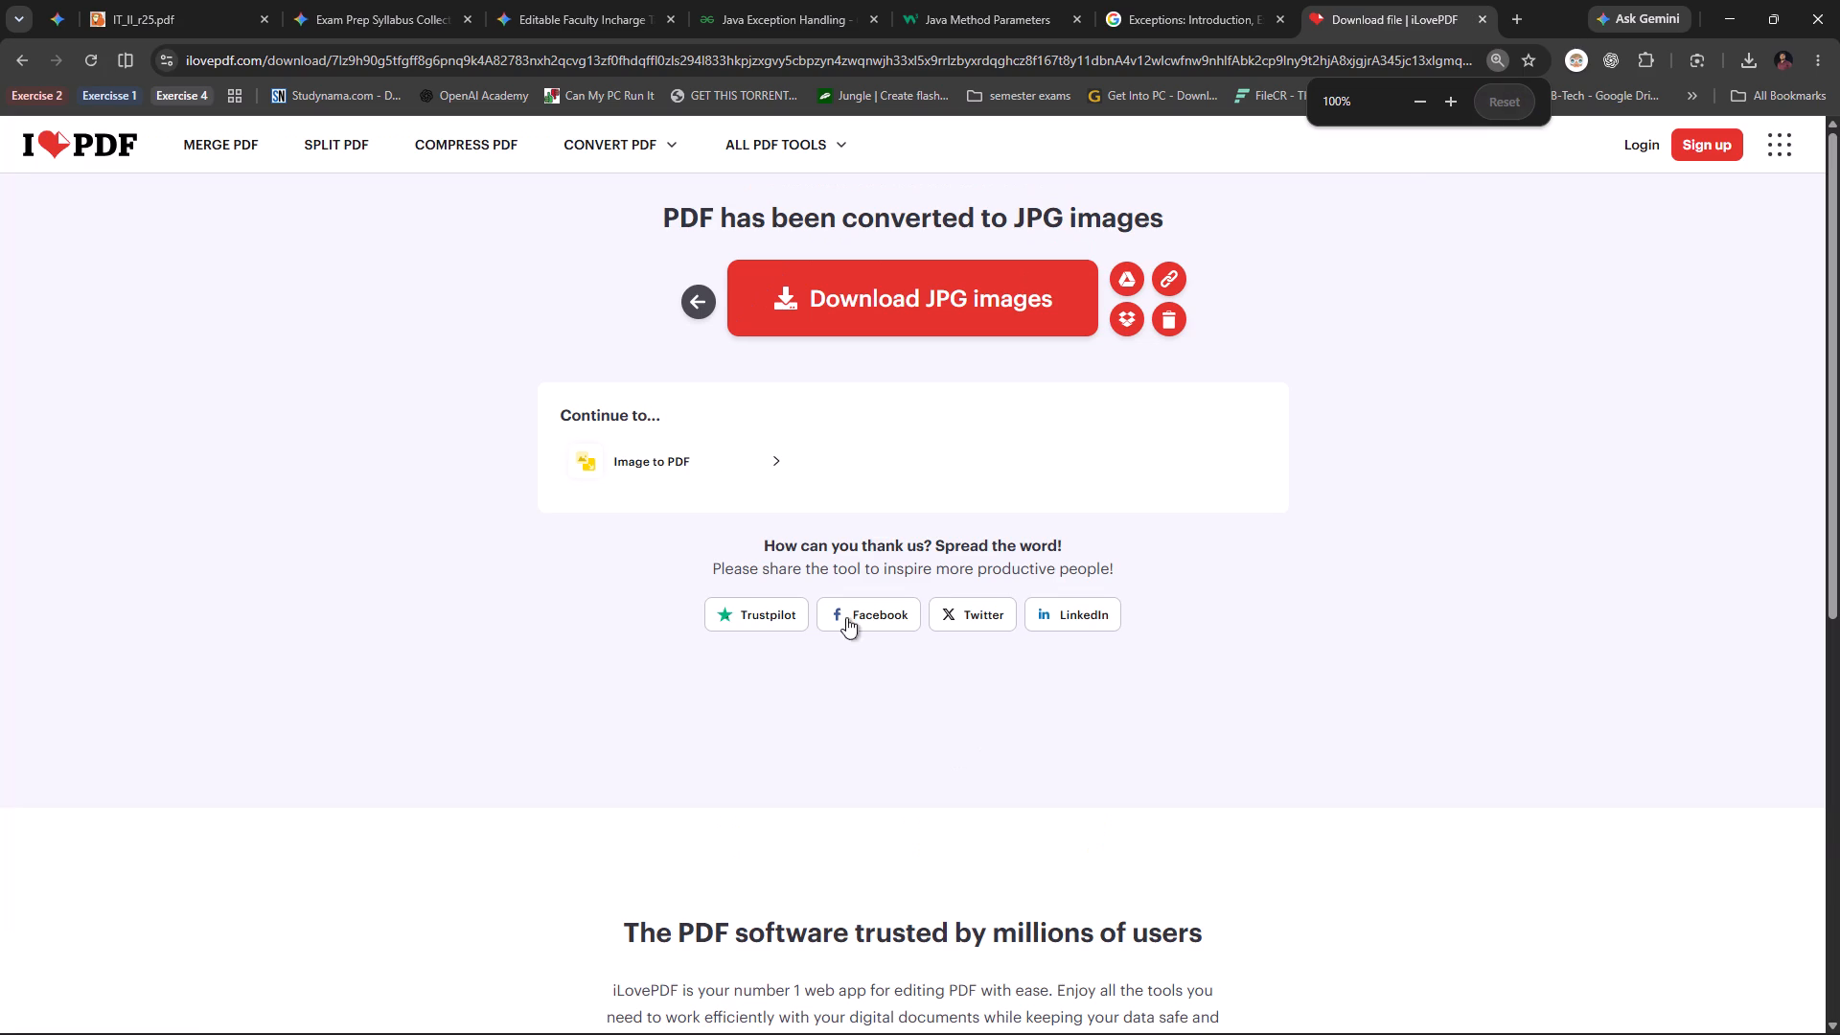
click(693, 285)
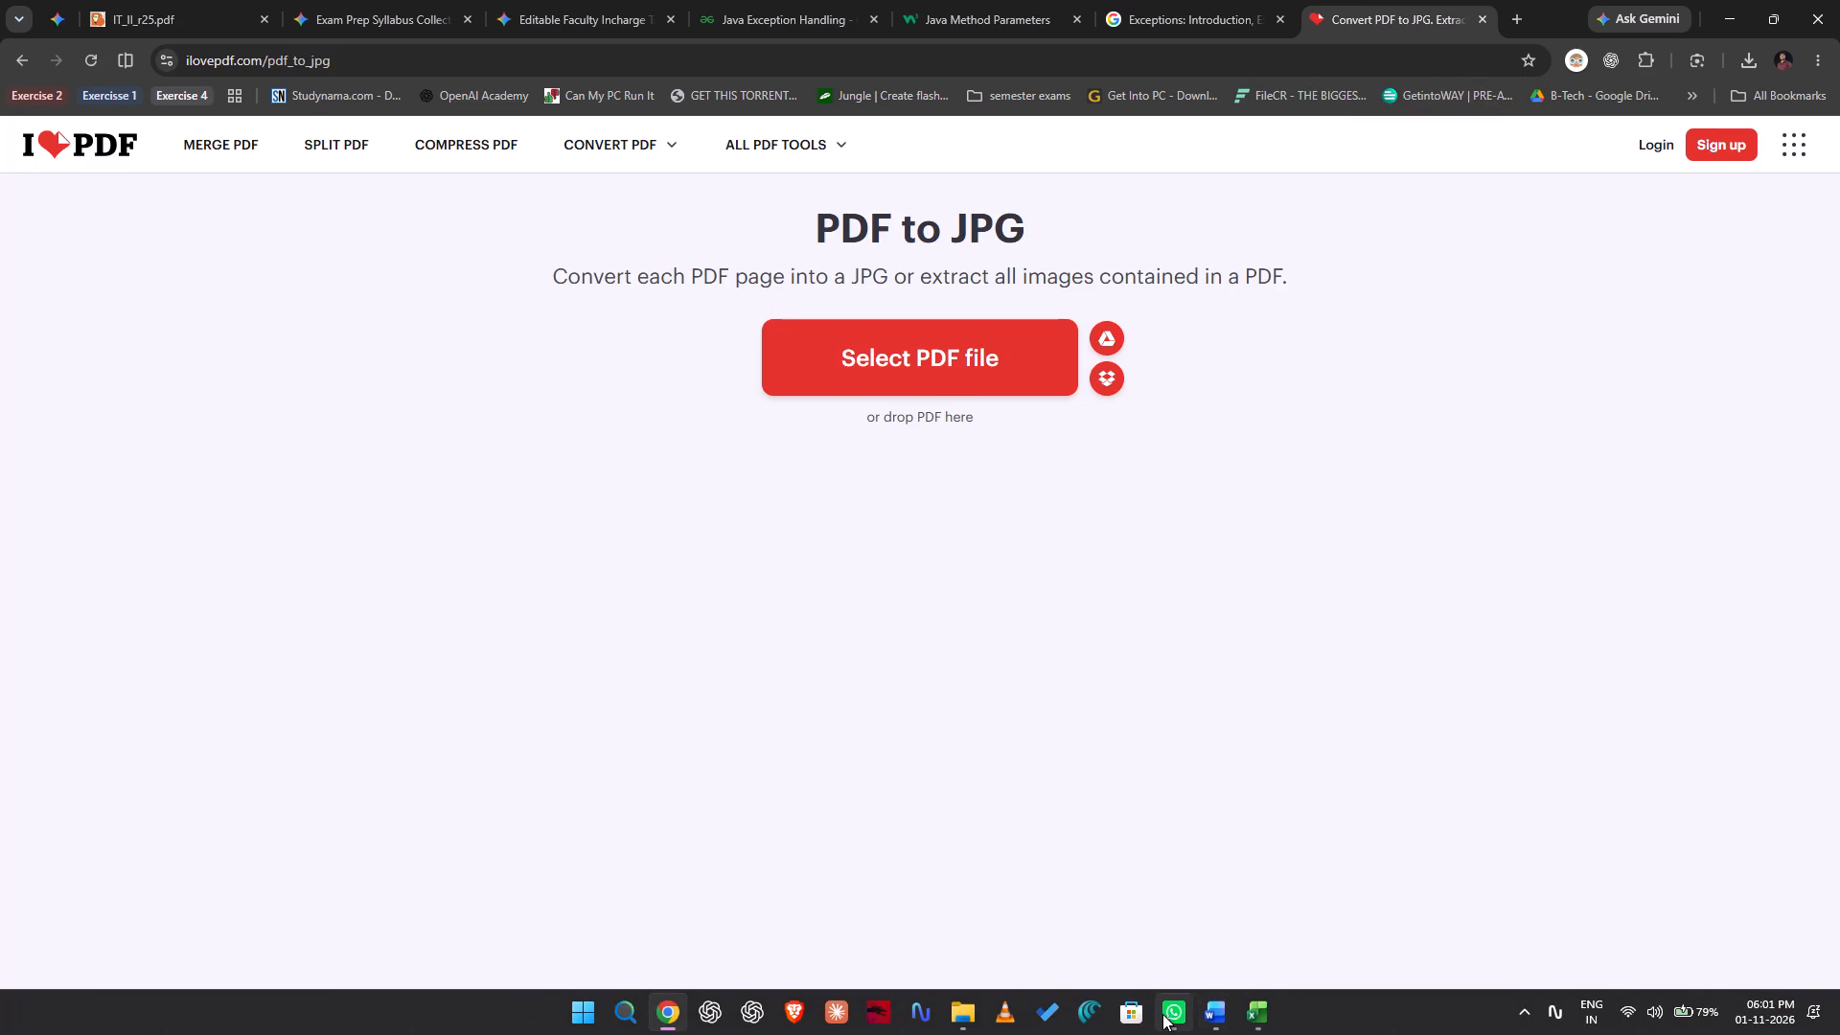
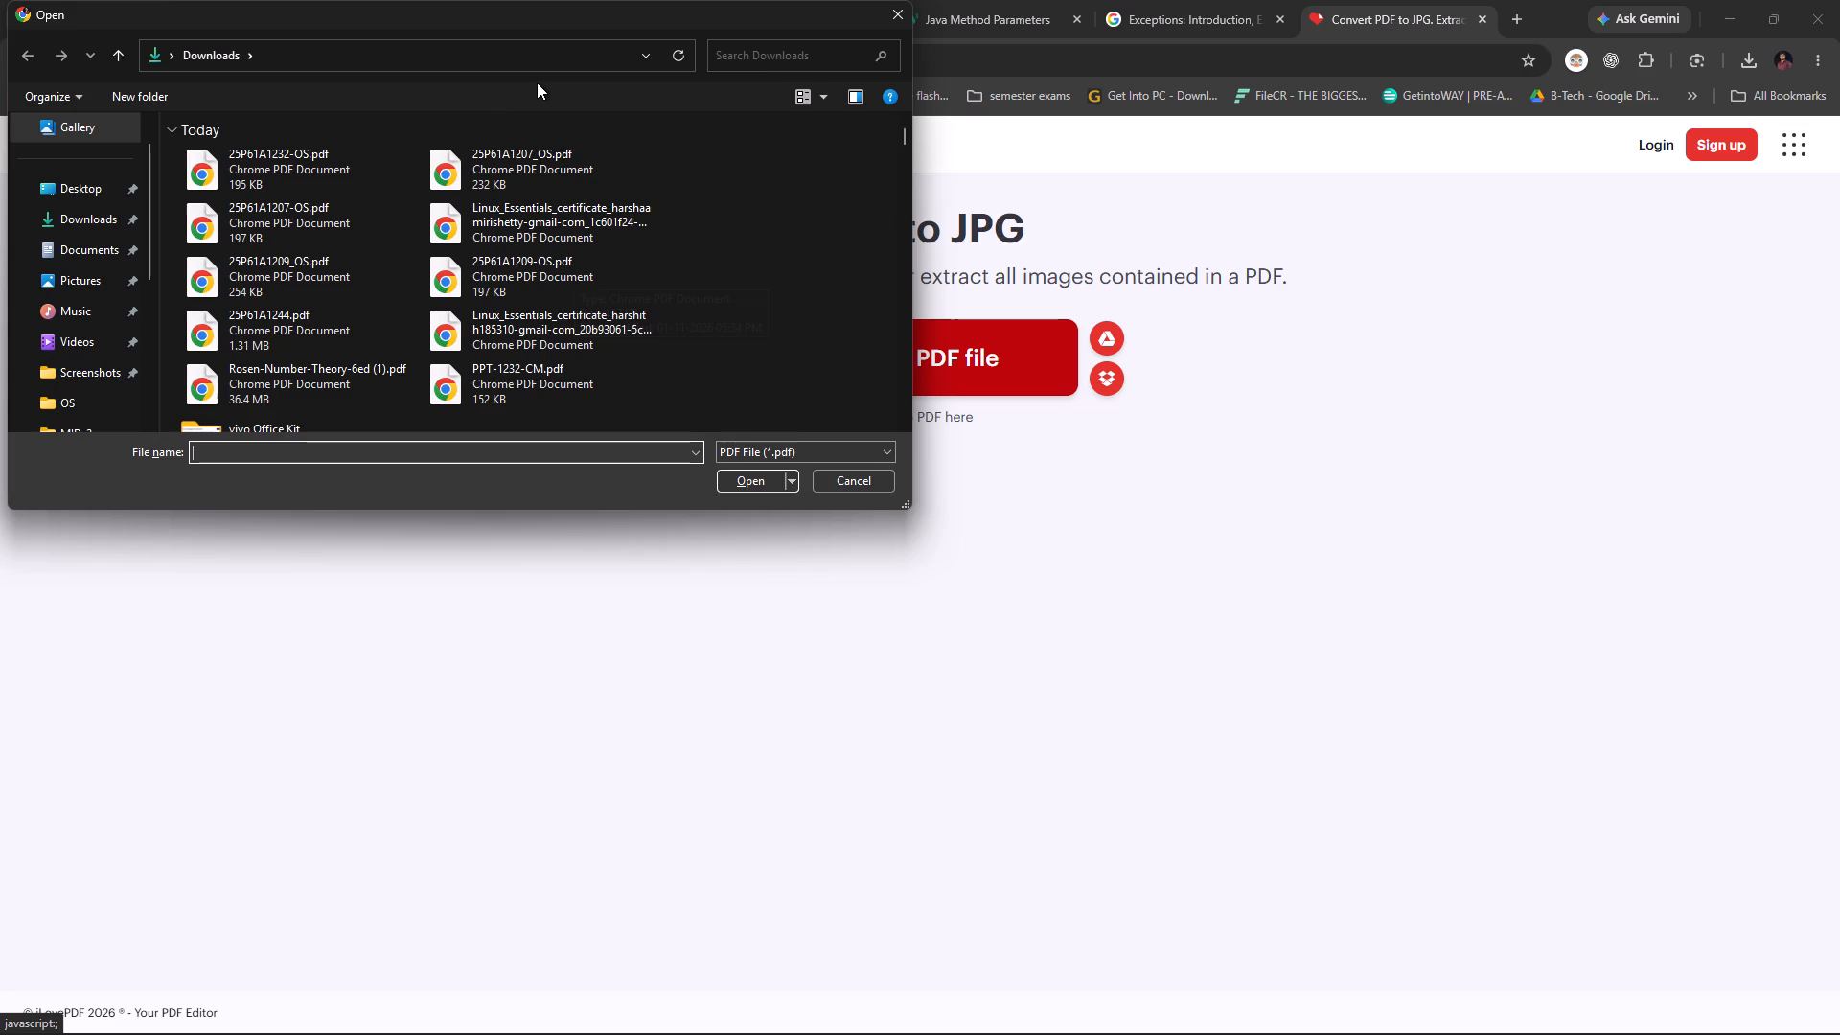
Cancel the current PDF selection and reopen the file chooser for the PDF to JPG conversion.
click(885, 478)
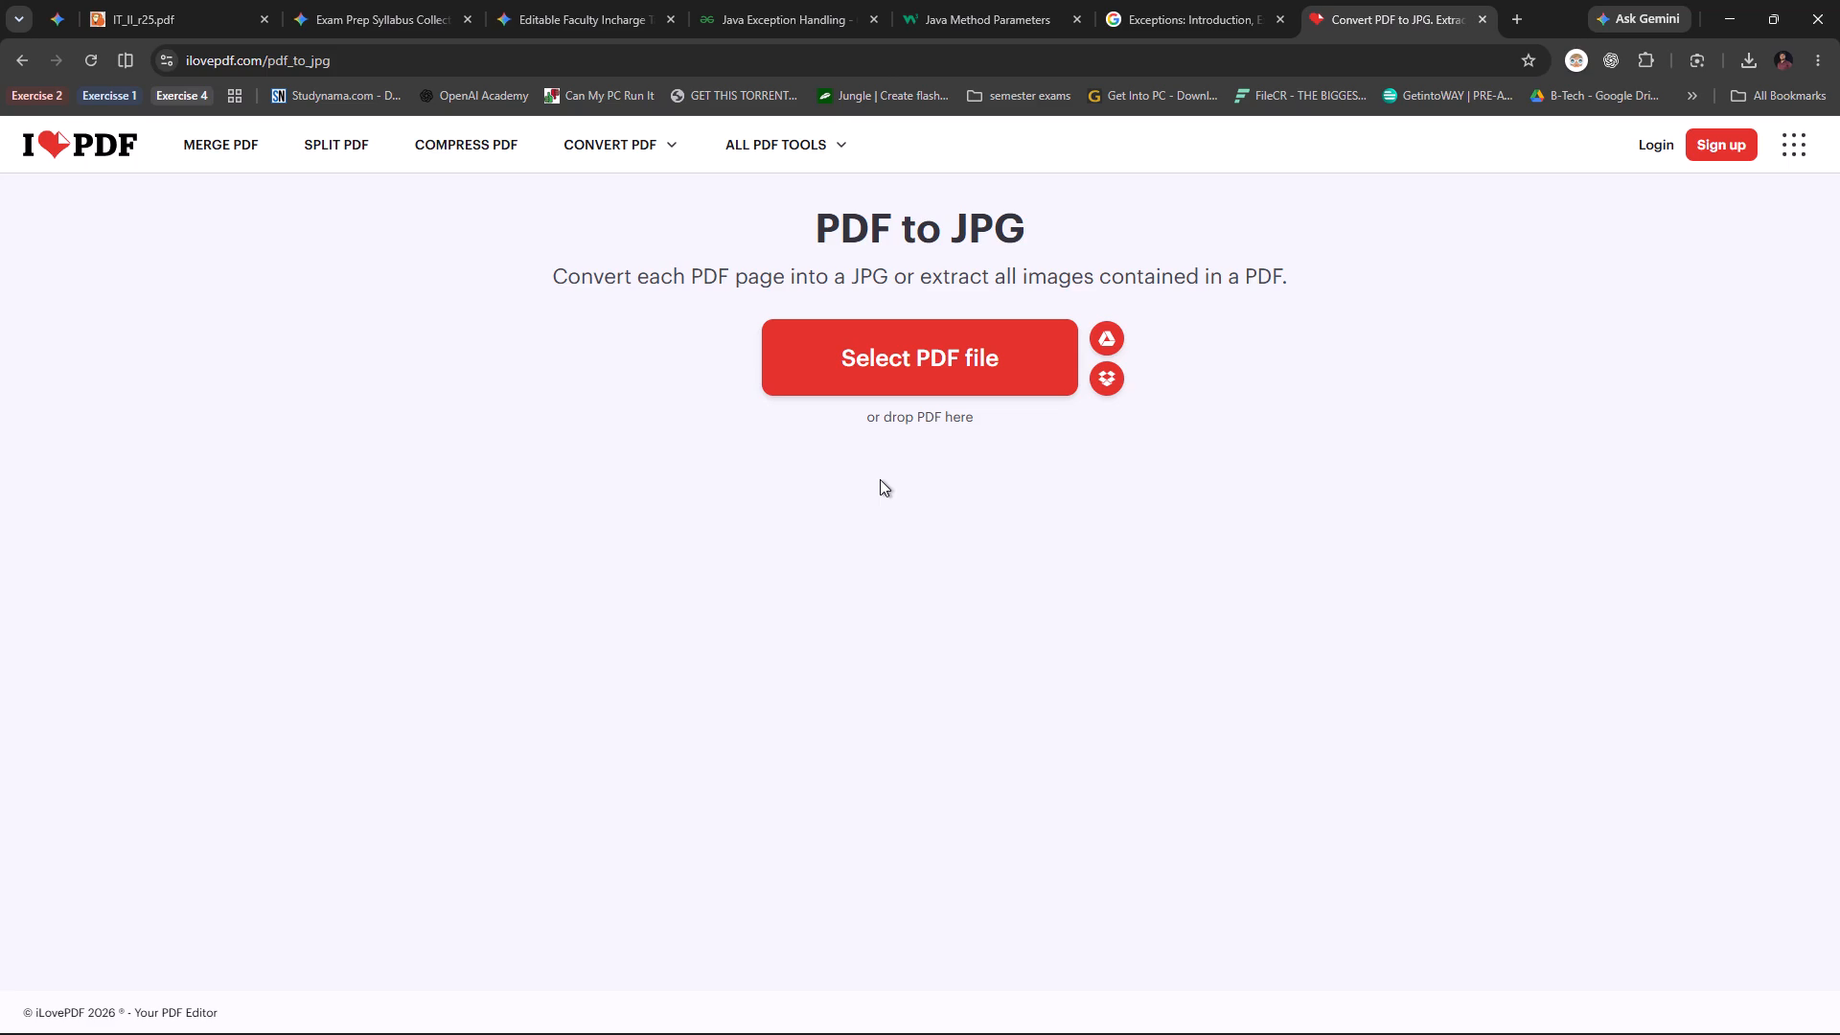
click(936, 352)
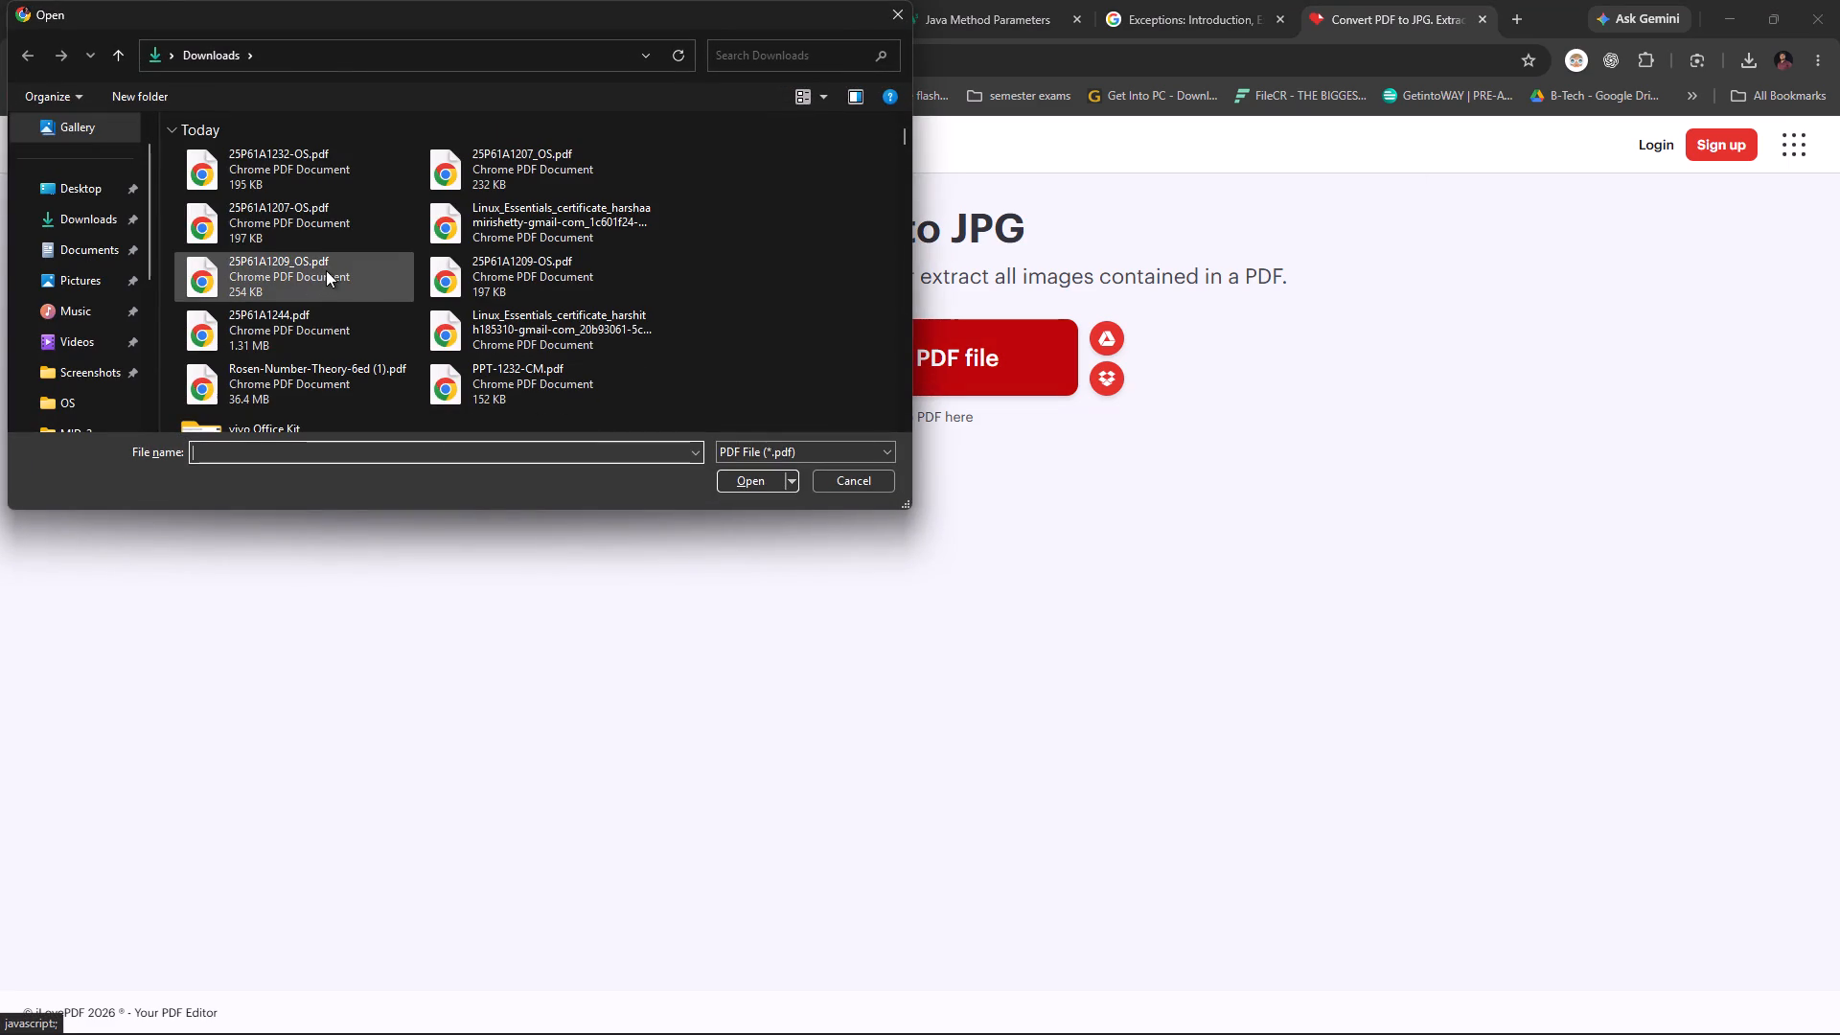
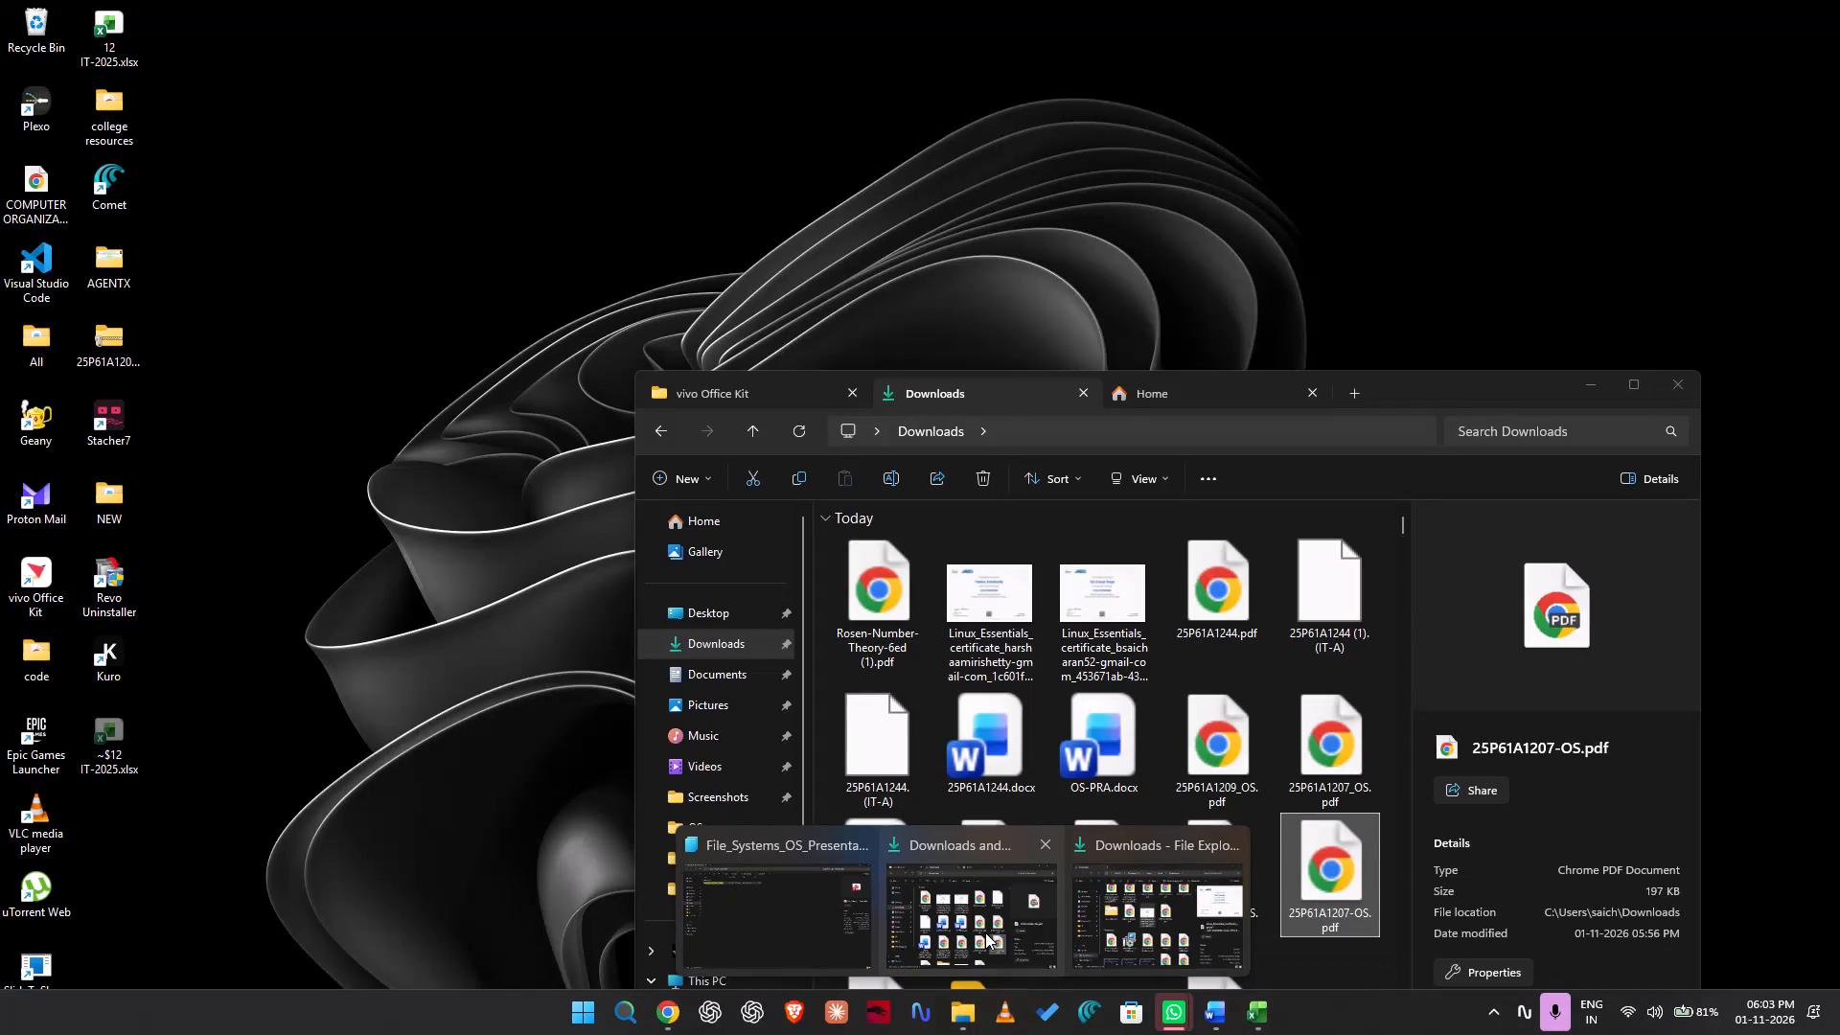
Open the vivo Office Kit folder in Downloads and preview the slide image 13.png.
click(985, 931)
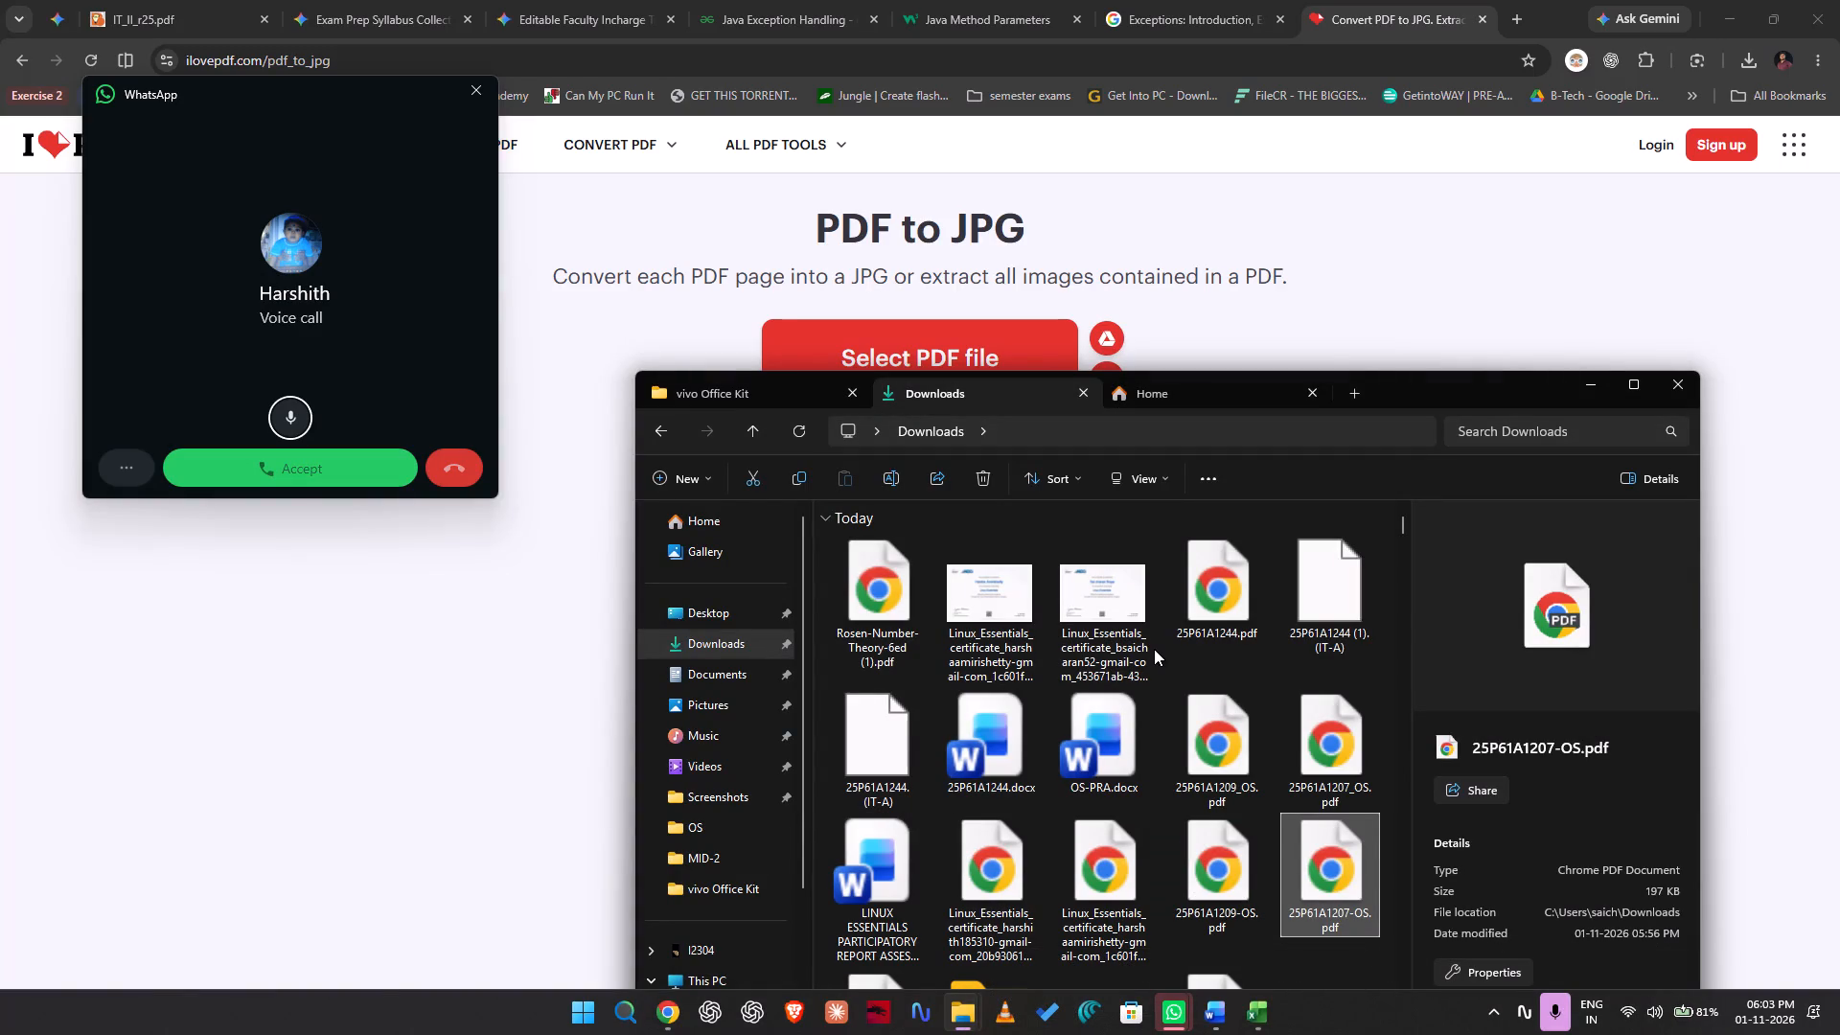
scroll(1213, 861, down, 2)
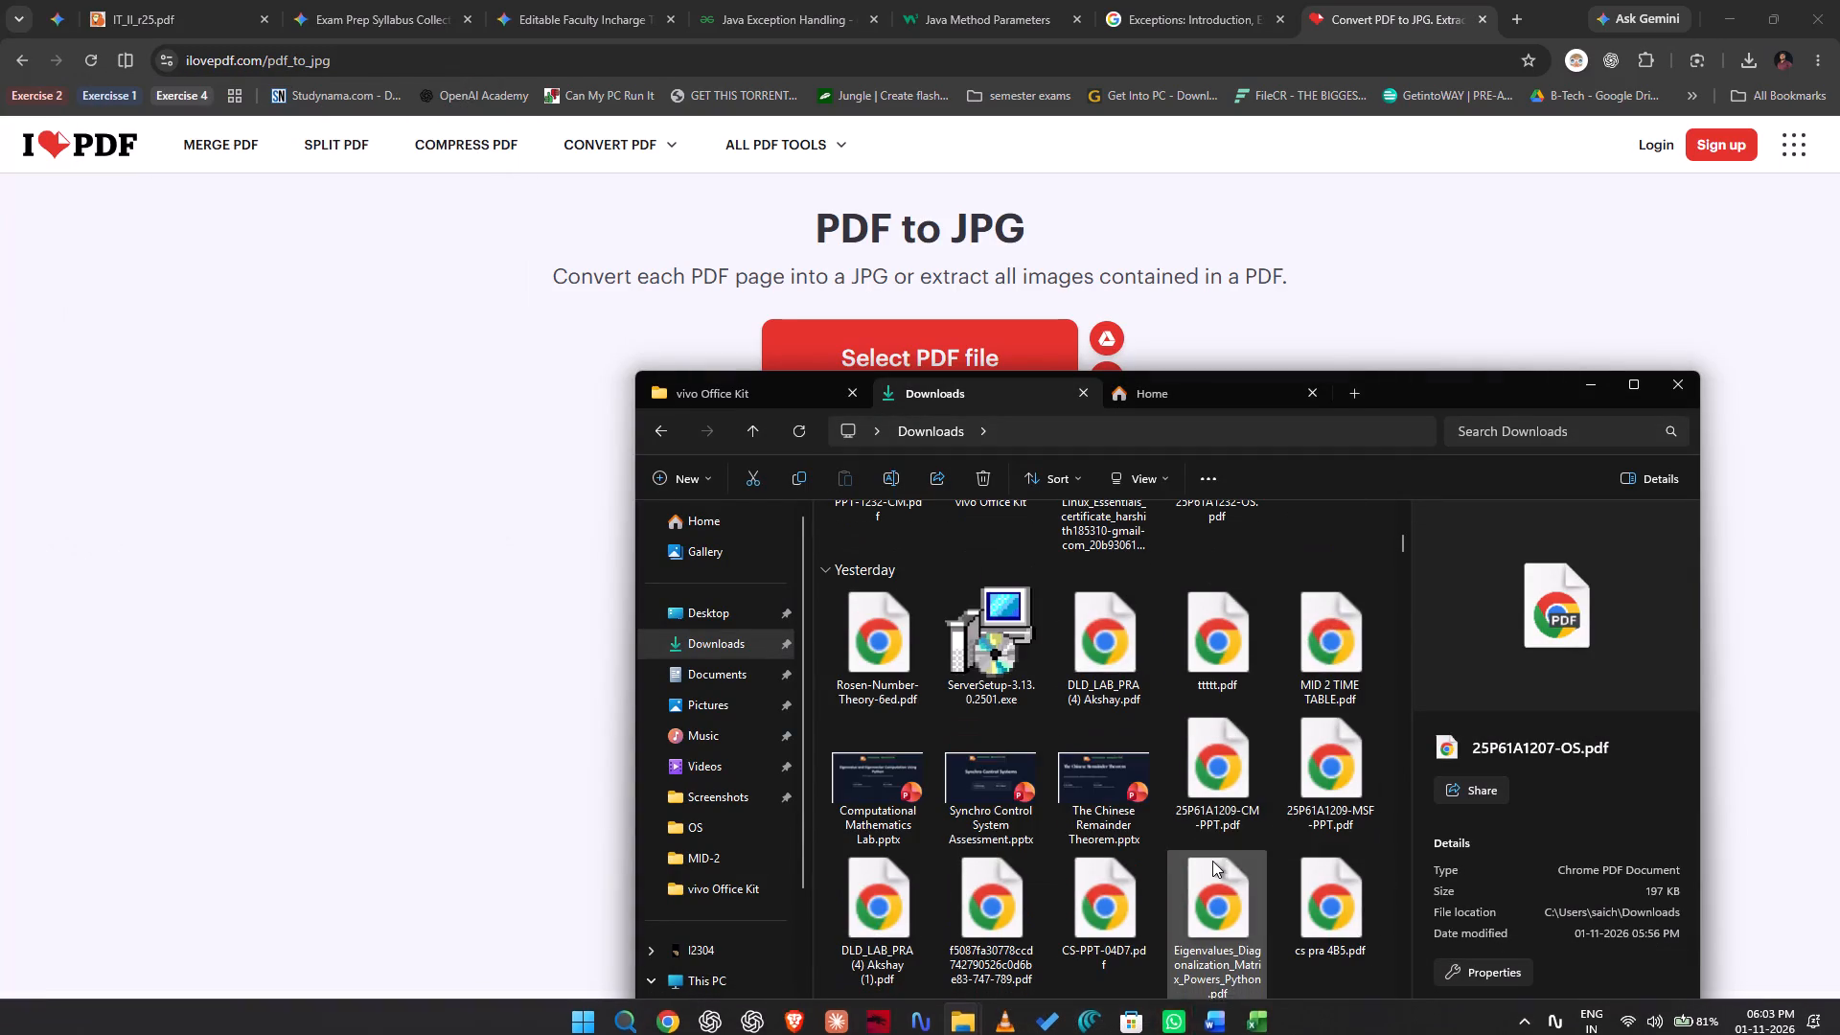
scroll(1166, 712, up, 9)
scroll(976, 713, up, 1)
scroll(976, 713, down, 1)
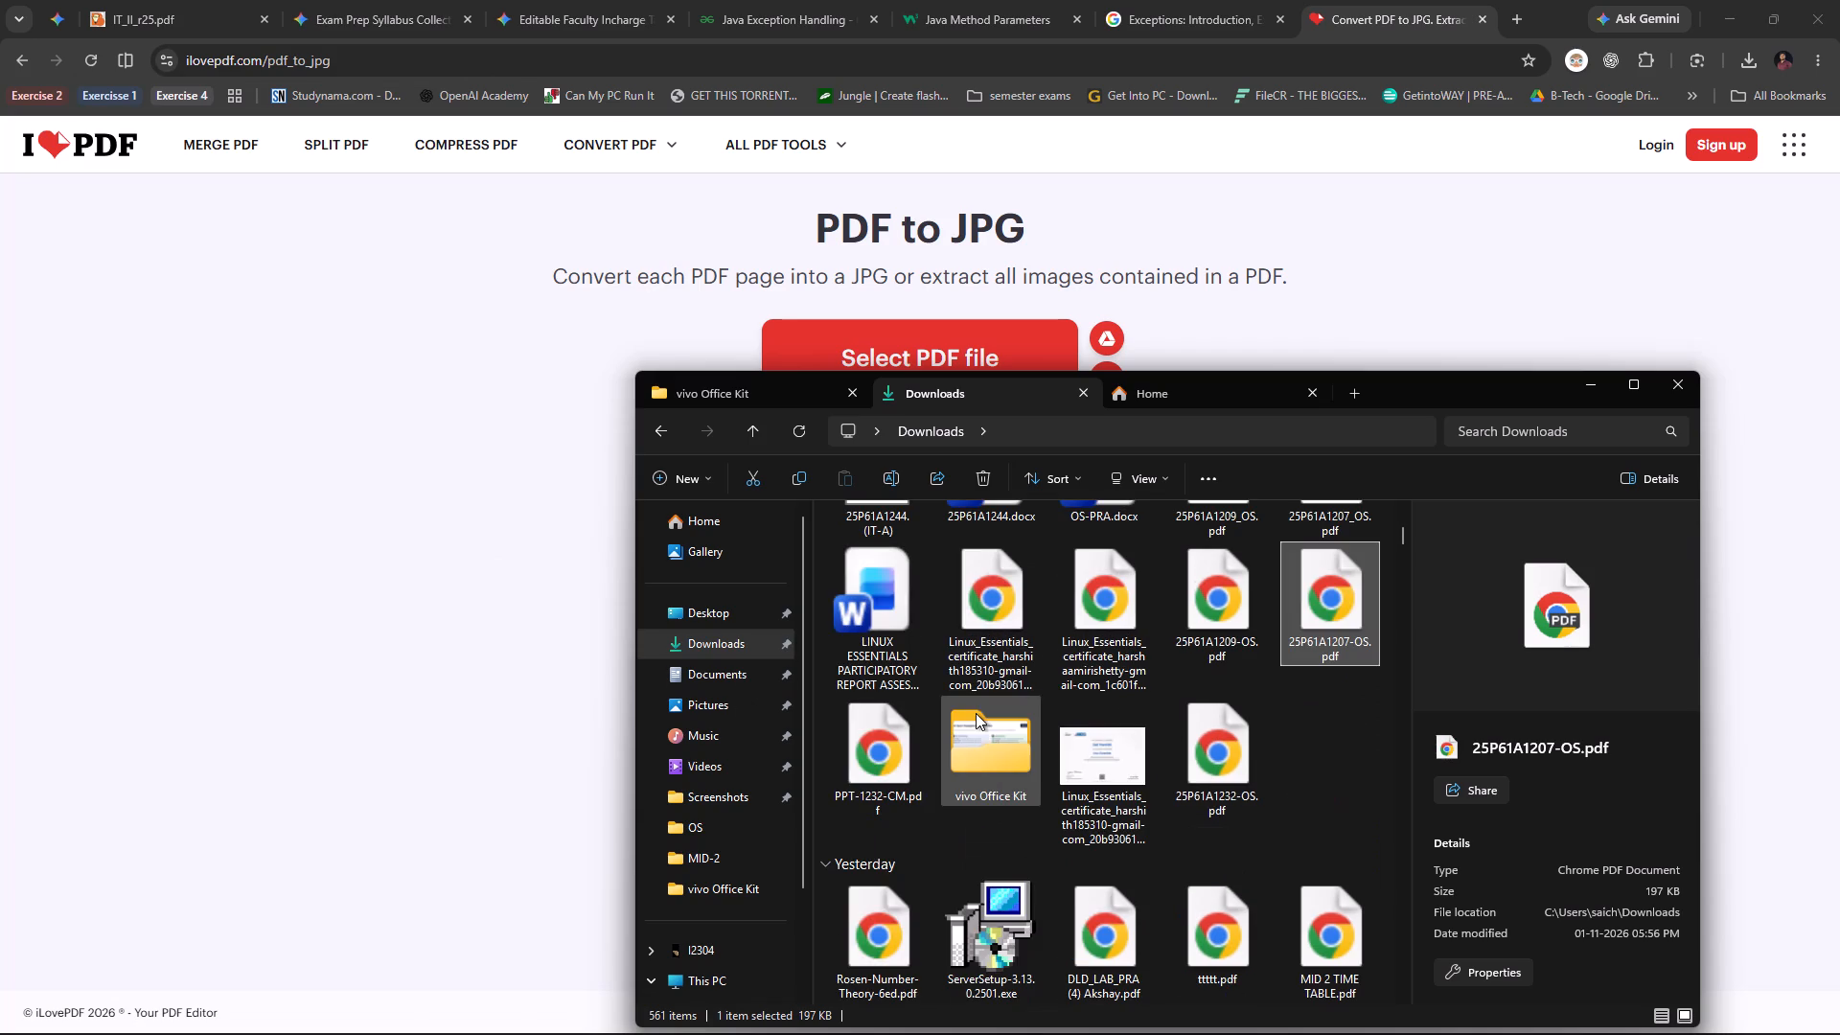
triple_click(1027, 773)
double_click(899, 571)
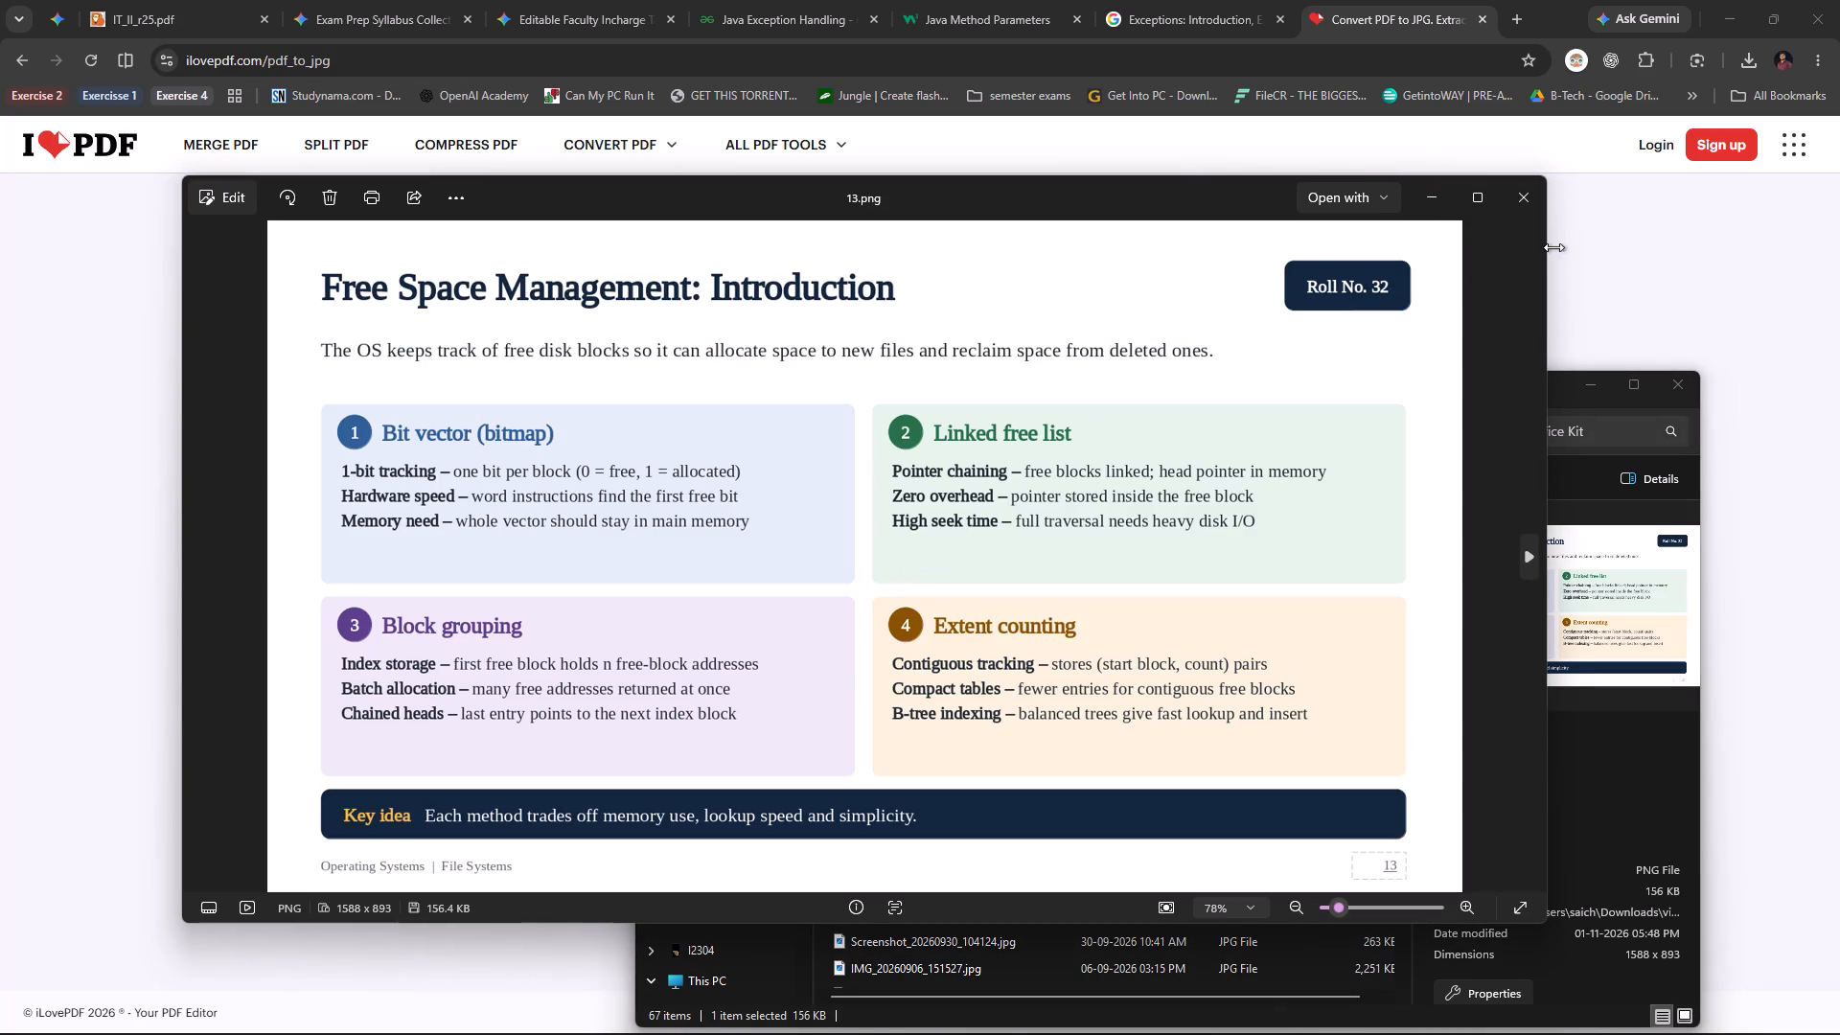
click(1508, 210)
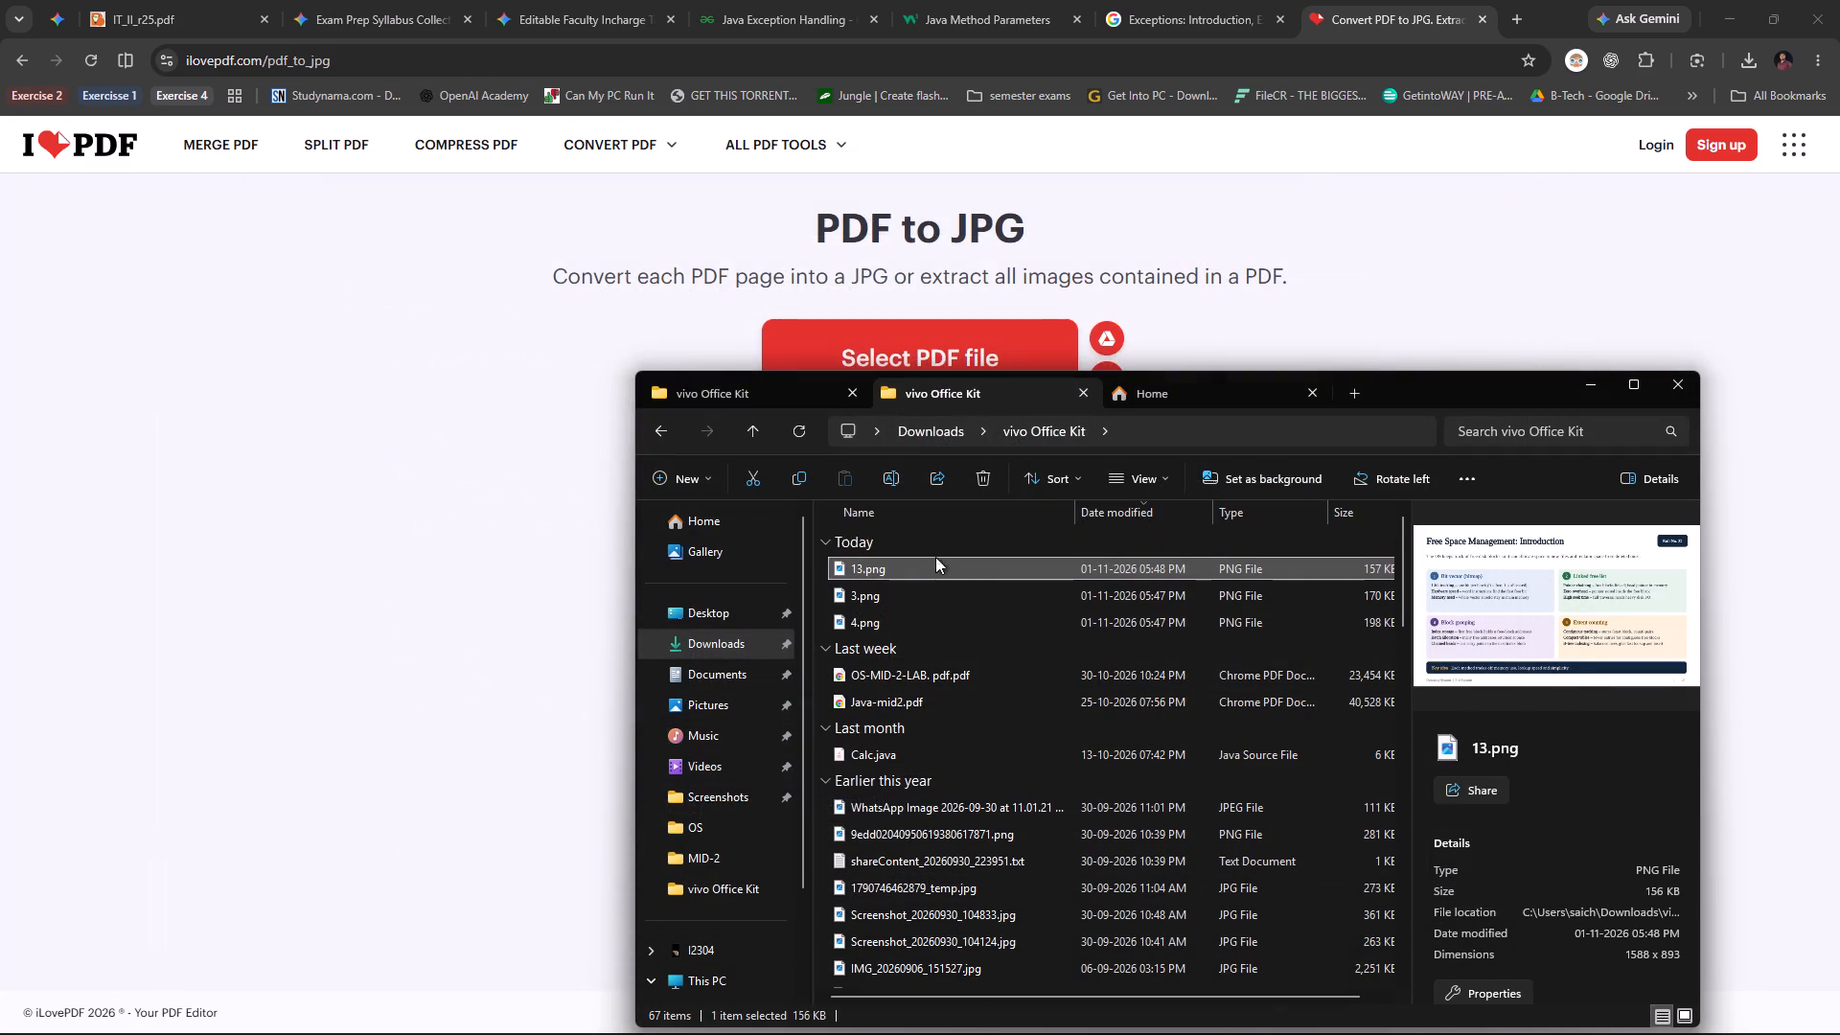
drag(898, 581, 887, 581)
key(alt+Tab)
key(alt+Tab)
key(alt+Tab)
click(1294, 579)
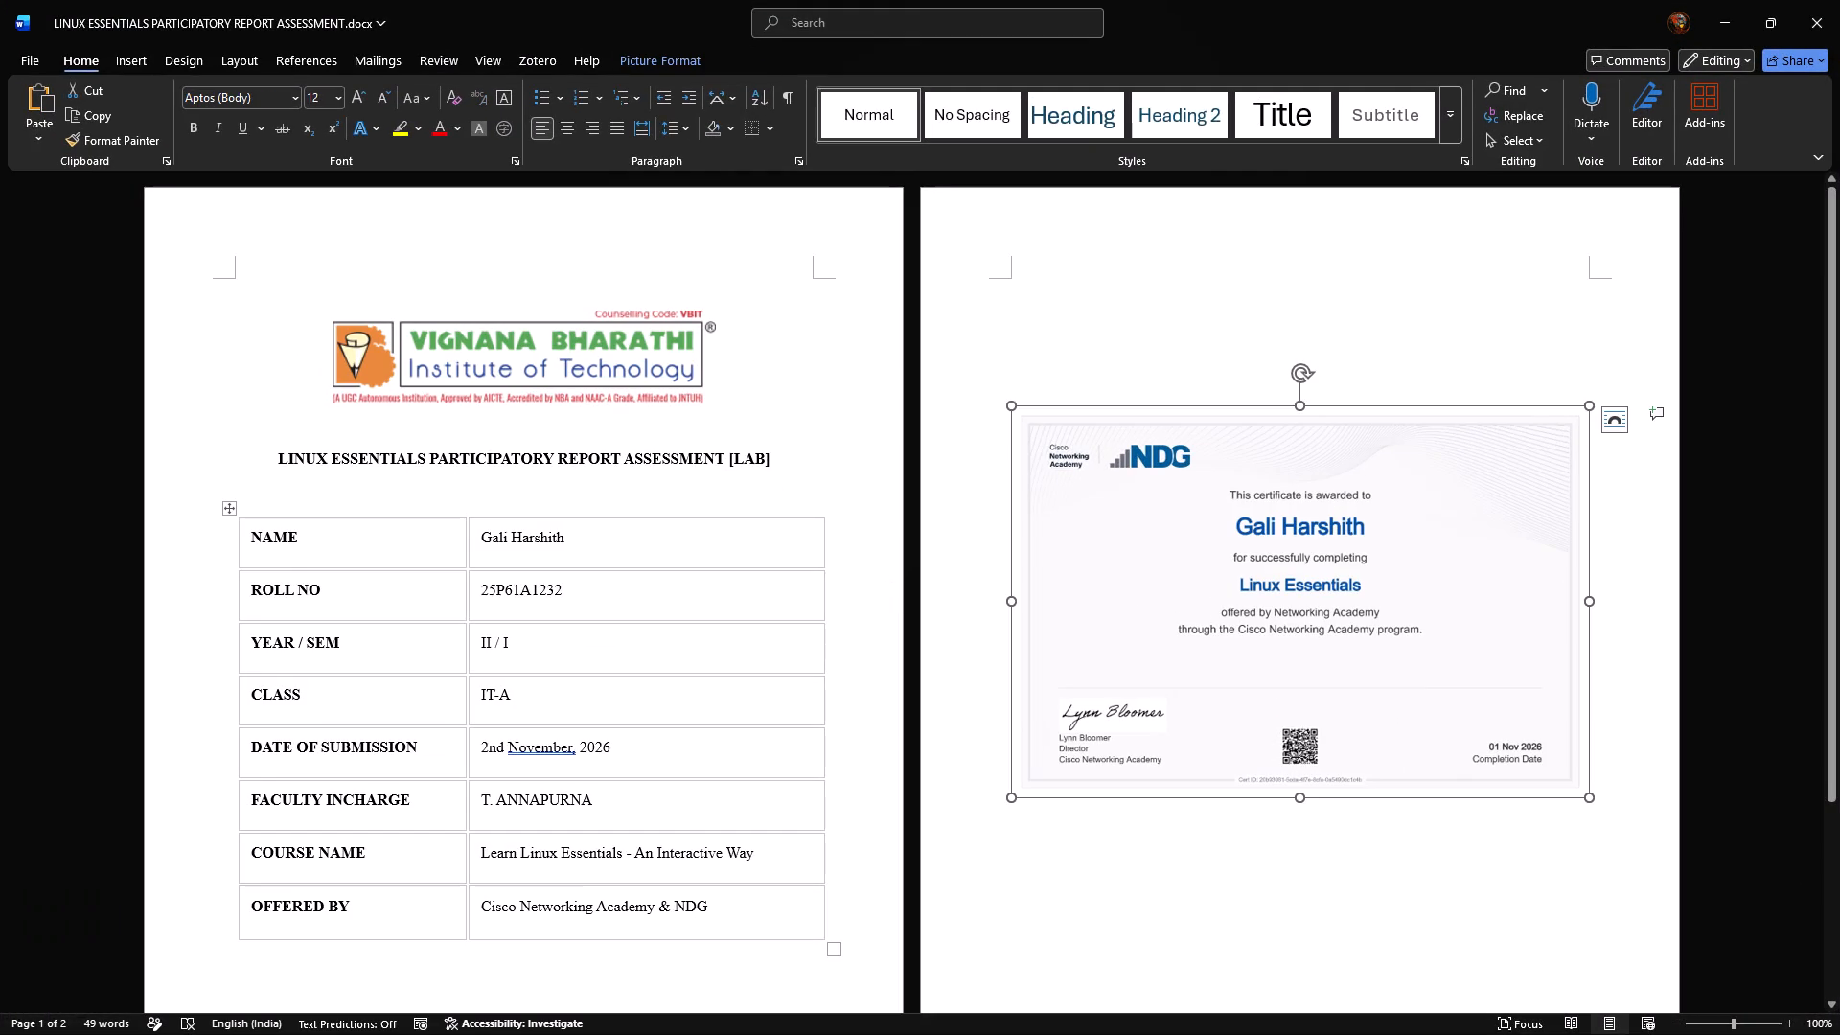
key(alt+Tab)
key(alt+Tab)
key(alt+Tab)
Delete the File Types & Access Methods slide image from page 2 of OS-PRA.docx.
key(alt+Tab)
key(alt+Tab)
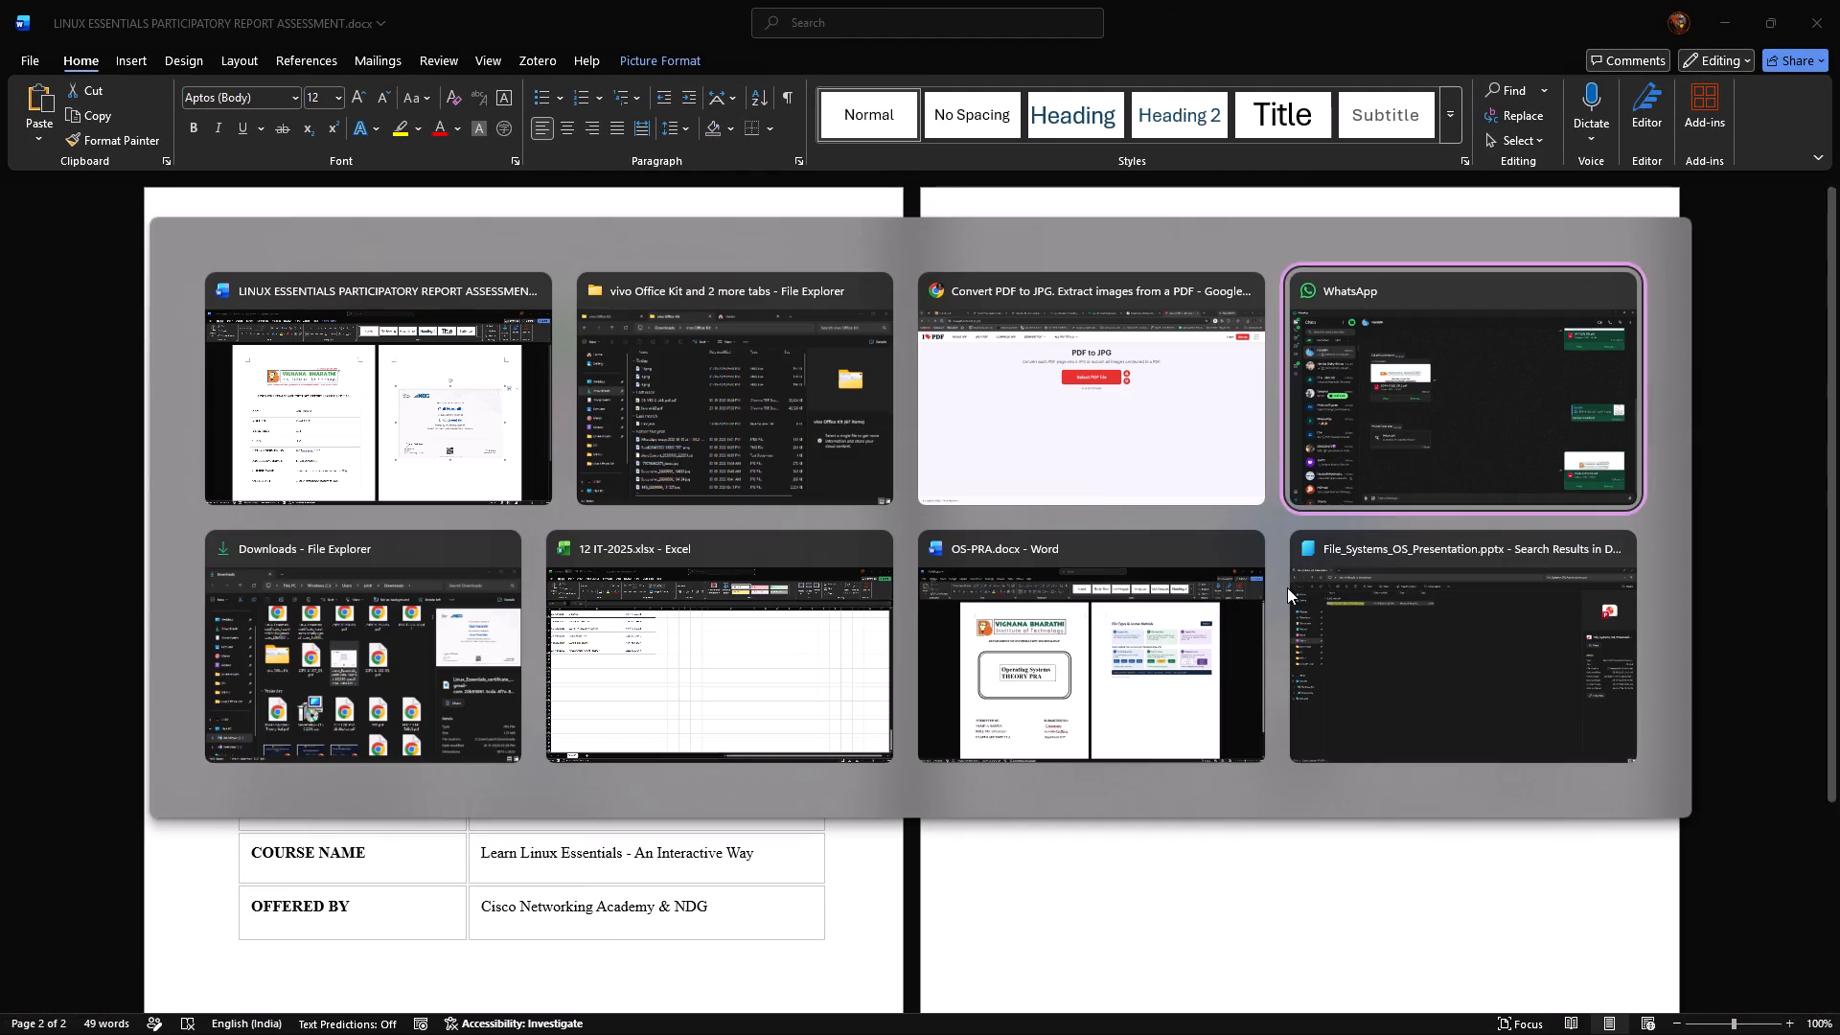
key(alt+Tab)
key(alt+Tab)
key(alt+Tab)
click(1237, 465)
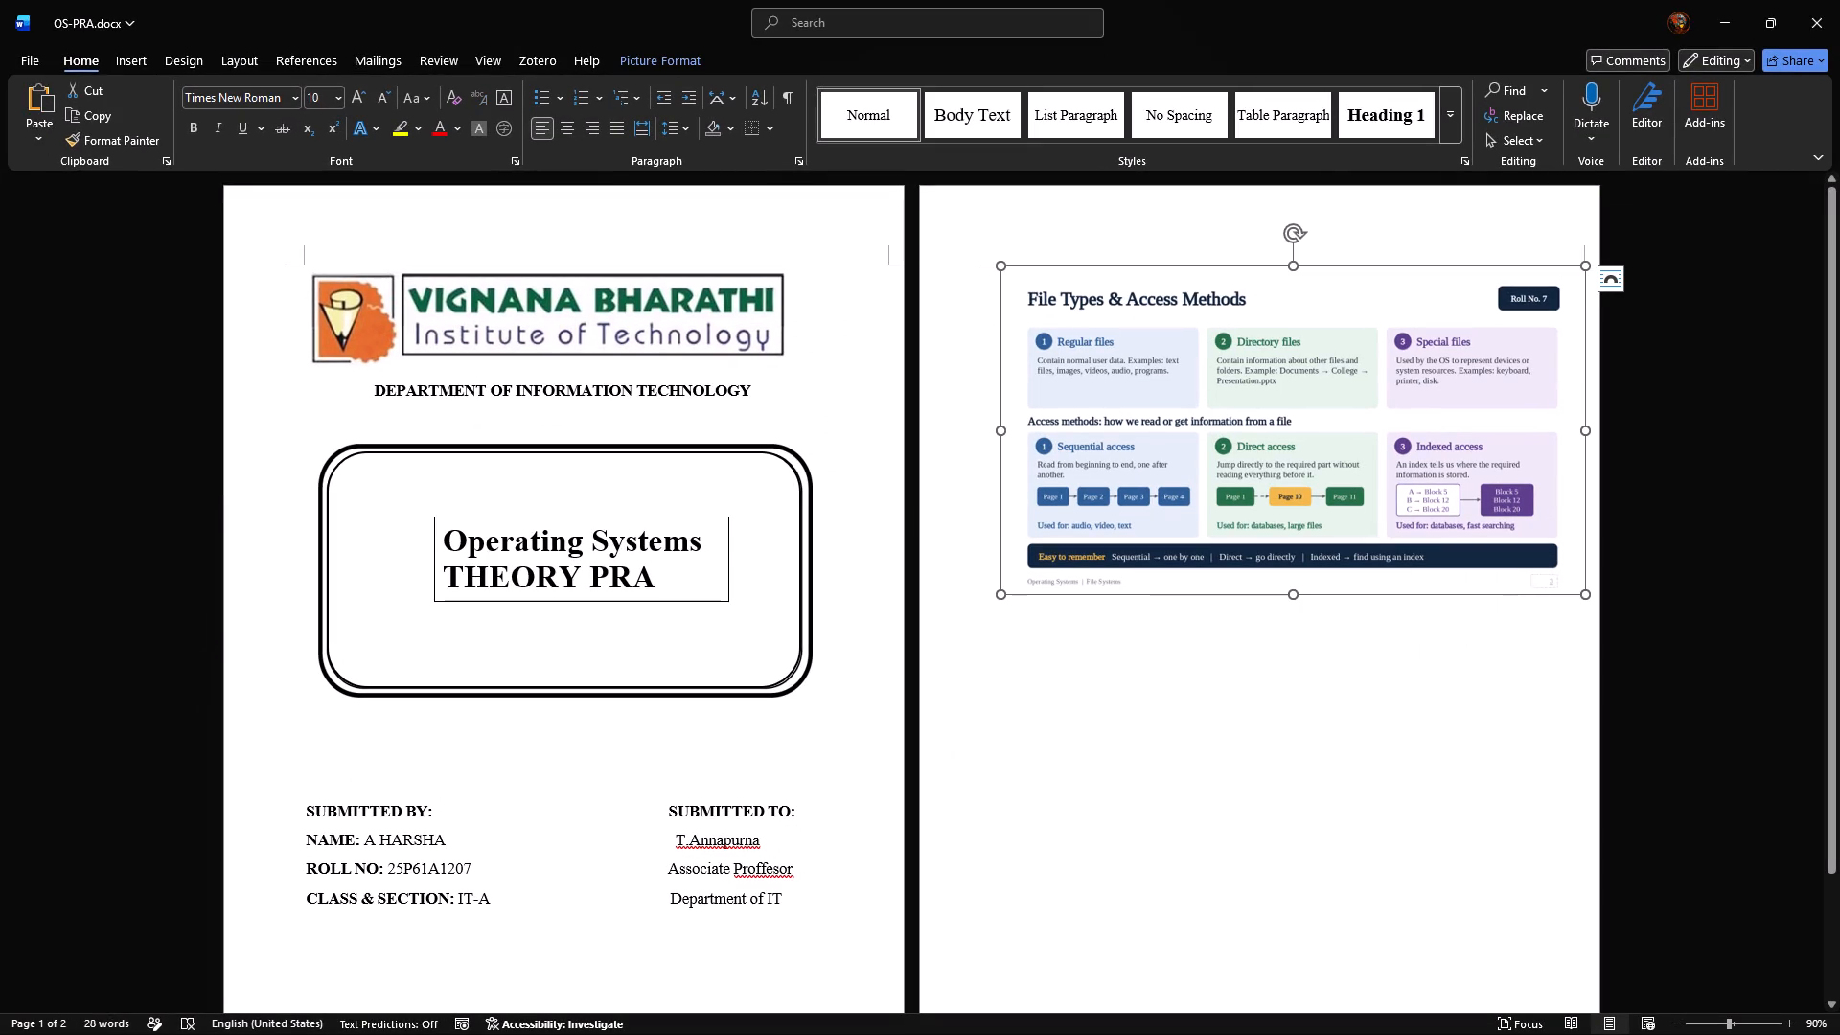
key(Delete)
Insert 13.png from the Downloads folder vivo Office Kit onto page 2 of OS-PRA.docx.
key(alt+Tab)
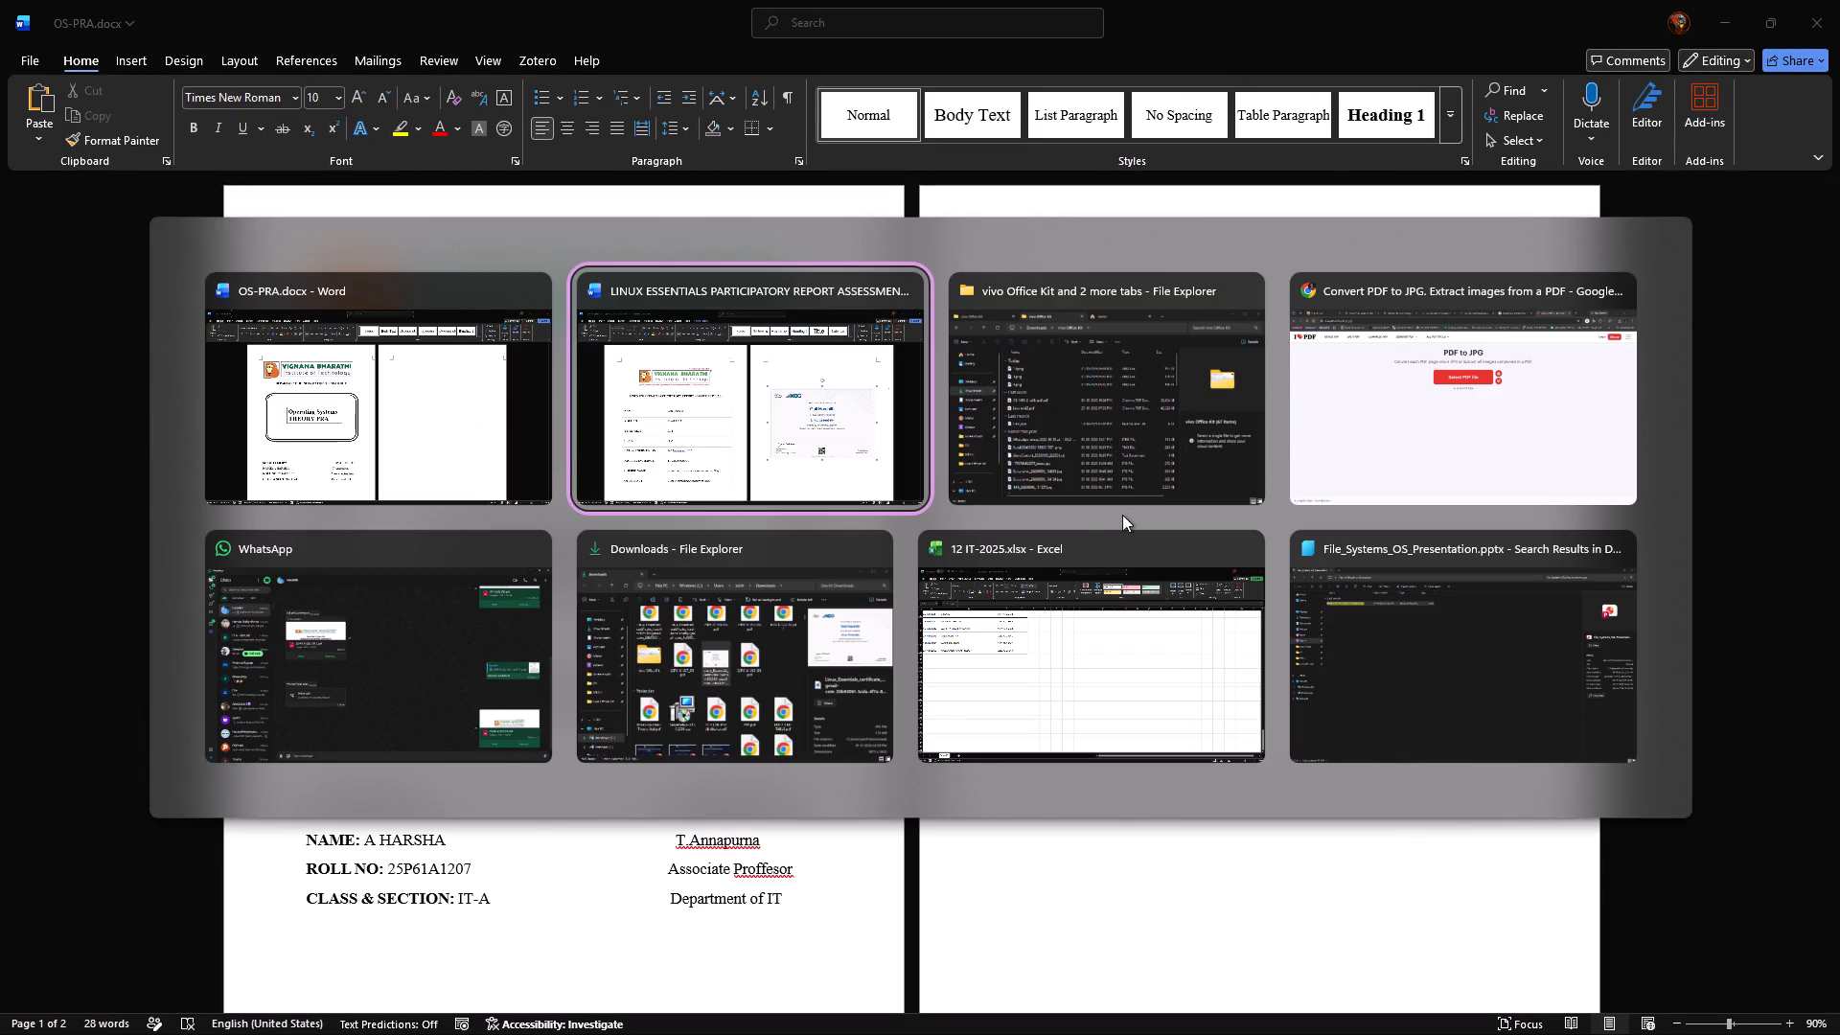
alt+click(724, 648)
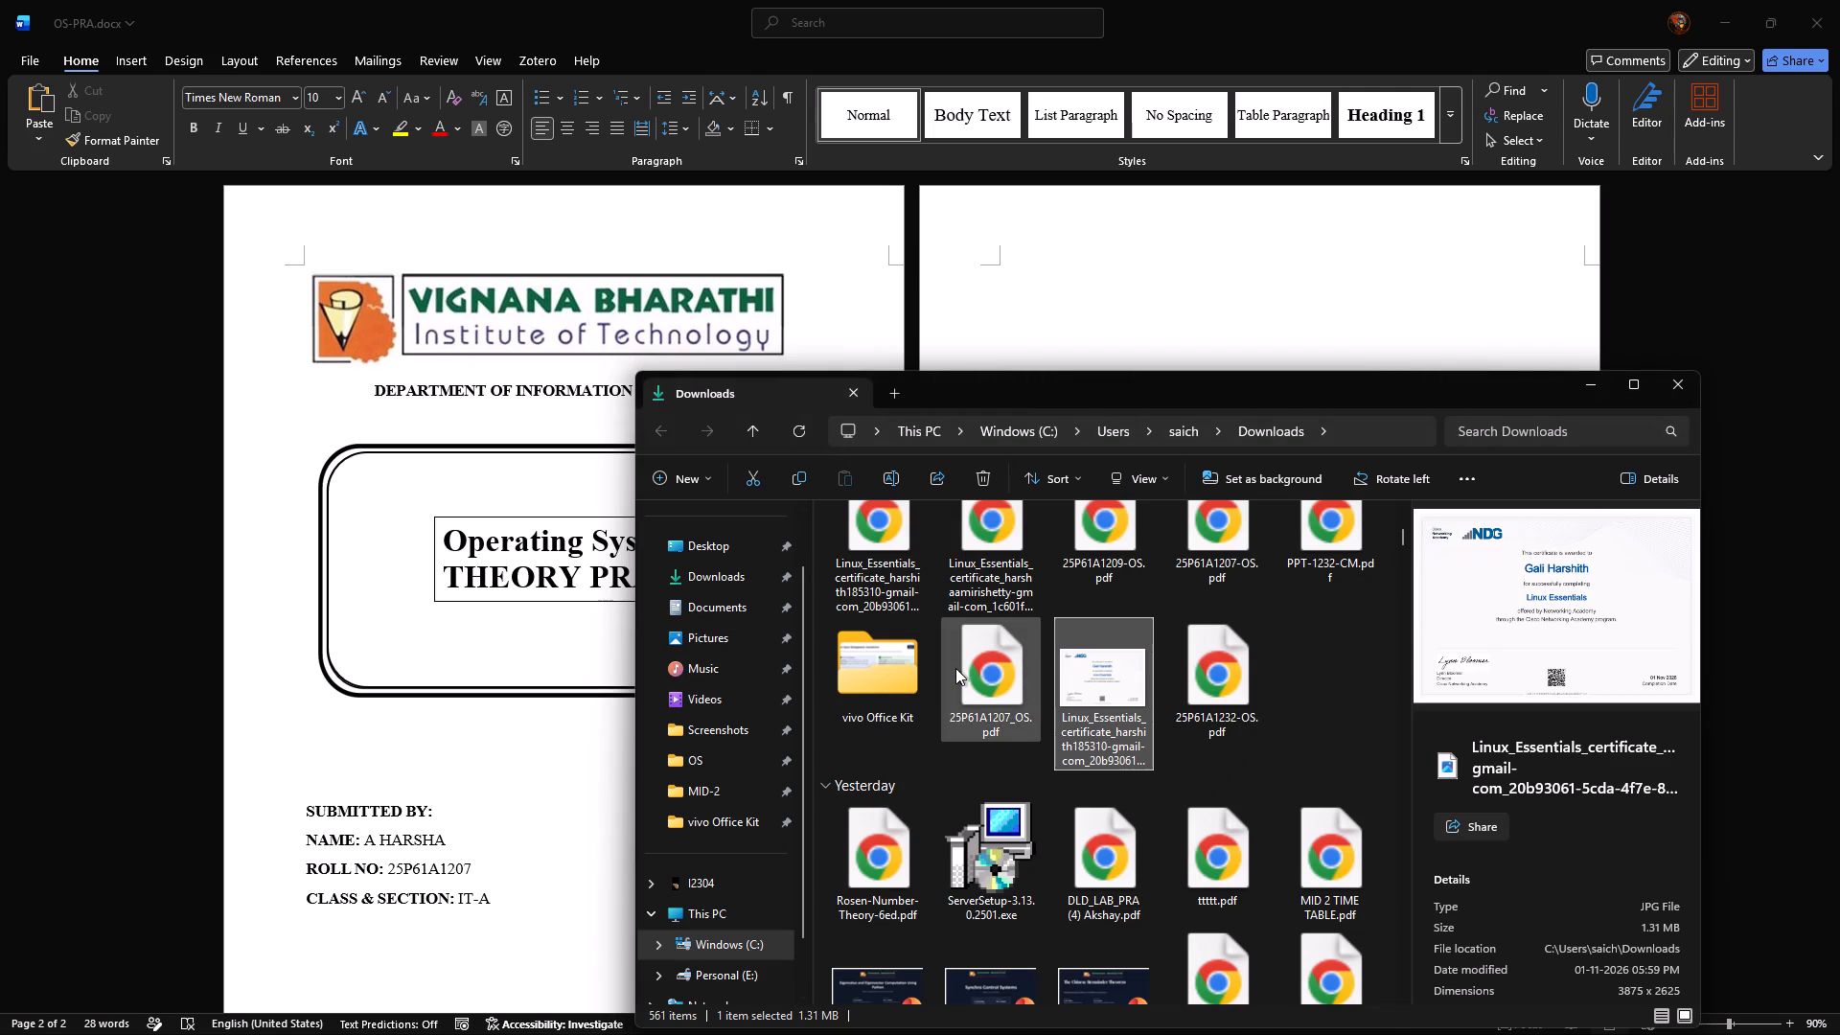
triple_click(892, 664)
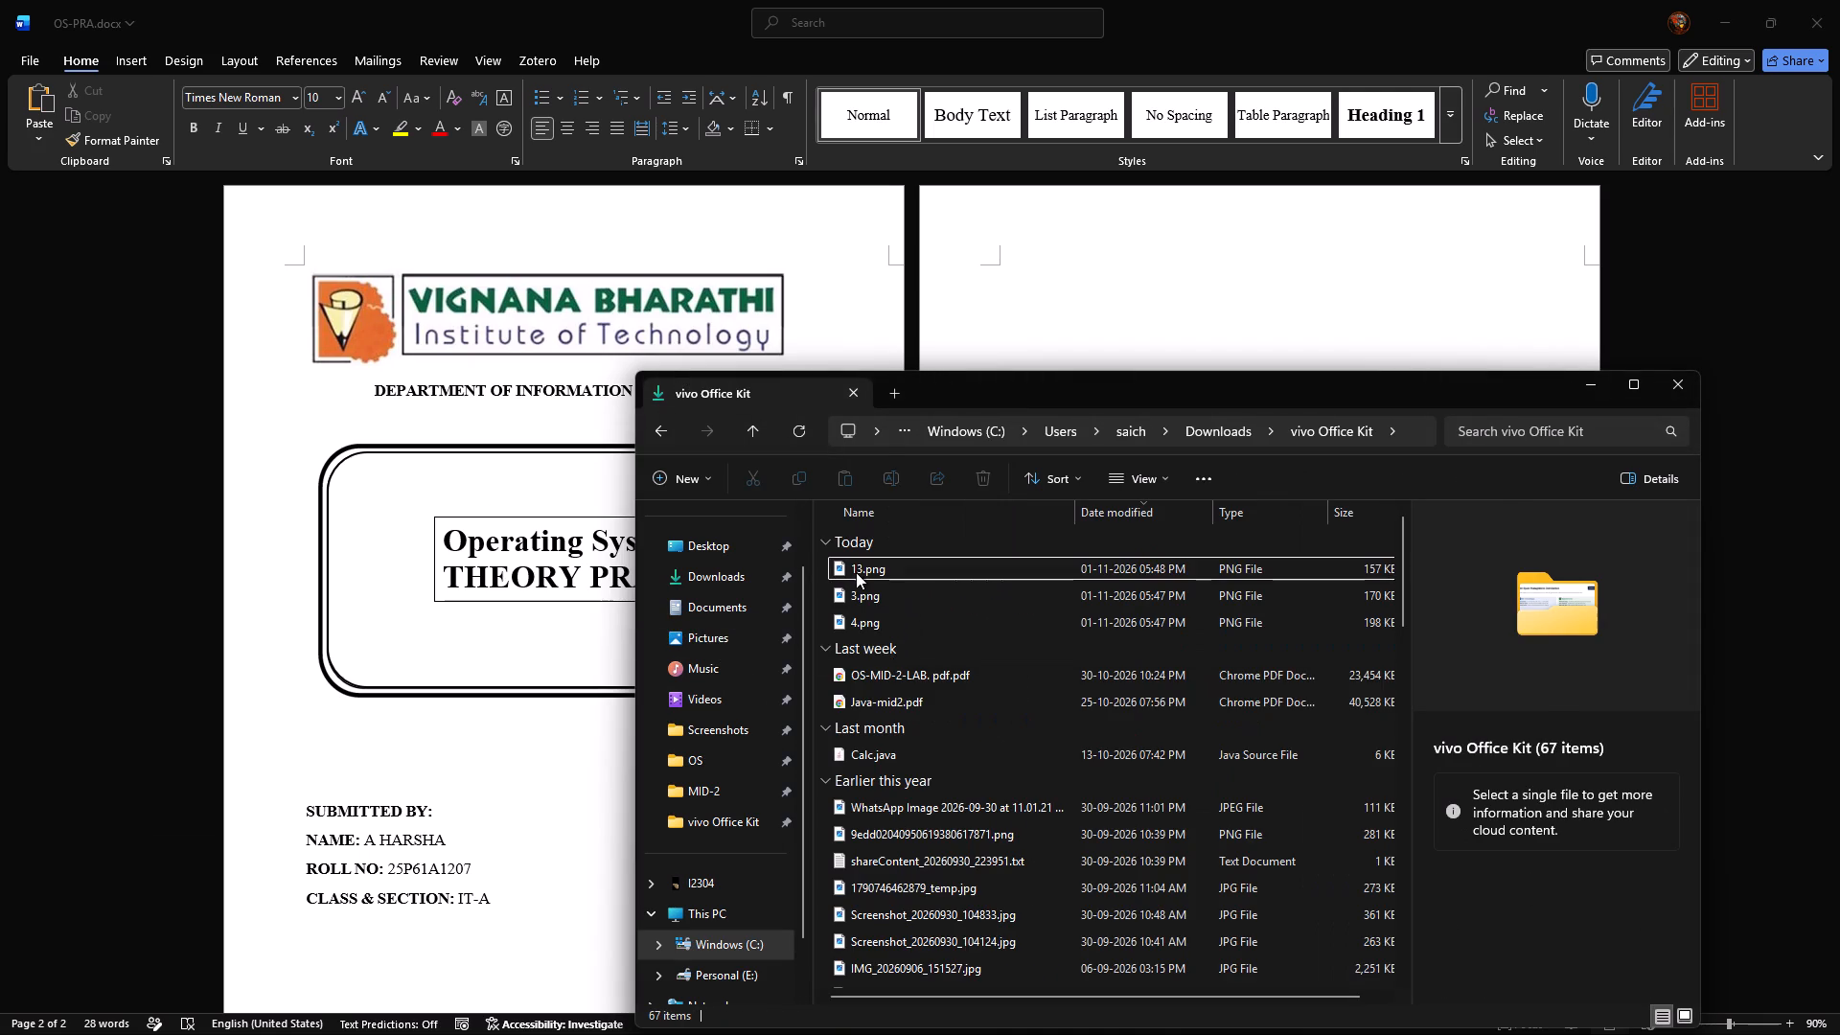
drag(853, 571, 1161, 549)
key(alt+Tab)
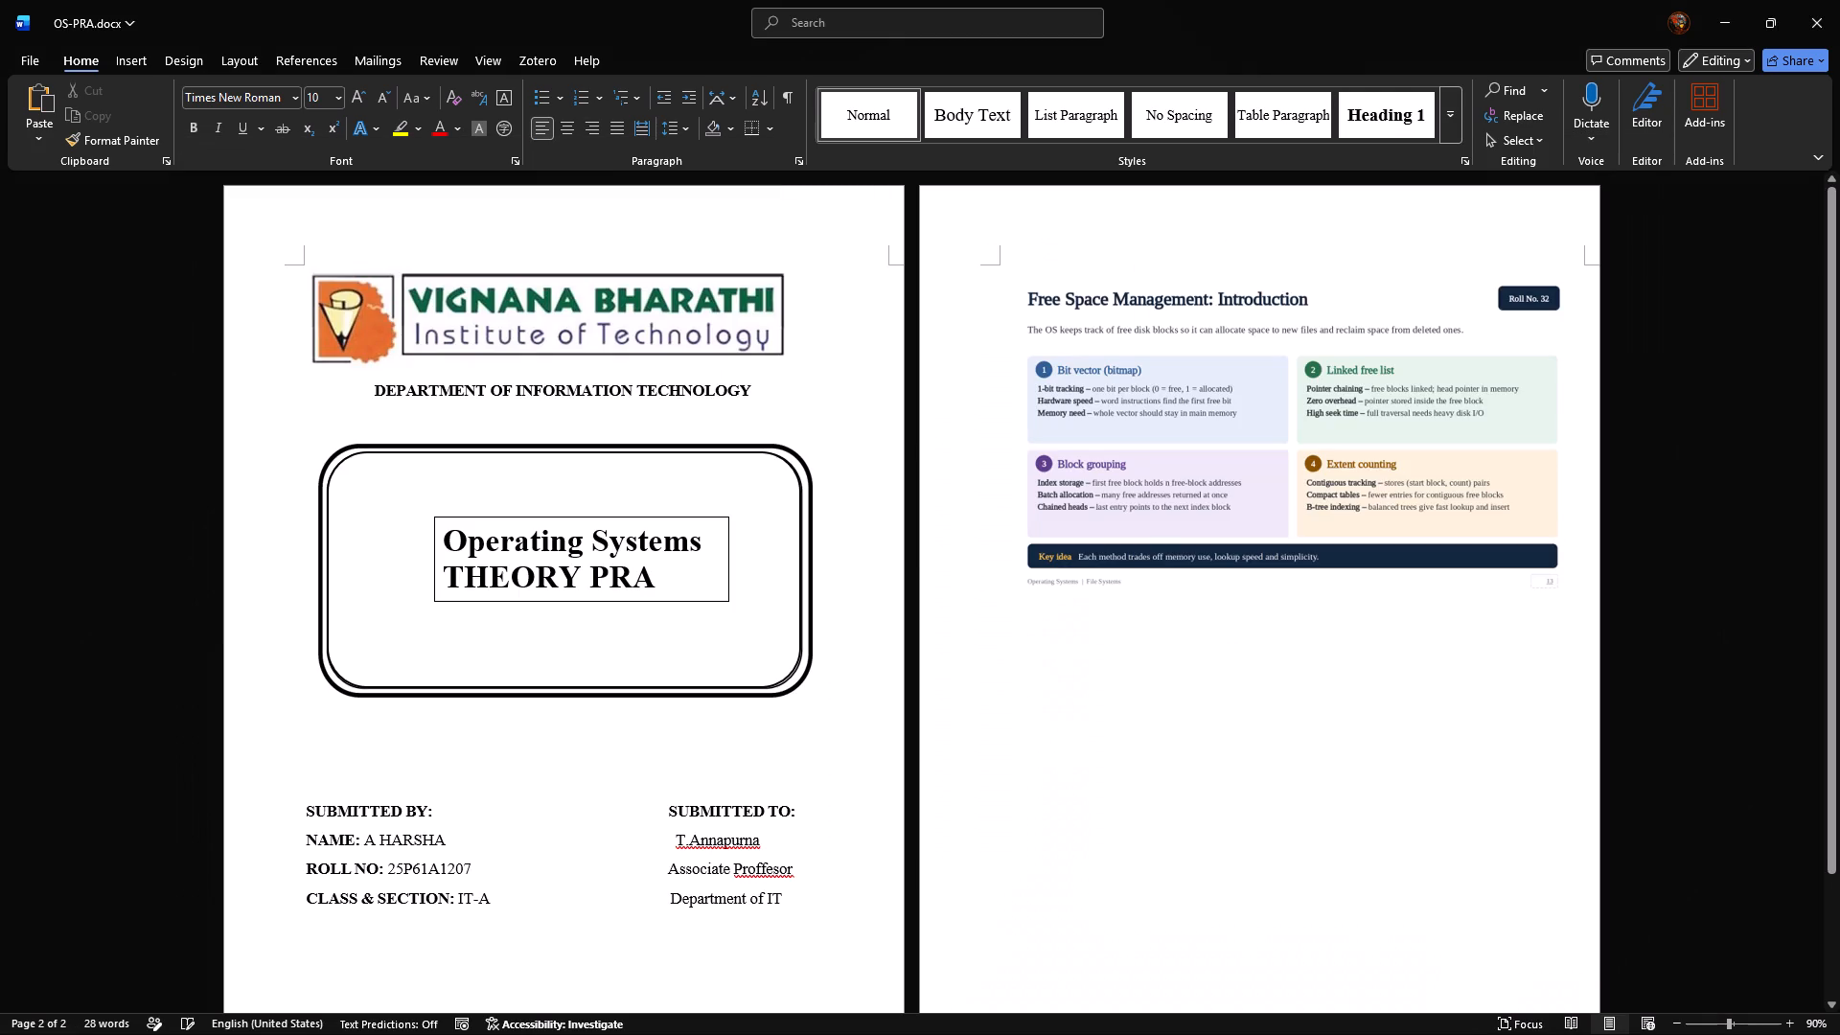
Clear the previous student's name from the NAME line on the OS-PRA.docx cover page.
click(440, 838)
key(BackSpace)
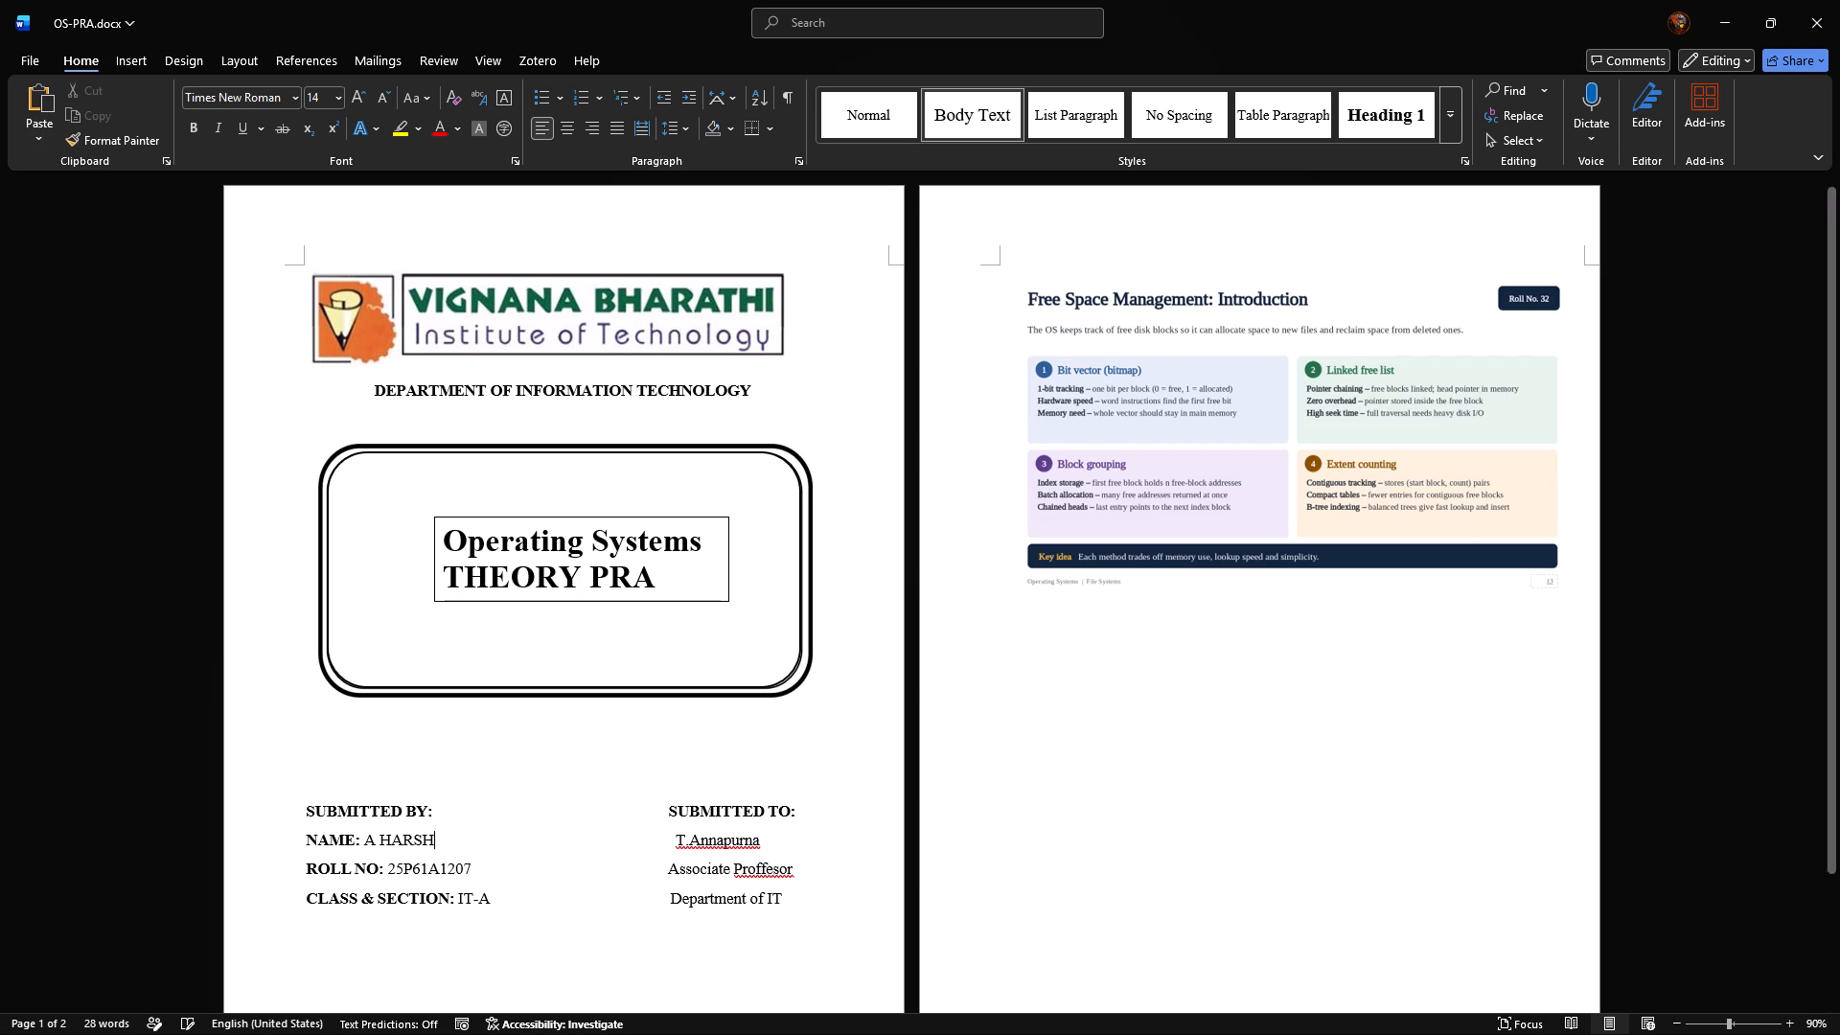
key(BackSpace)
key(BackSpace)
key(BackSpace)
key(BackSpace)
key(BackSpace)
key(BackSpace)
key(BackSpace)
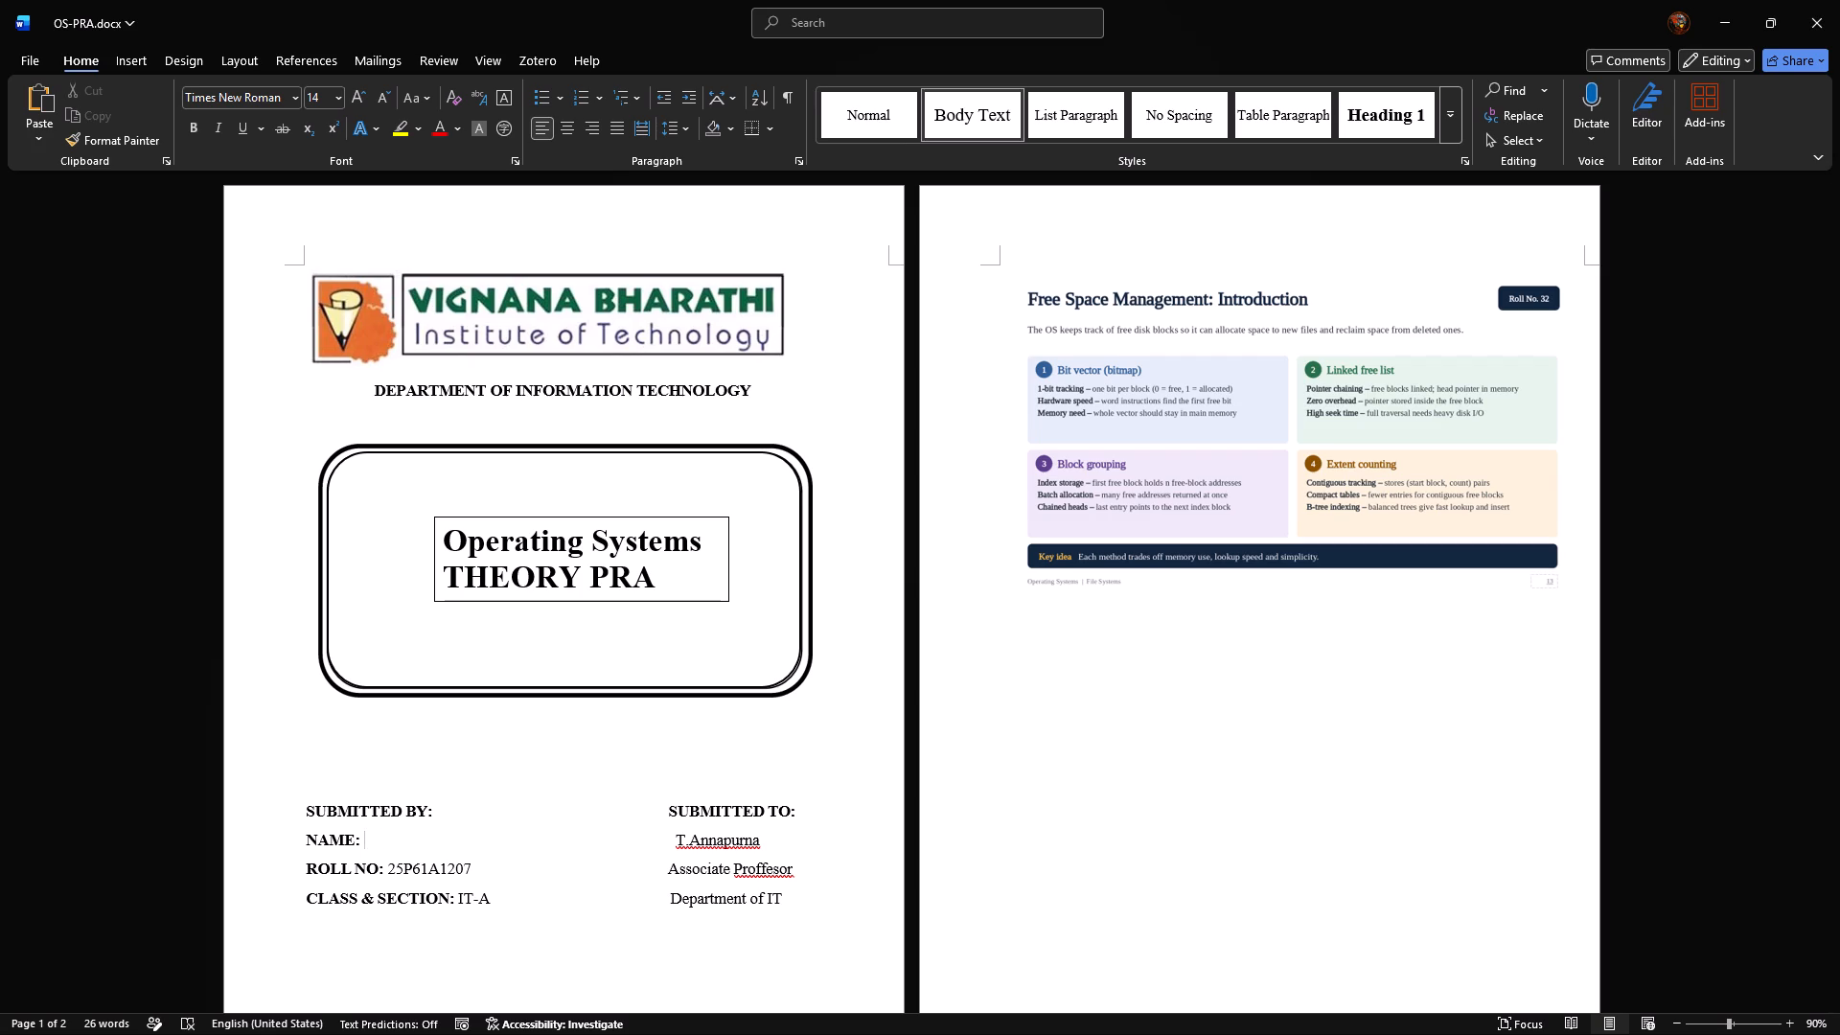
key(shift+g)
key(BackSpace)
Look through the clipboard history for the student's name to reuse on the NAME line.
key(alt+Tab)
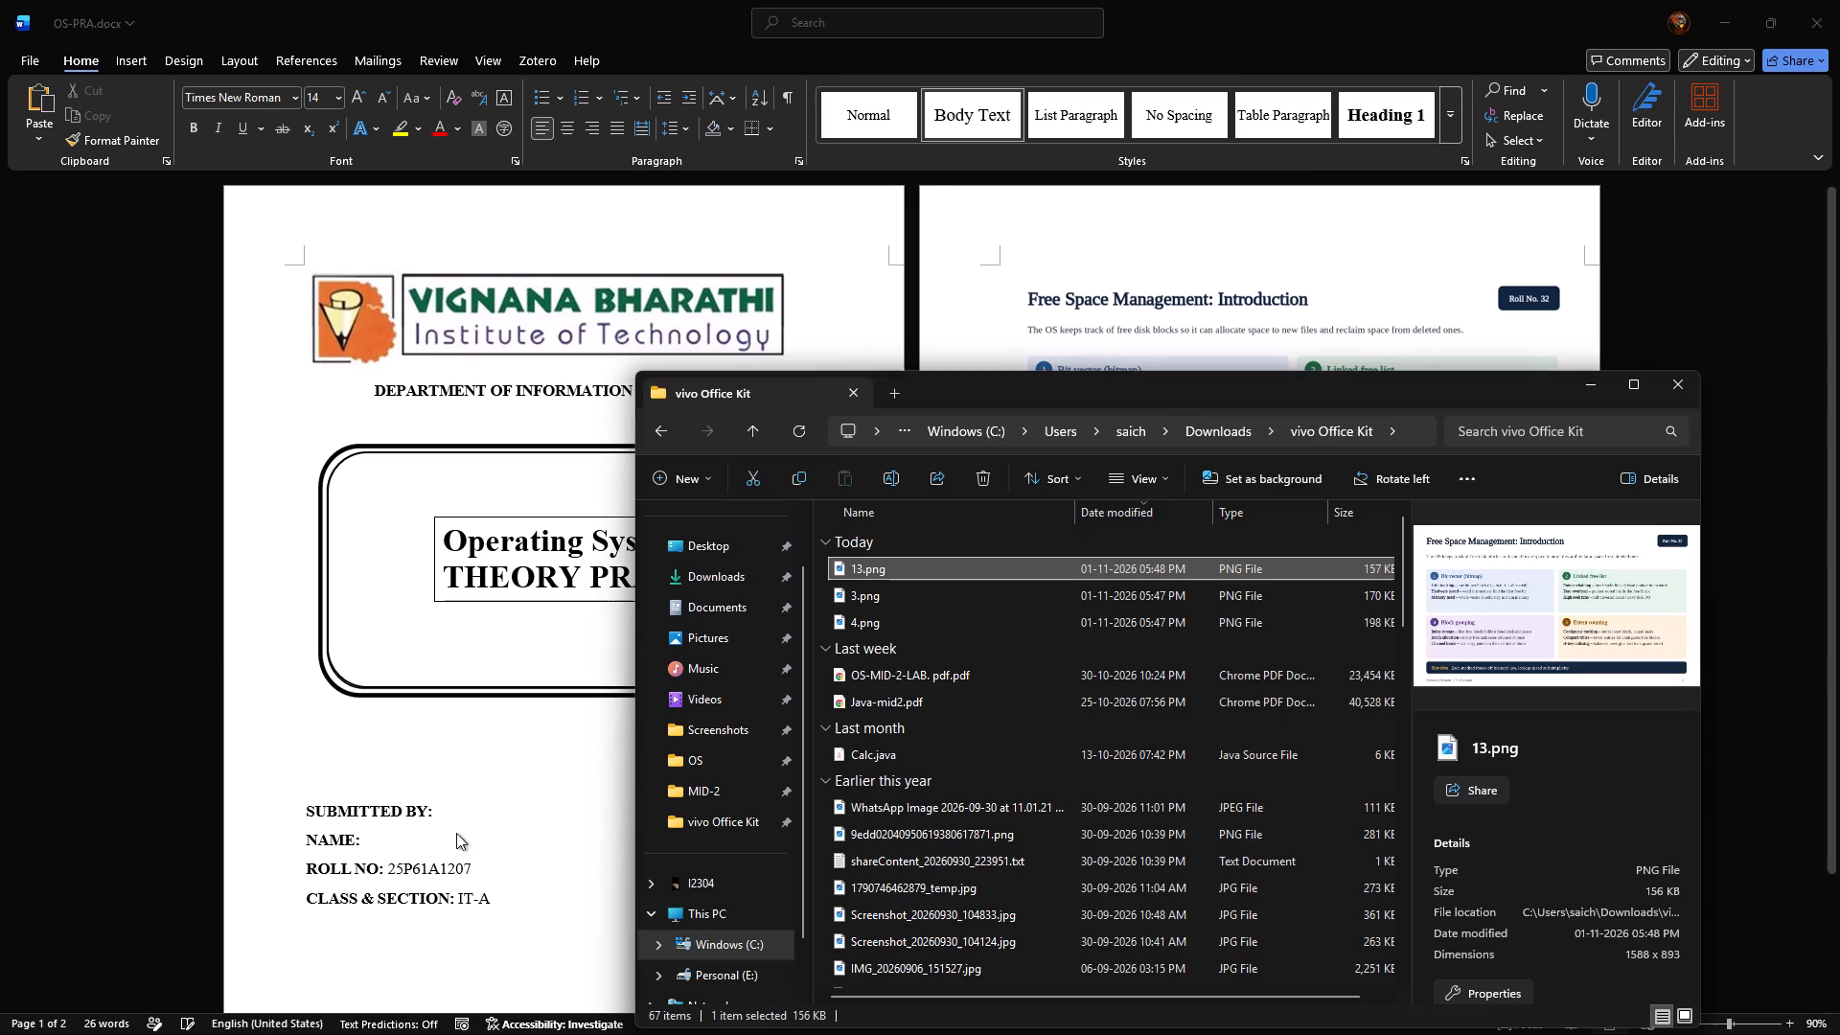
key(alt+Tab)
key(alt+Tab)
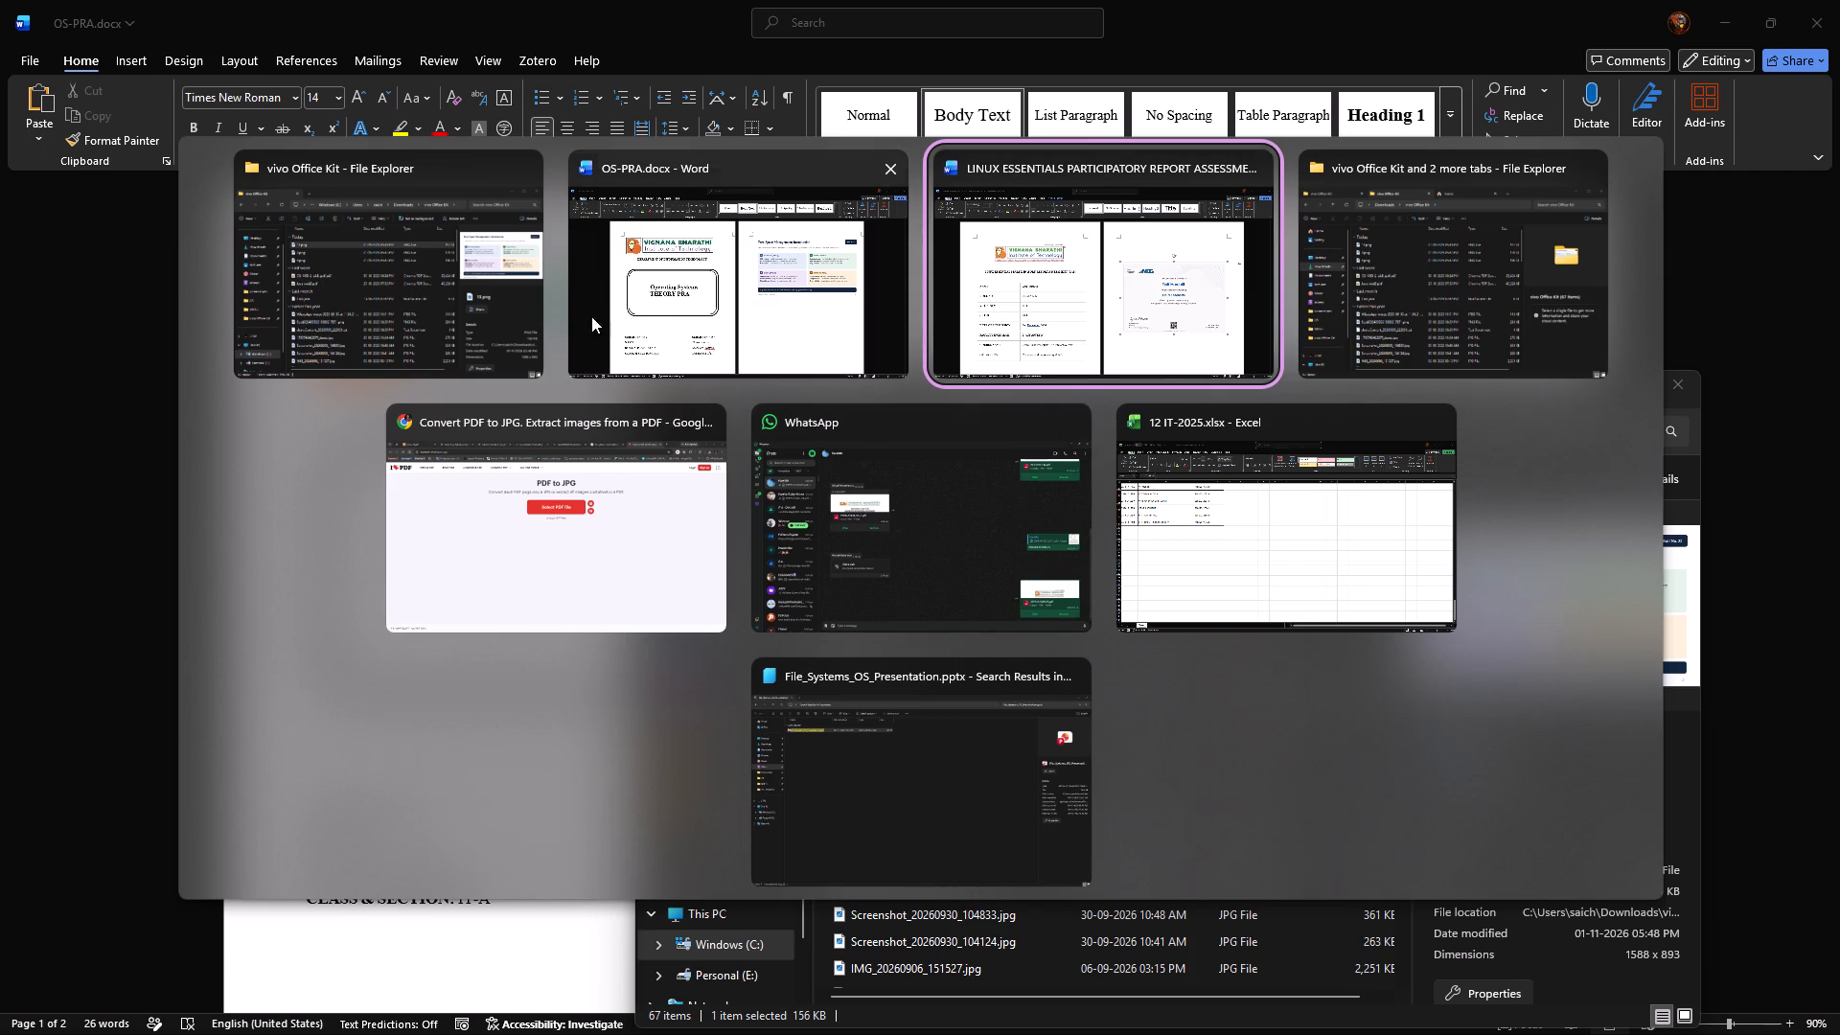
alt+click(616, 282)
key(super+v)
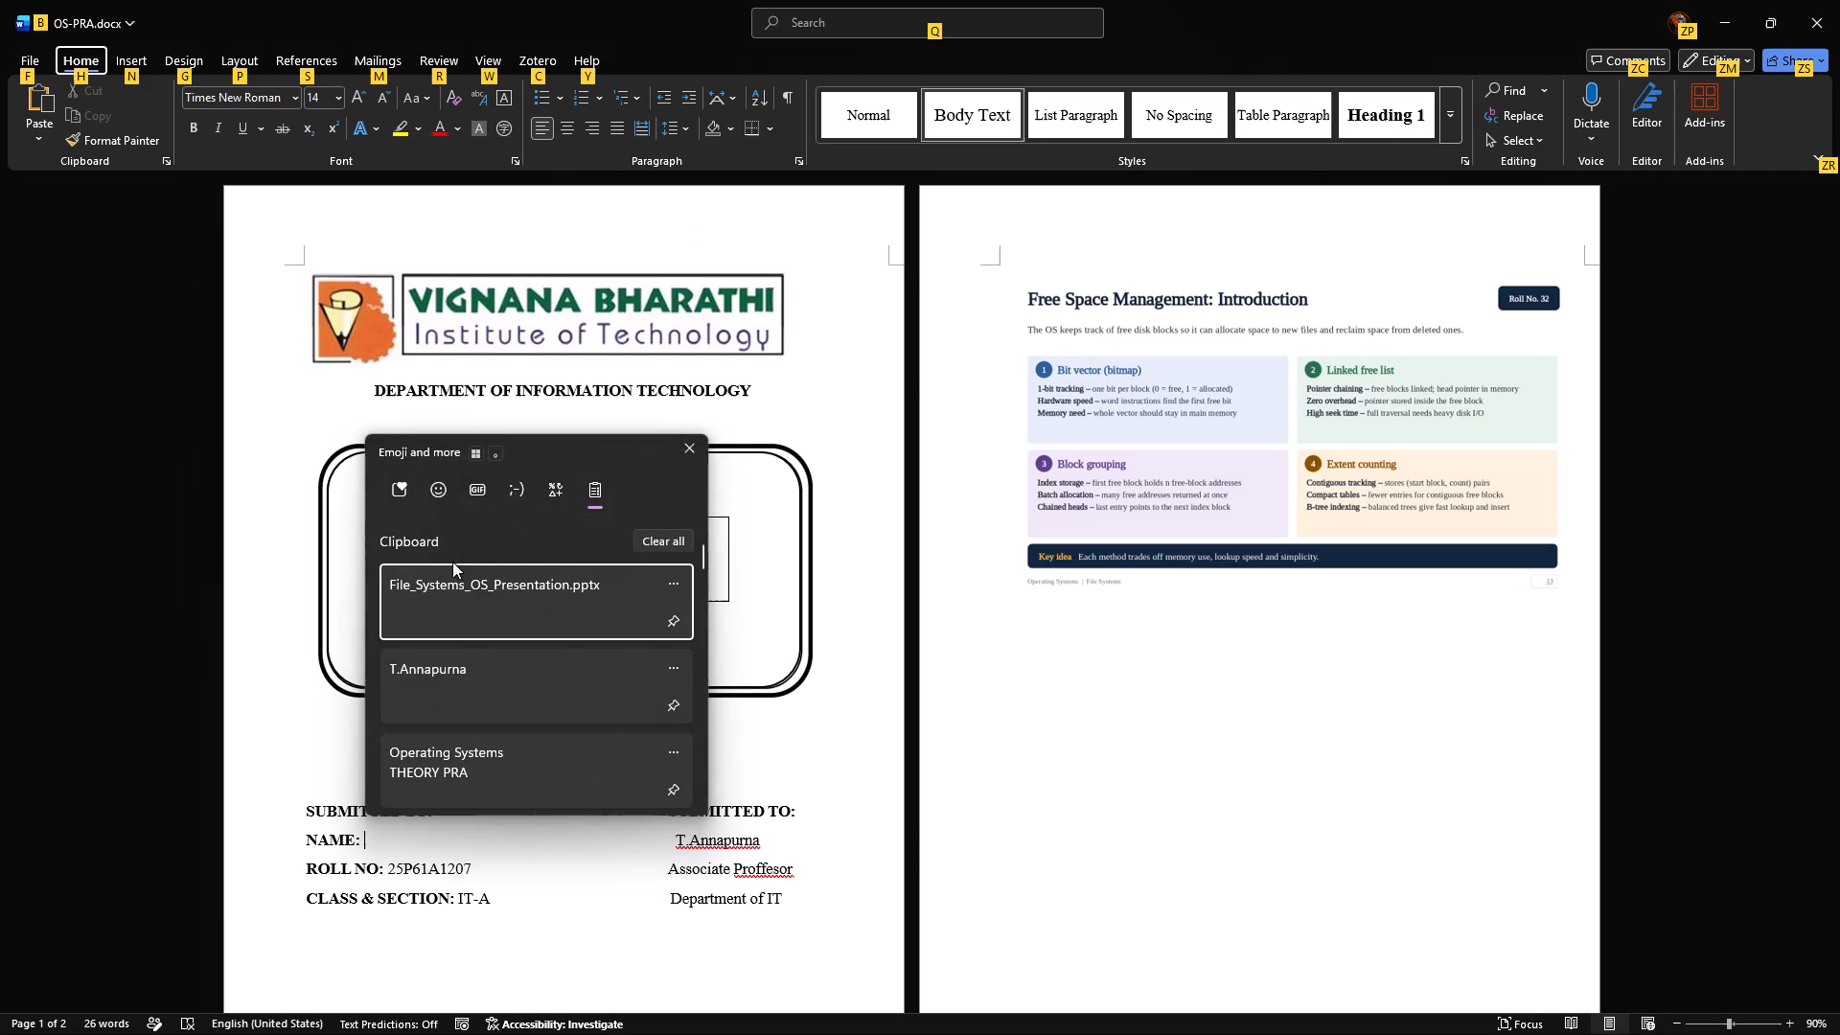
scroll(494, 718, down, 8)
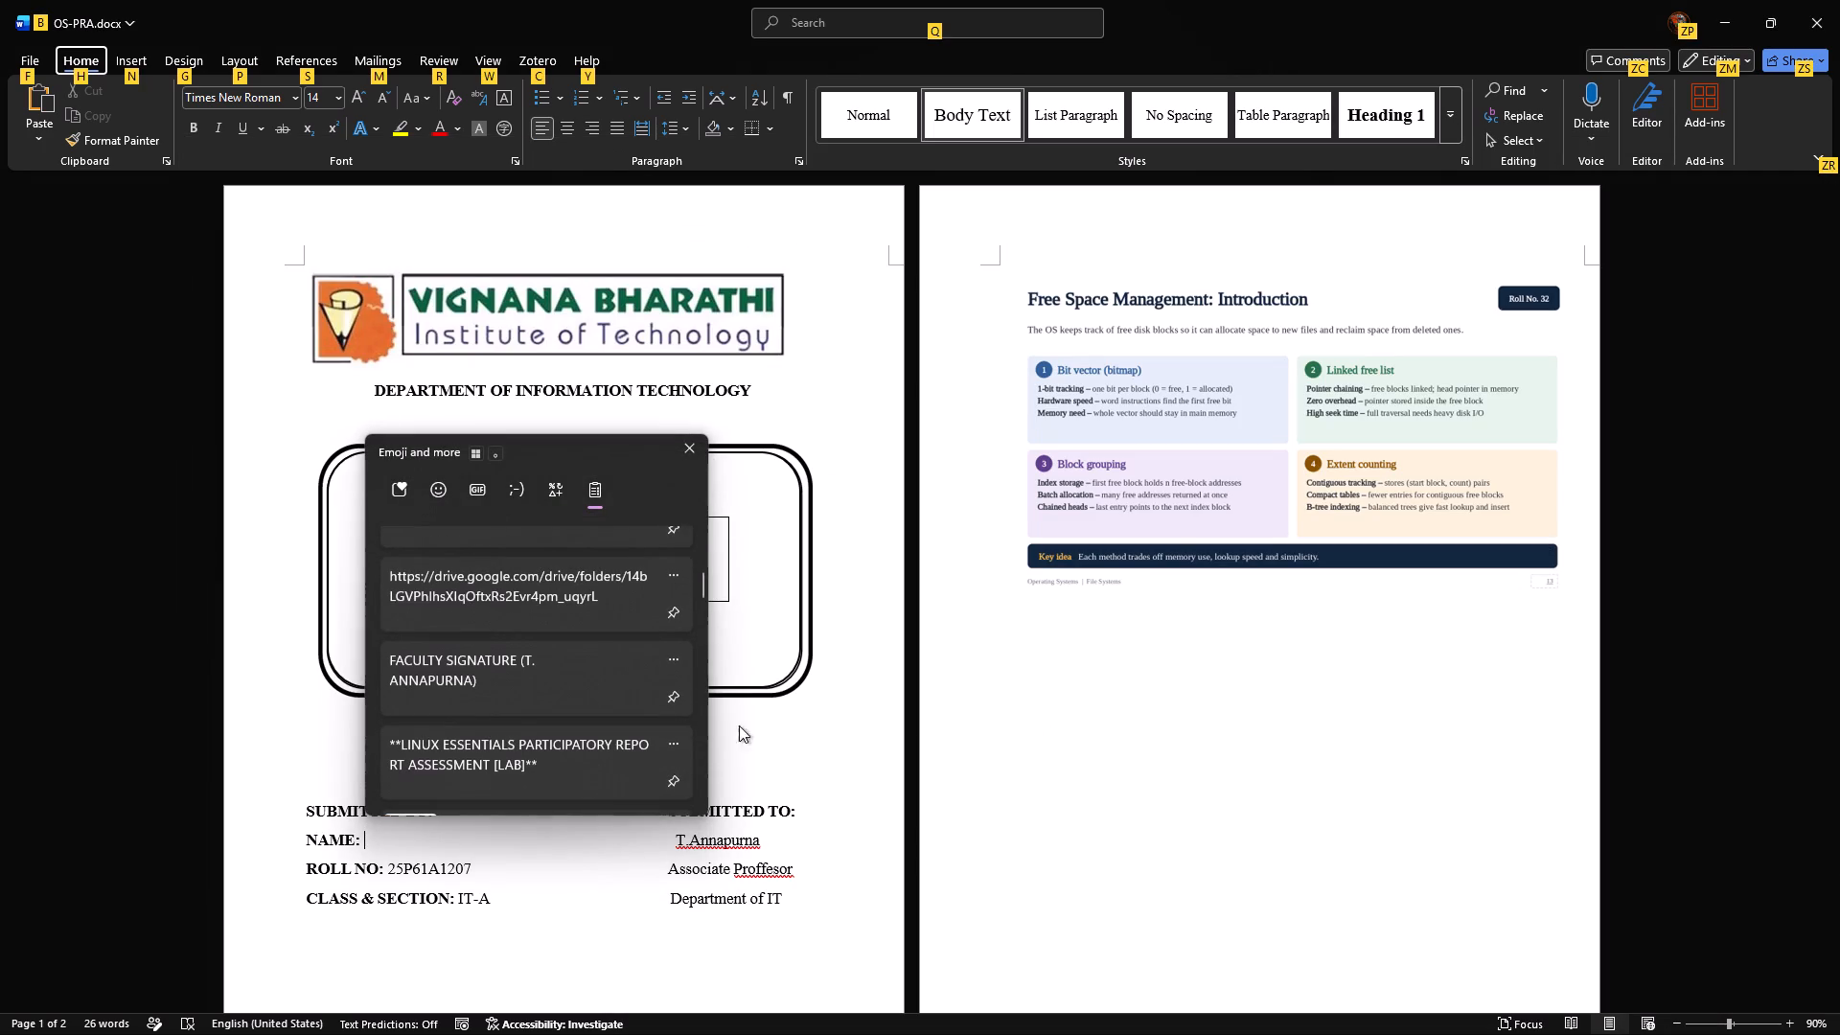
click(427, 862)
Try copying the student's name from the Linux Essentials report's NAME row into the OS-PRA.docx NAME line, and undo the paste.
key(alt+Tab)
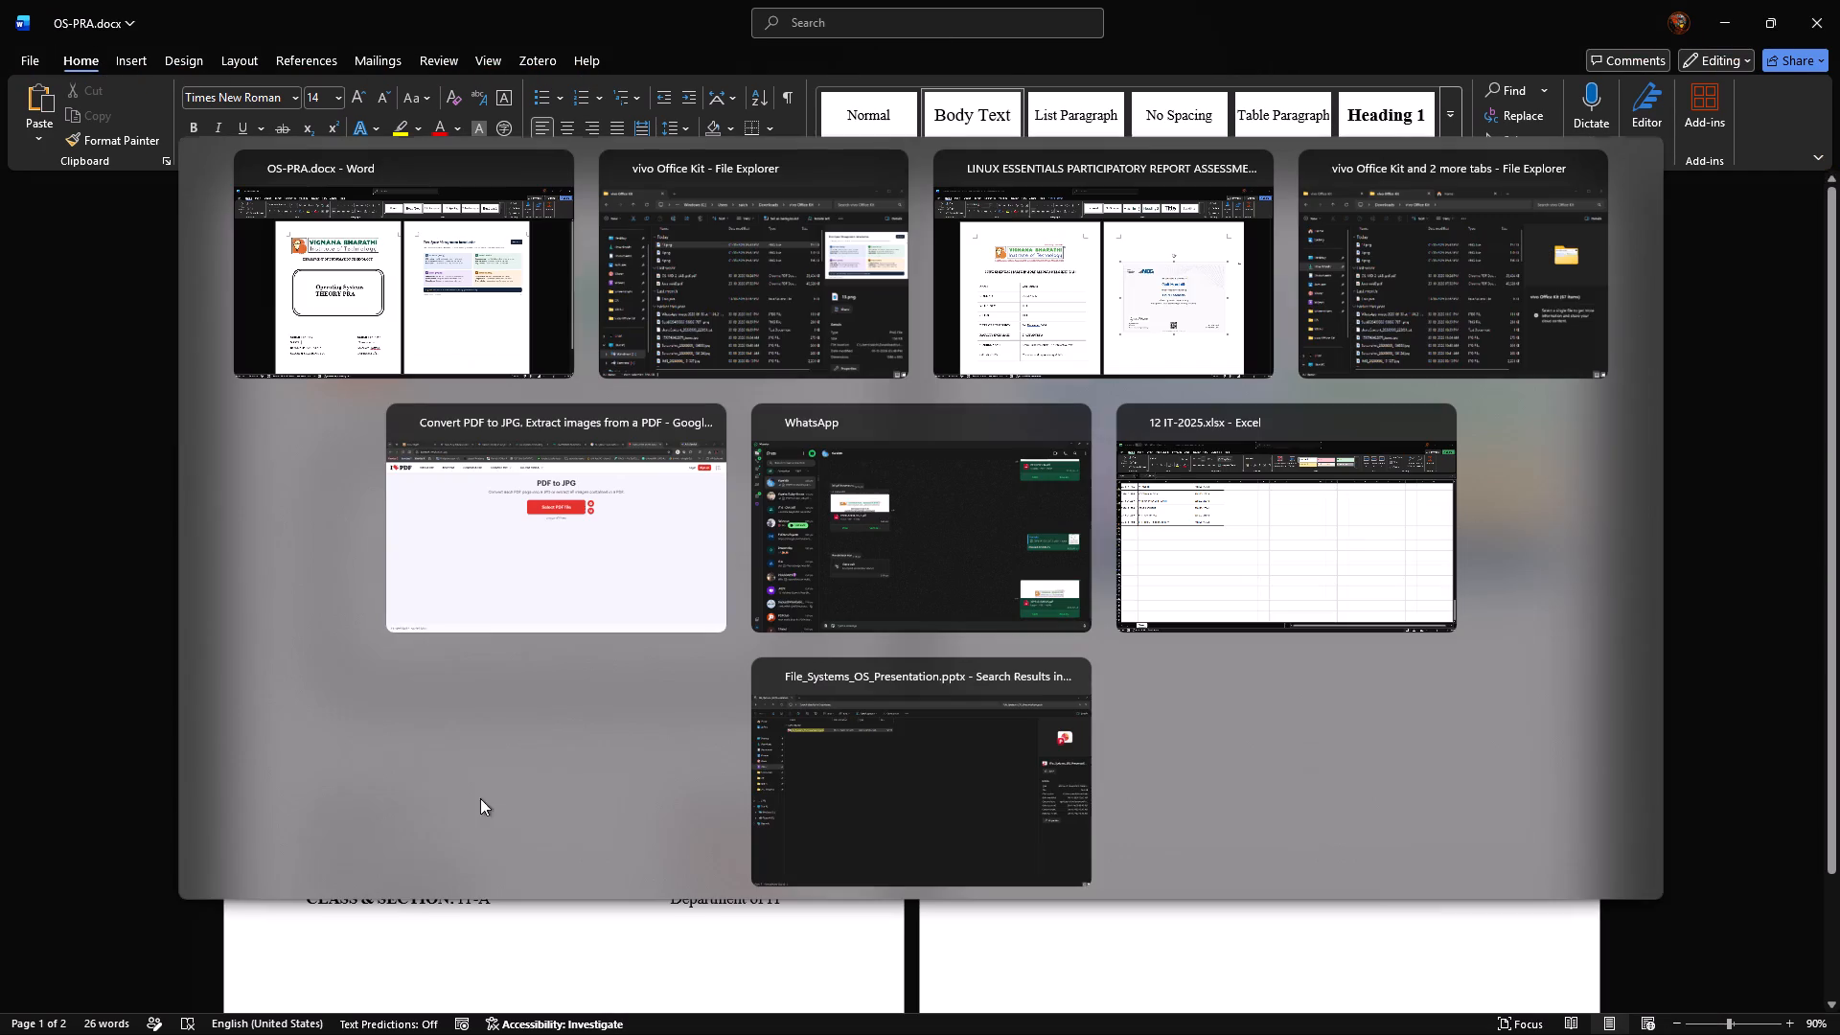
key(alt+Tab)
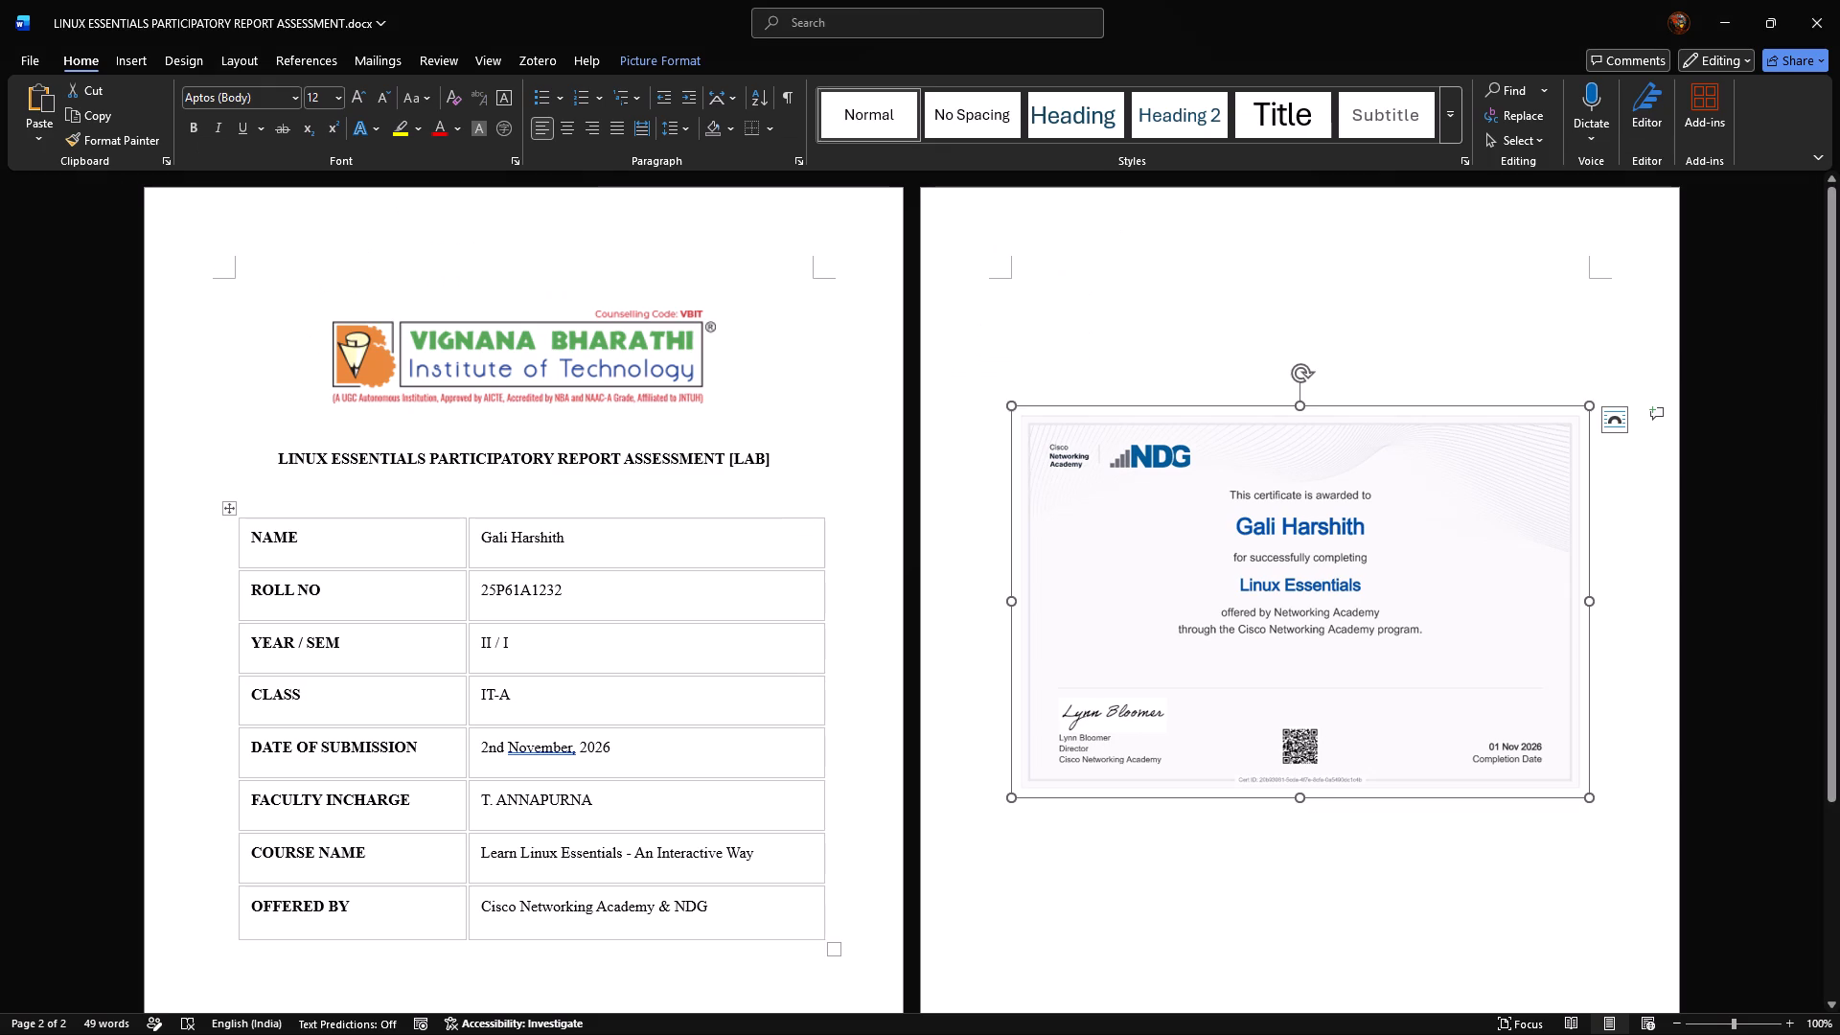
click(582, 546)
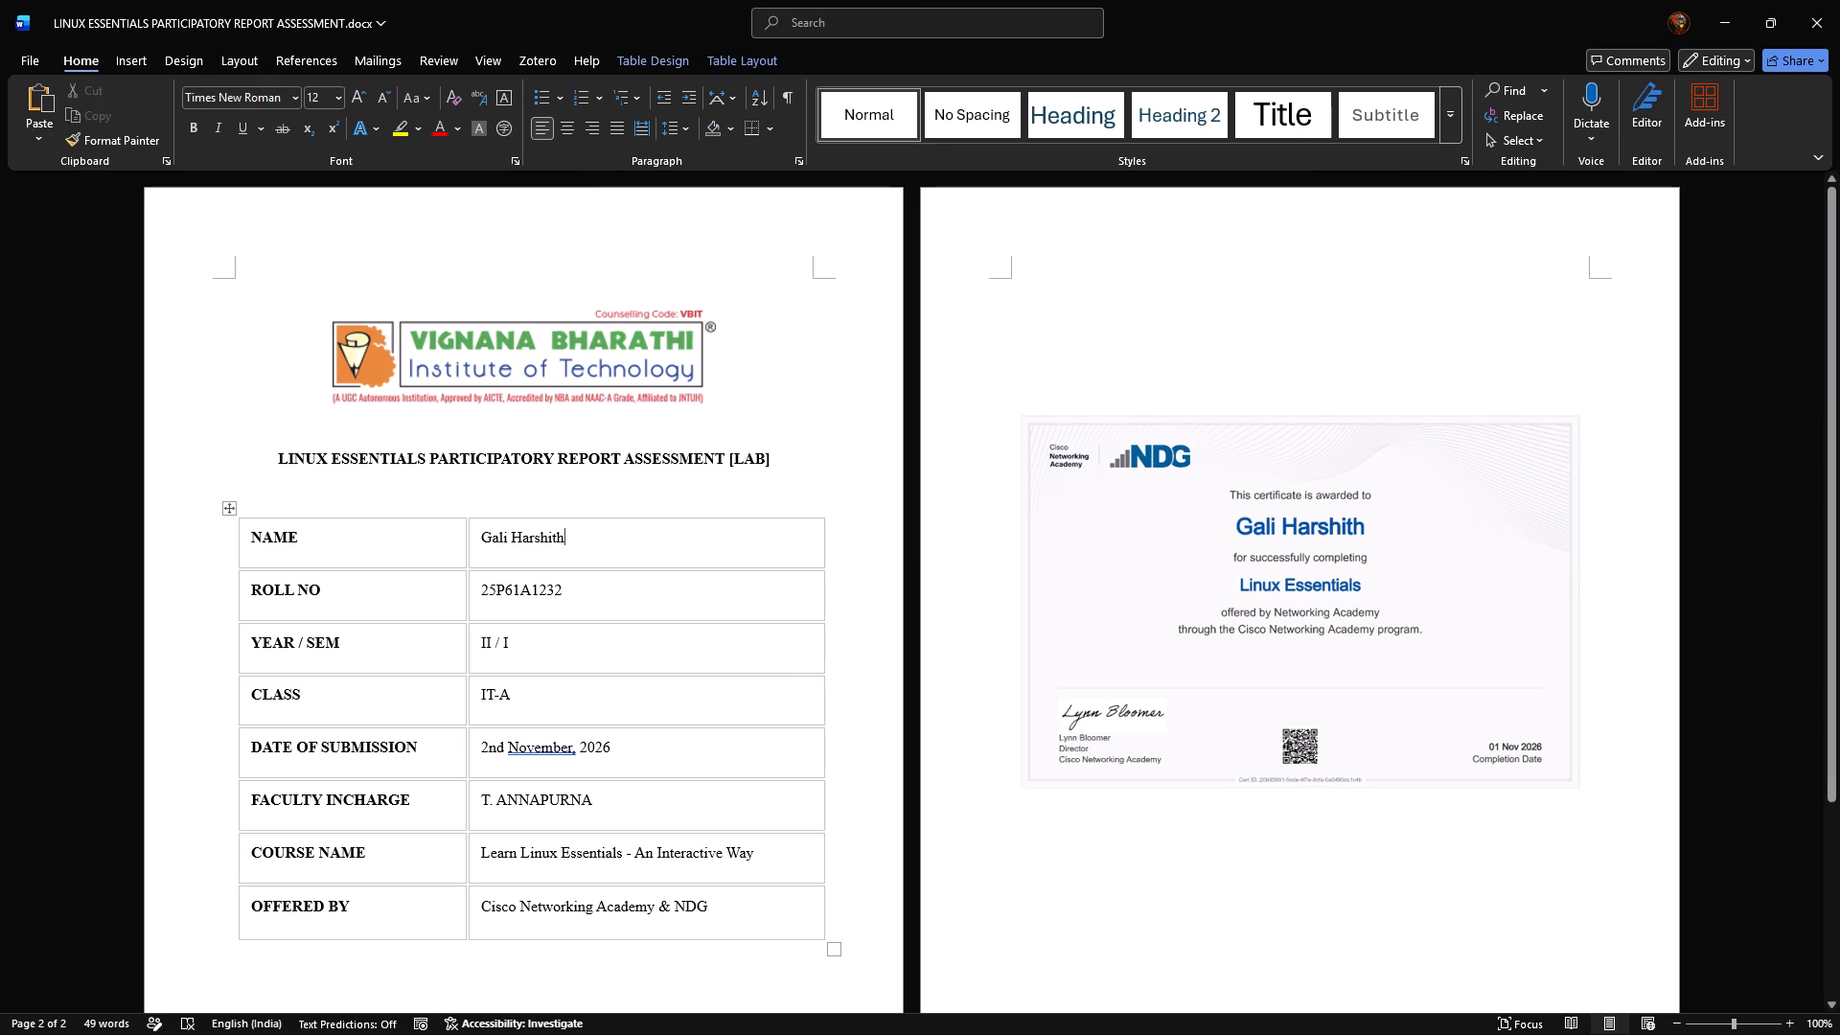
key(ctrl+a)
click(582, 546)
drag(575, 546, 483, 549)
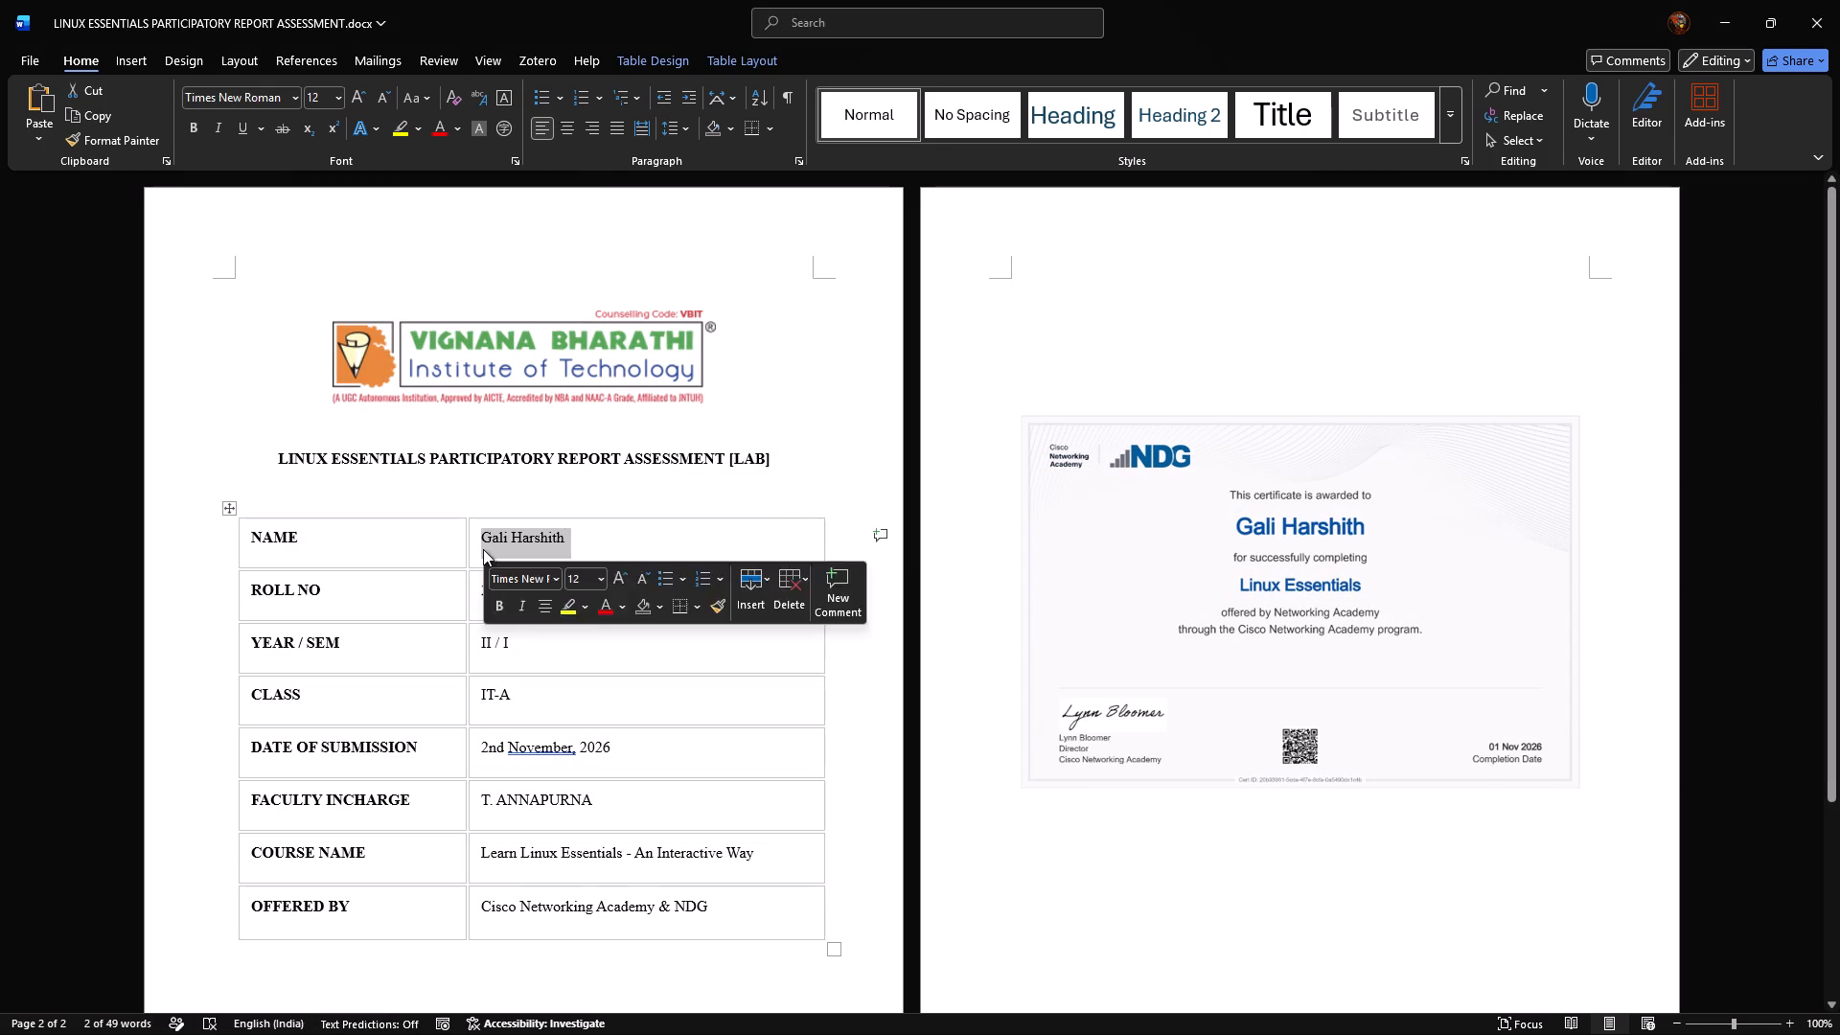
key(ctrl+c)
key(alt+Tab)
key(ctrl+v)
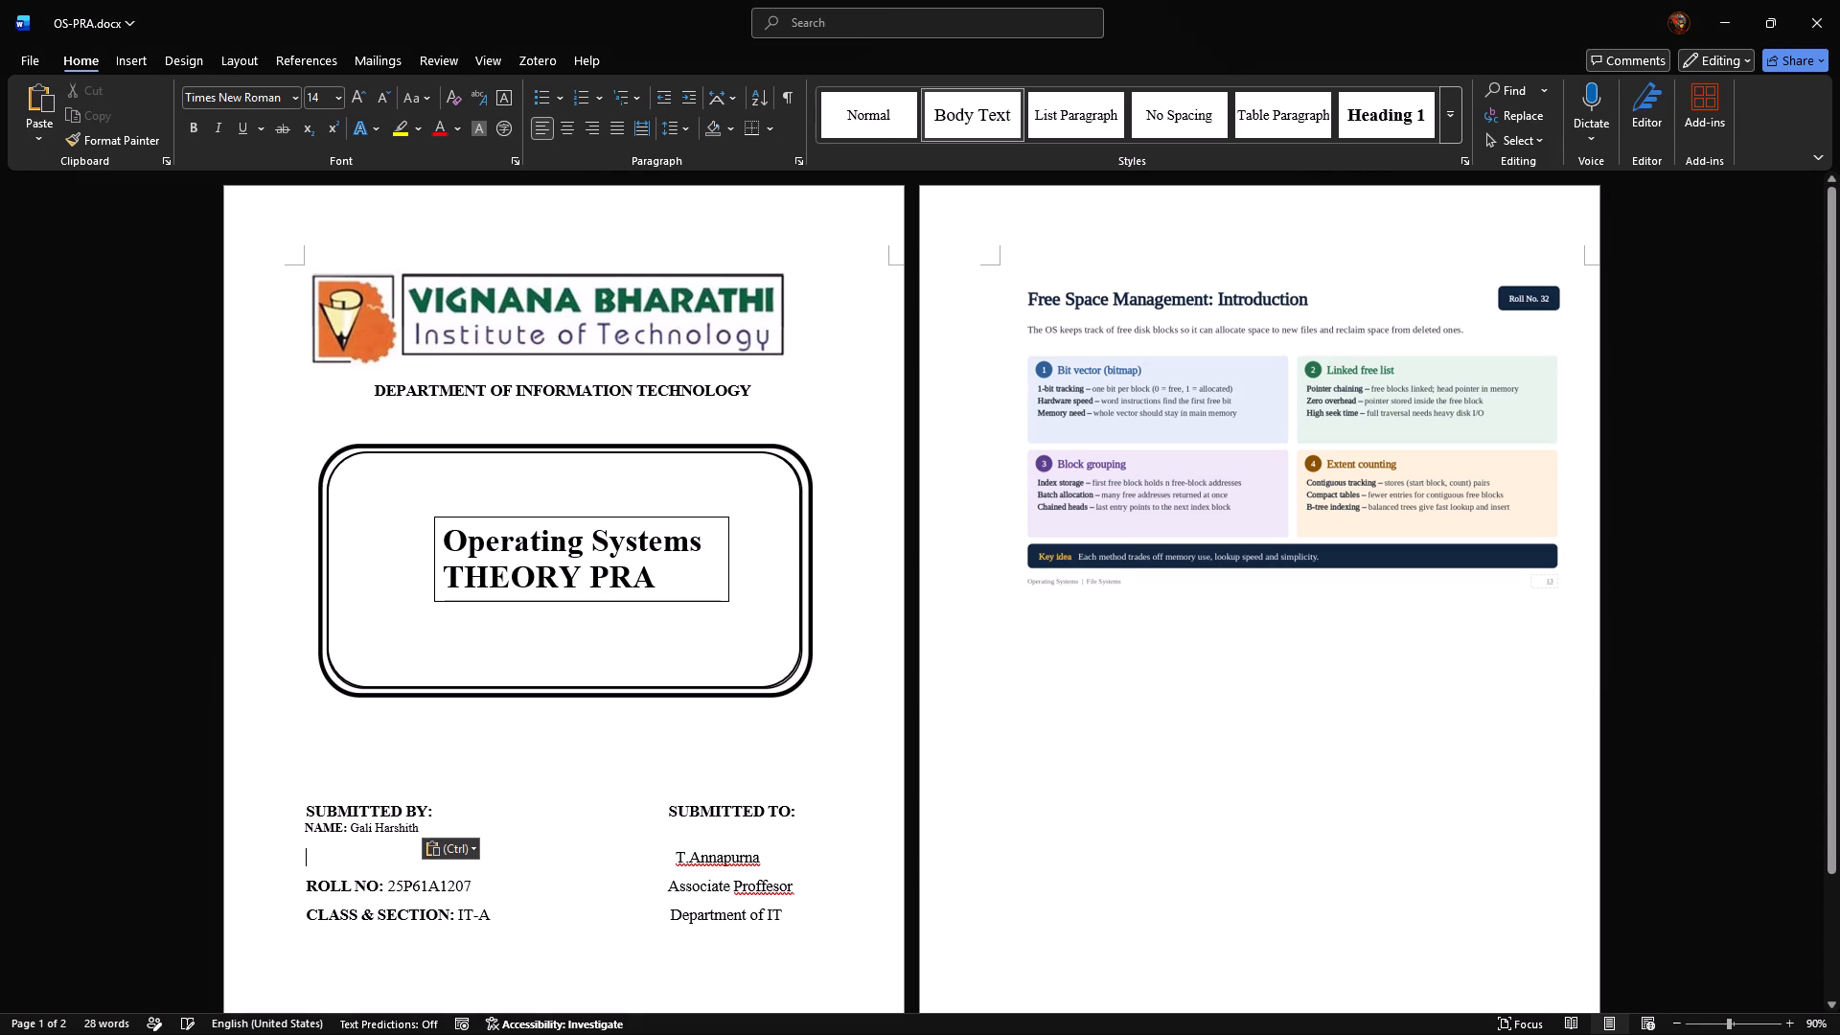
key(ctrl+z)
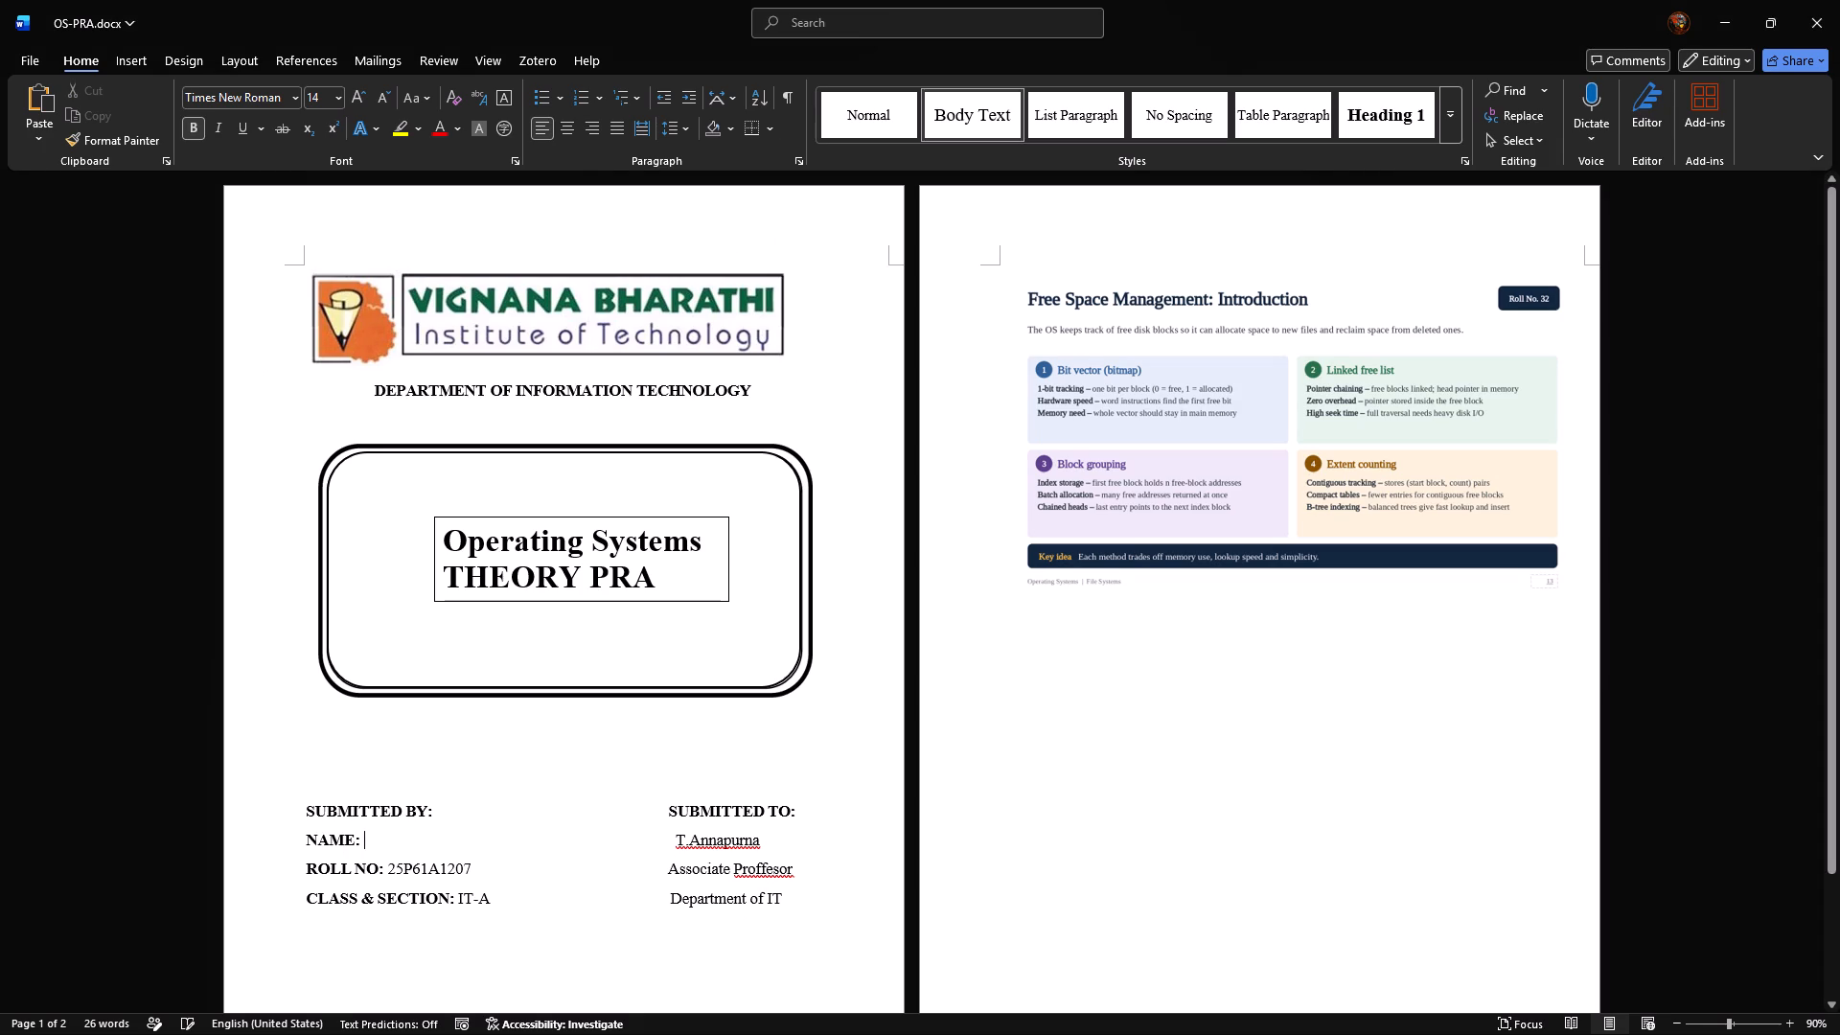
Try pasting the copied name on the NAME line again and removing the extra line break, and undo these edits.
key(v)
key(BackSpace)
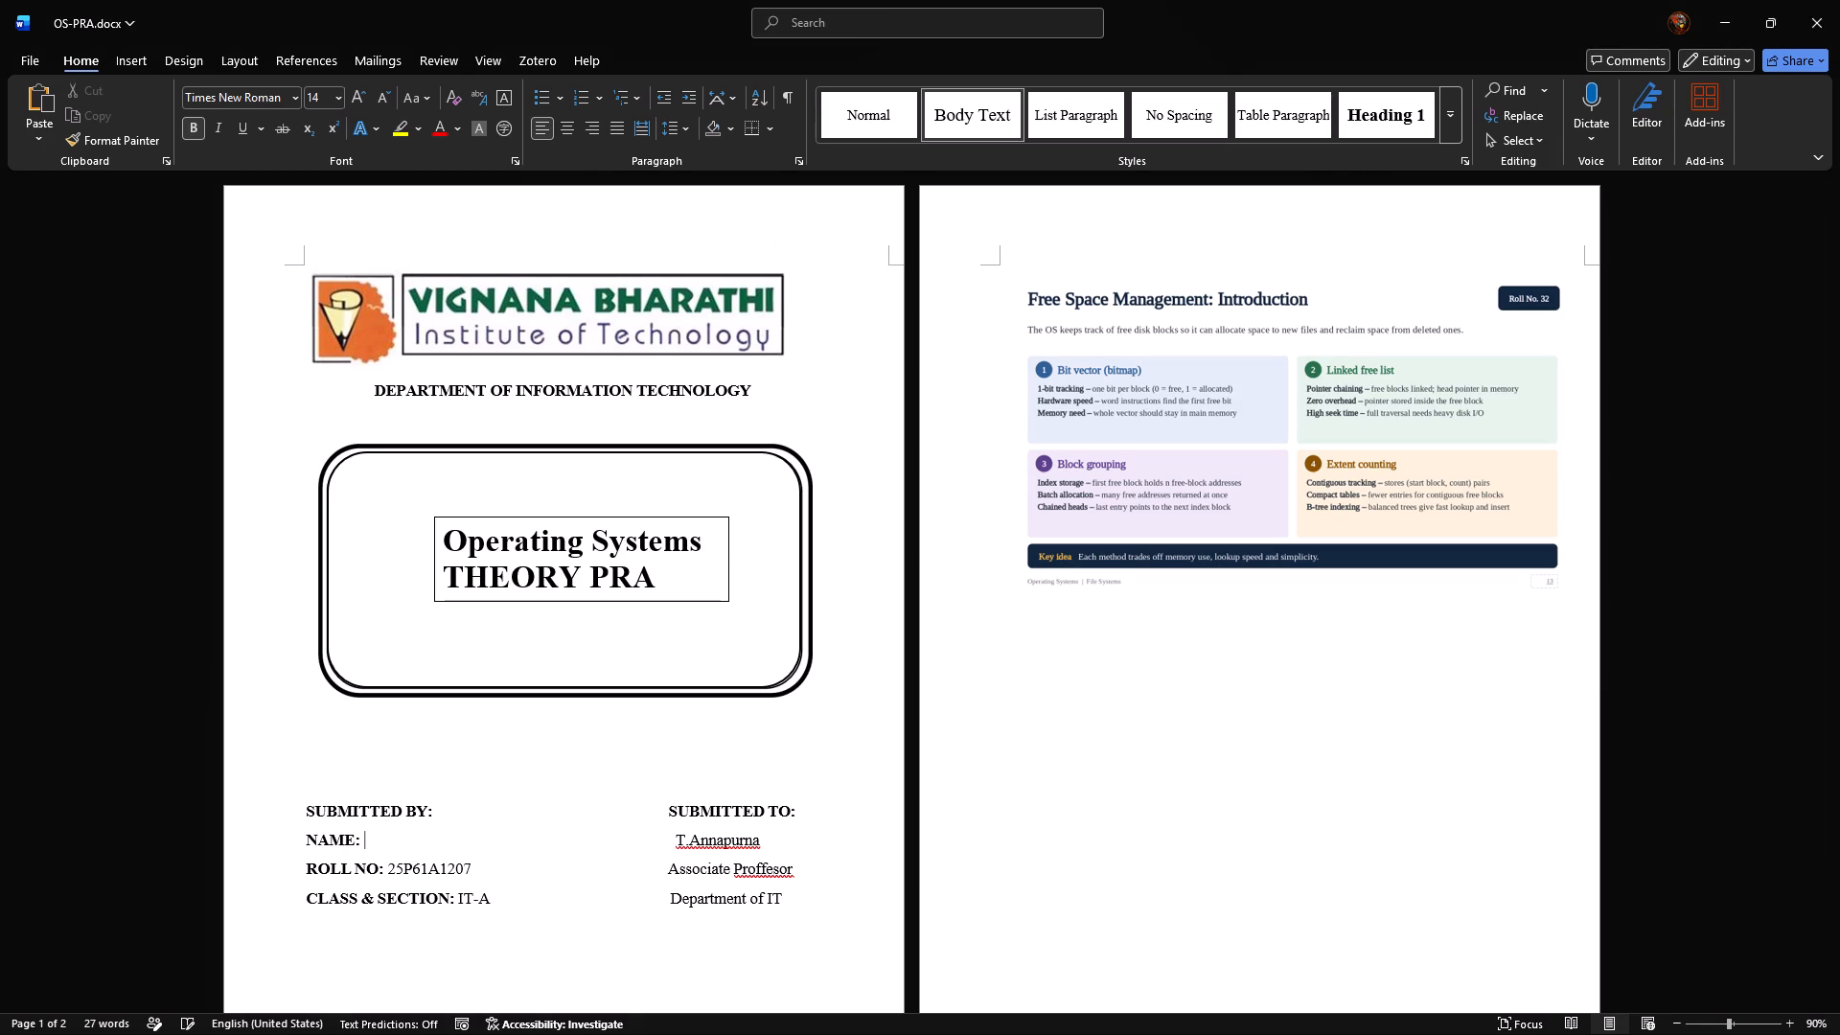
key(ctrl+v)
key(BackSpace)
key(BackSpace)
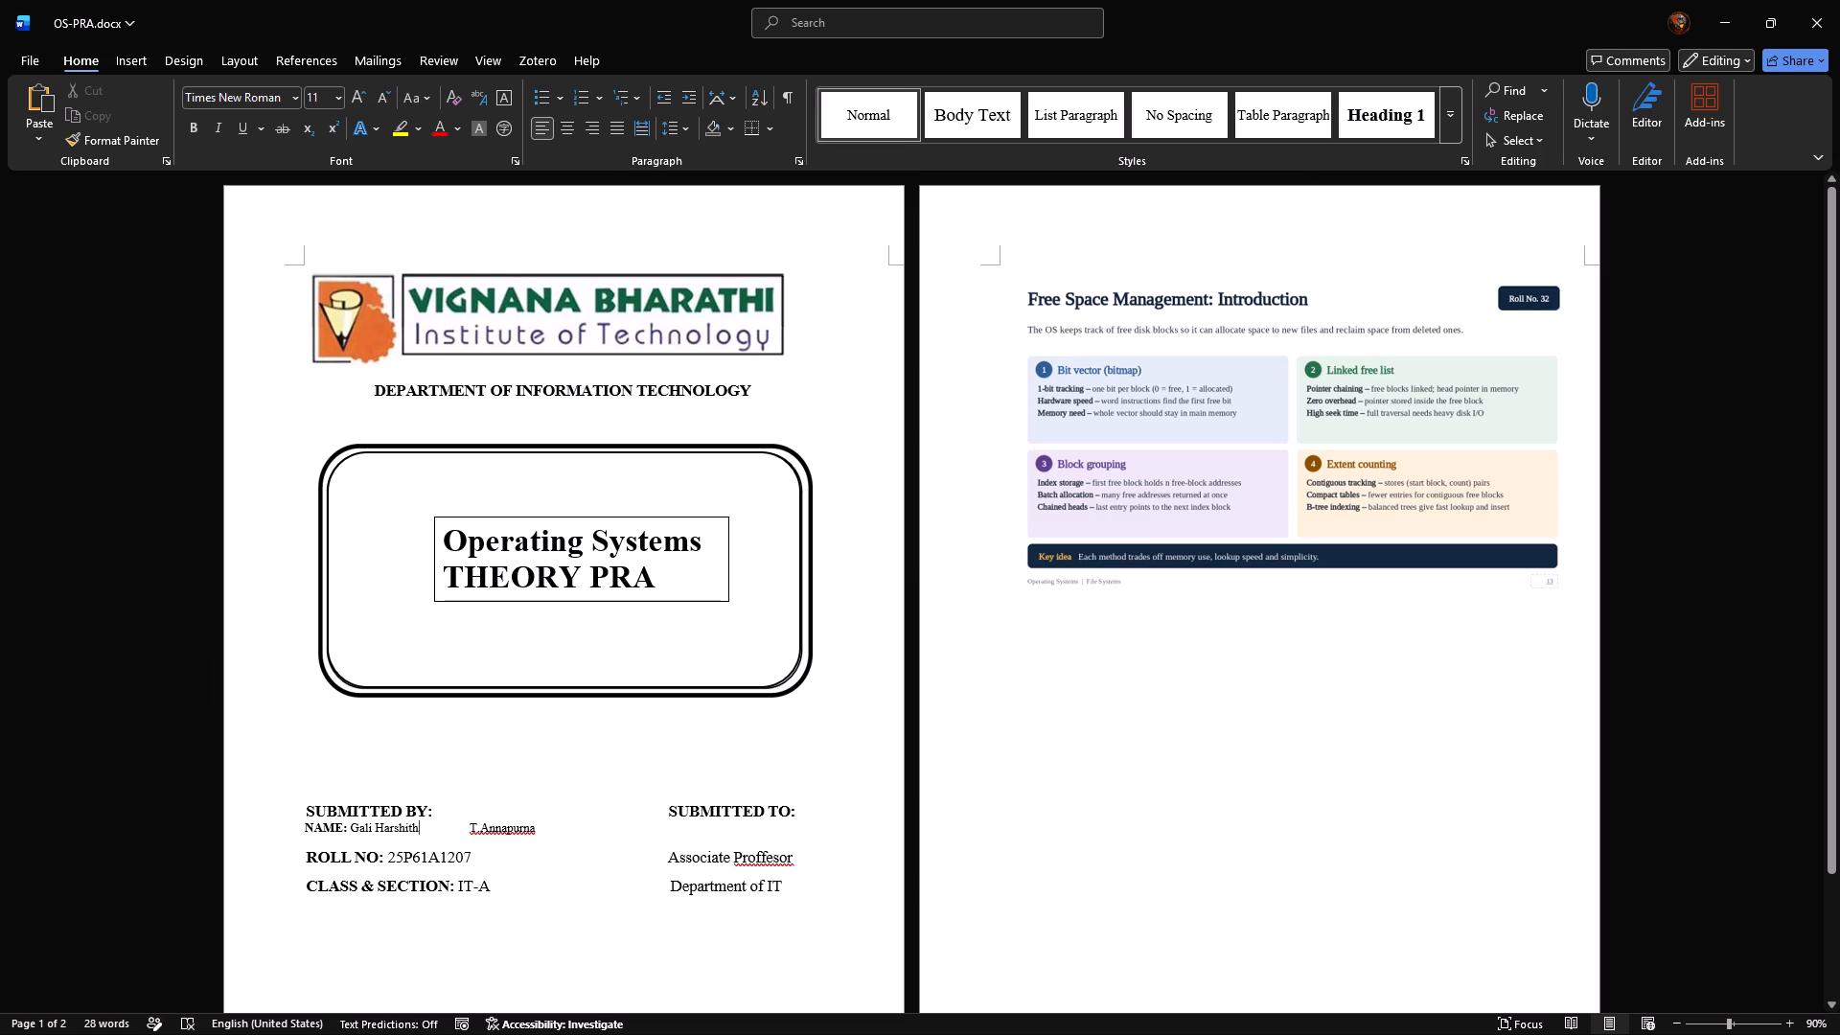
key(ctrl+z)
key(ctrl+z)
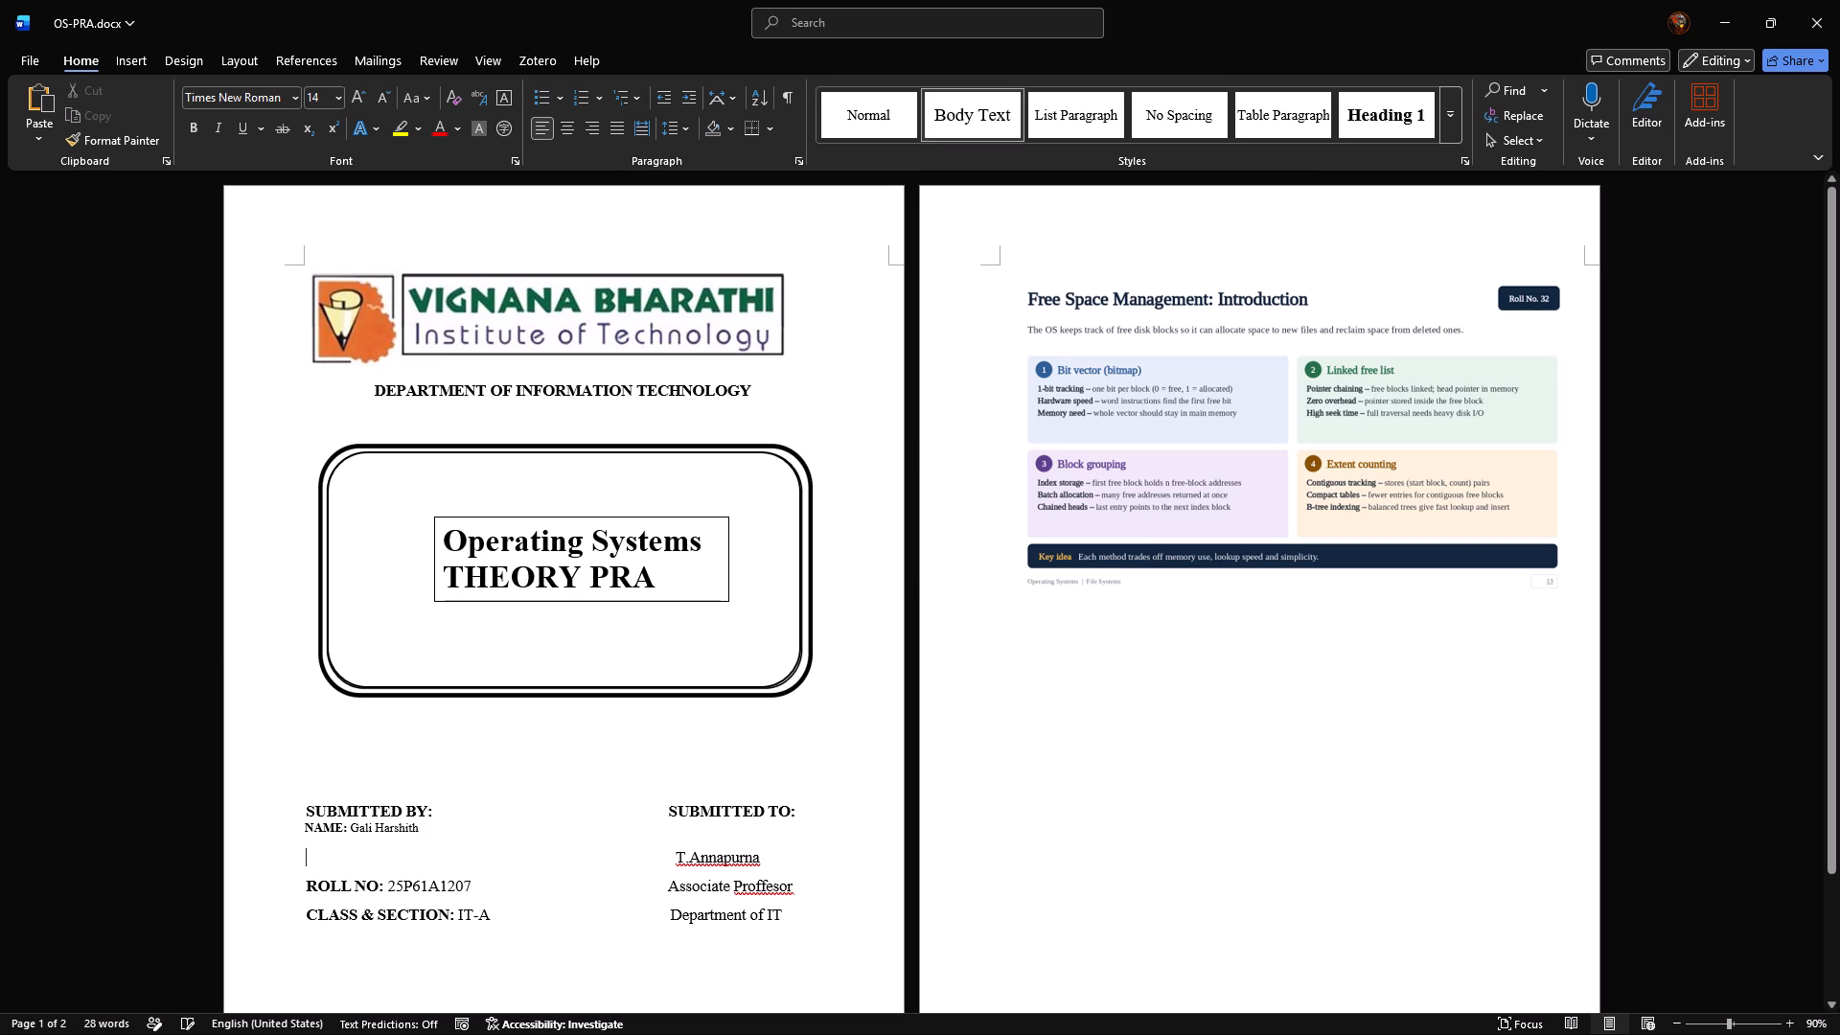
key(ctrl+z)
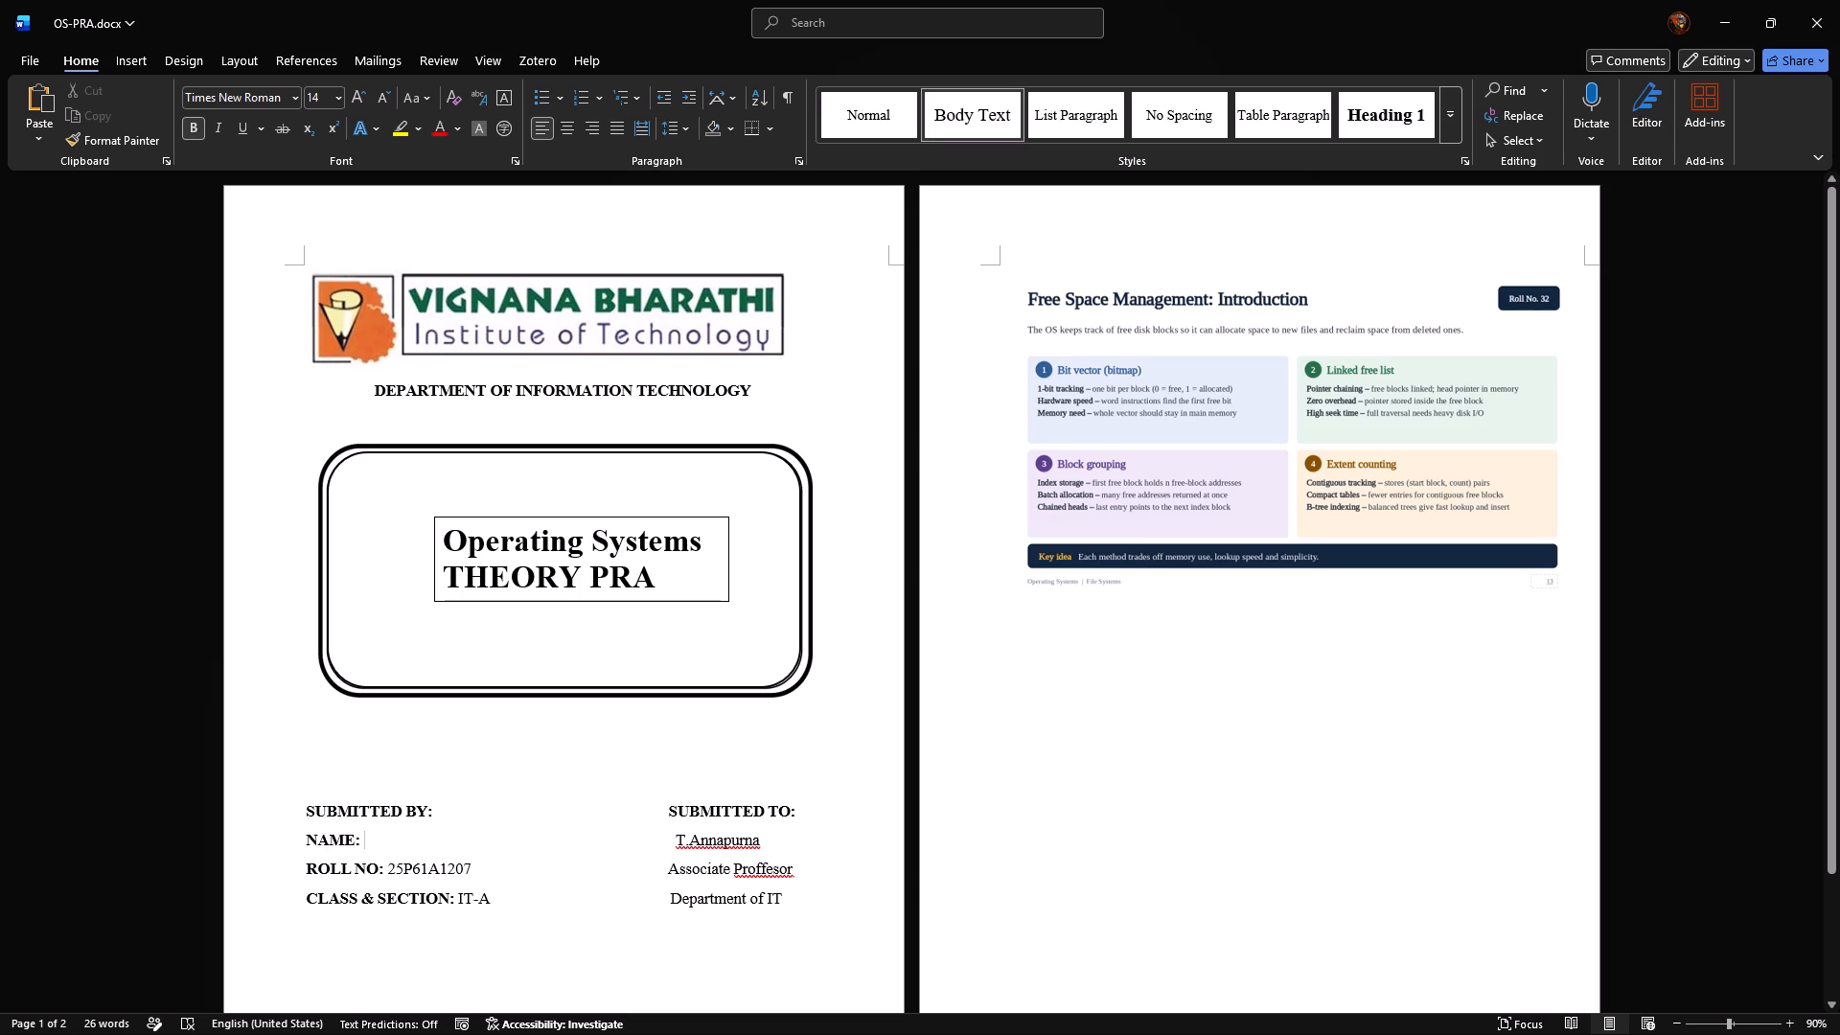
Enter the student's name from the Linux Essentials report in capitals on the OS-PRA.docx NAME line.
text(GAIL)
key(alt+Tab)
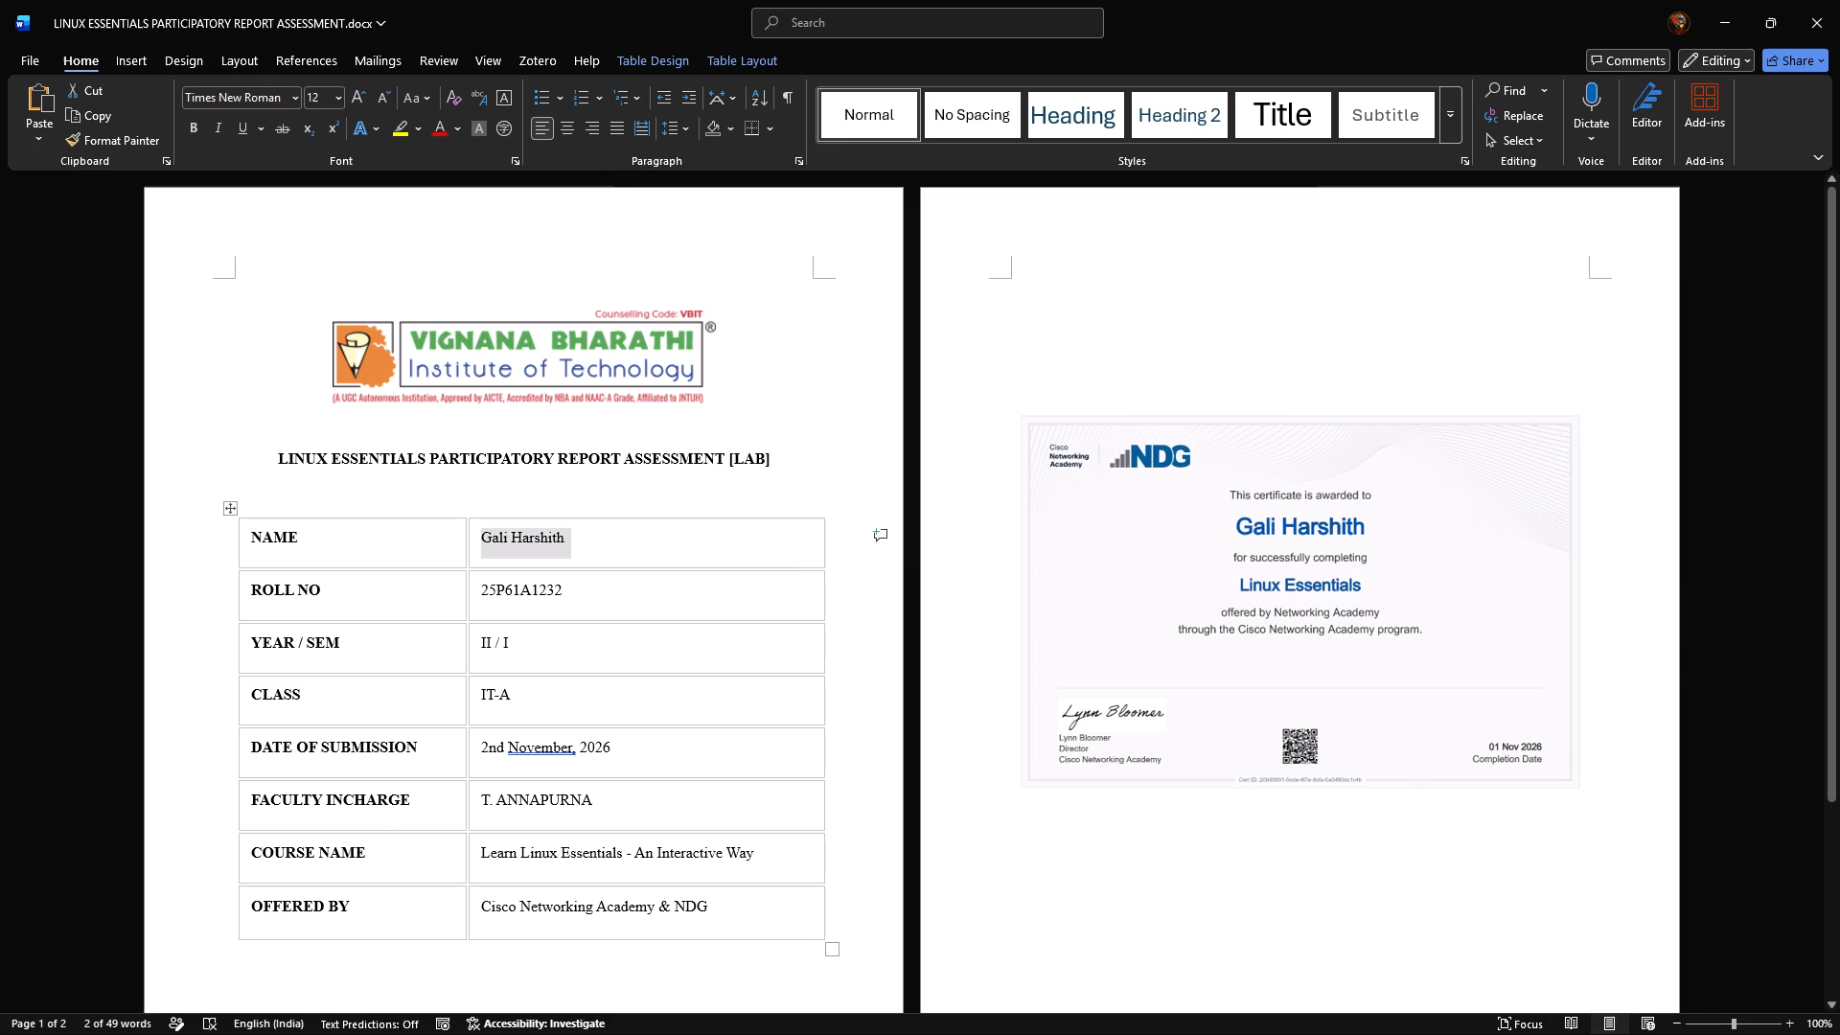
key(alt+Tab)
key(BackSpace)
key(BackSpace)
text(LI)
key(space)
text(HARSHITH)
Compare the student details on the OS-PRA.docx cover page with those in the Linux Essentials report.
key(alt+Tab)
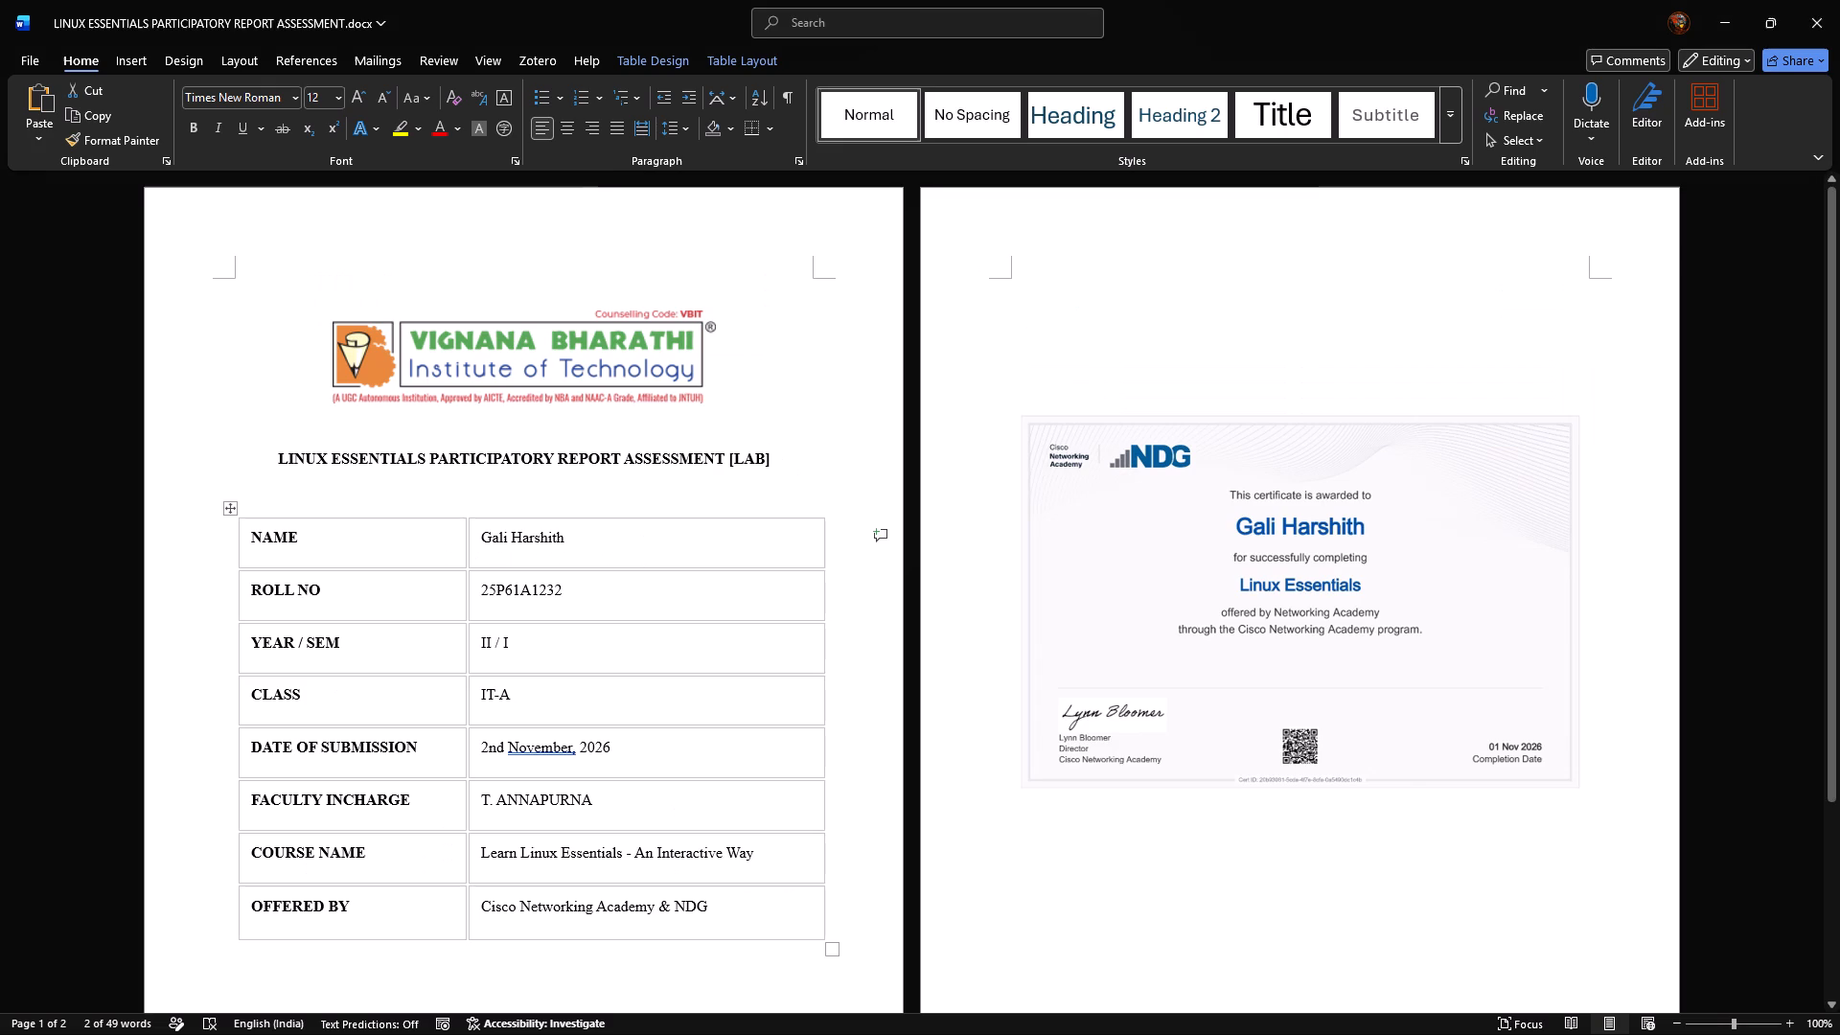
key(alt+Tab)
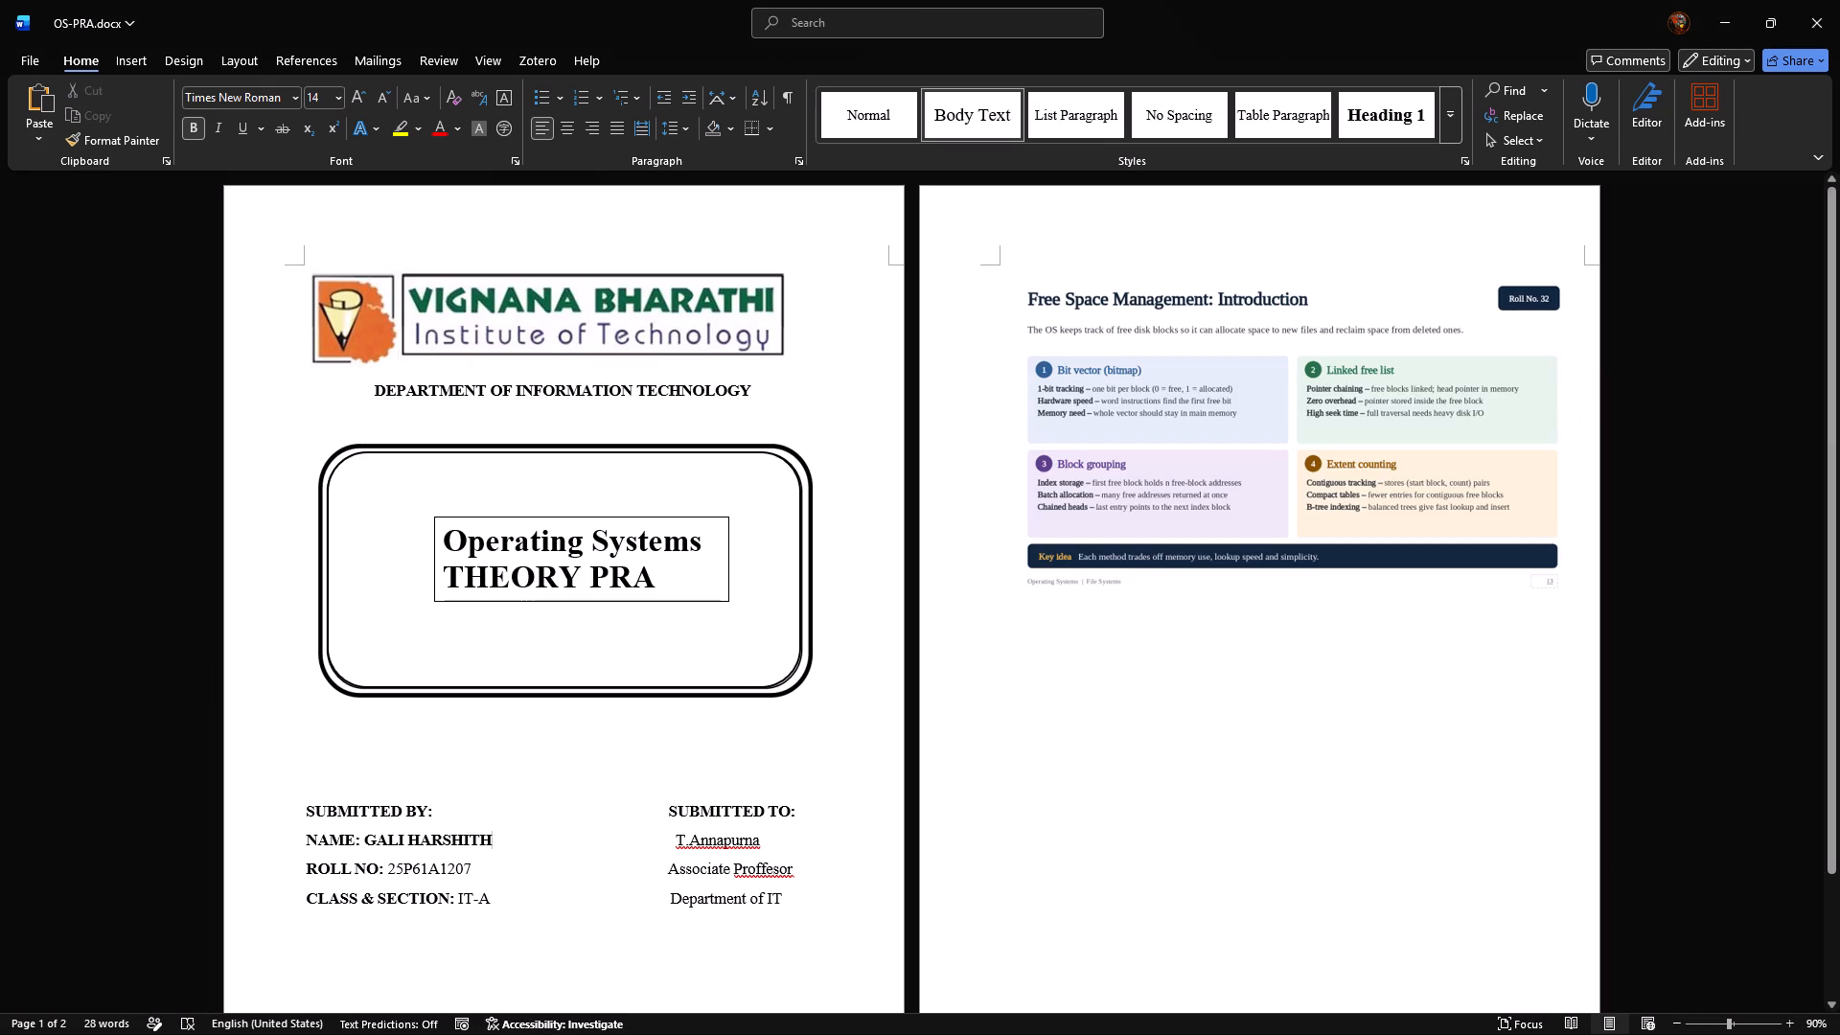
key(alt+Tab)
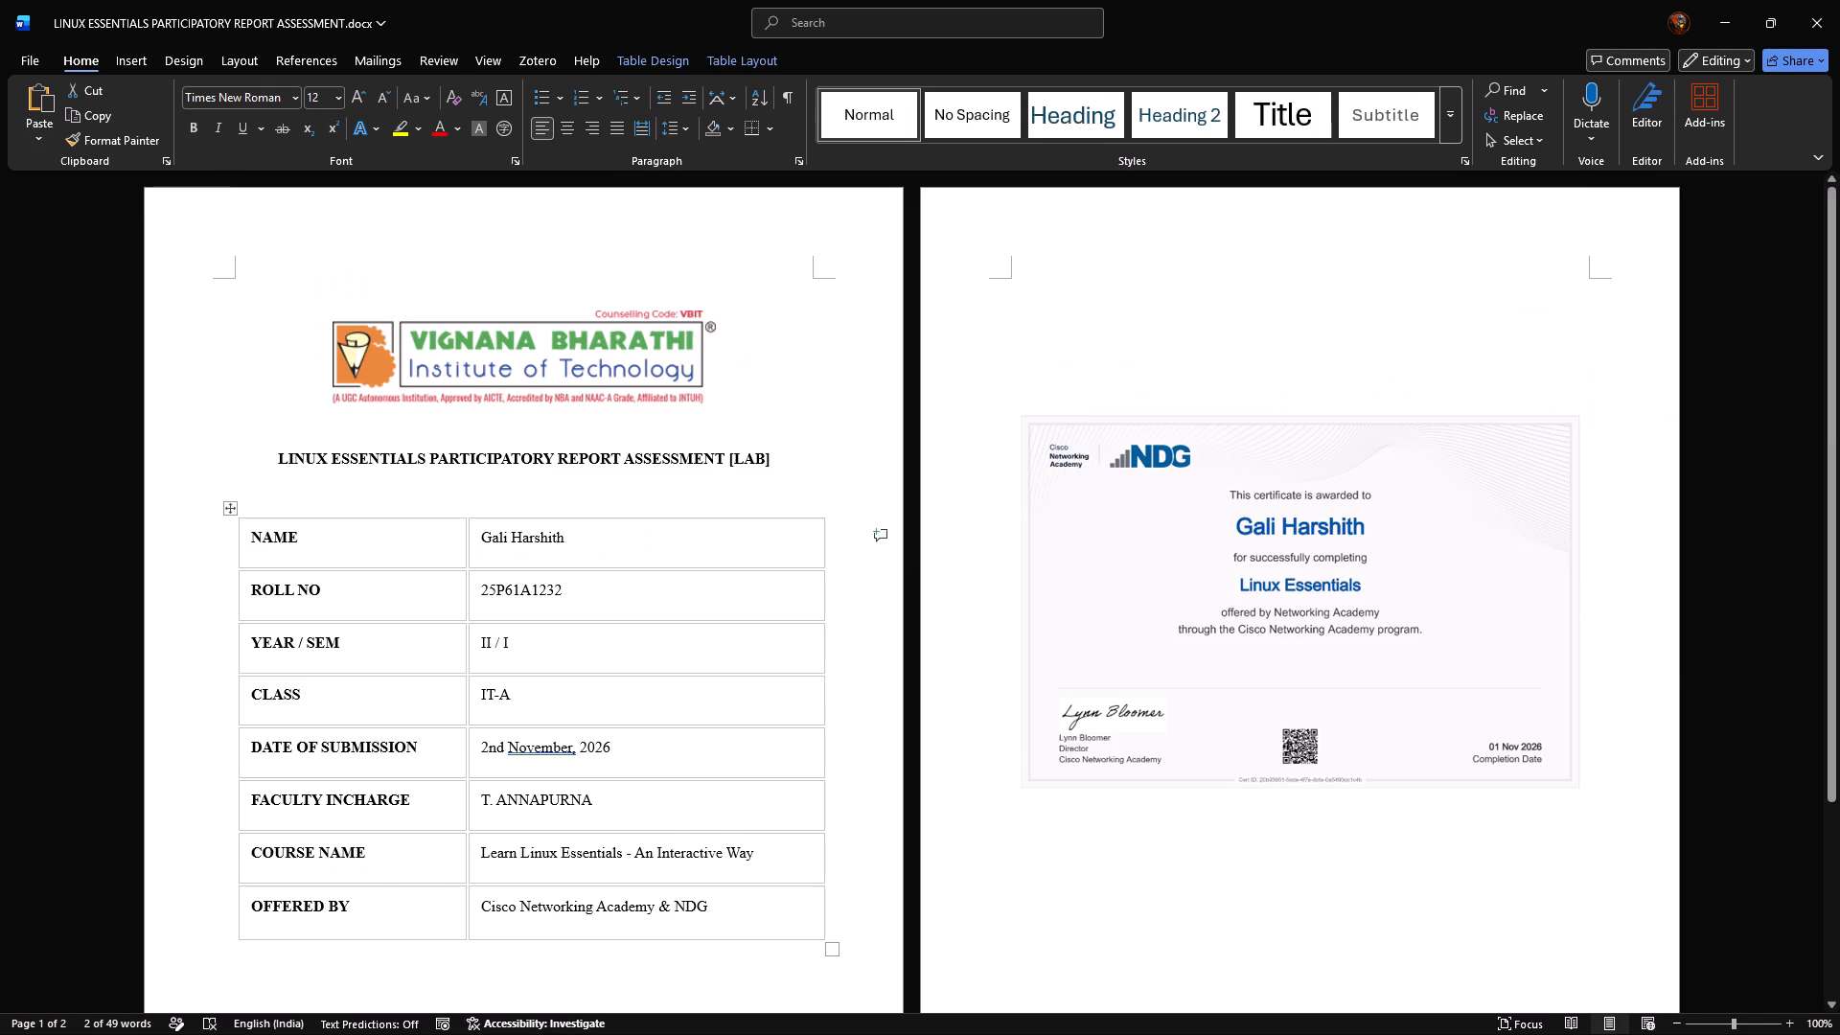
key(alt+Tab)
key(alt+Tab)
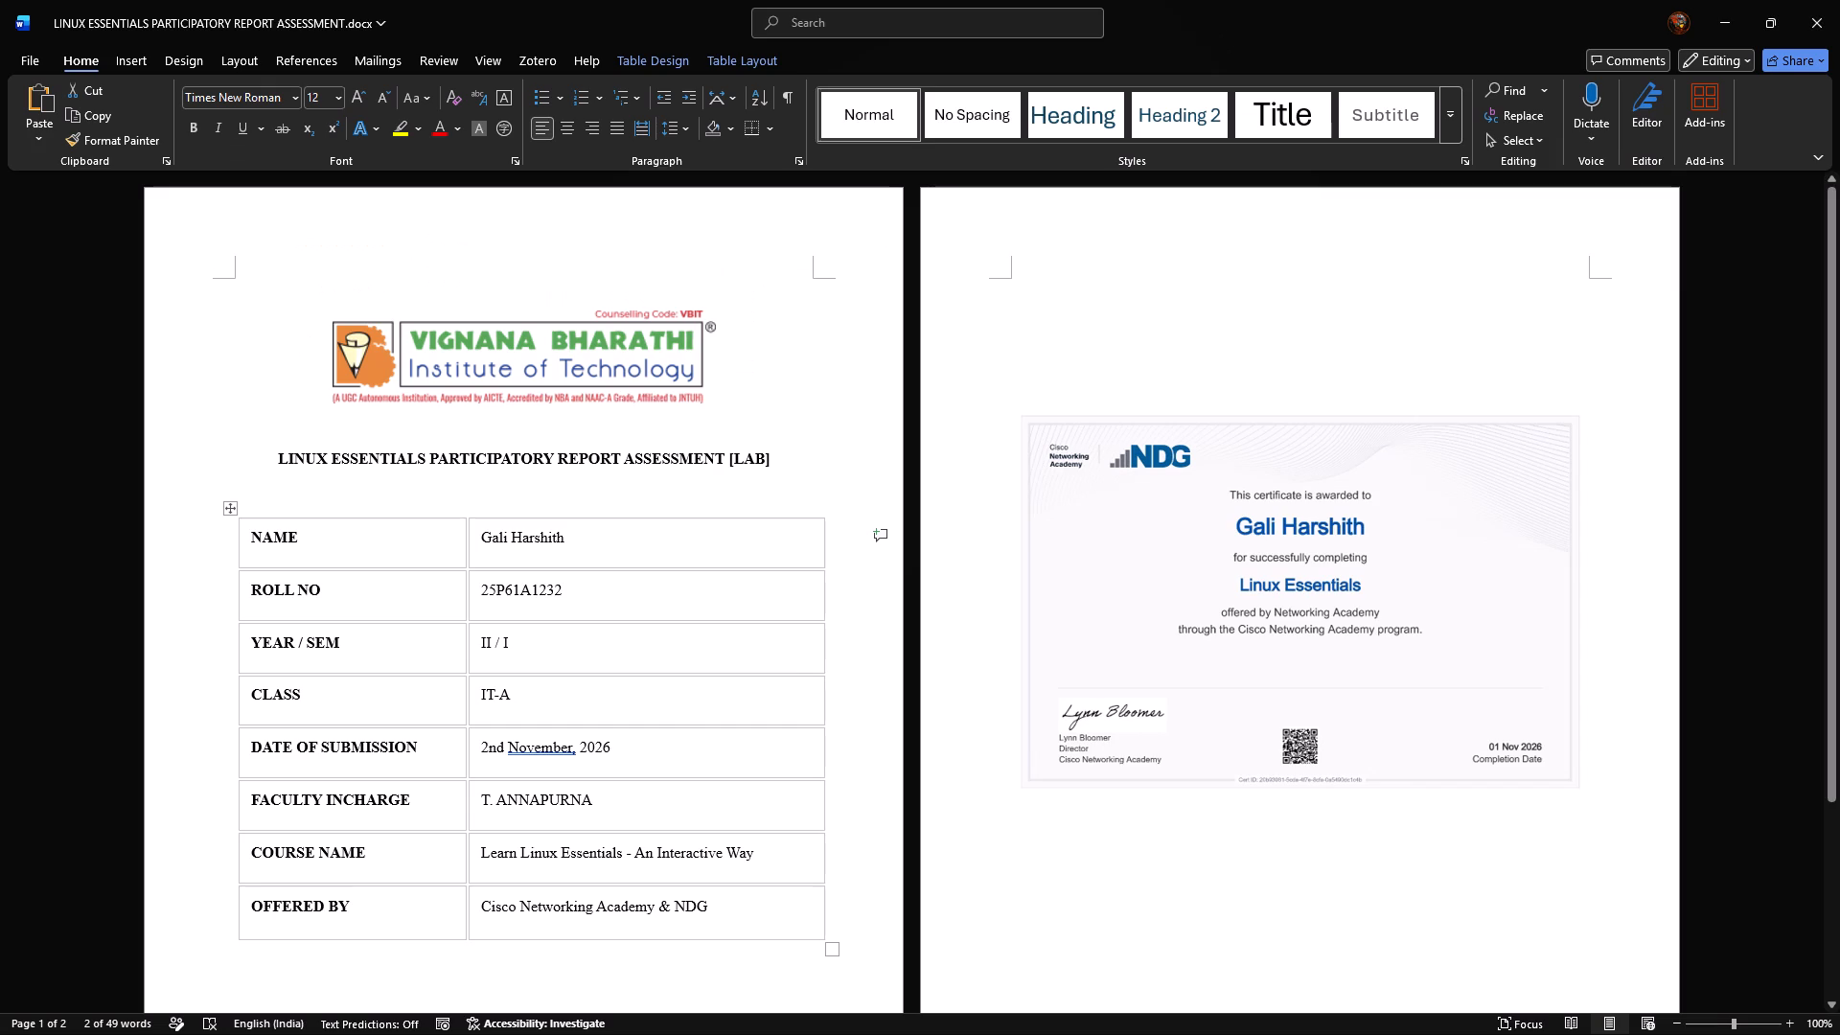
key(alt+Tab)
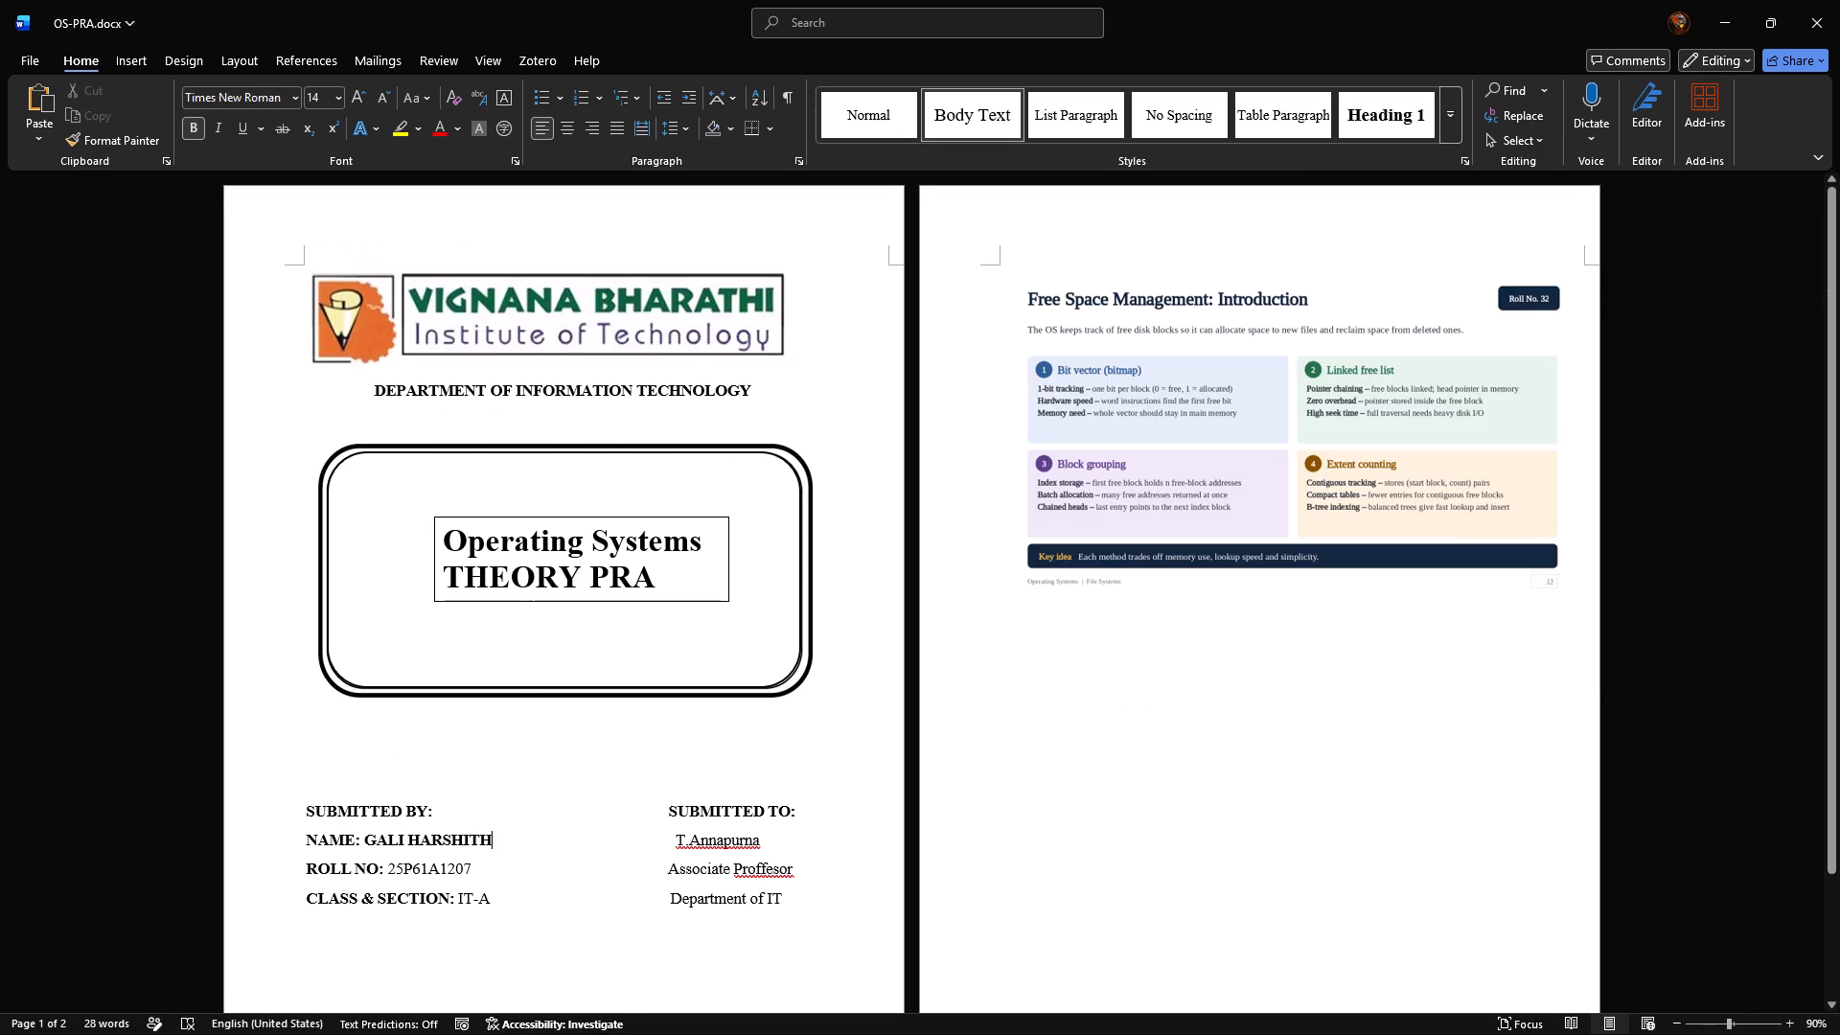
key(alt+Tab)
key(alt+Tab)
Remove the bold formatting from the student's name on the cover page's NAME line.
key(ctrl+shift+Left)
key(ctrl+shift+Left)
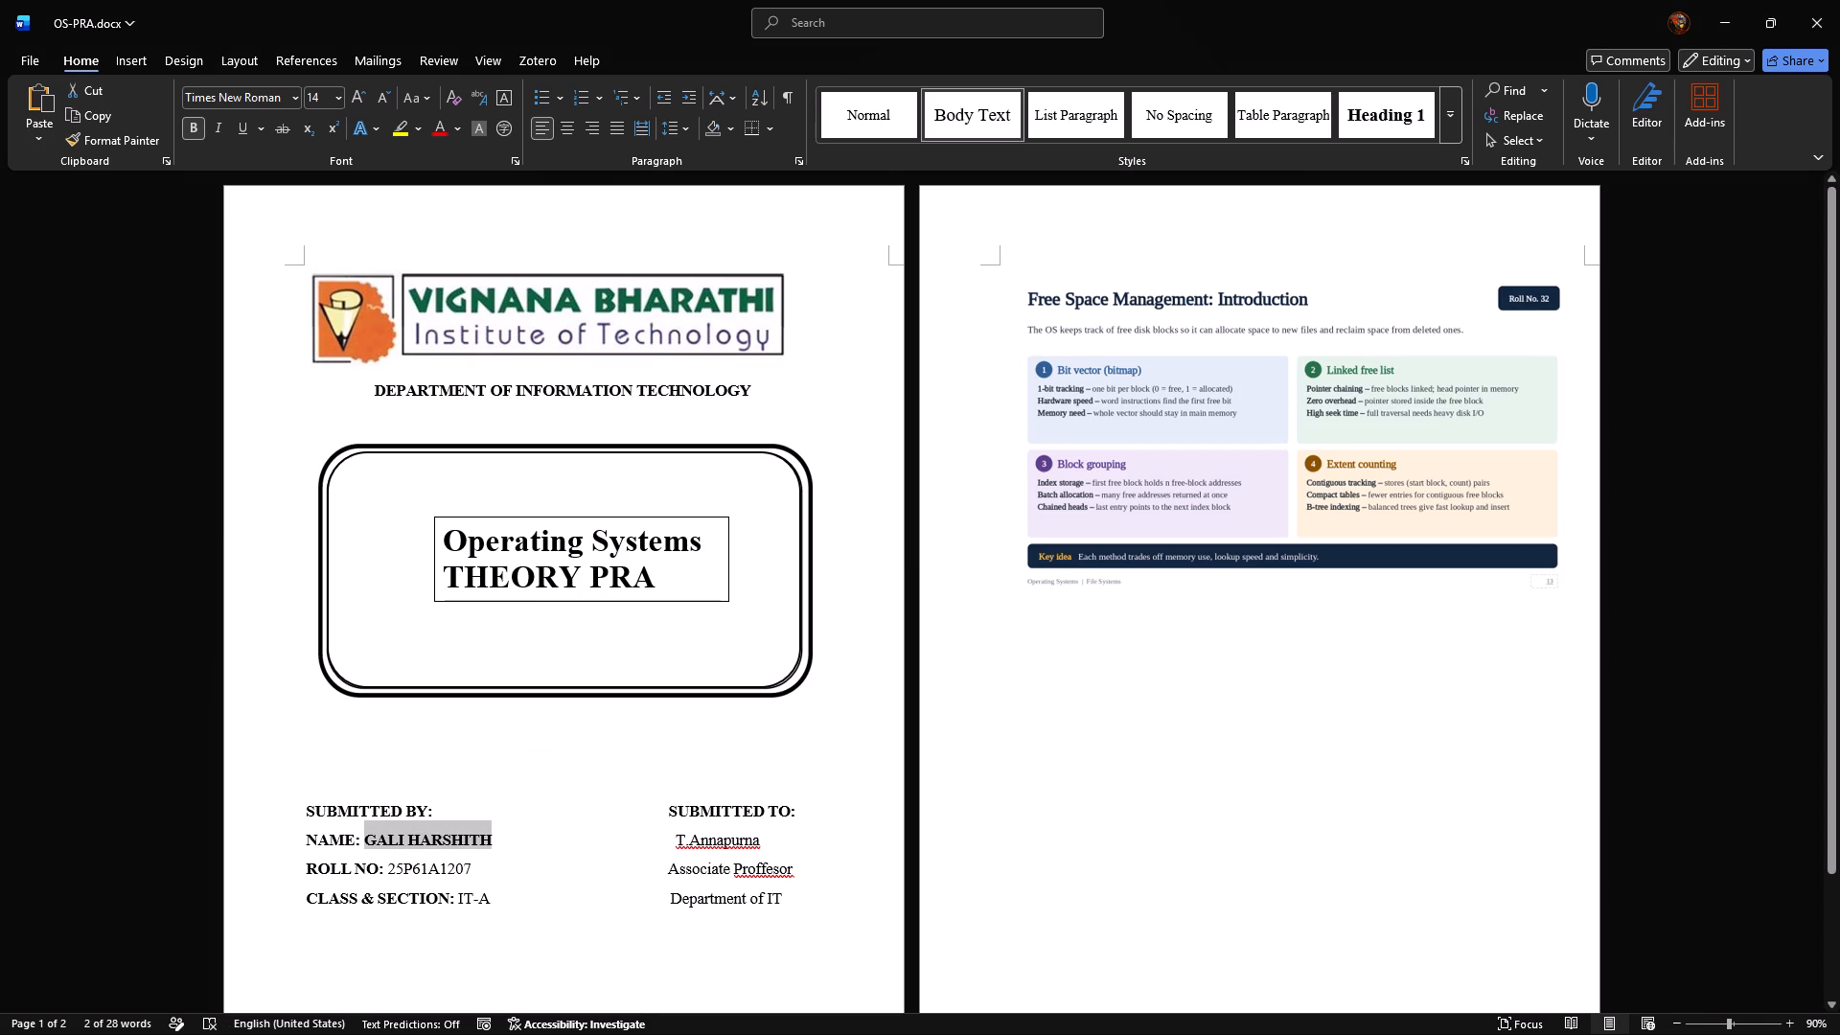
click(197, 124)
click(555, 867)
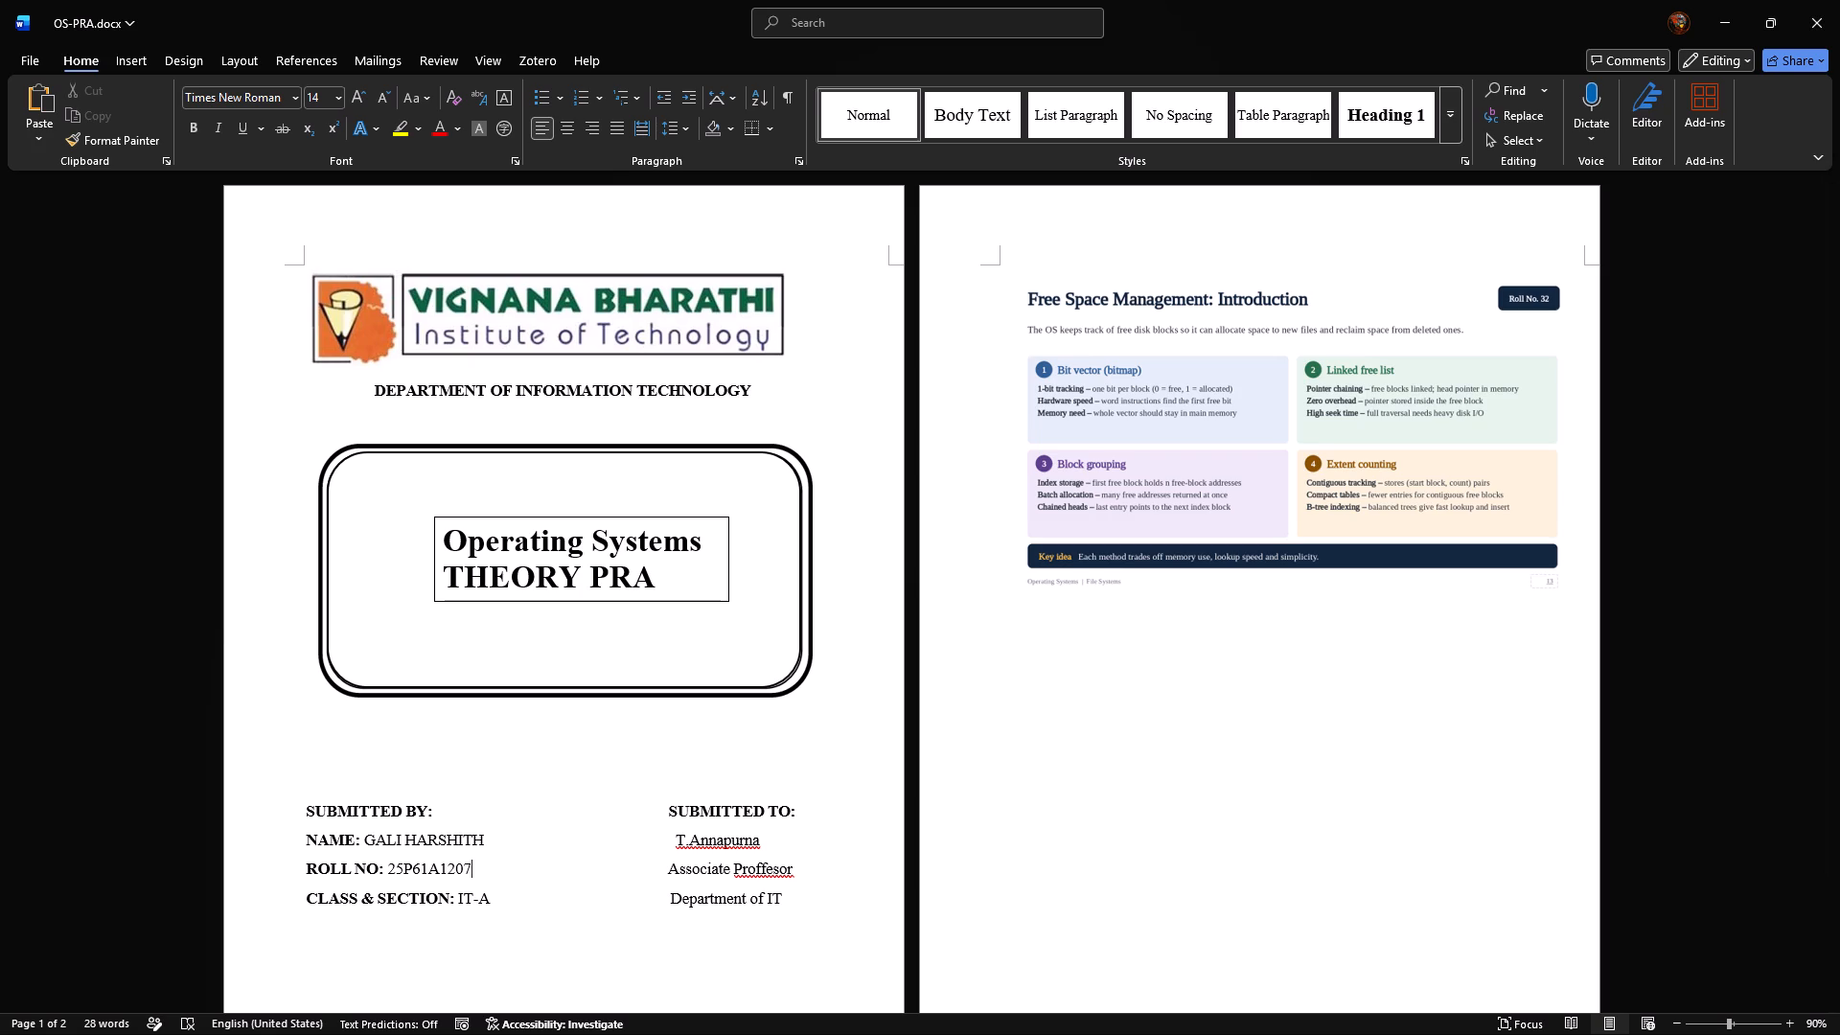
scroll(702, 902, down, 9)
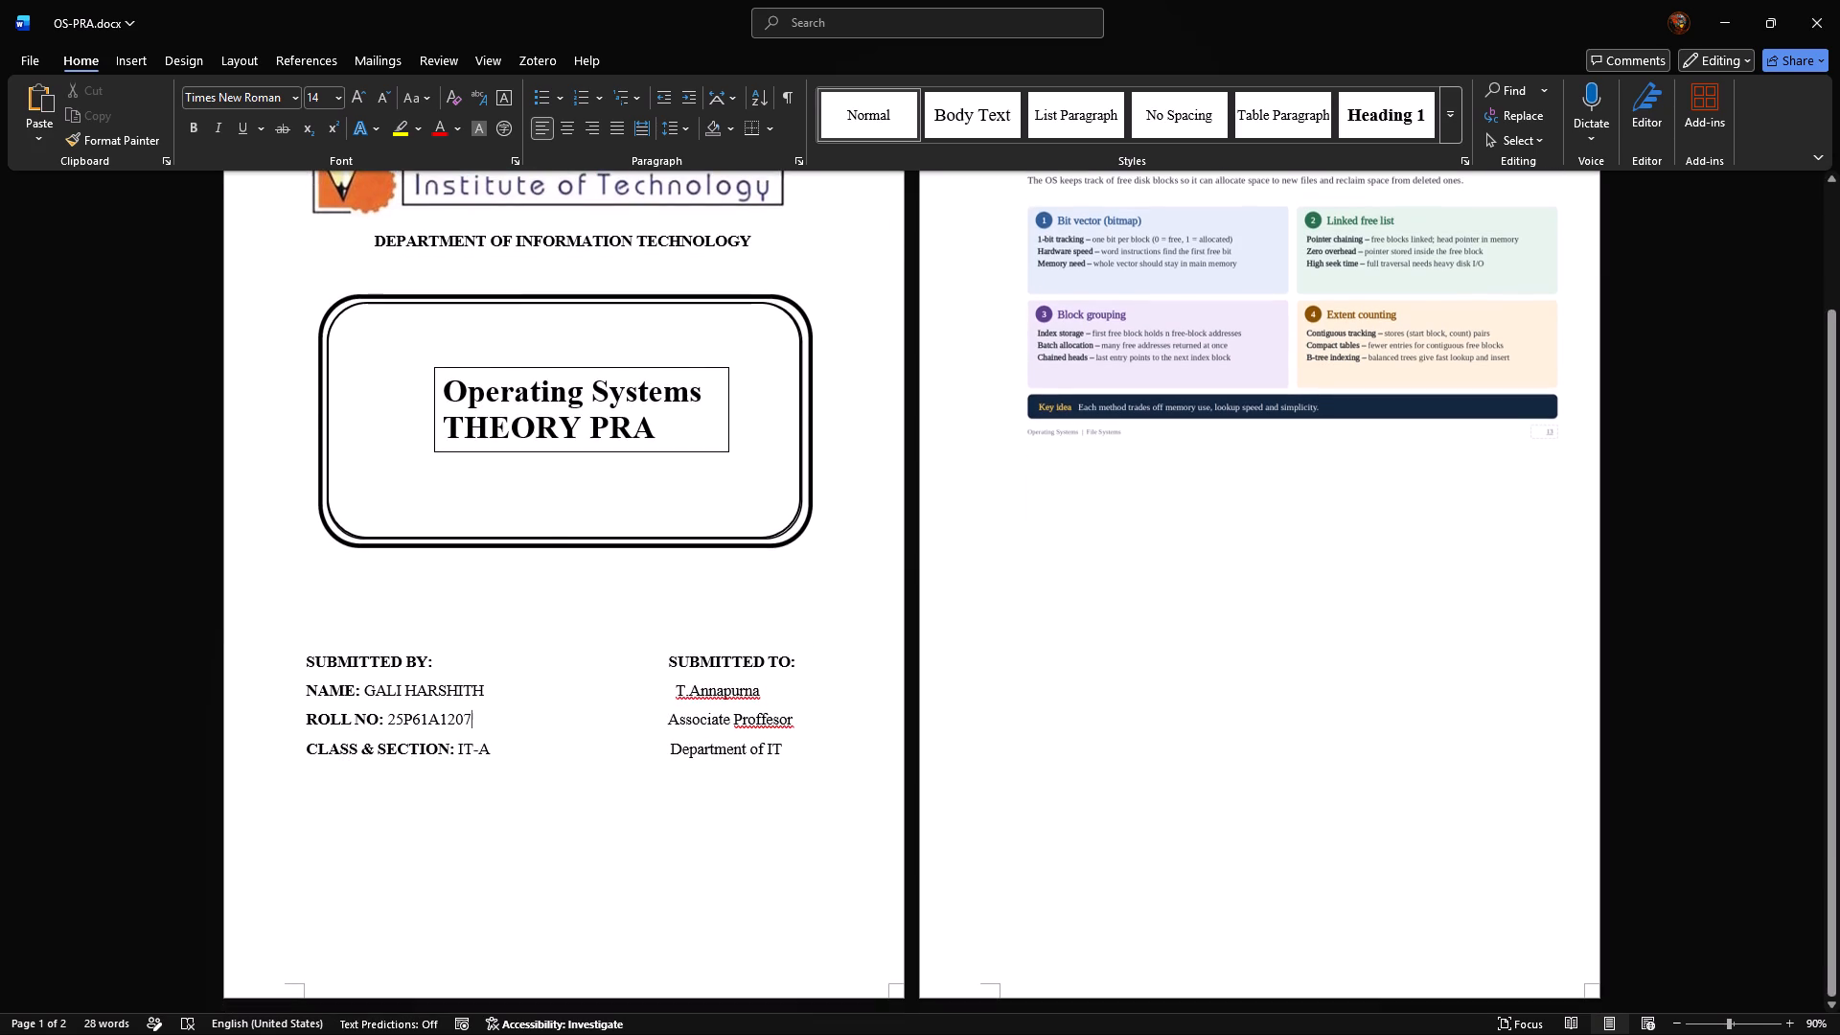
scroll(700, 897, up, 7)
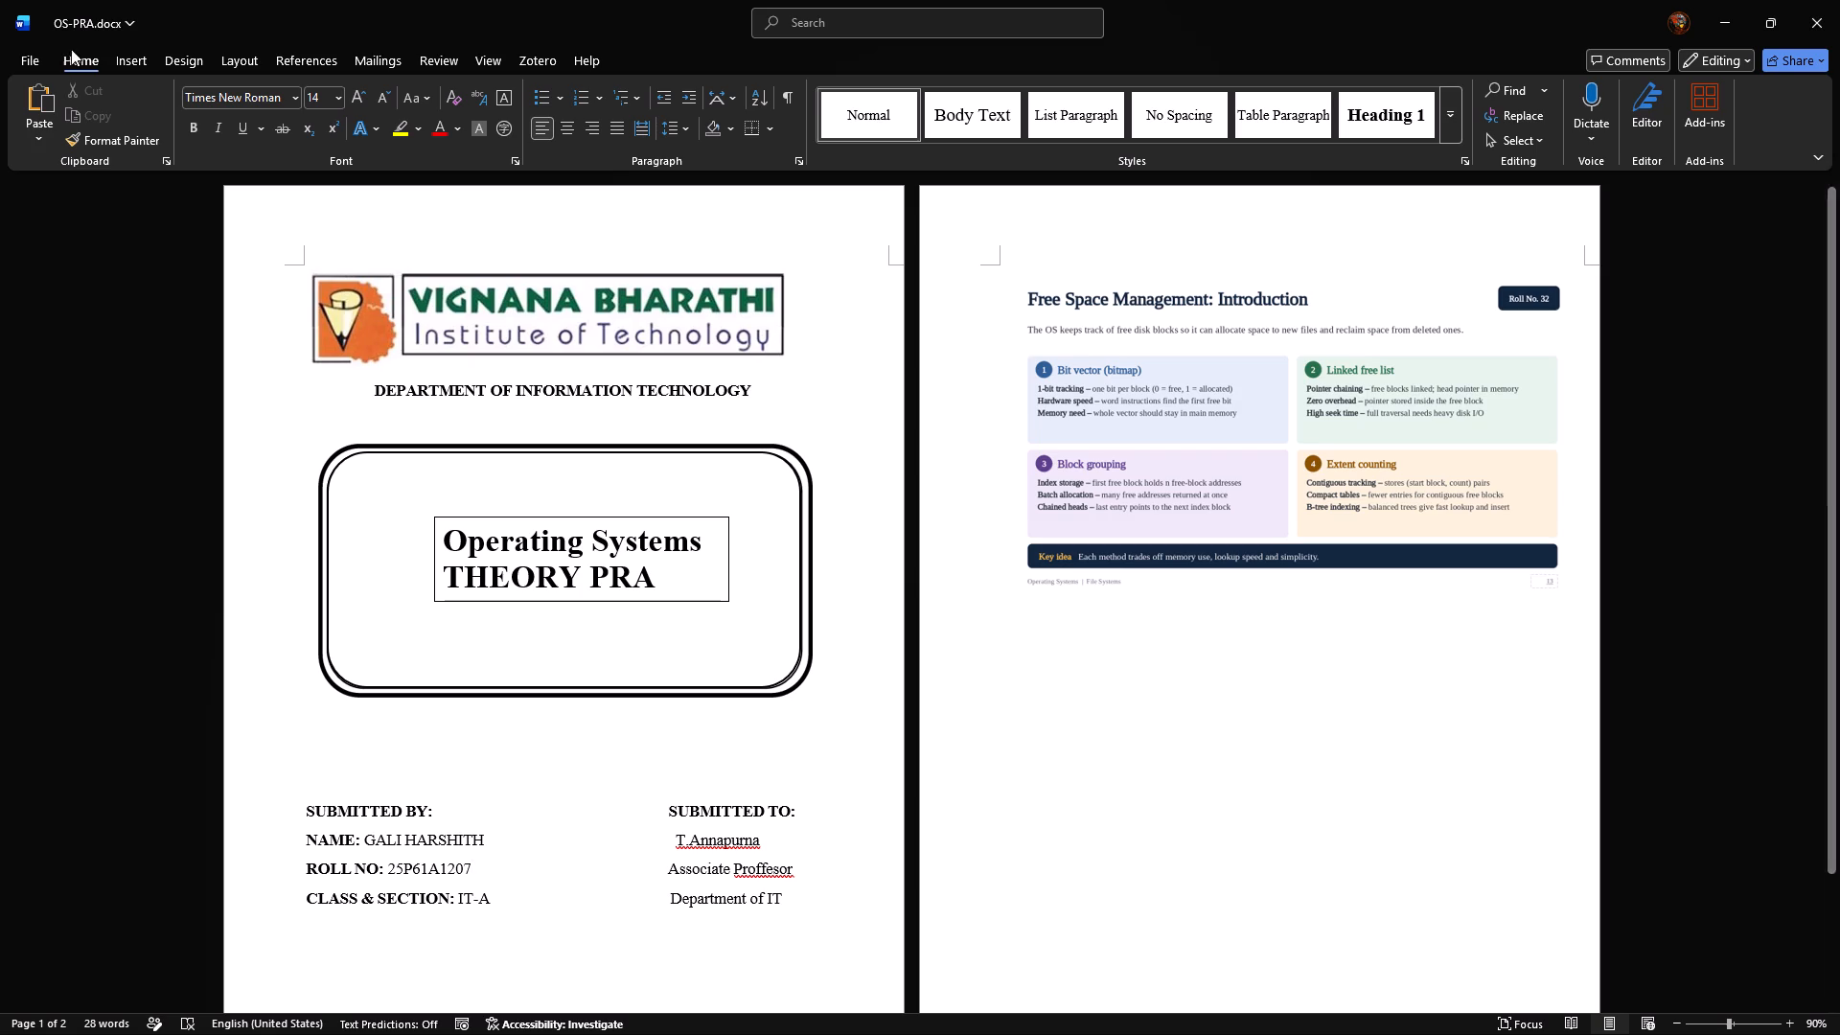
click(45, 58)
click(81, 418)
click(512, 235)
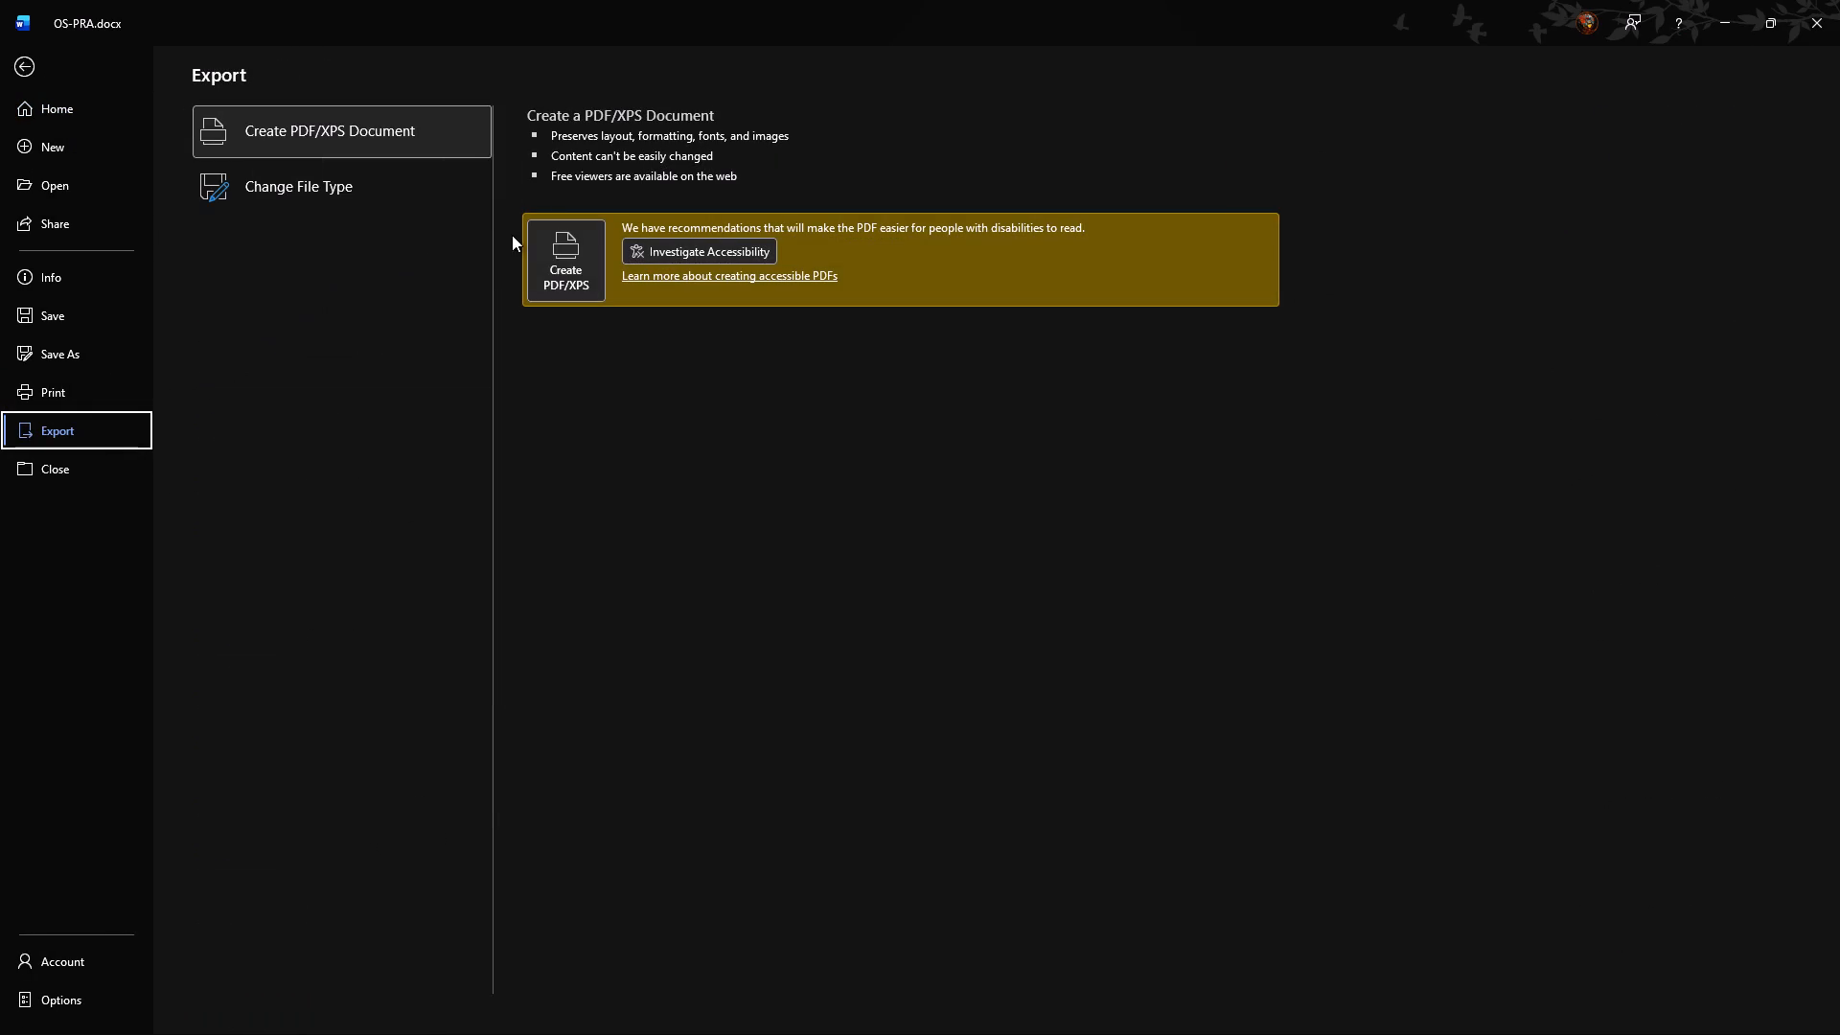
click(554, 238)
scroll(76, 292, up, 5)
click(62, 256)
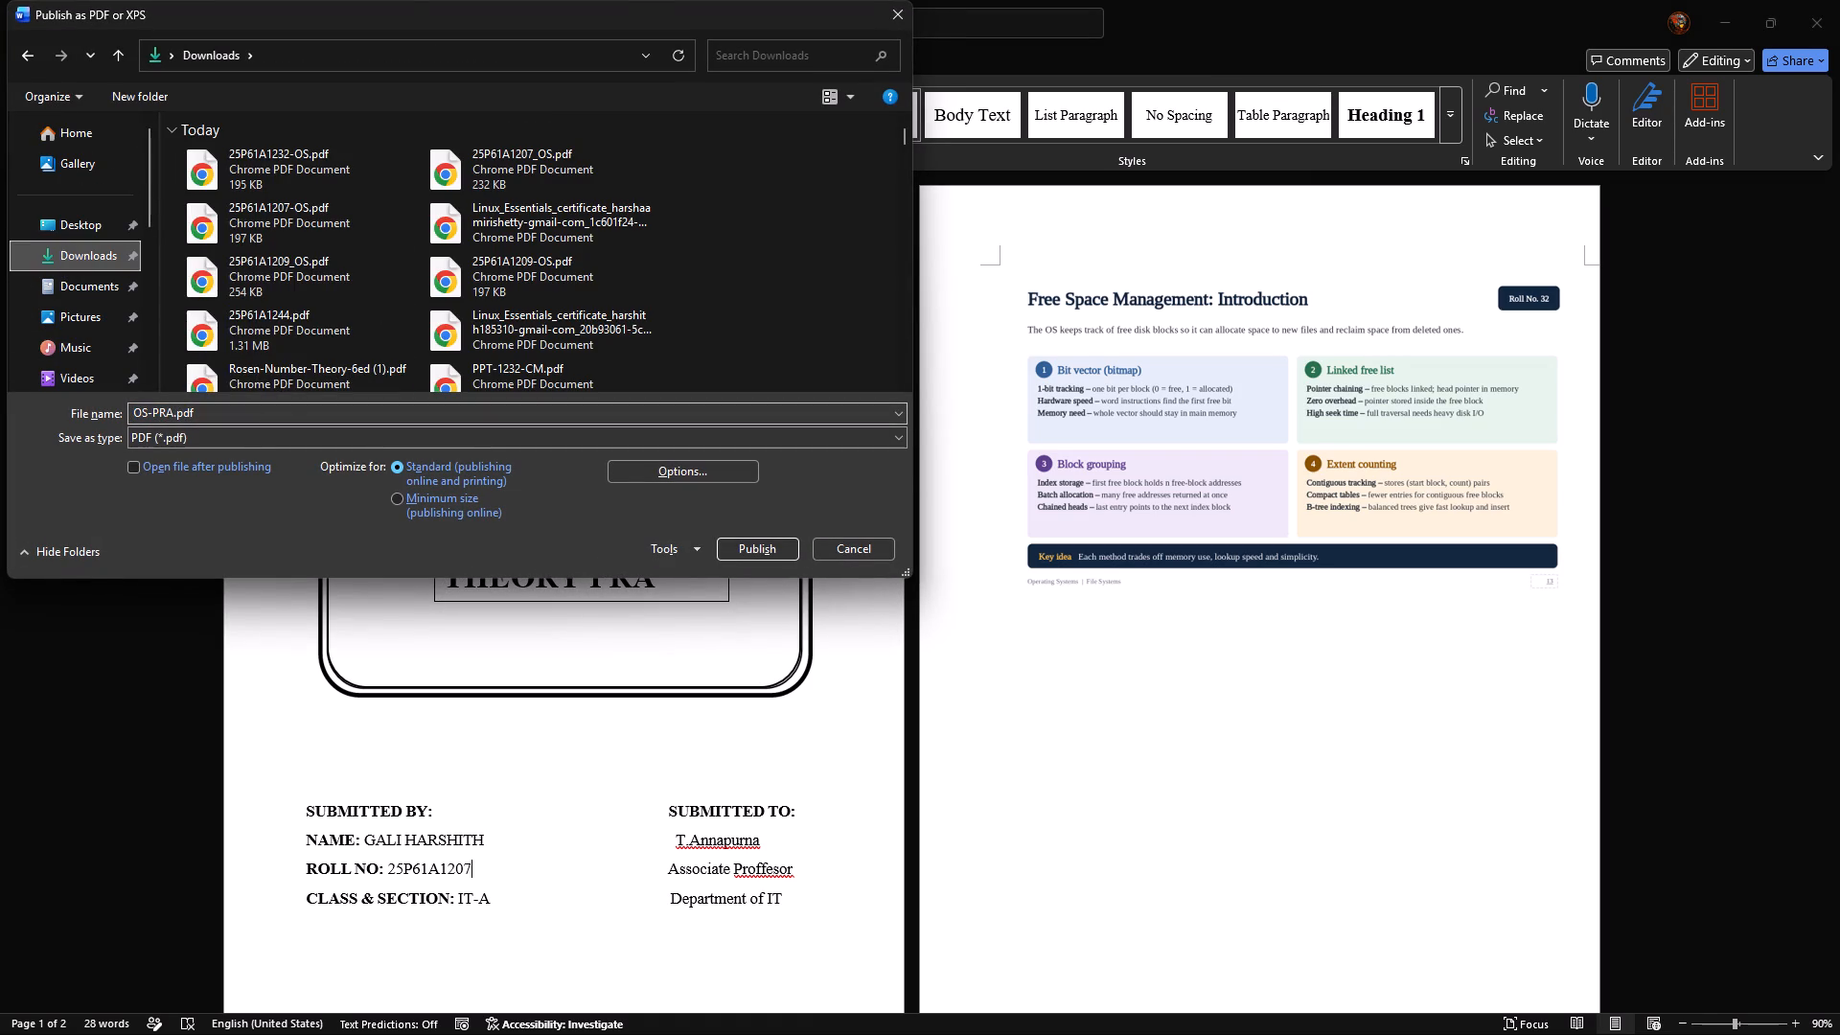
click(303, 177)
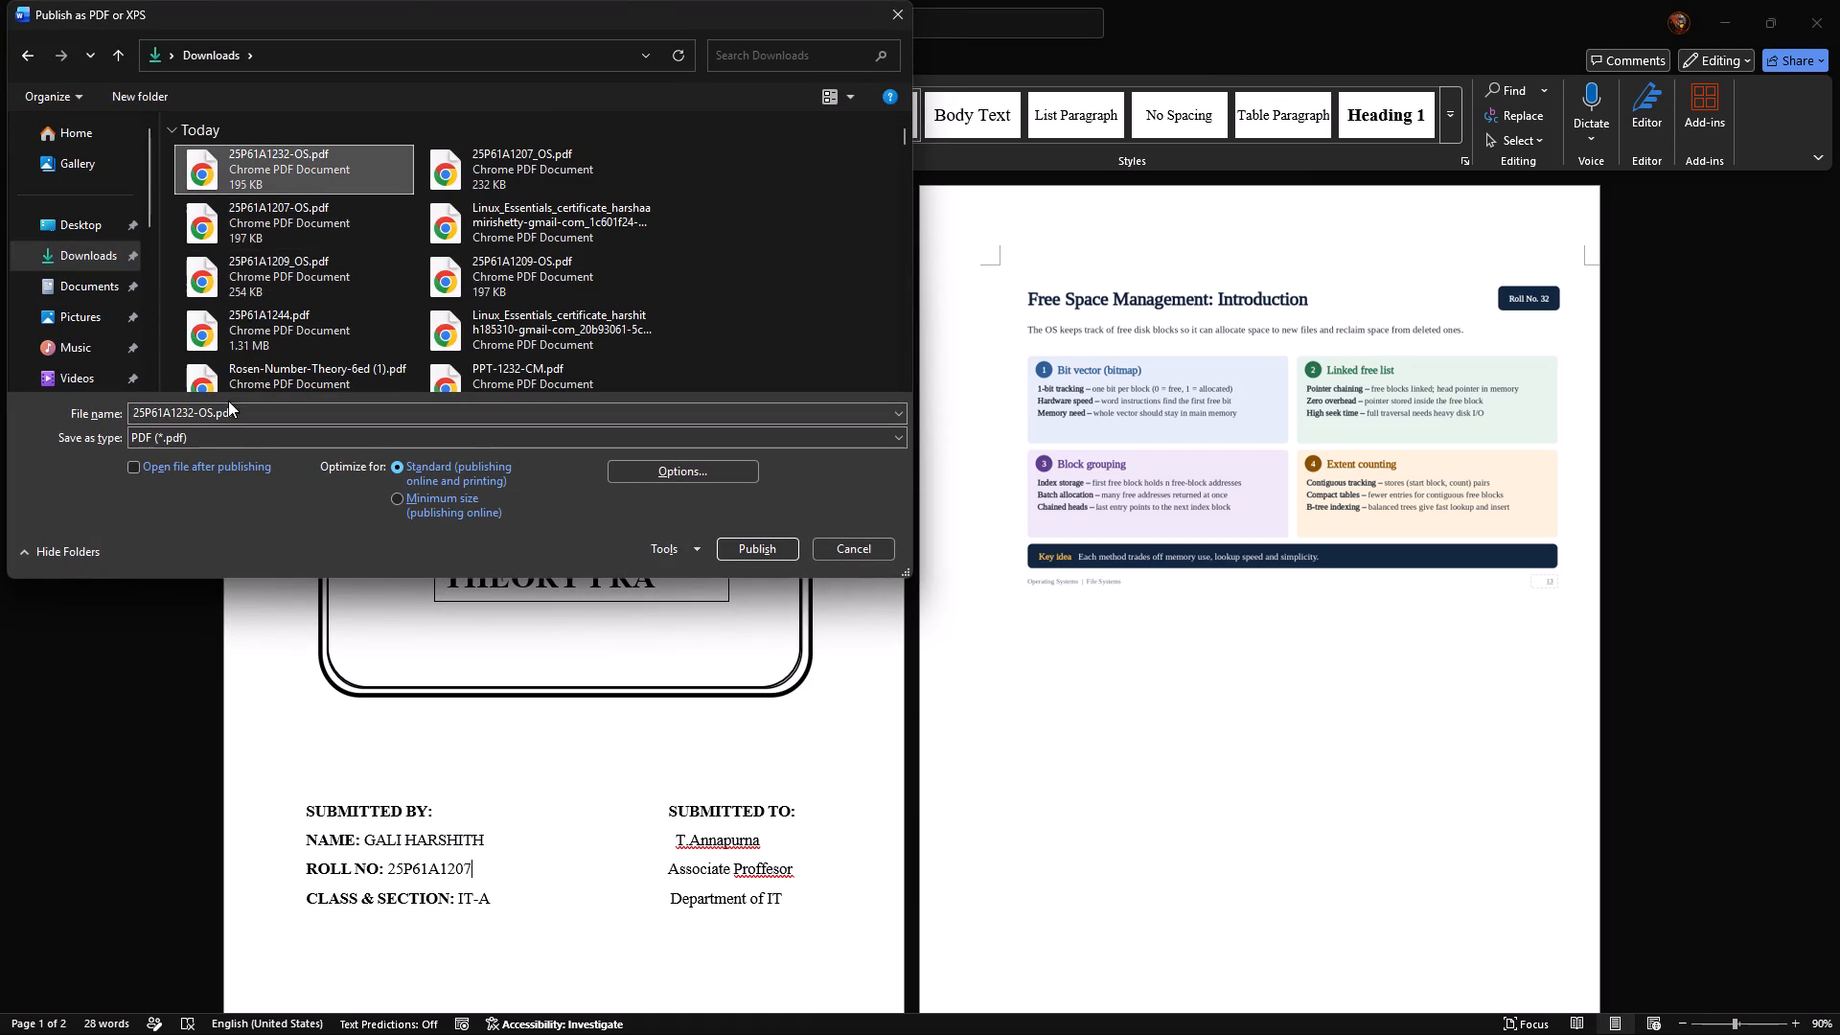
click(199, 412)
key(Right)
key(BackSpace)
key(BackSpace)
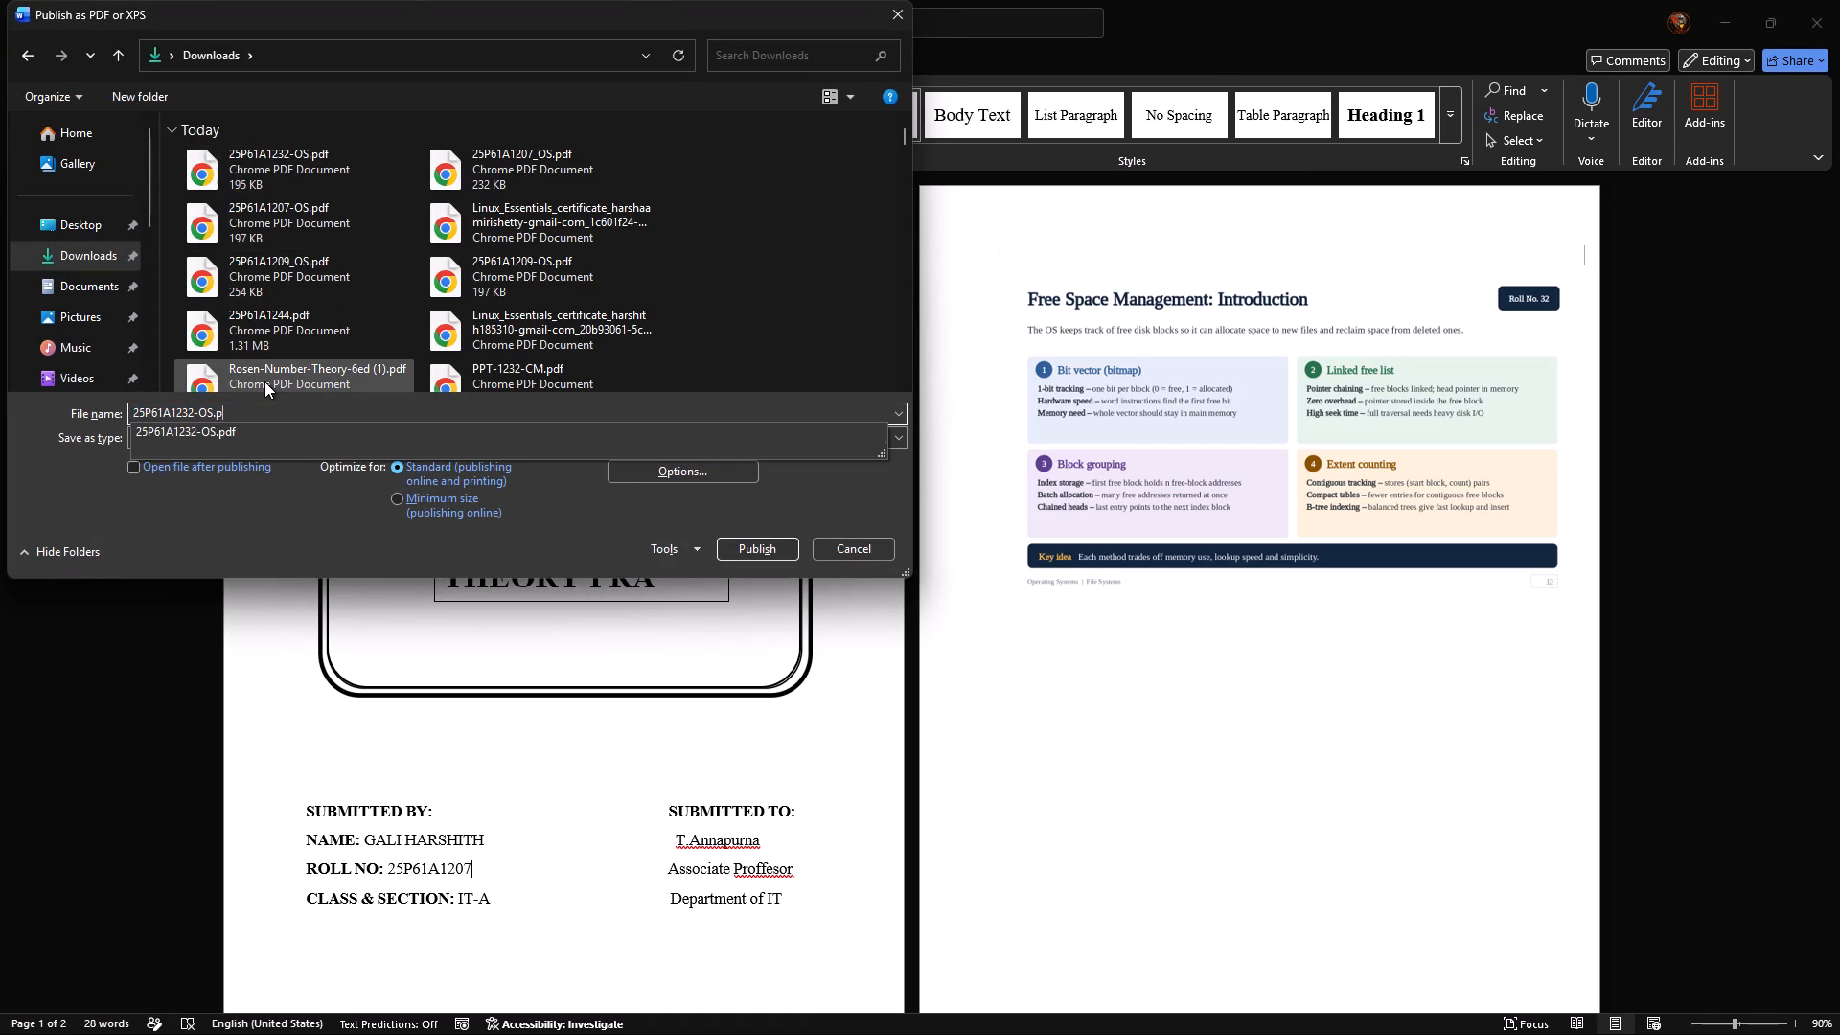
key(BackSpace)
key(BackSpace)
key(Left)
key(Left)
key(BackSpace)
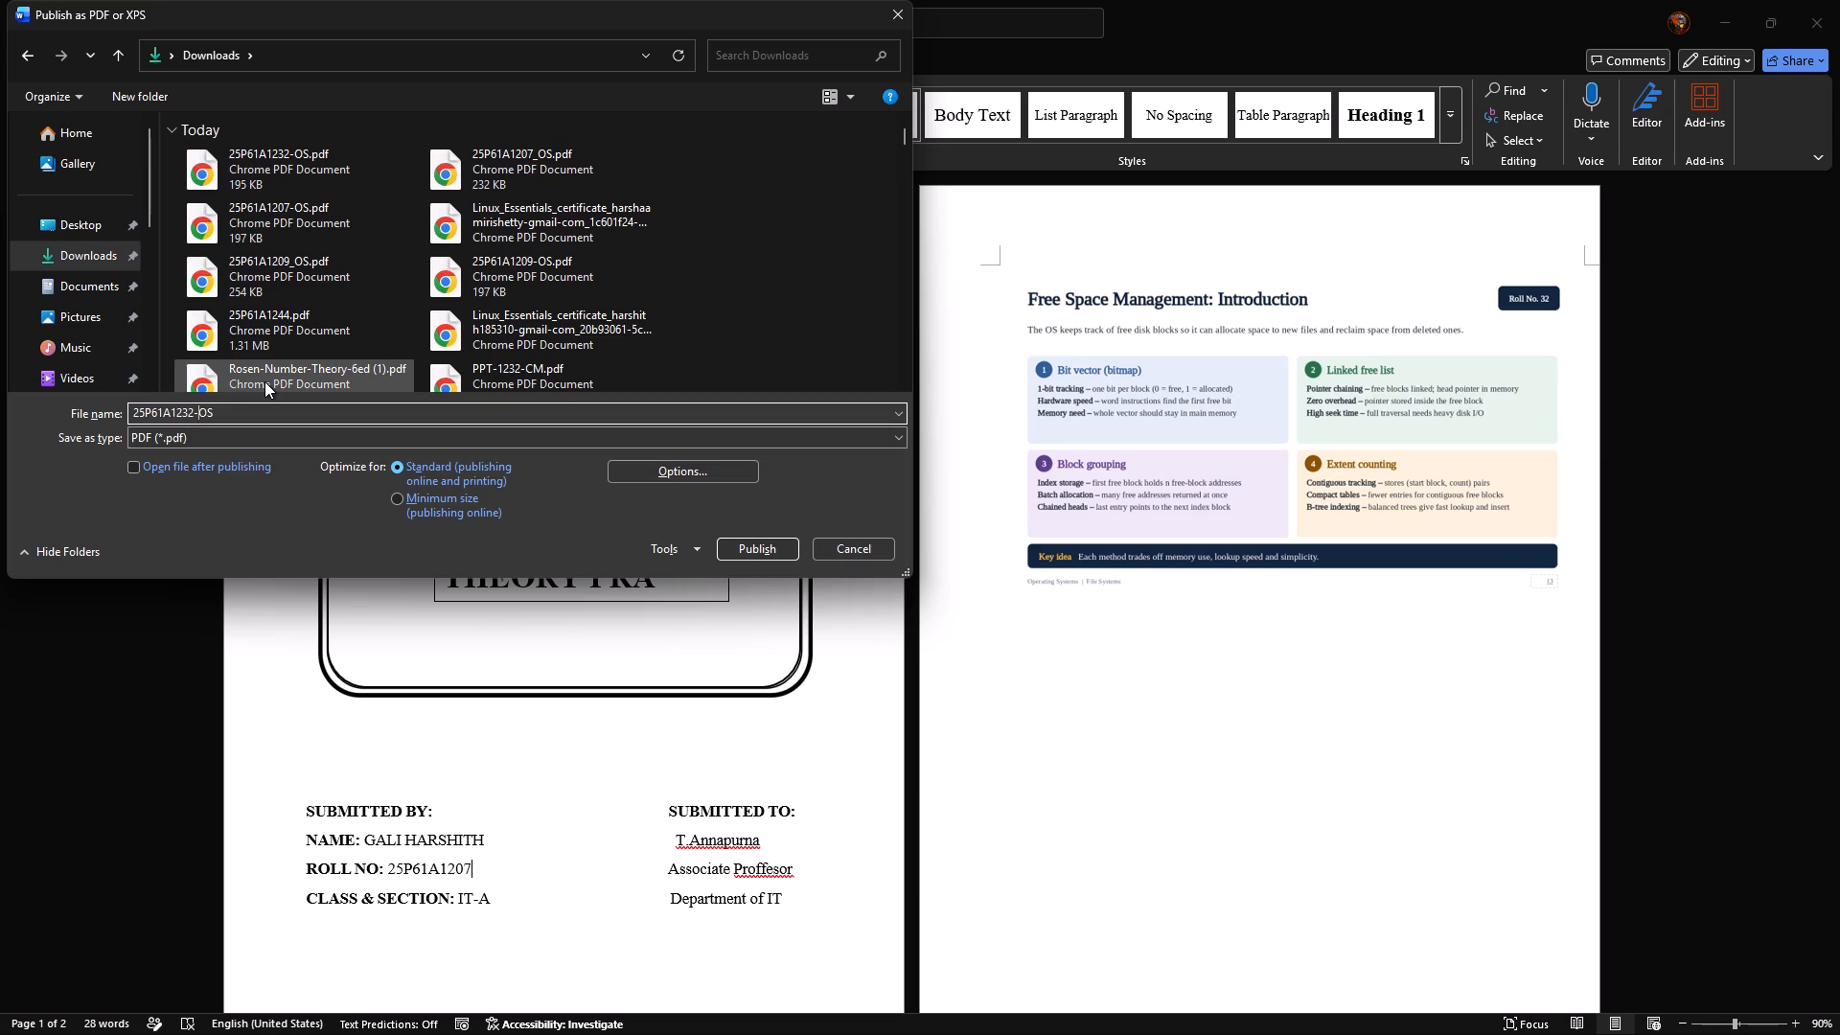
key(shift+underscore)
key(Return)
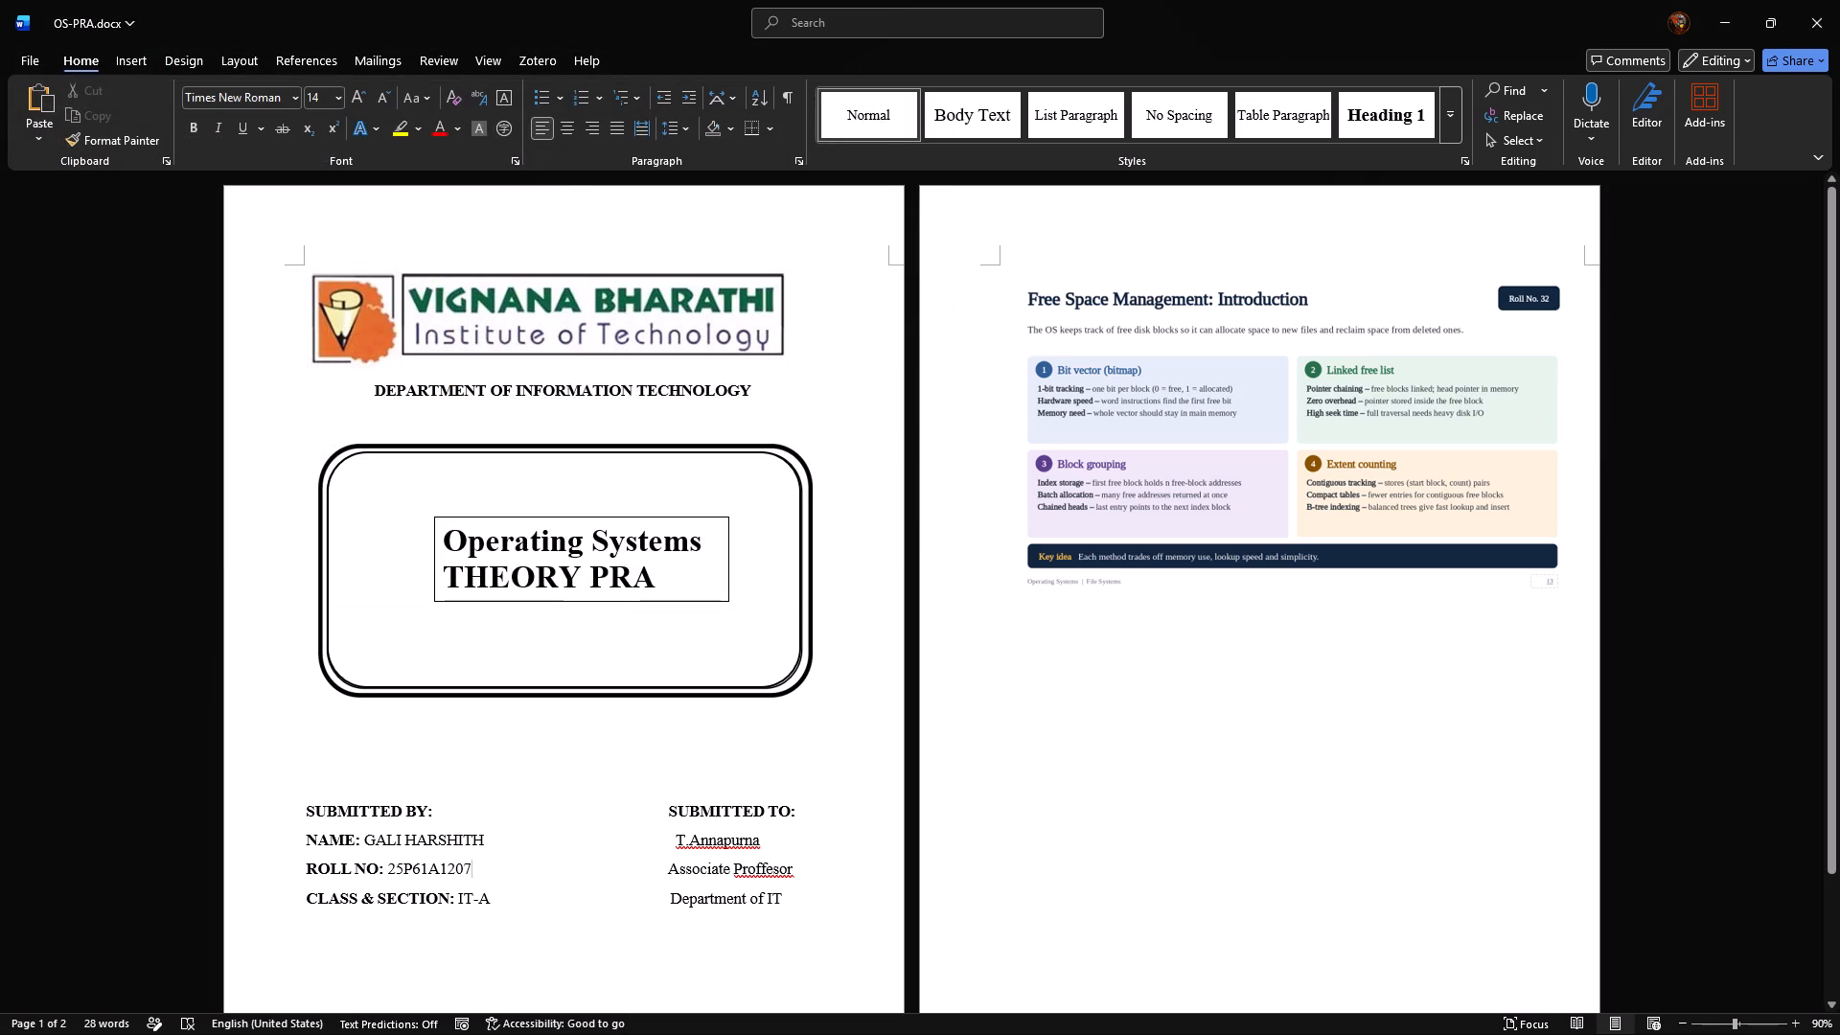
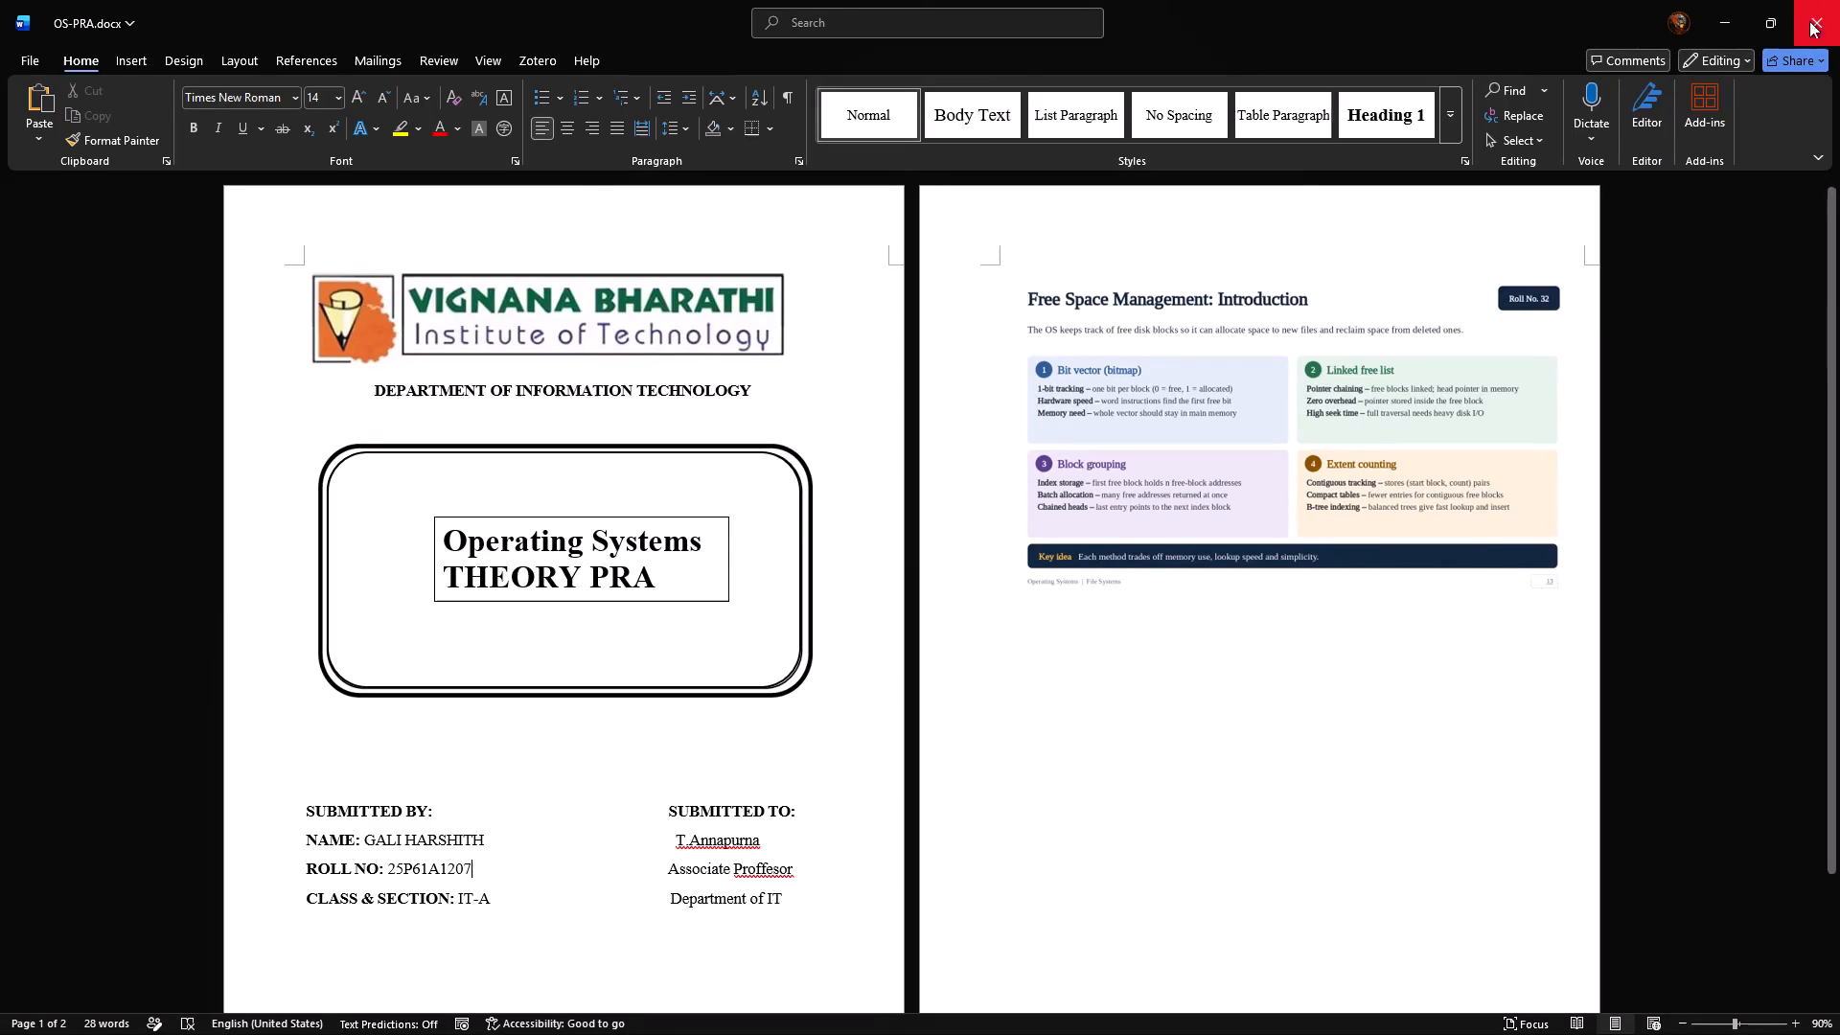
Replace the student's name in the Linux Essentials report's NAME row with the name from row 27 of 12 IT-2025.xlsx.
click(1719, 0)
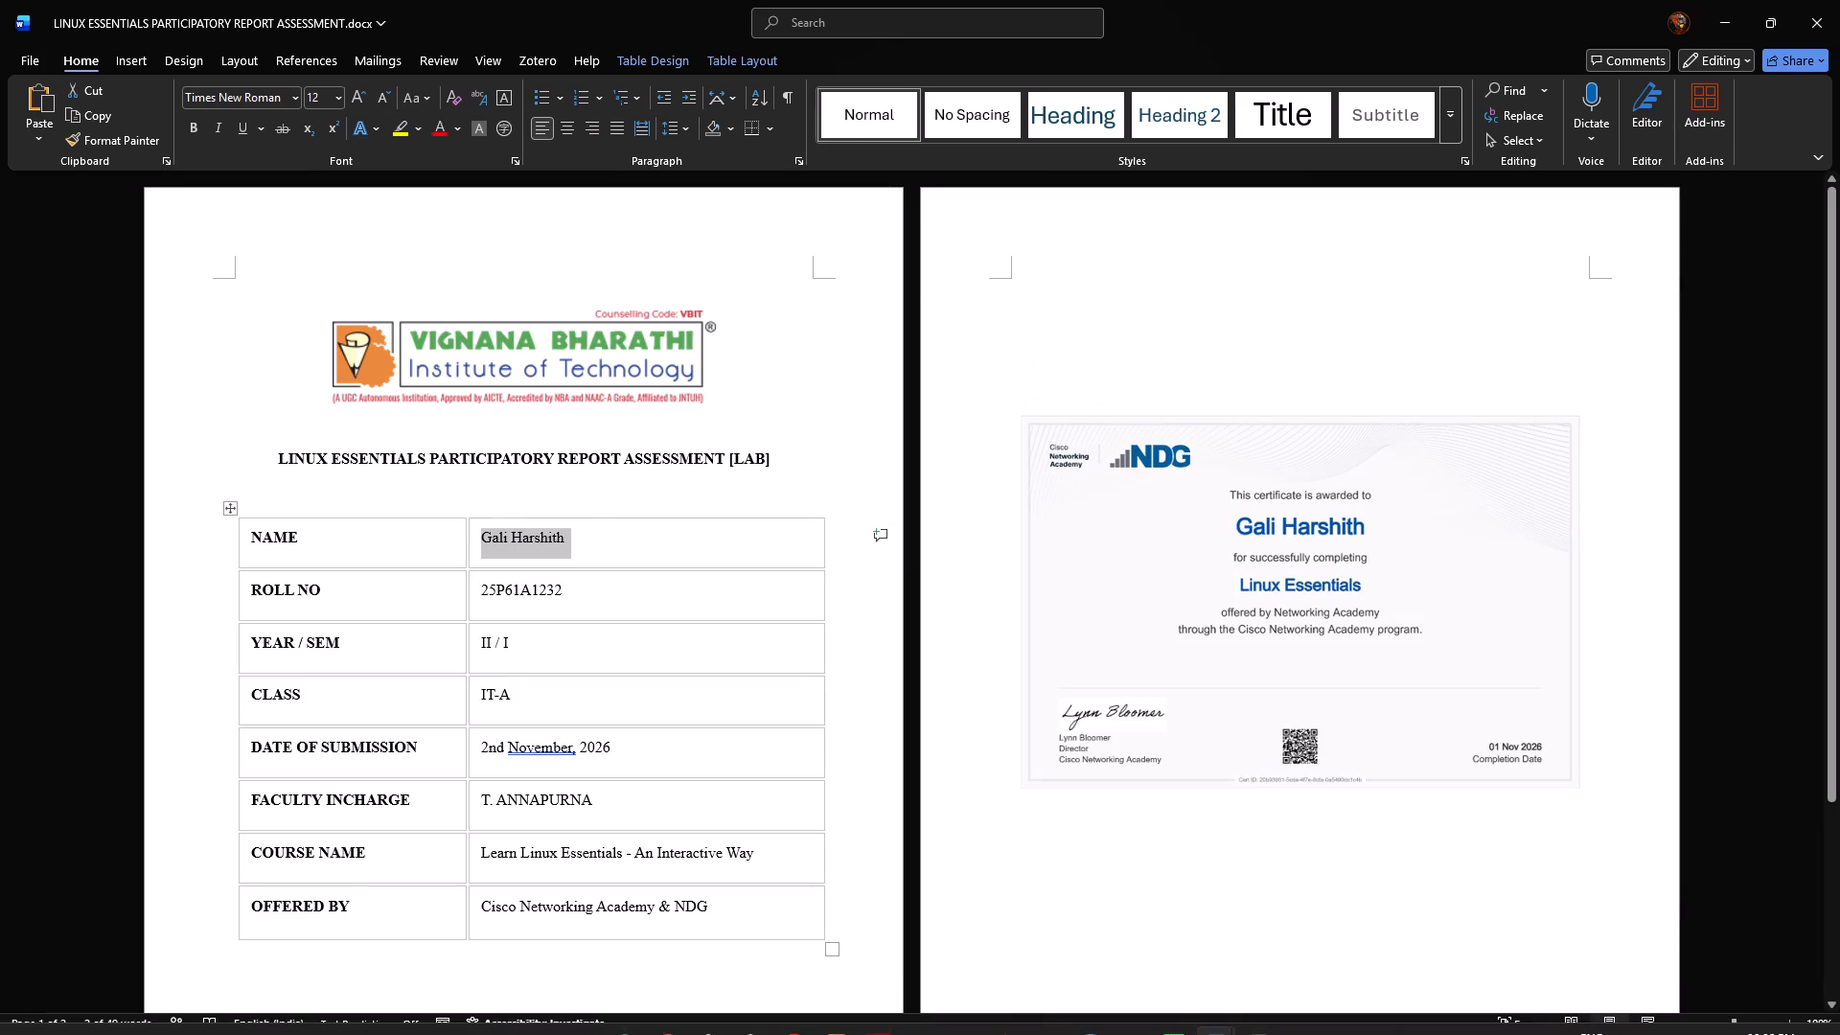
click(563, 538)
key(super+d)
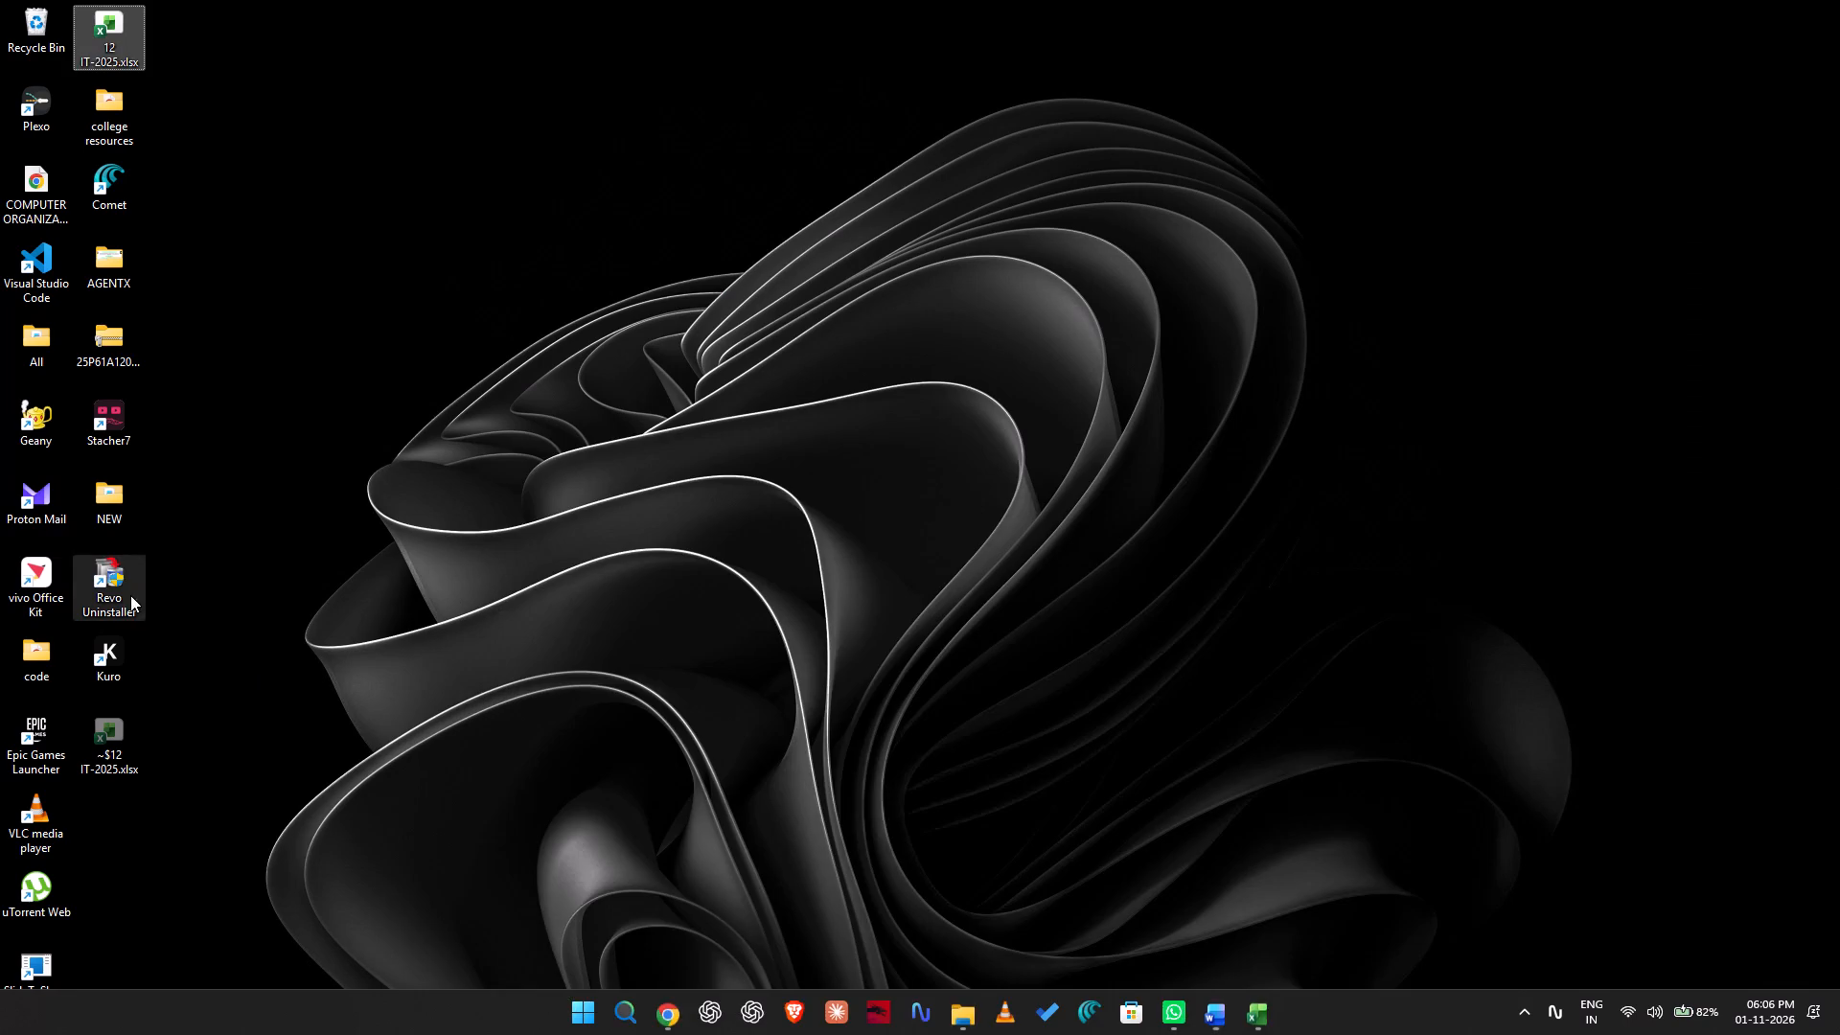
double_click(105, 55)
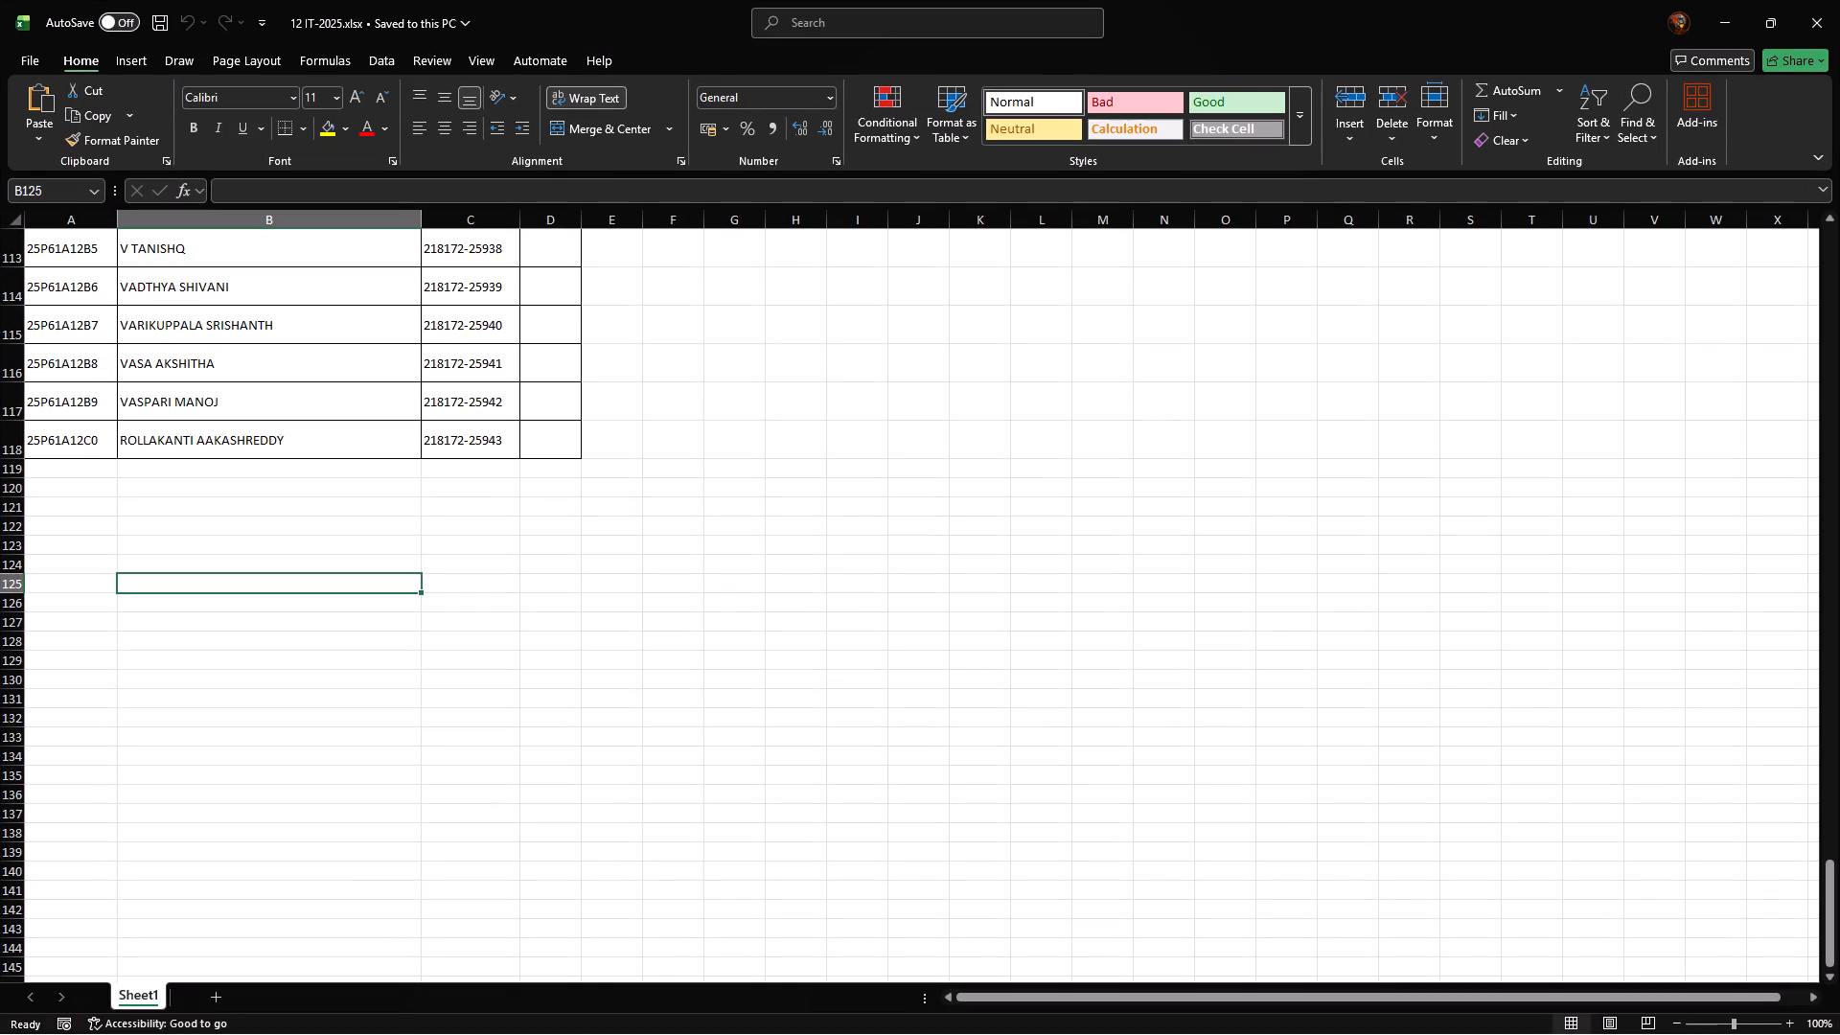
scroll(299, 502, up, 20)
scroll(299, 502, up, 4)
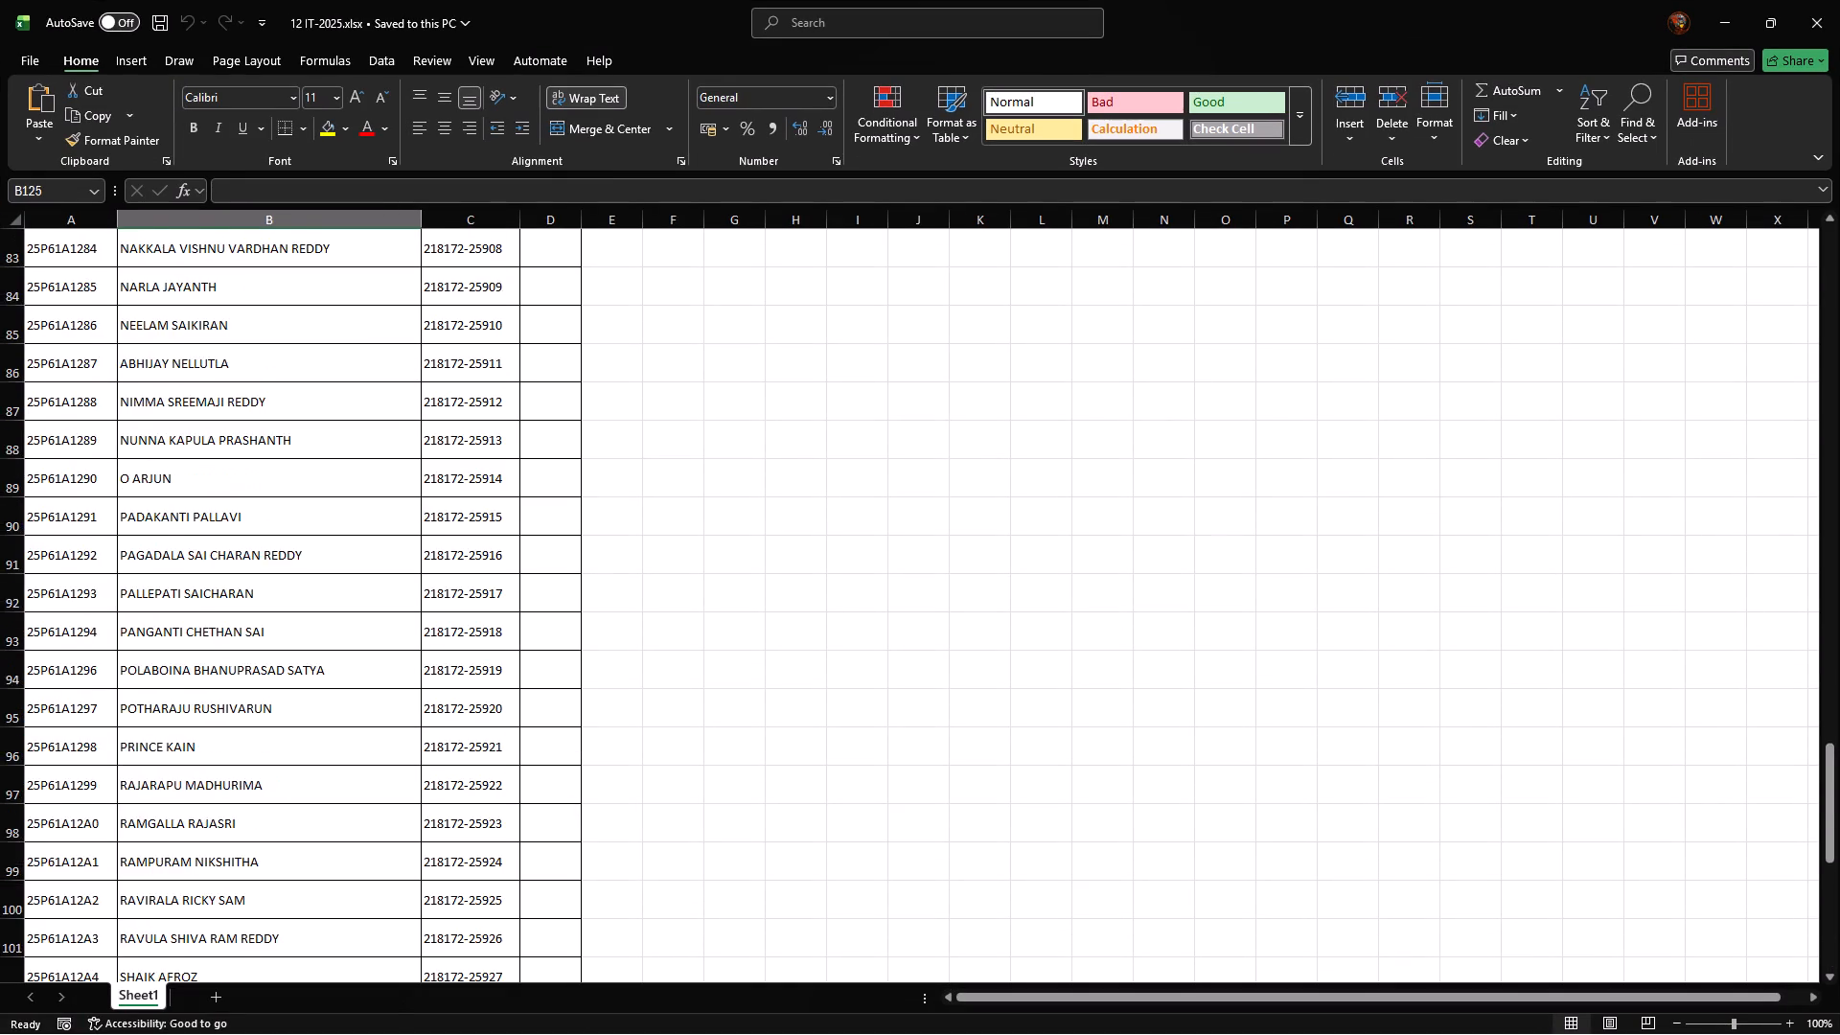
scroll(299, 502, up, 20)
scroll(299, 502, up, 12)
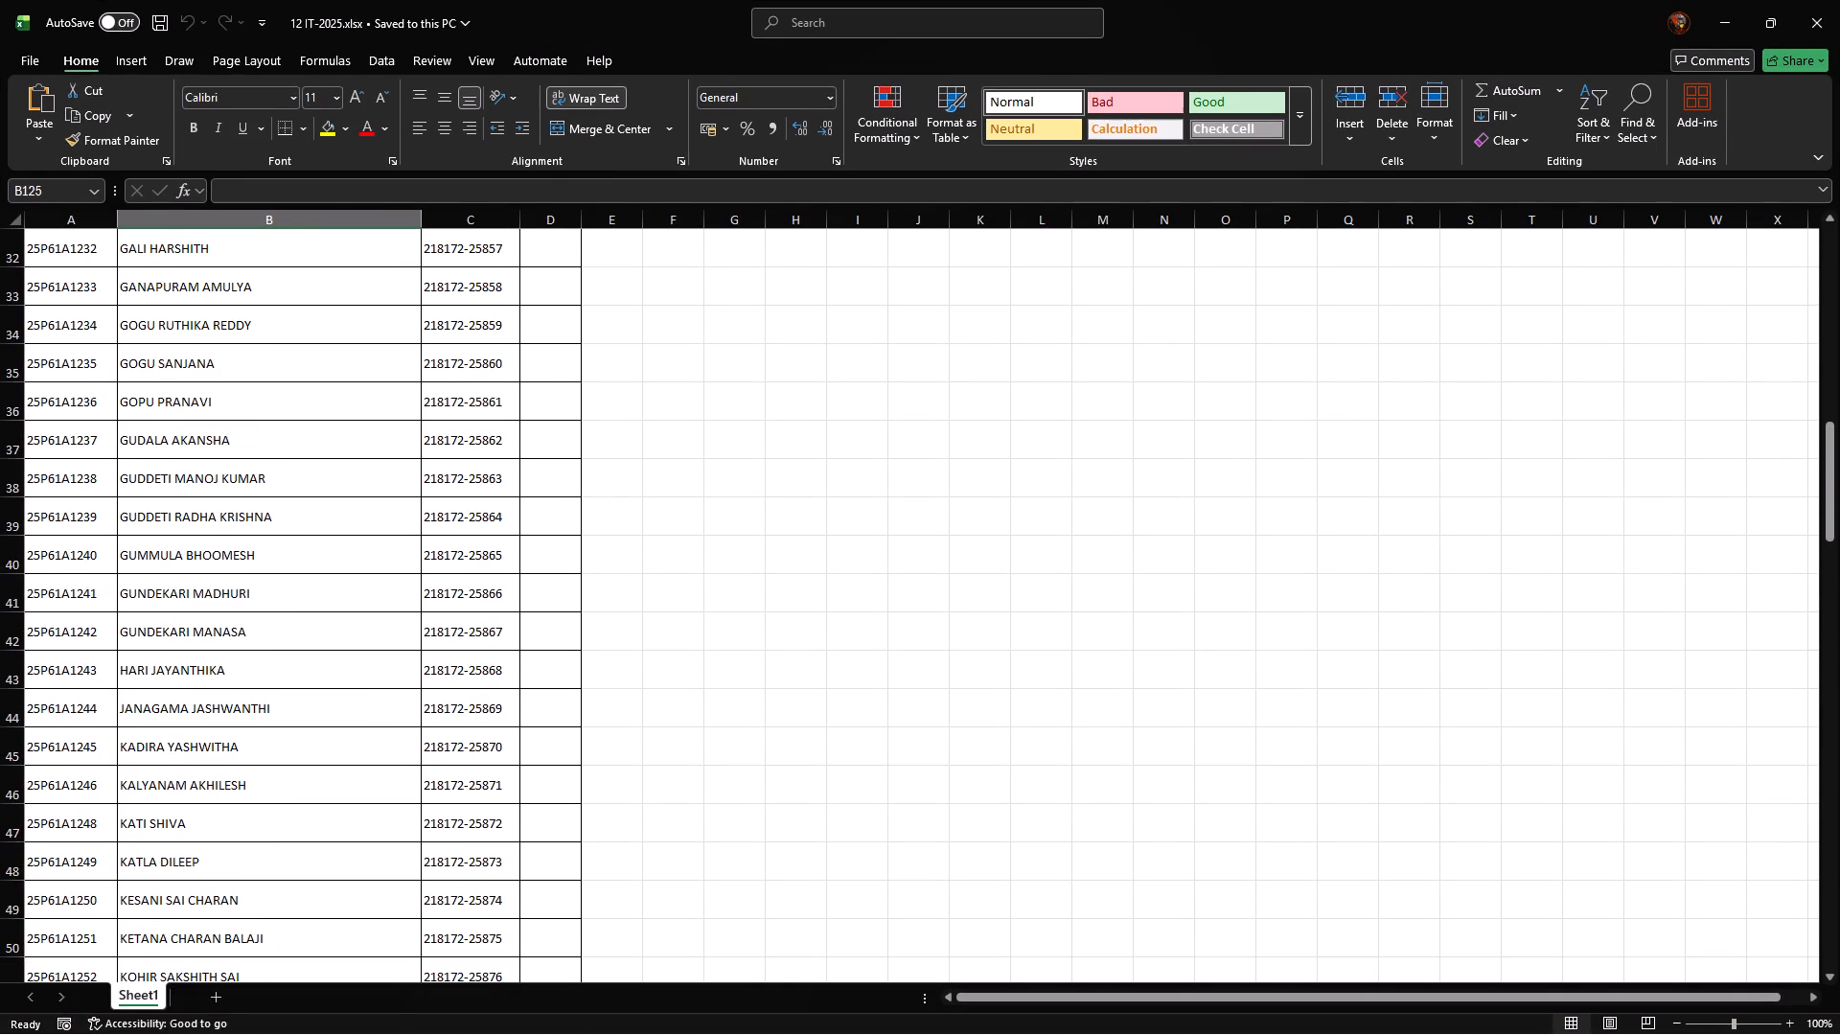
scroll(253, 486, up, 2)
click(156, 285)
click(366, 194)
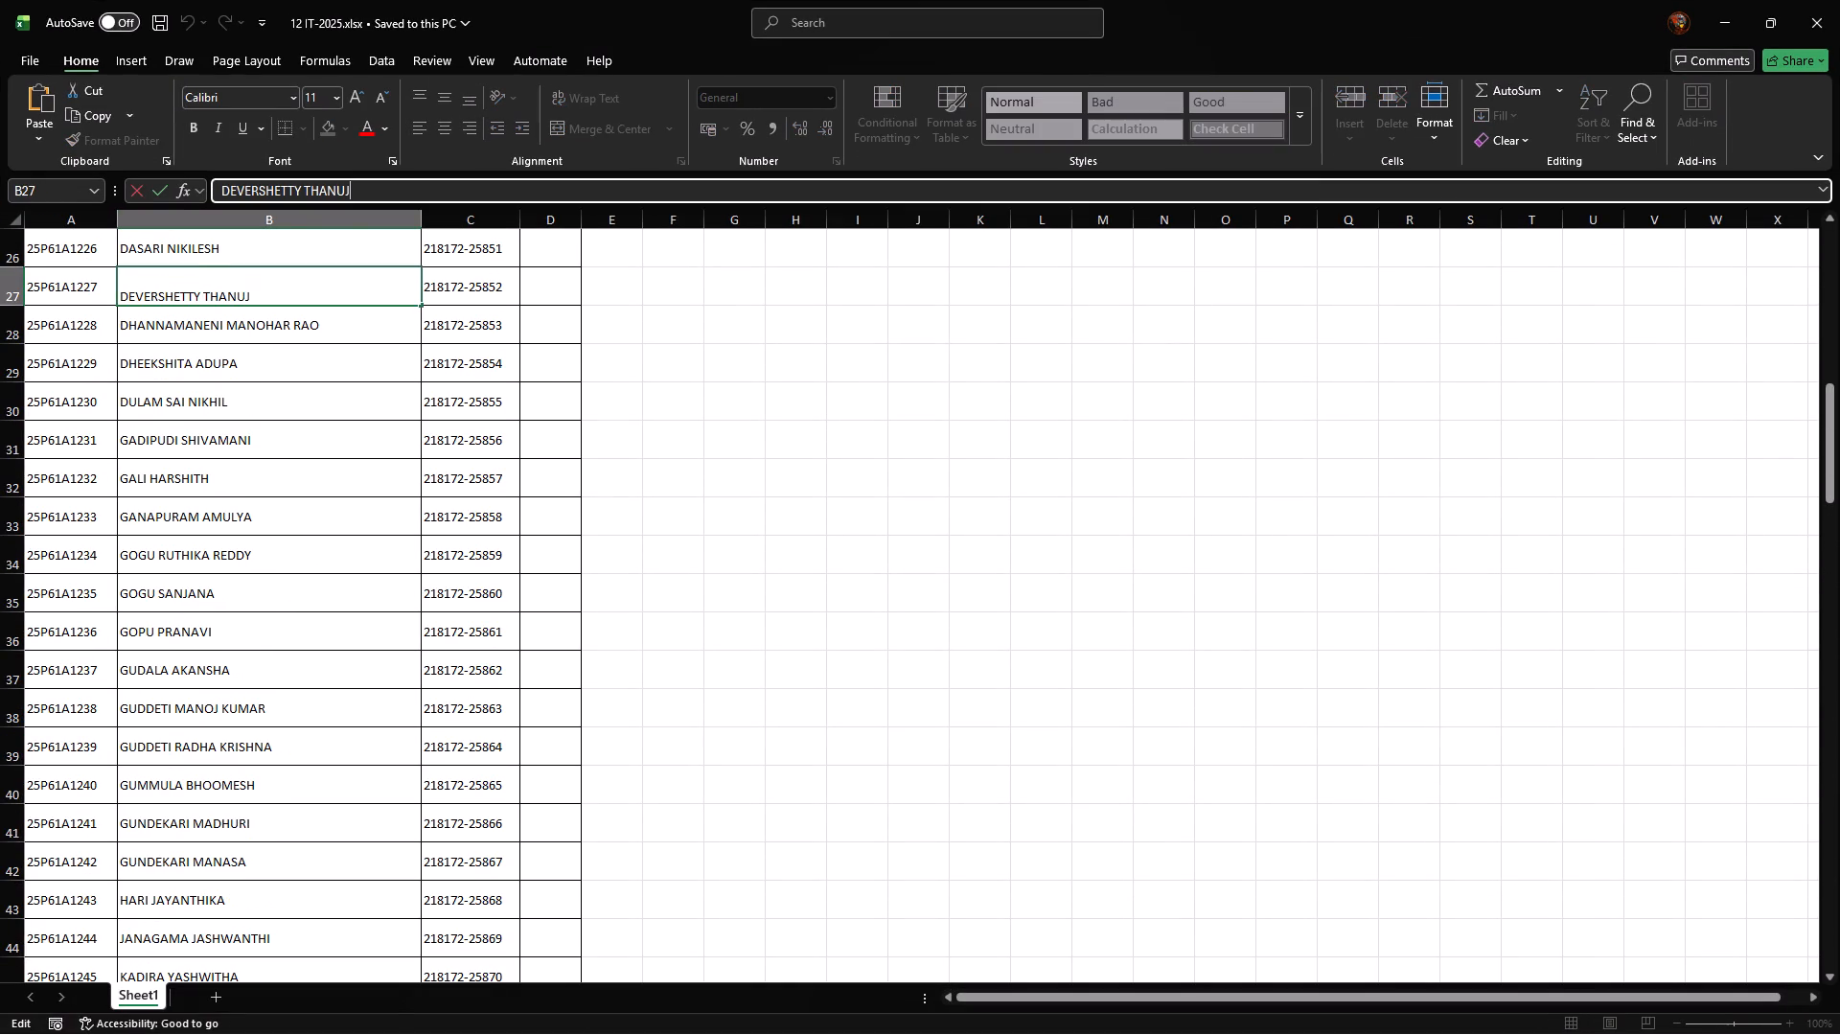
key(ctrl+a)
key(ctrl+c)
key(alt+Tab)
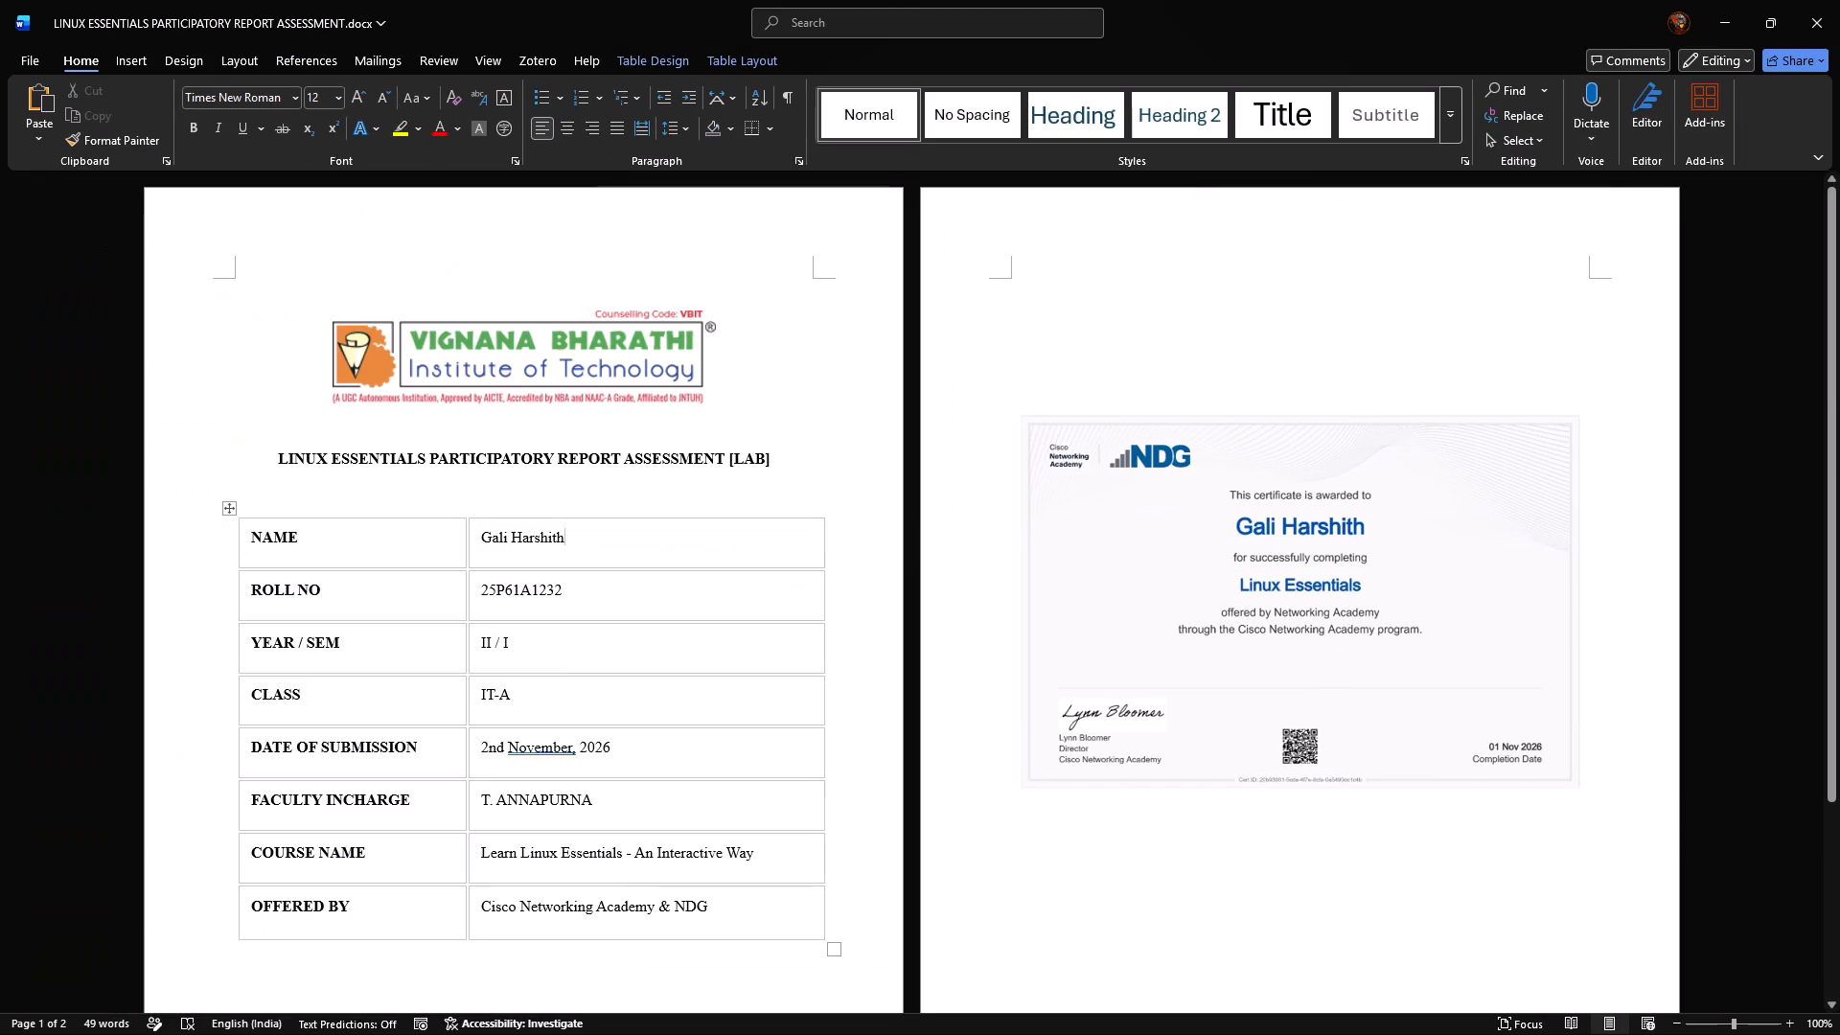
key(ctrl+shift+Left)
key(ctrl+shift+Left)
key(ctrl+v)
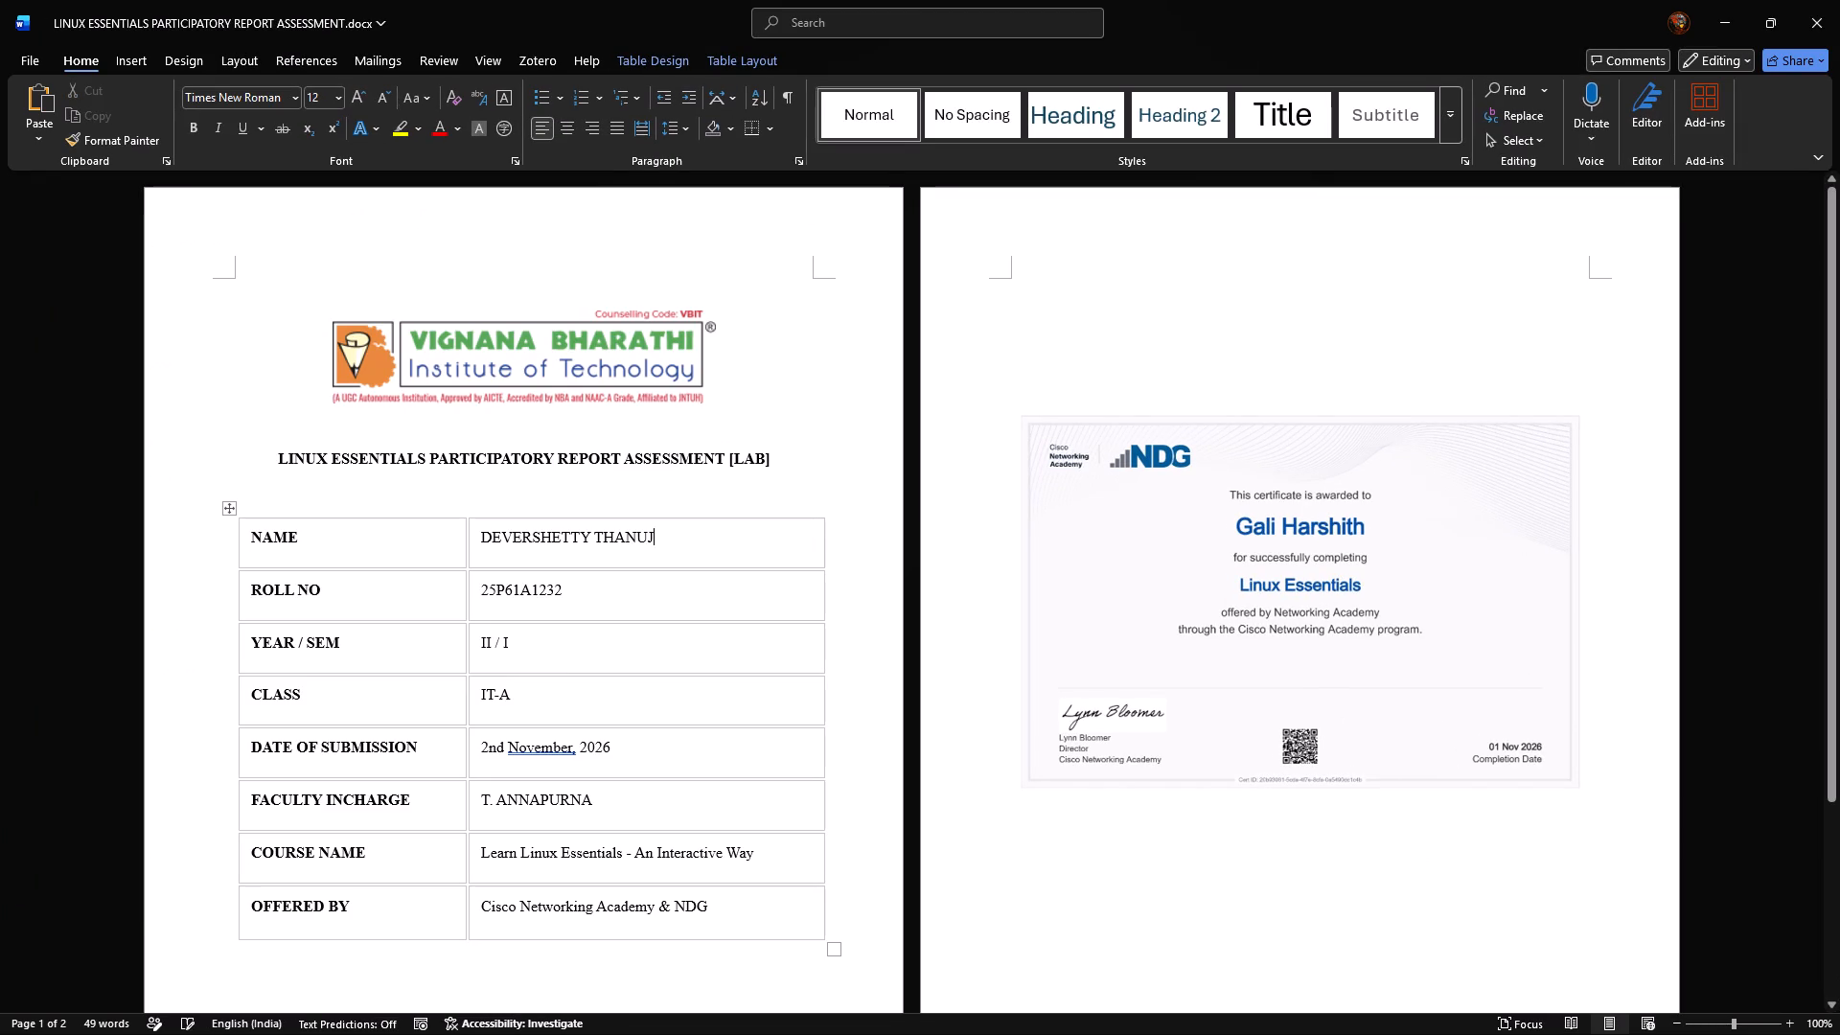
Change the last two digits of the report's ROLL NO entry to 27.
click(590, 596)
key(BackSpace)
key(BackSpace)
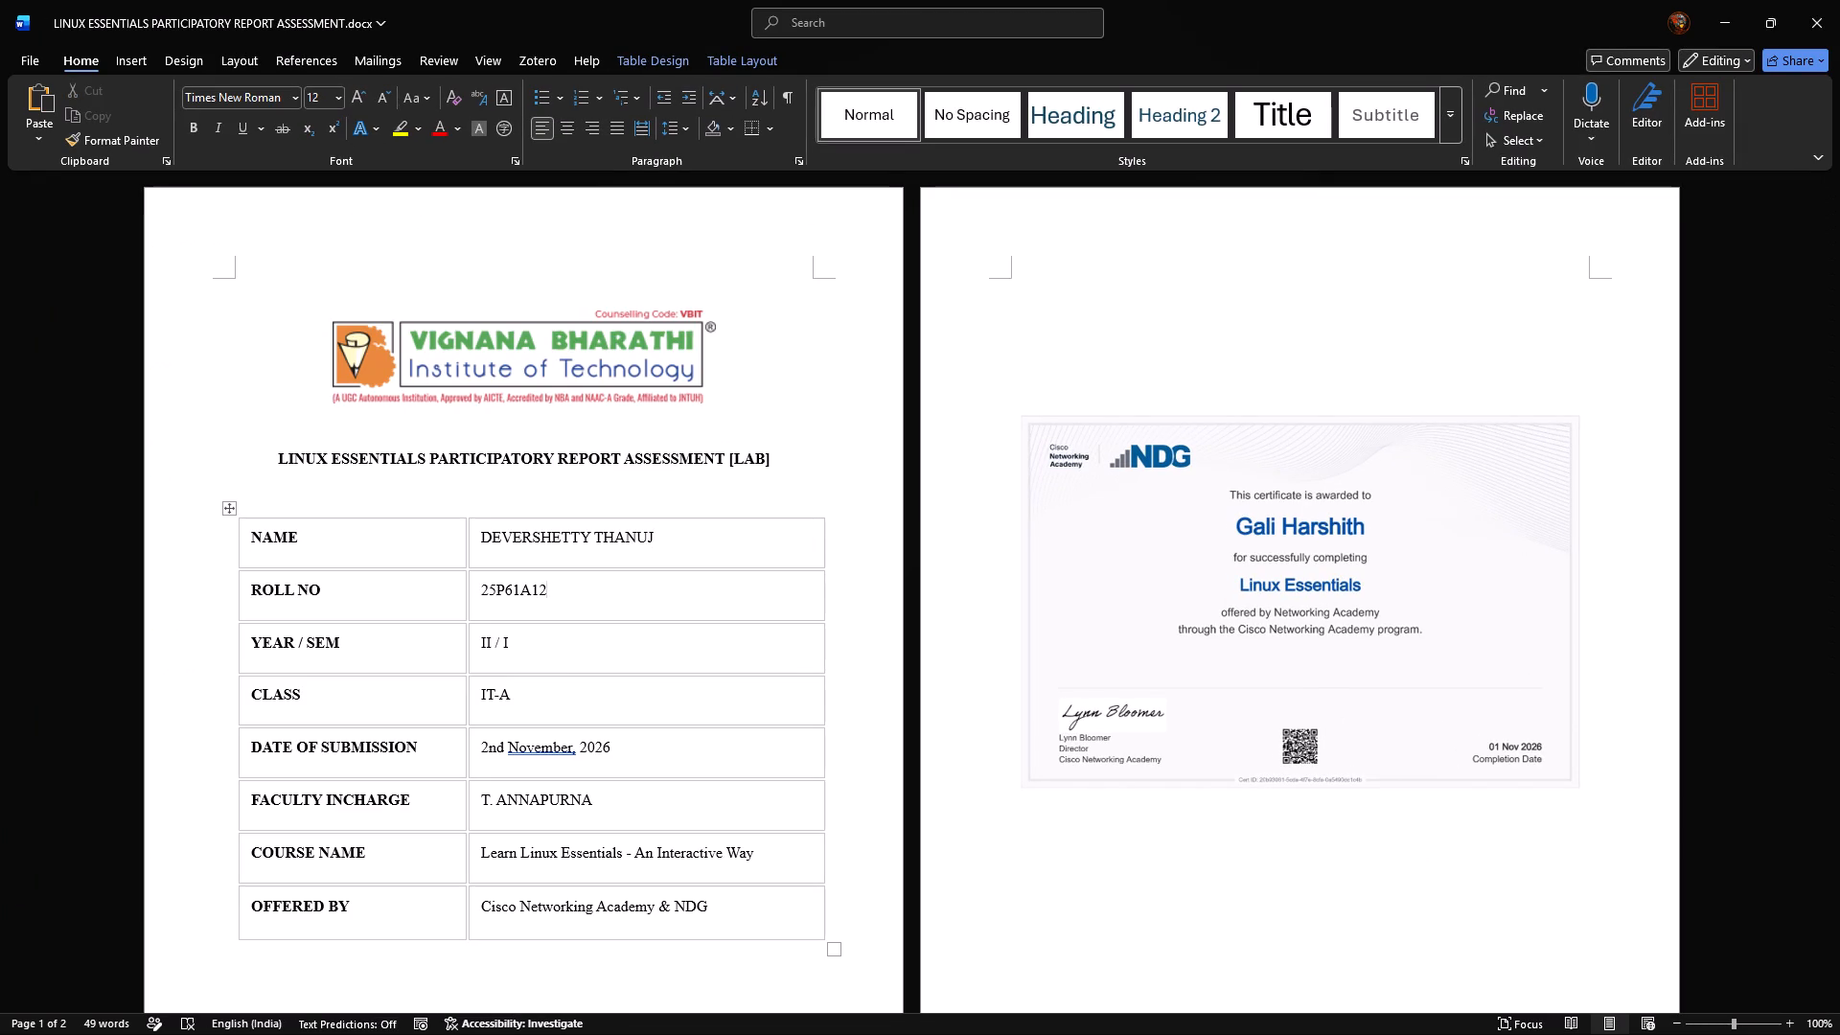
text(27)
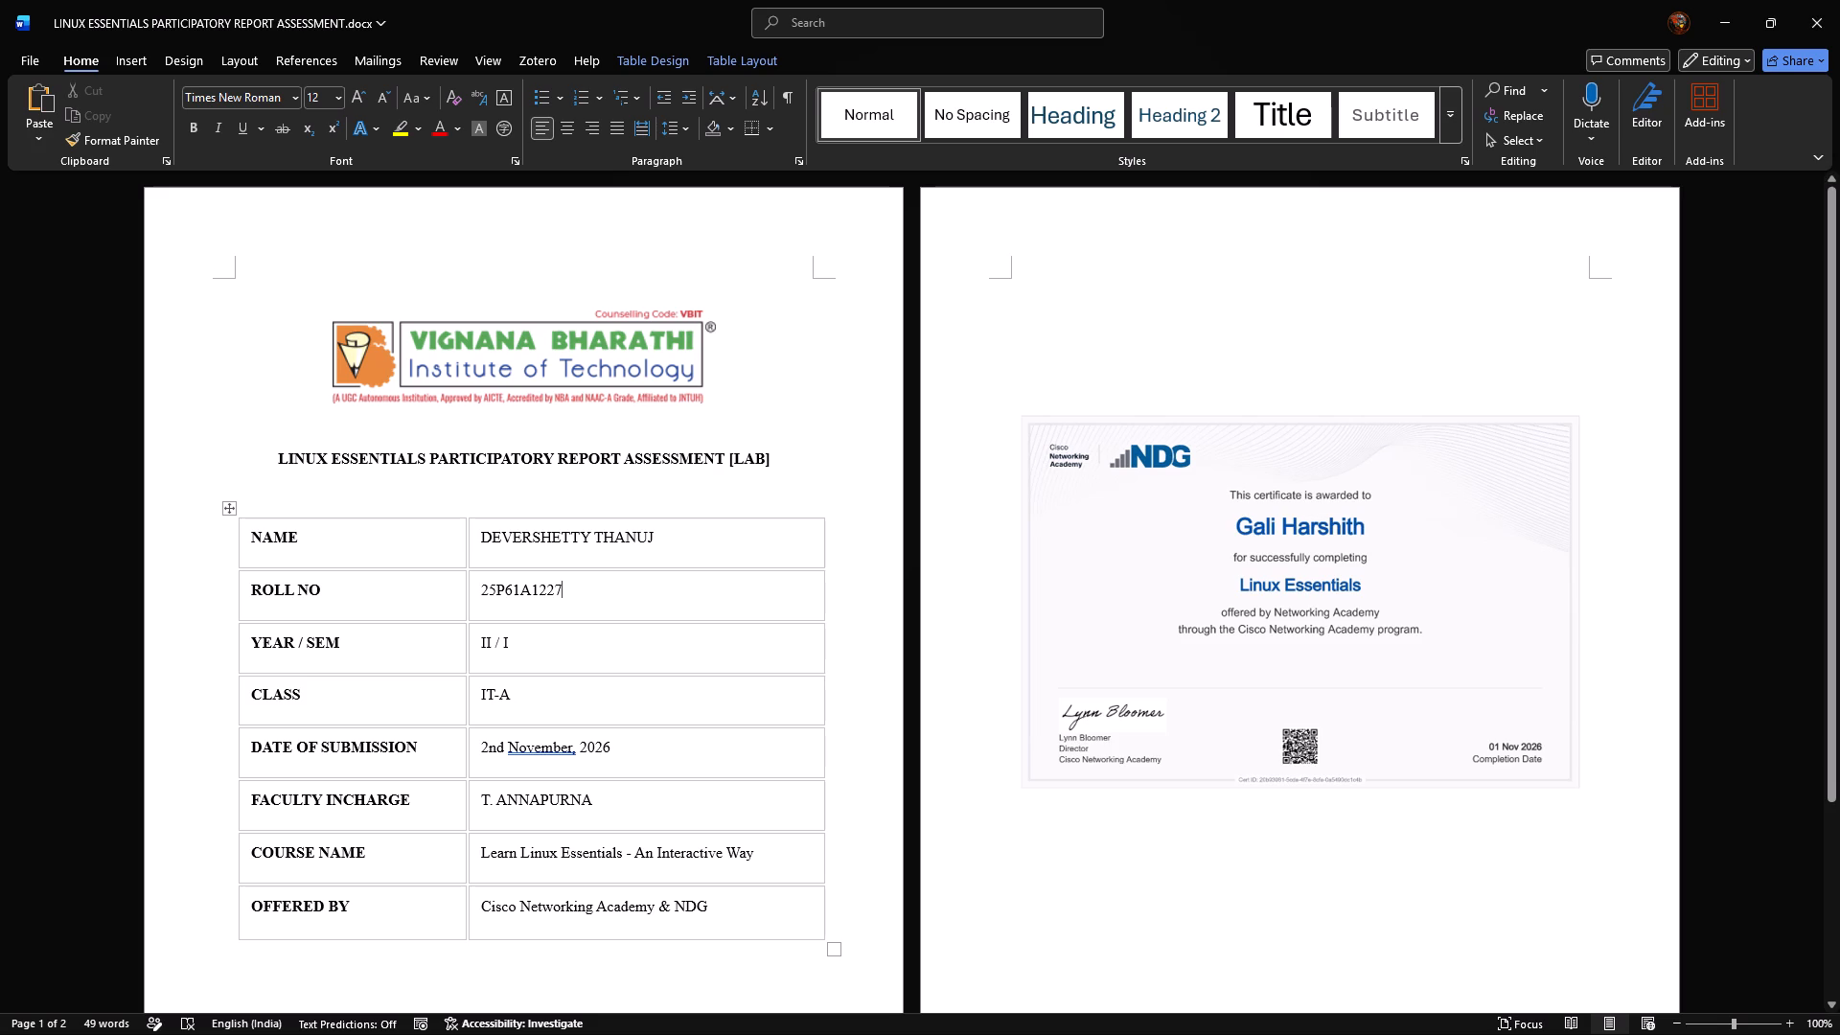
Delete the previous student's Linux Essentials certificate image from the report's second page.
click(1161, 641)
key(Delete)
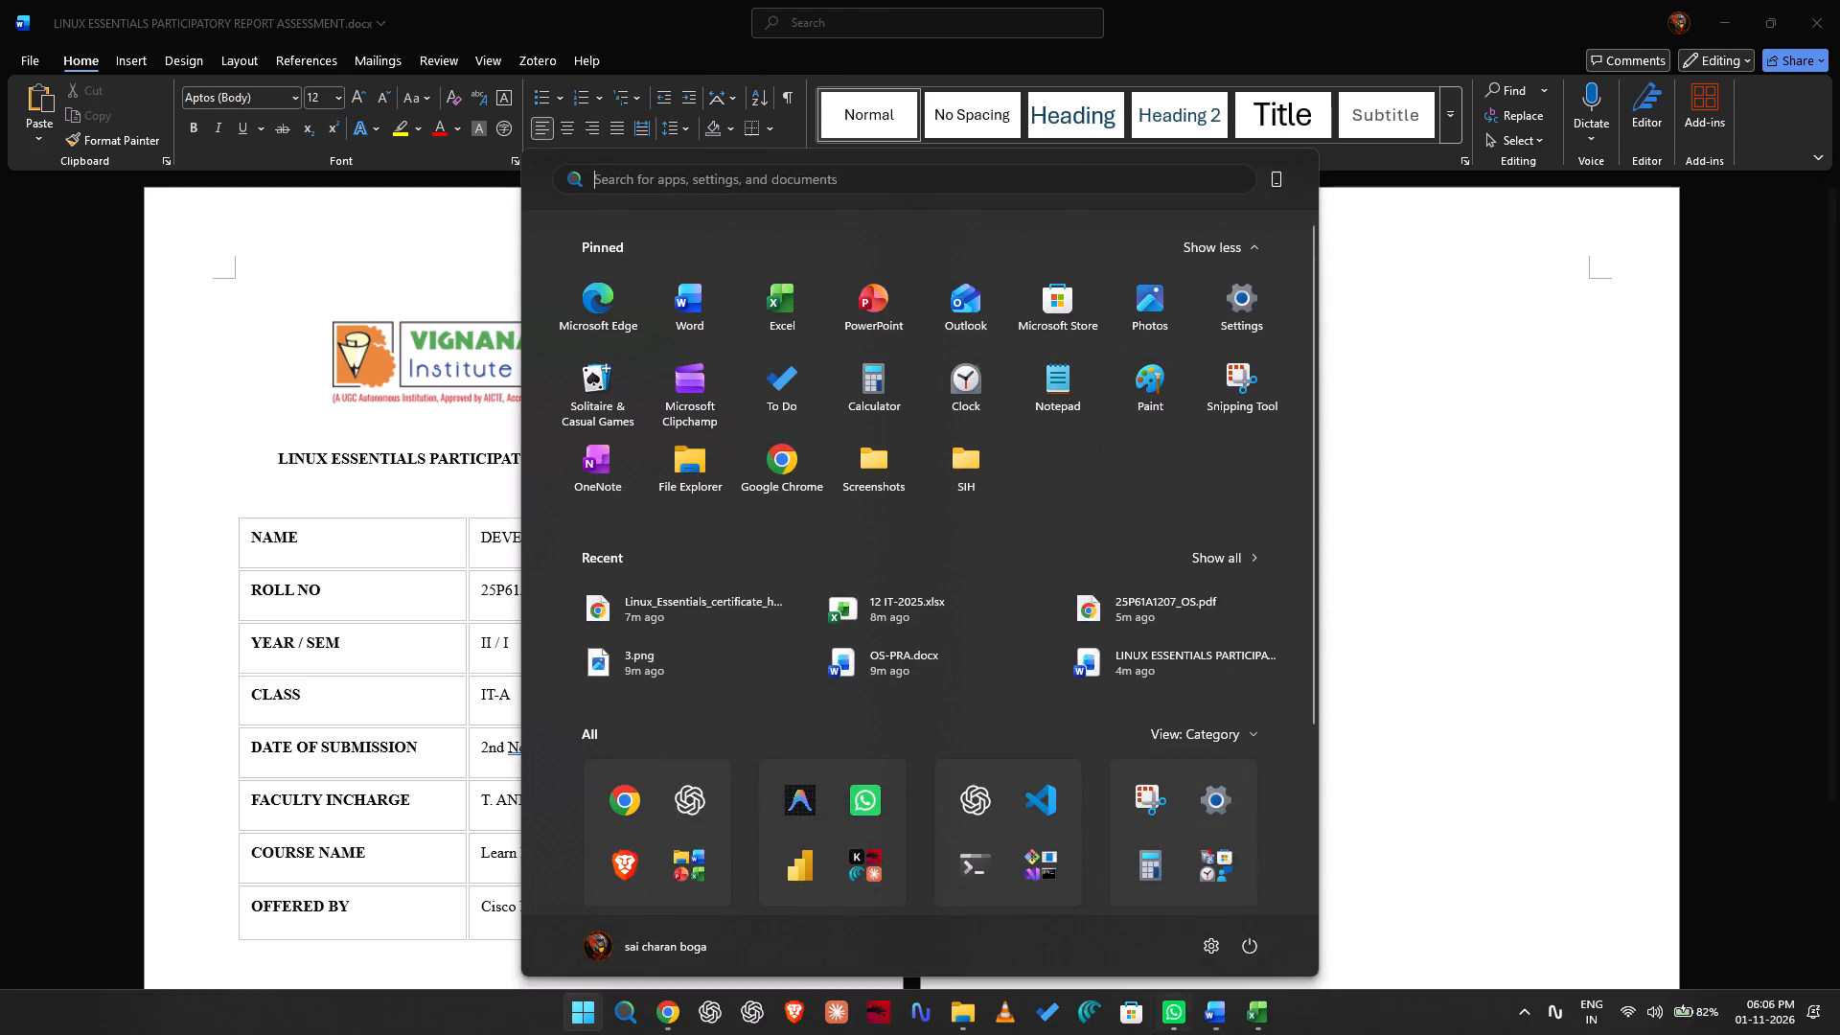
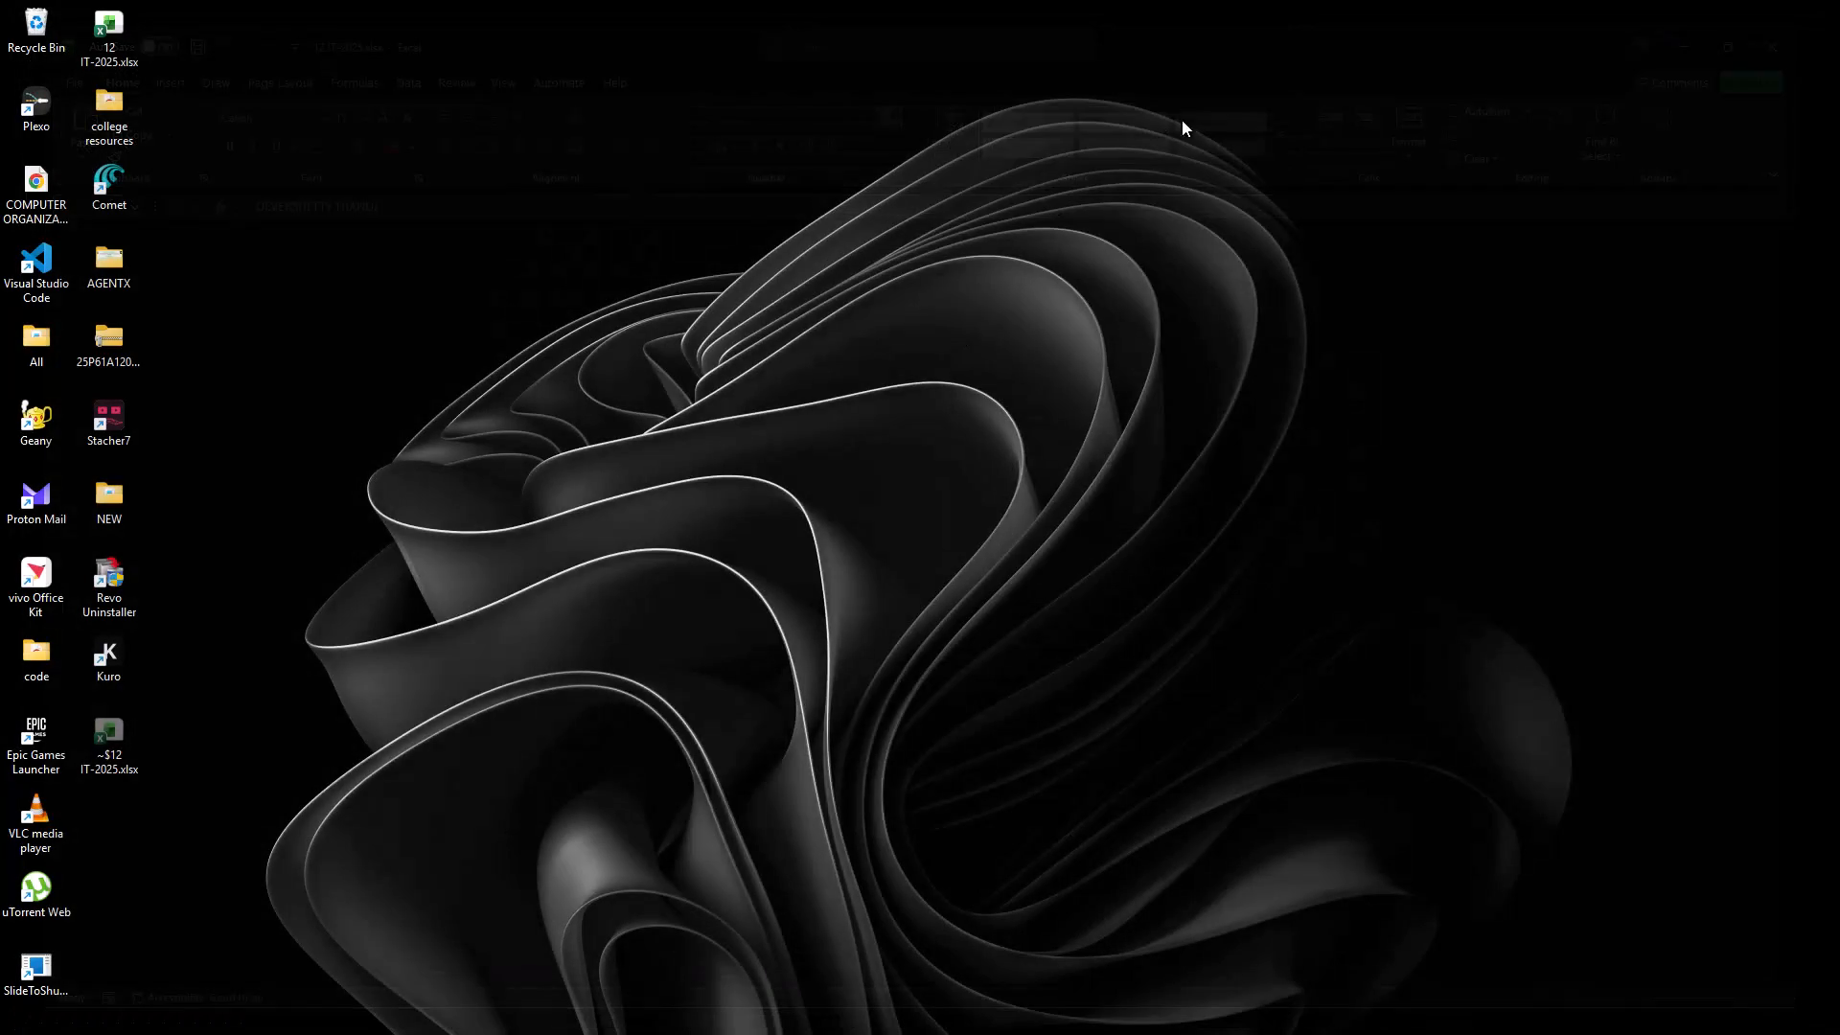
Switch to the browser and load the current student's Linux Essentials certificate PDF from Downloads into iLovePDF's PDF to JPG converter.
key(alt+Tab)
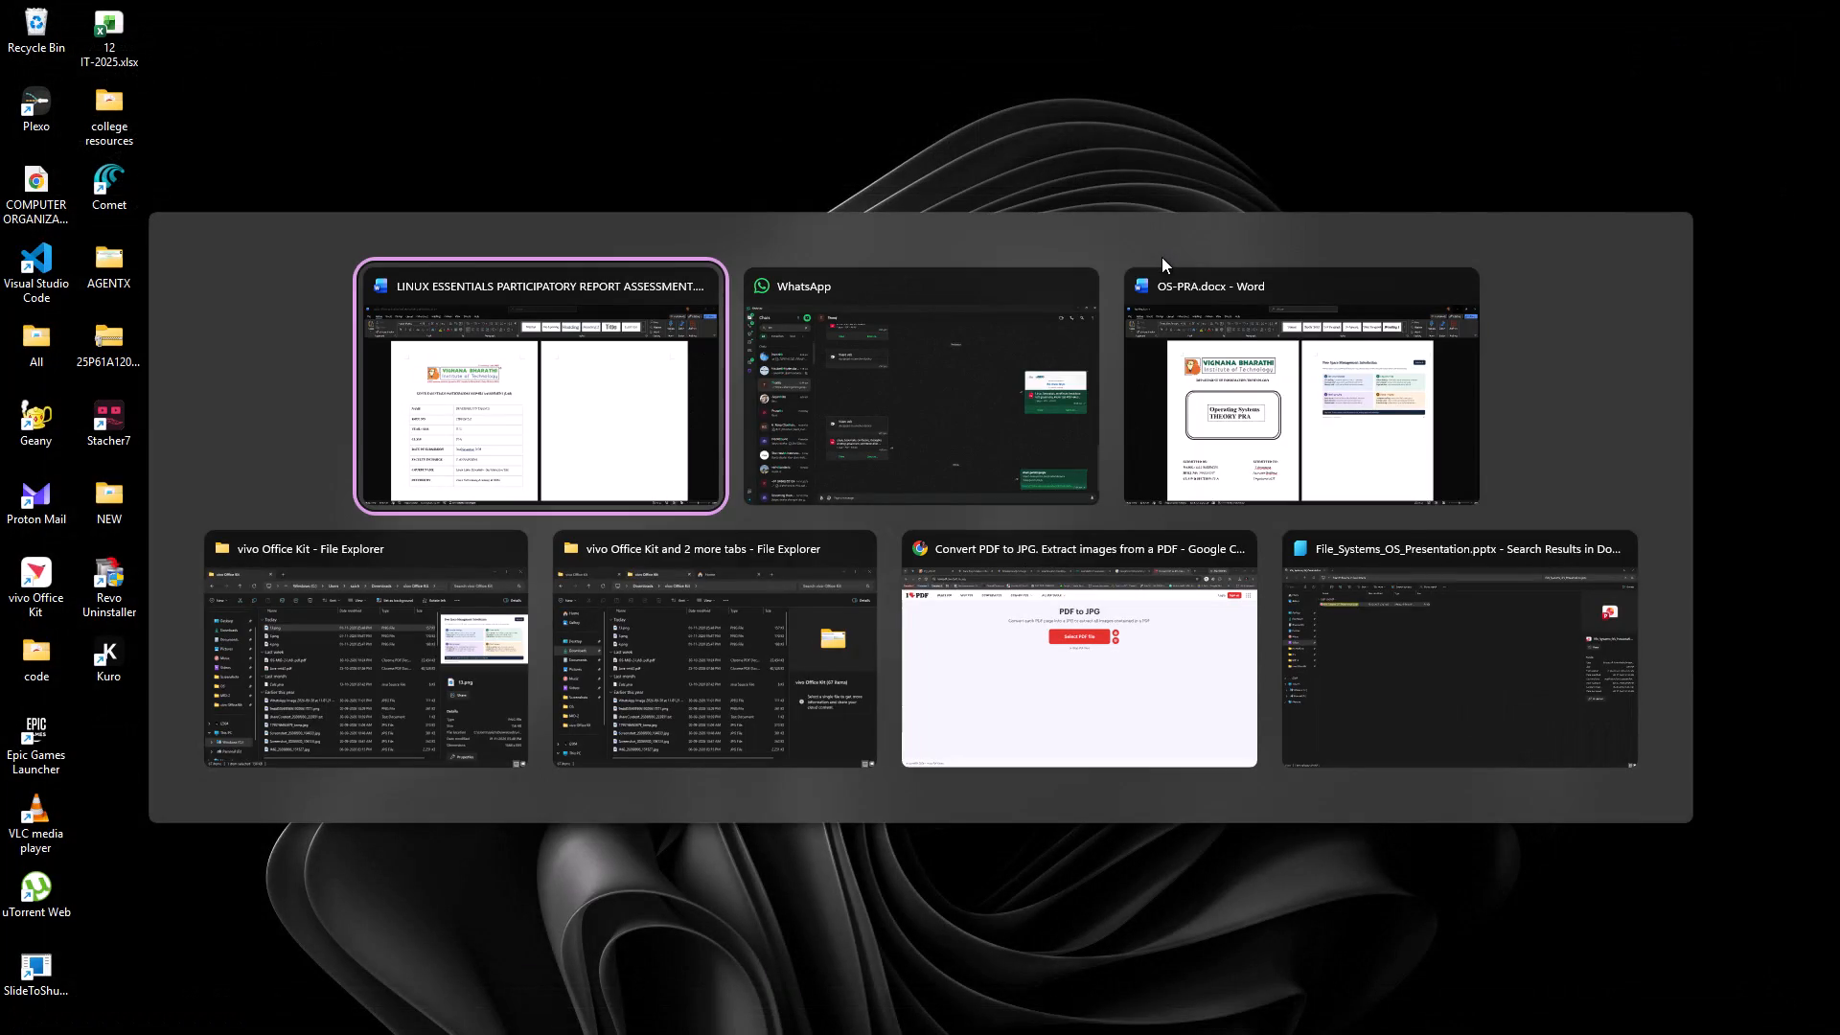
key(alt+Tab)
key(alt+Tab)
alt+click(1046, 623)
click(931, 348)
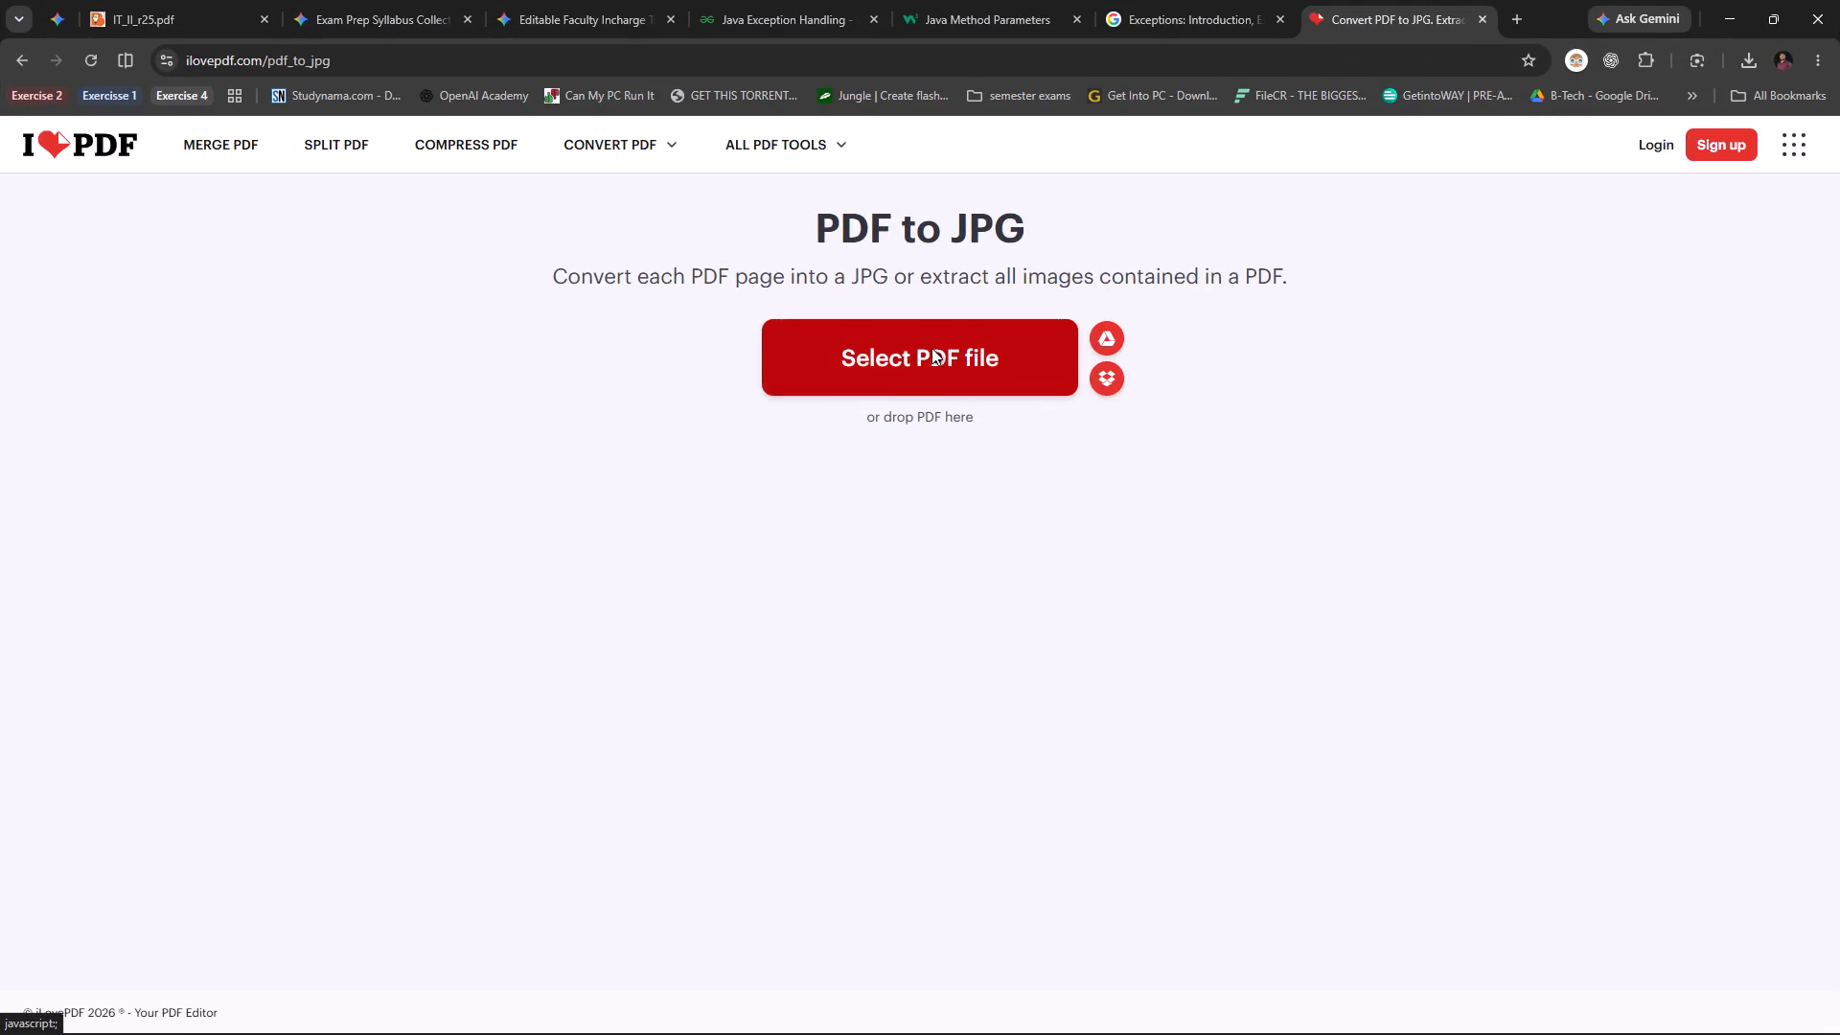
click(68, 218)
double_click(271, 163)
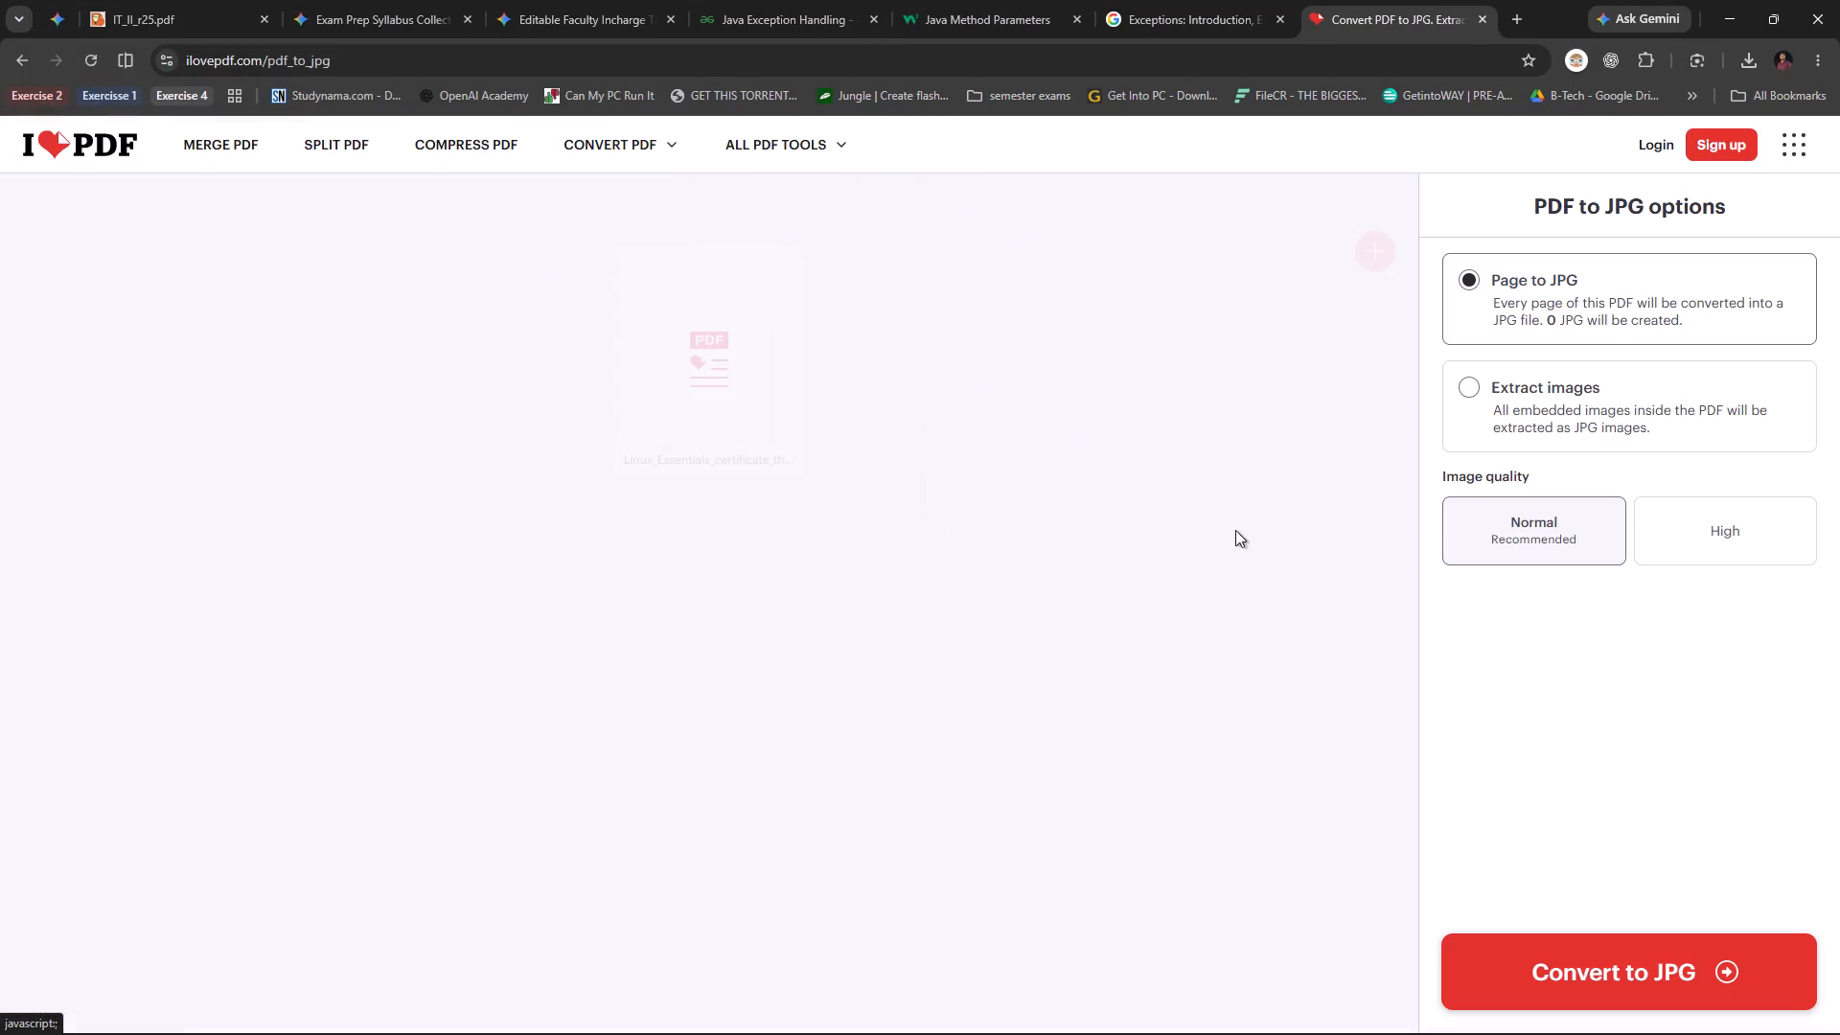
Convert the certificate PDF to JPG at High image quality and download the resulting image.
click(1712, 533)
drag(1703, 883, 1704, 903)
click(1694, 975)
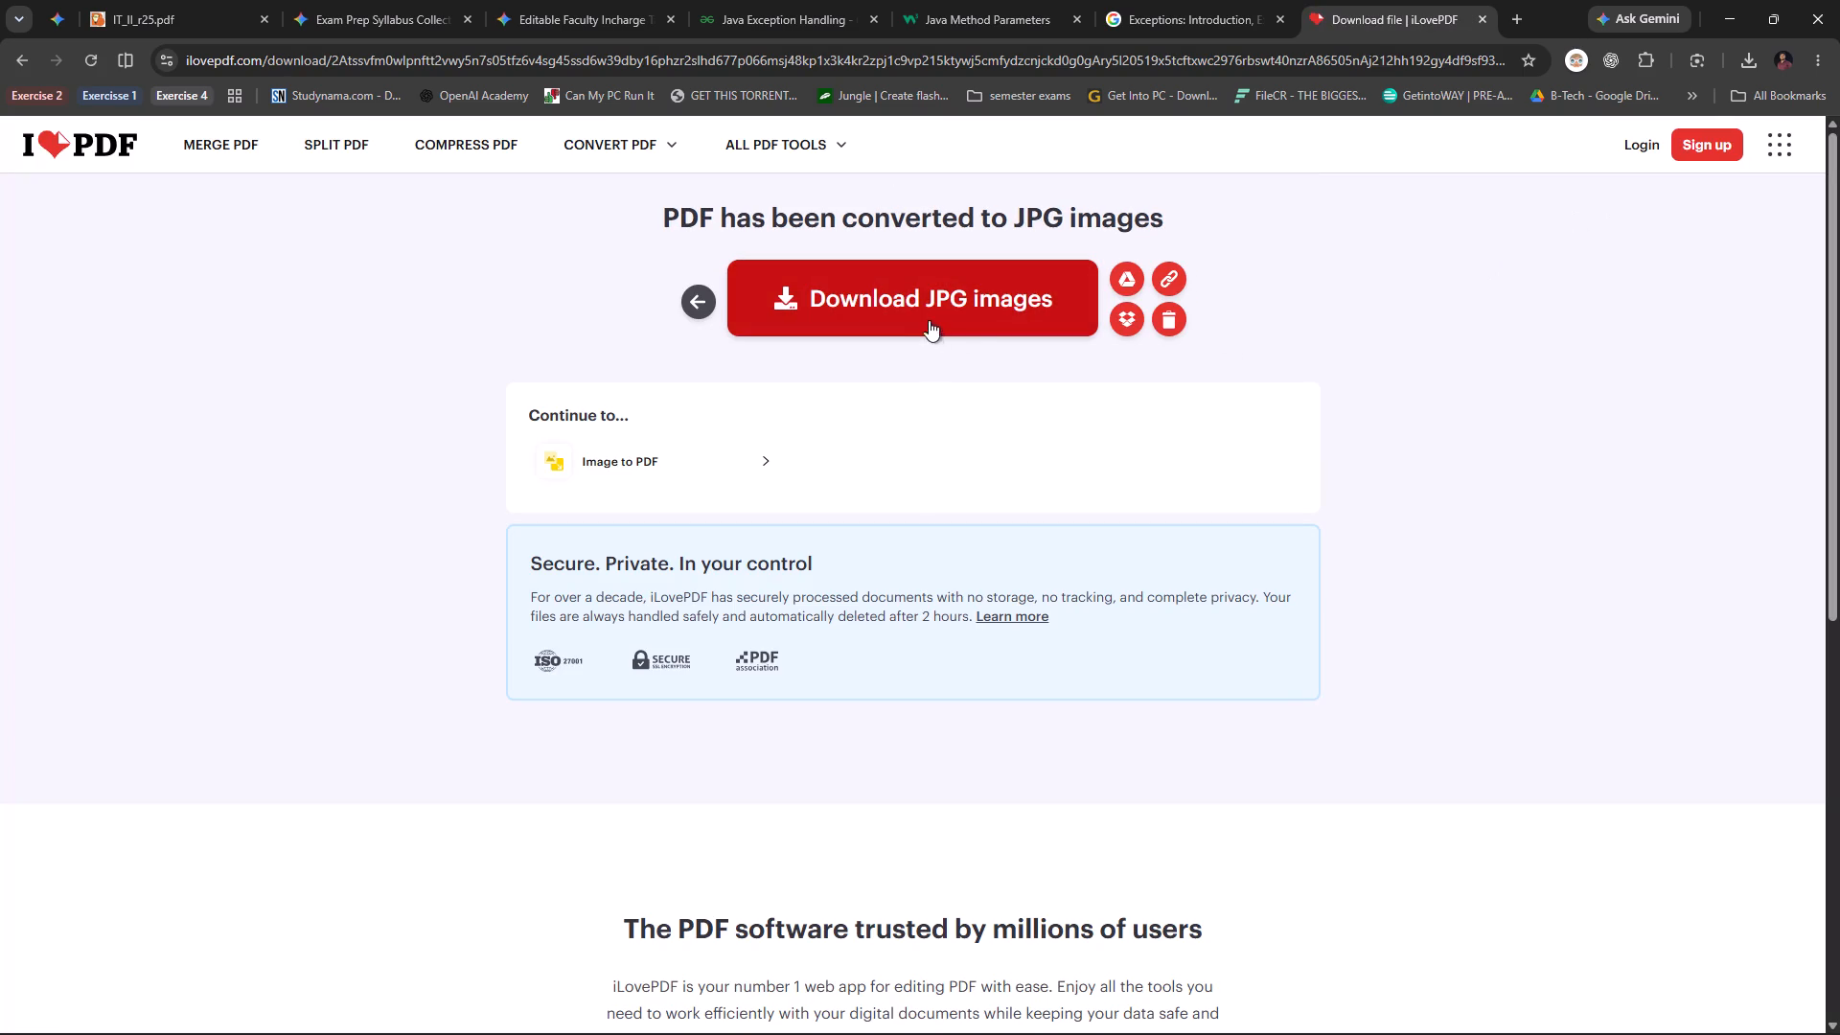
click(929, 320)
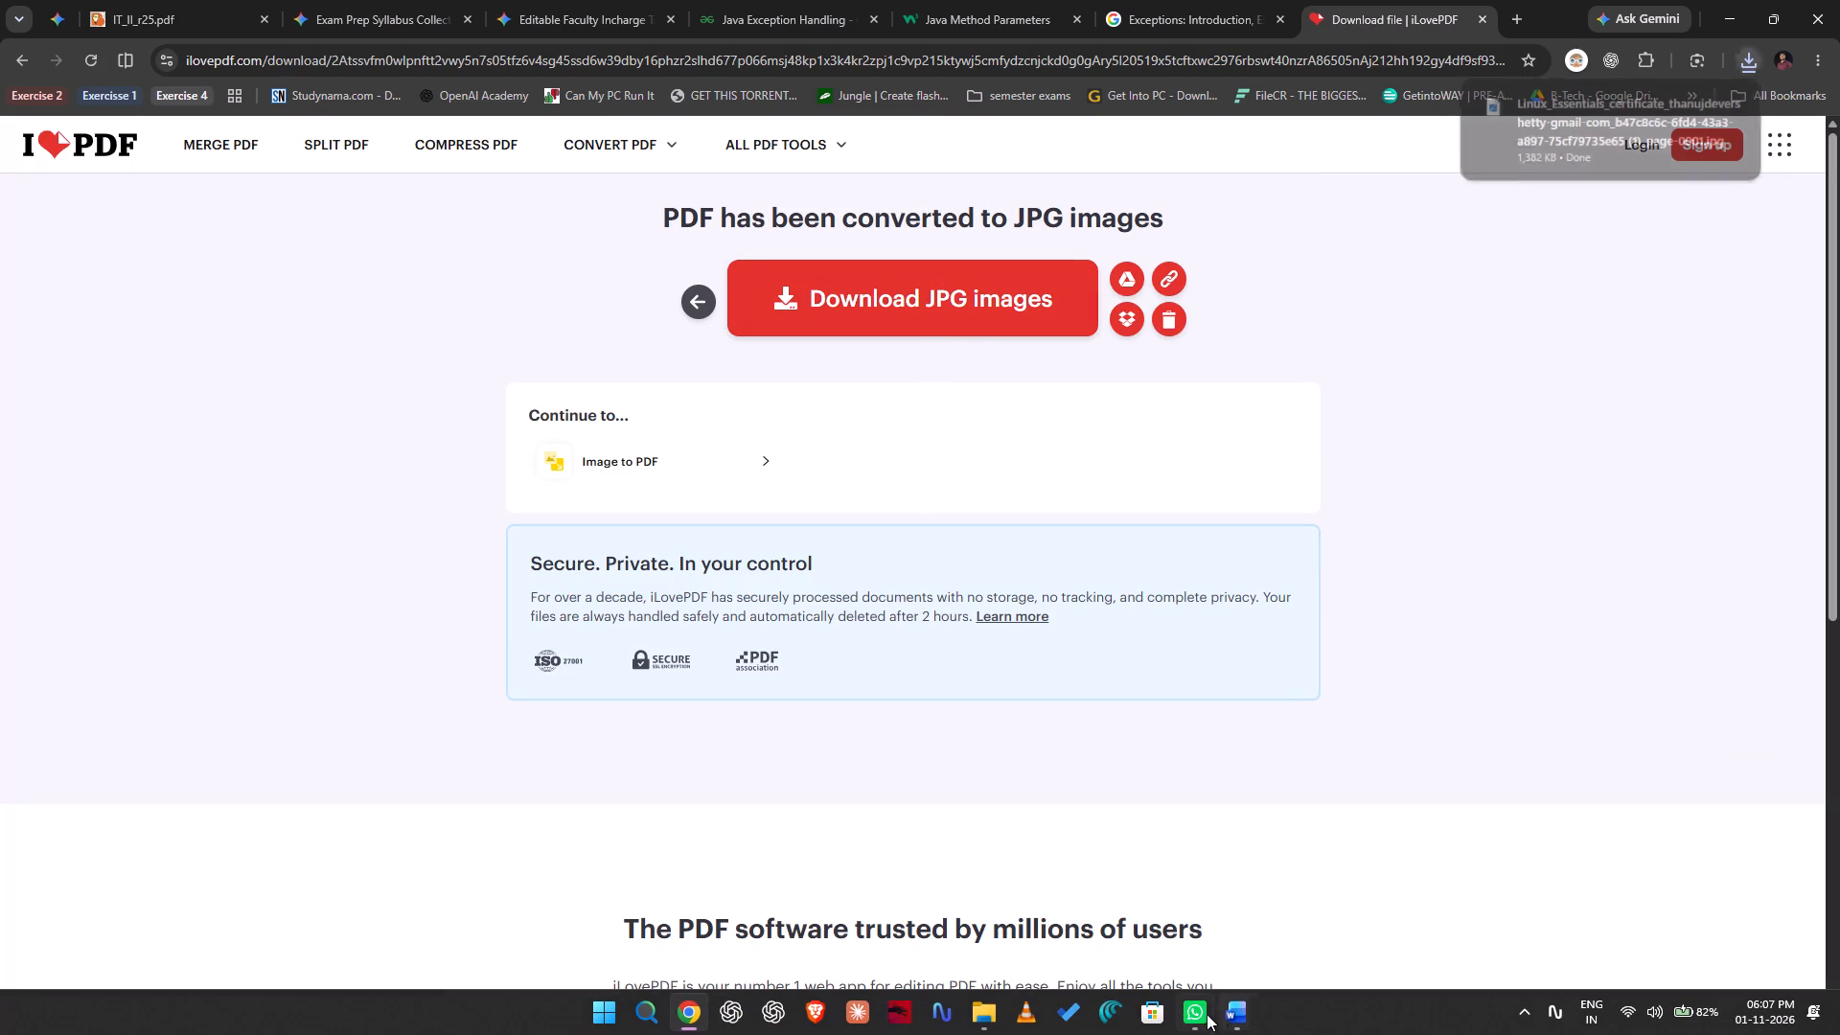
Return to the Linux Essentials report in Word and insert the current student's certificate JPG from Downloads on the second page.
click(1246, 1011)
click(1320, 907)
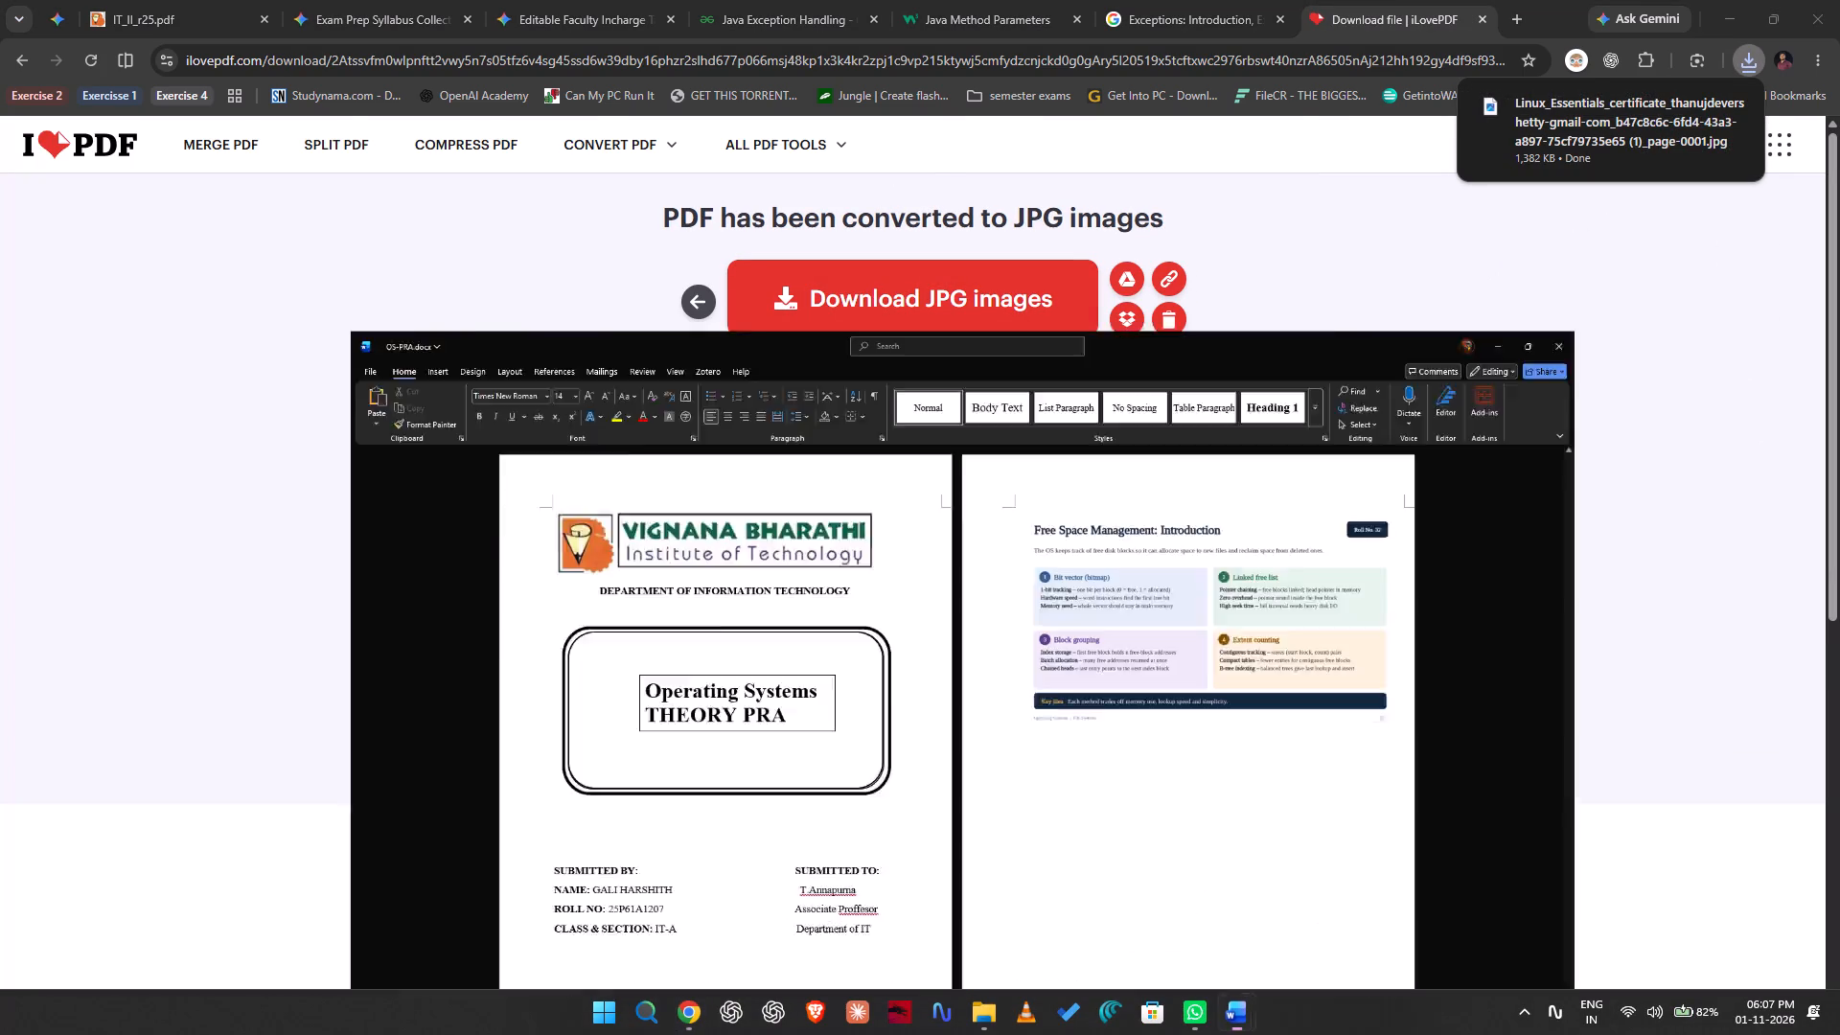
click(1236, 1032)
click(1177, 930)
click(1236, 467)
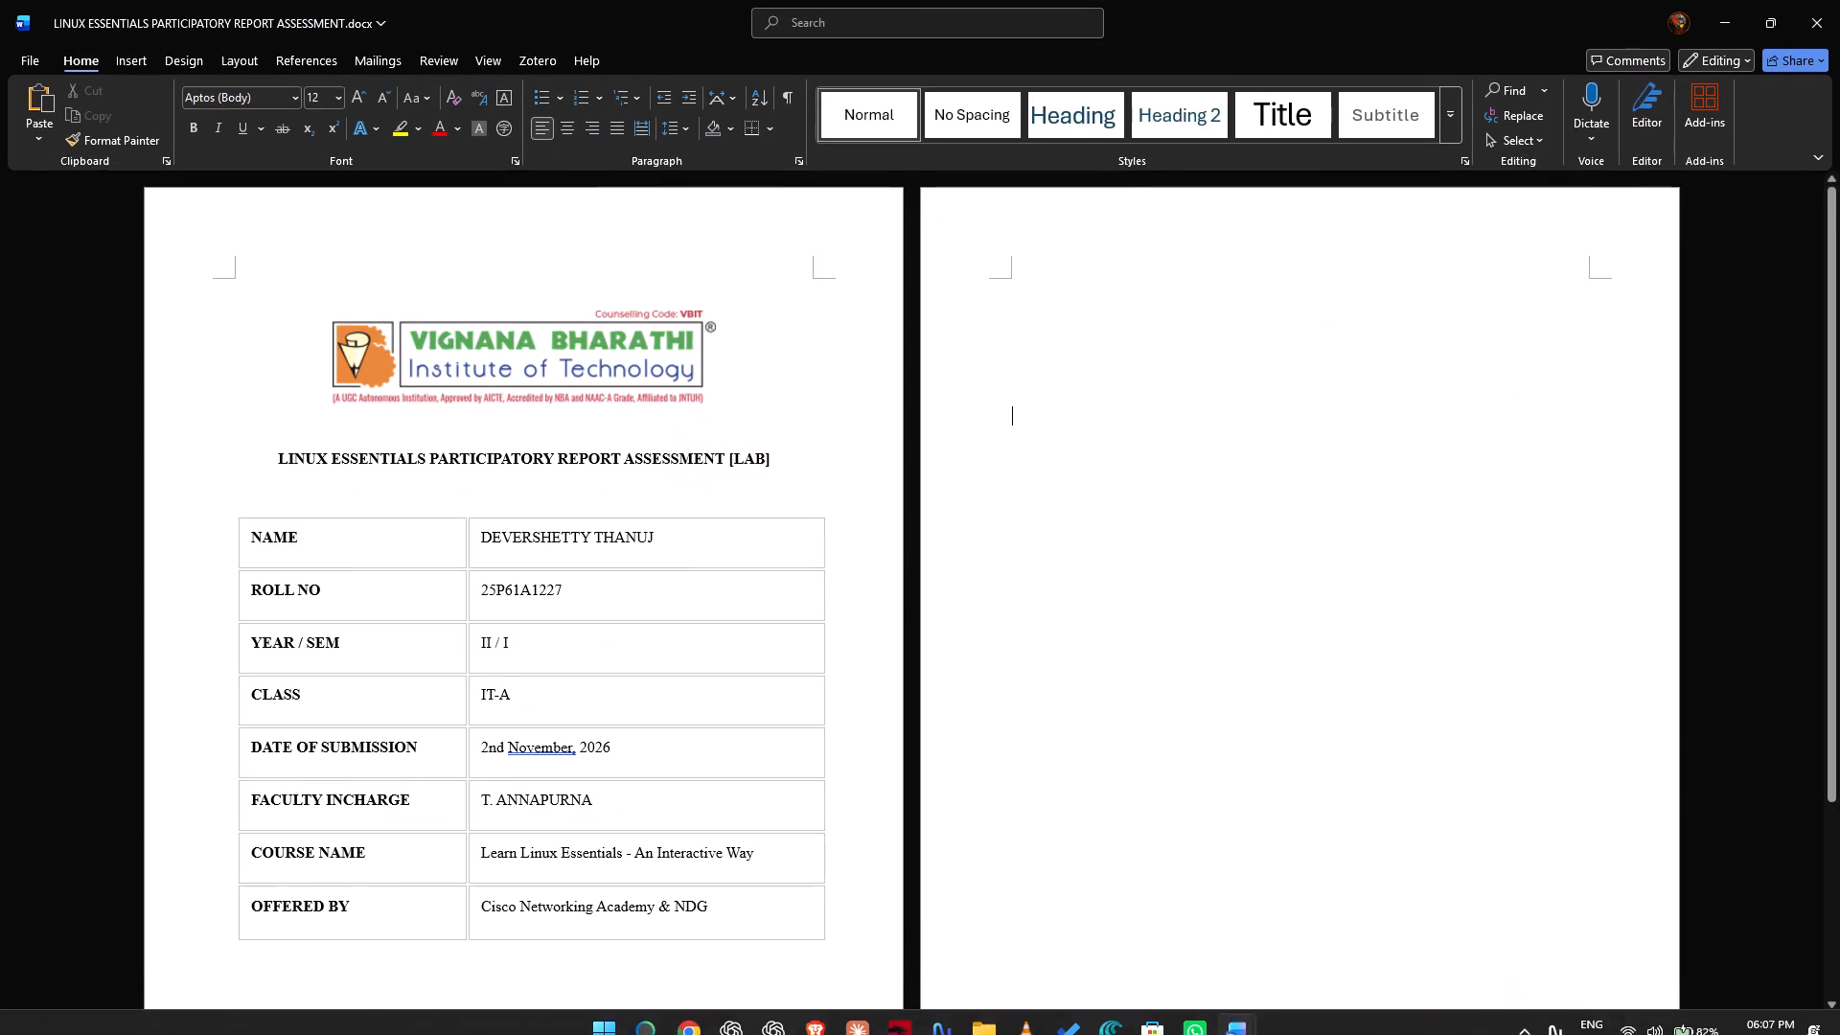
double_click(97, 56)
double_click(112, 57)
double_click(133, 63)
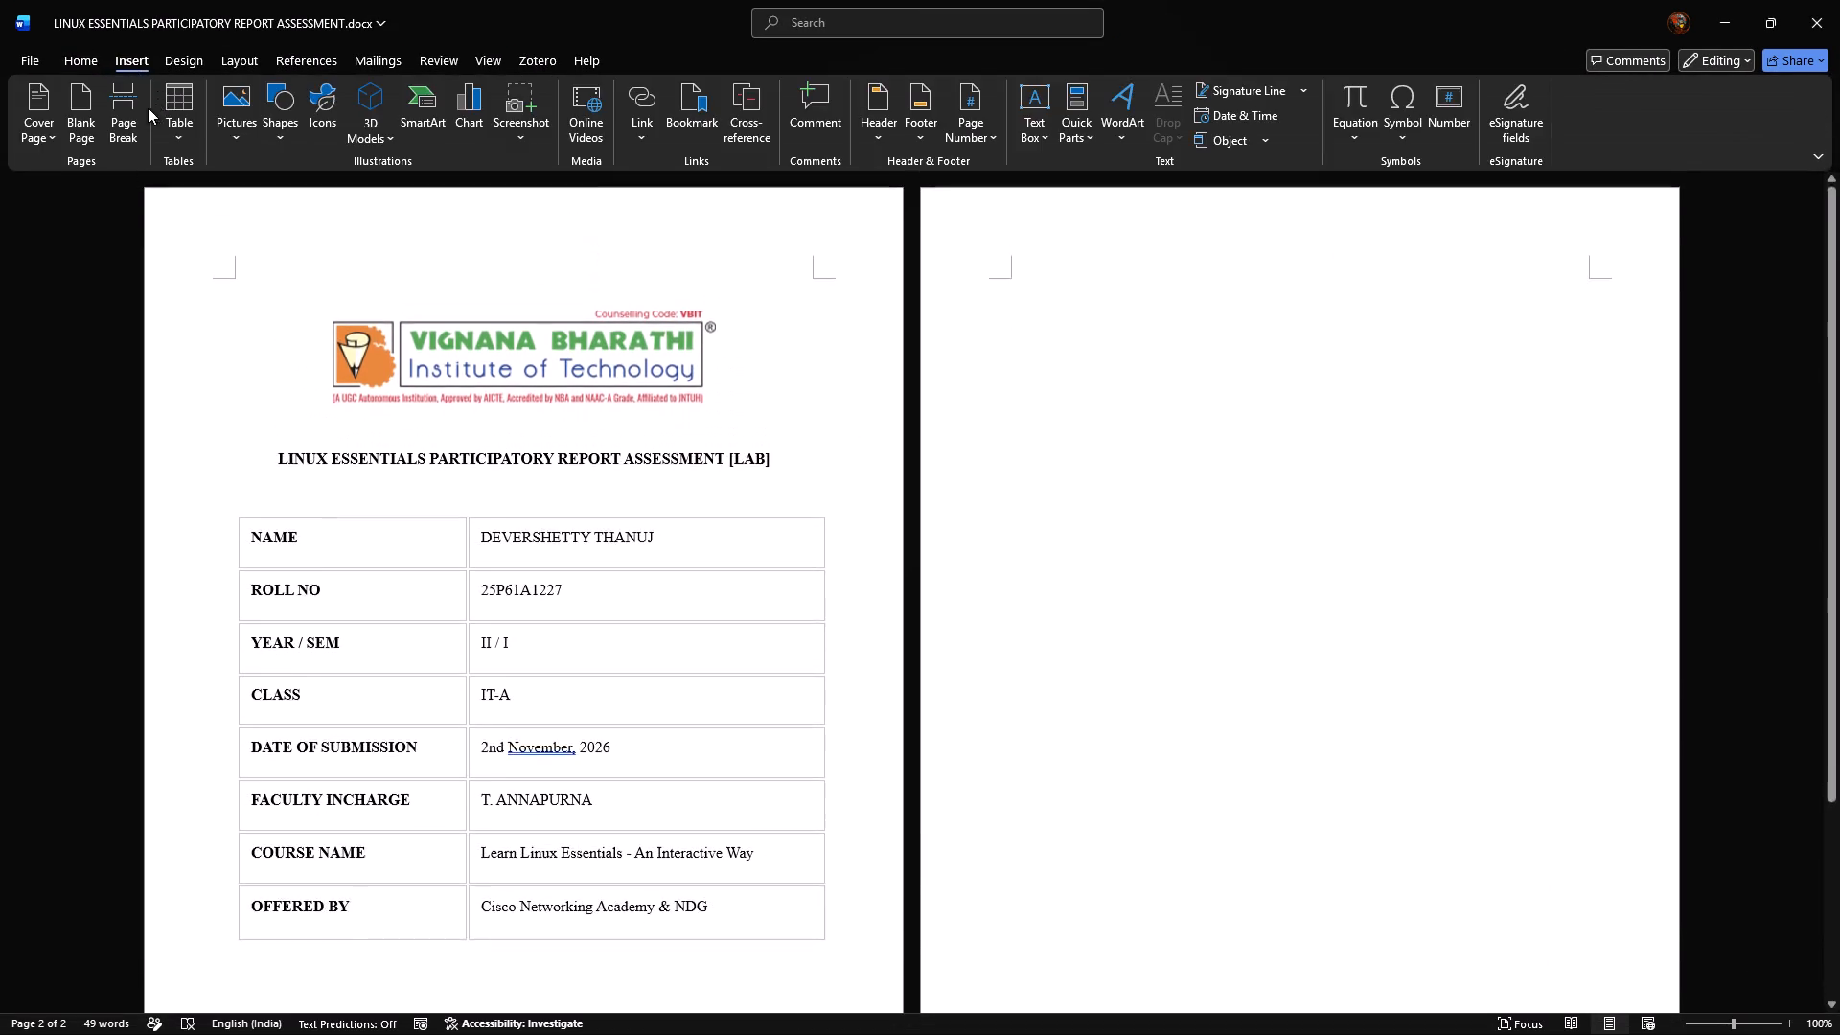
scroll(598, 483, up, 5)
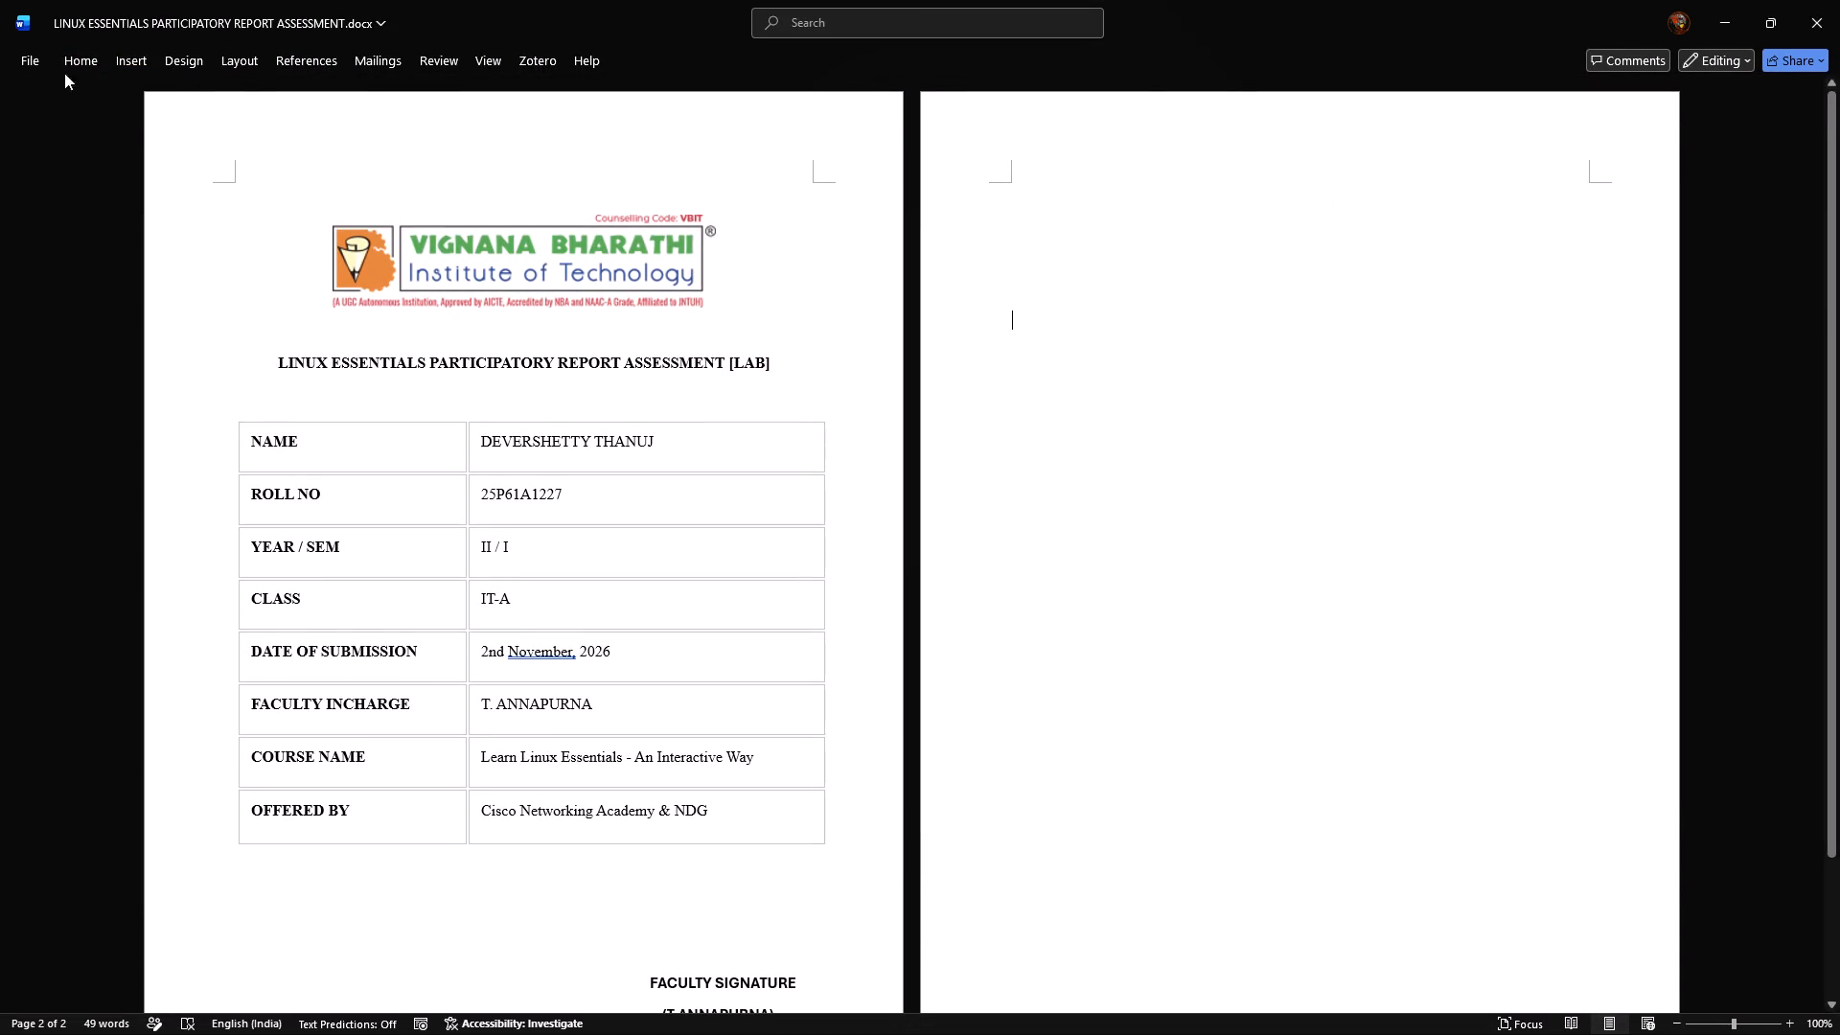
click(82, 56)
click(130, 64)
click(234, 93)
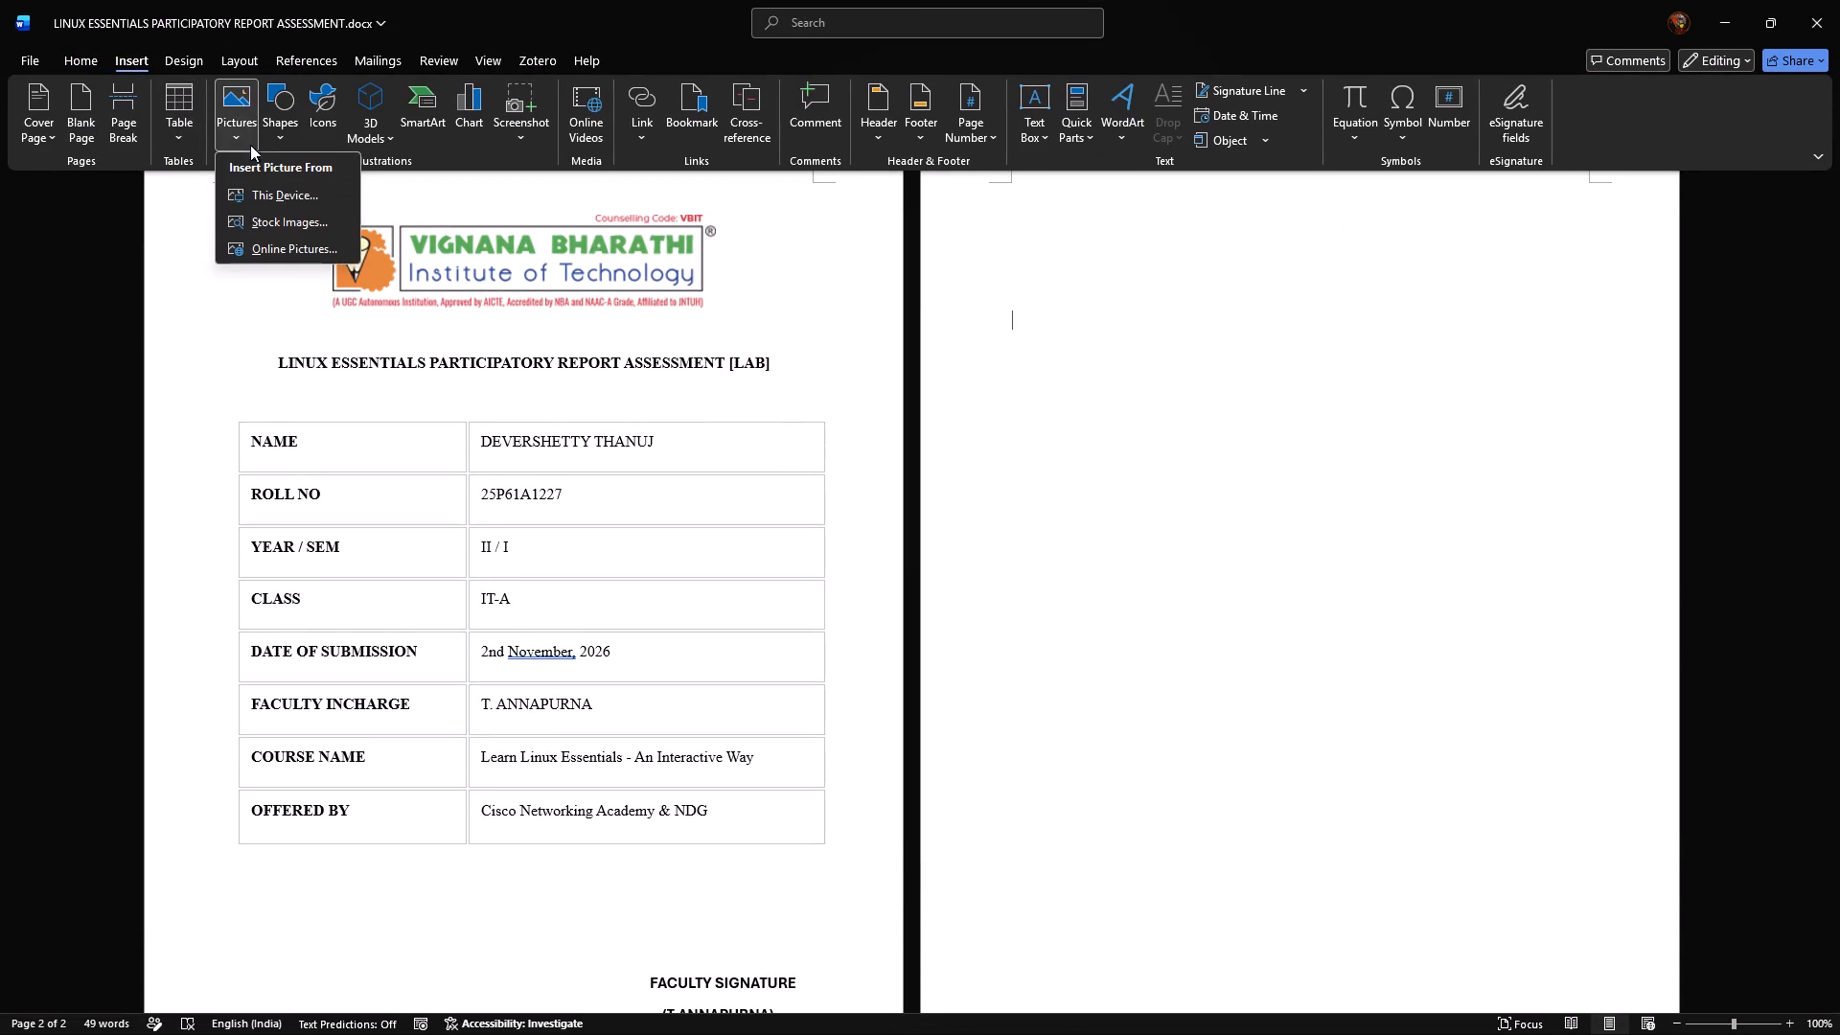
click(264, 190)
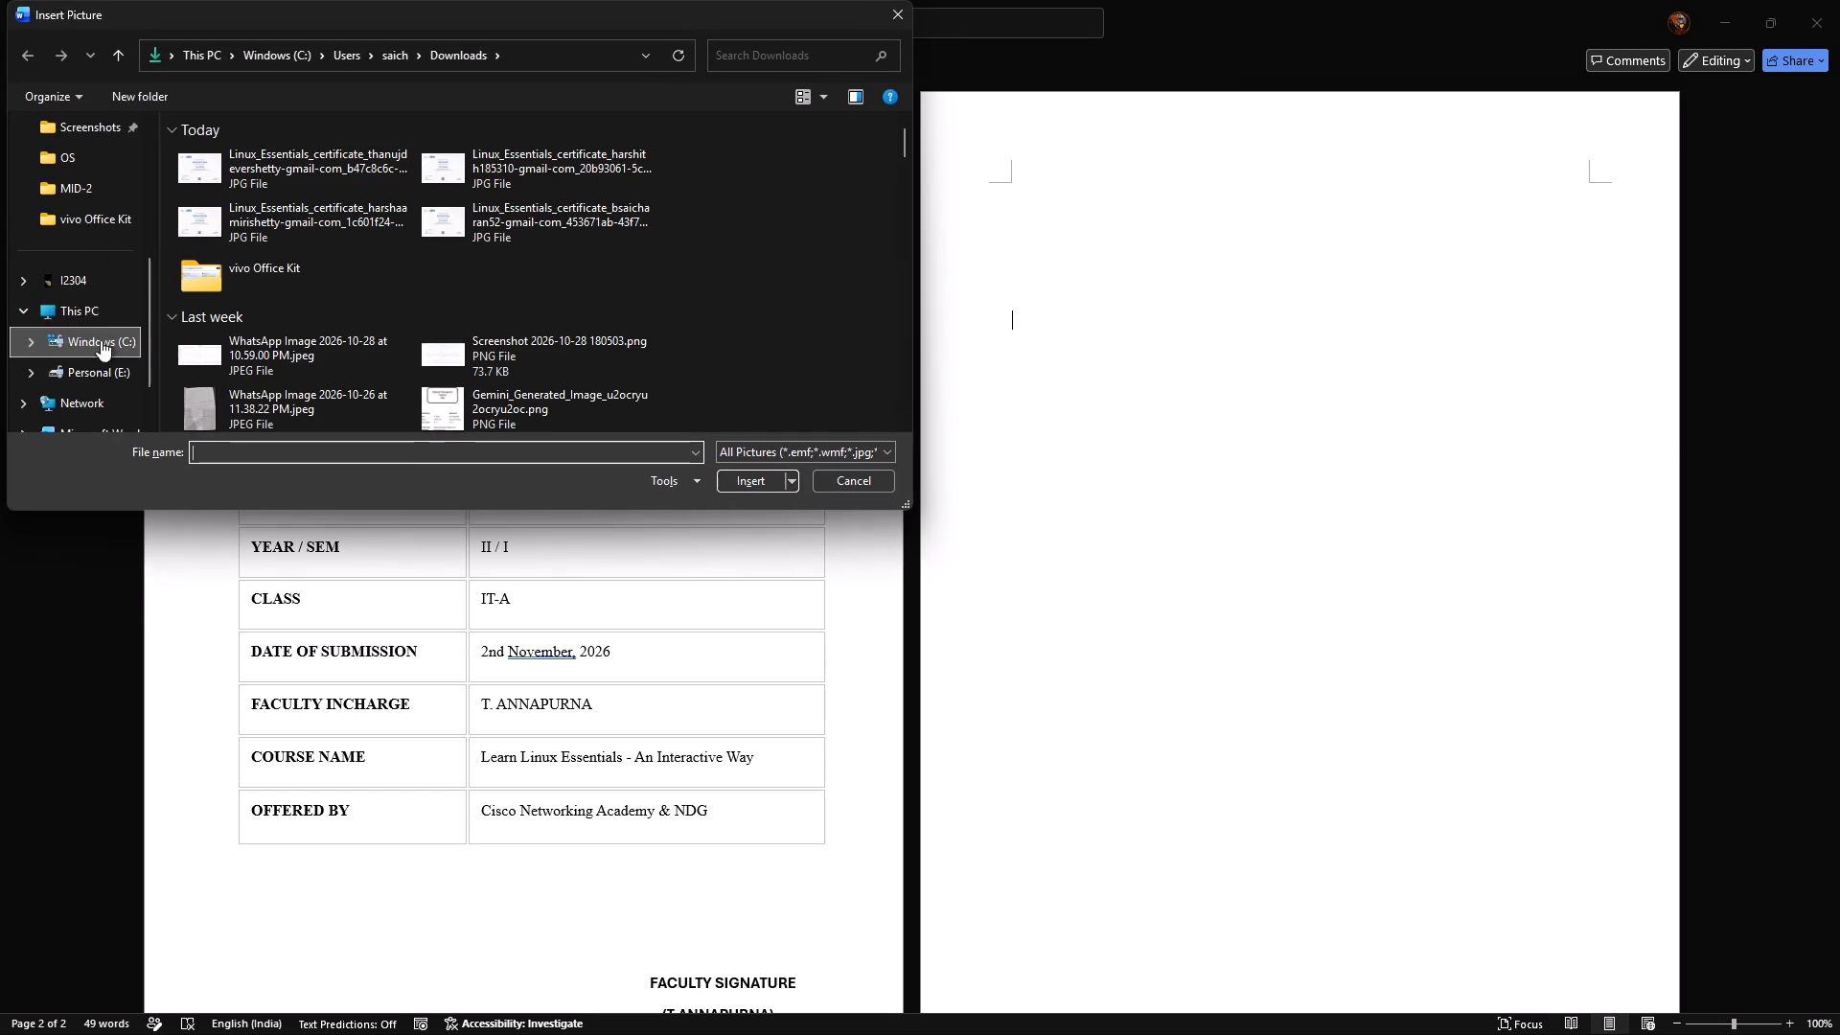
scroll(102, 319, up, 10)
double_click(87, 252)
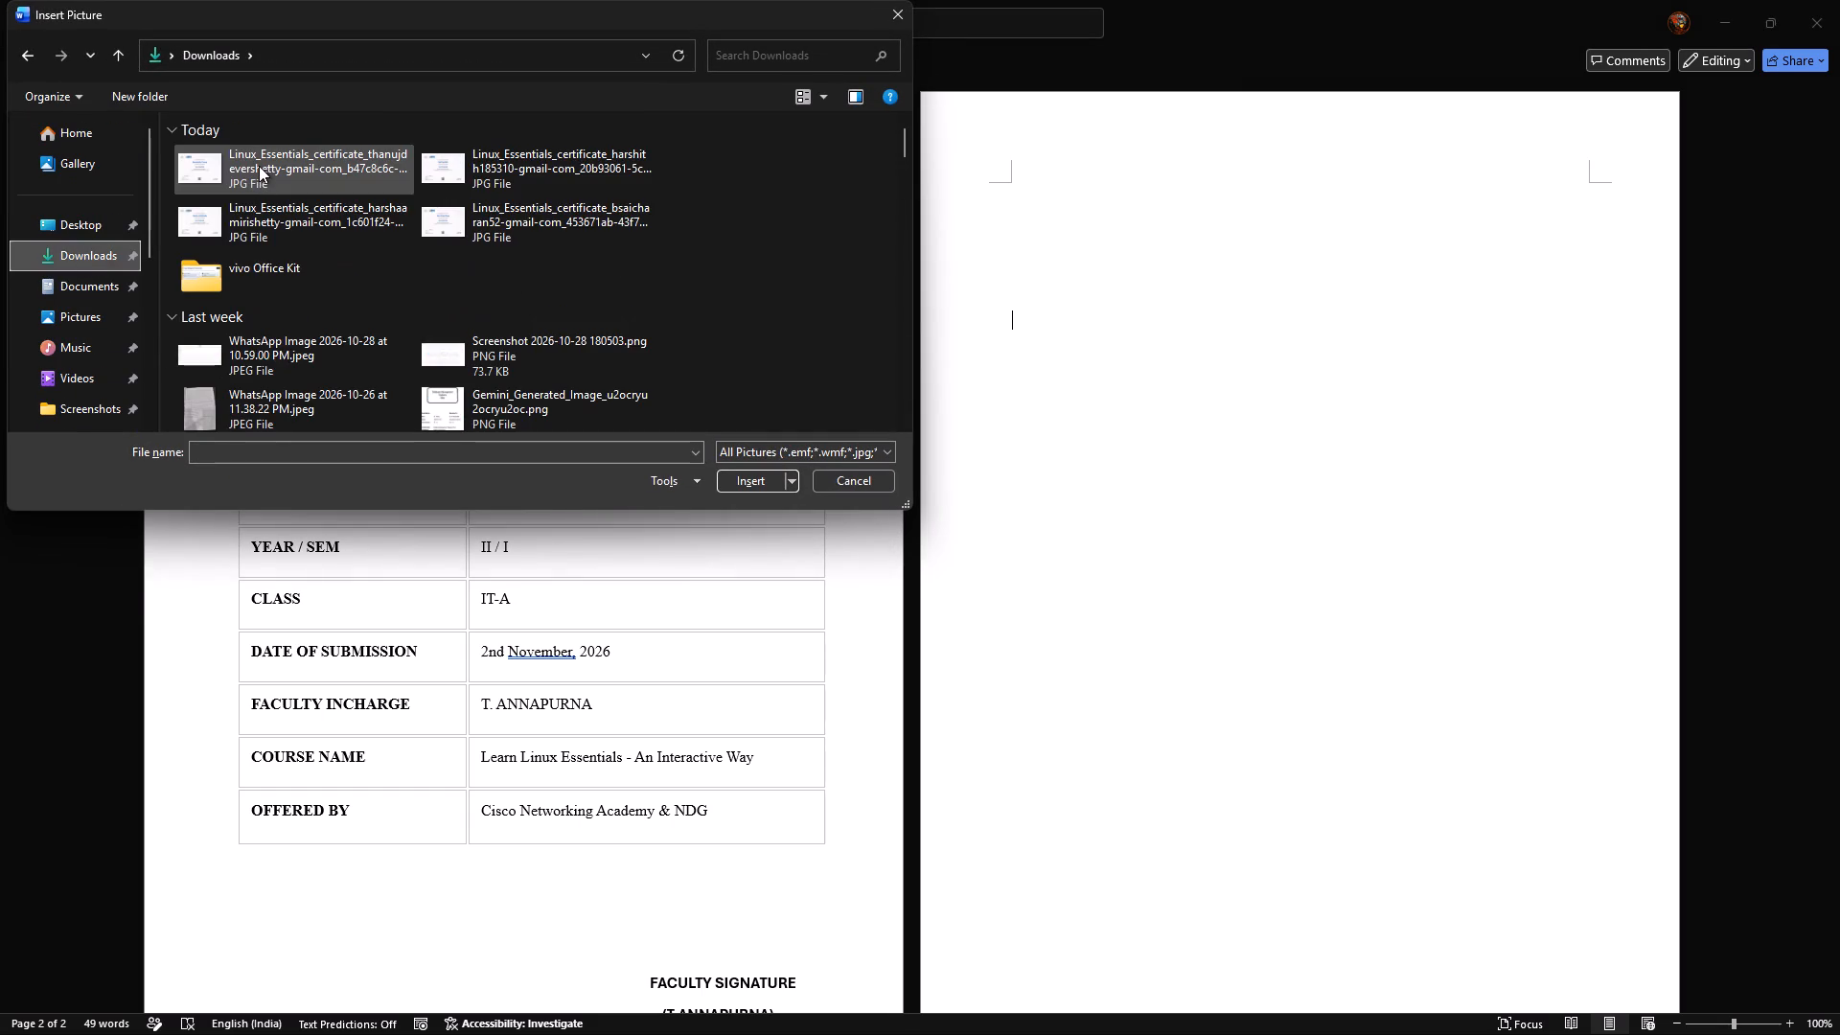
double_click(259, 166)
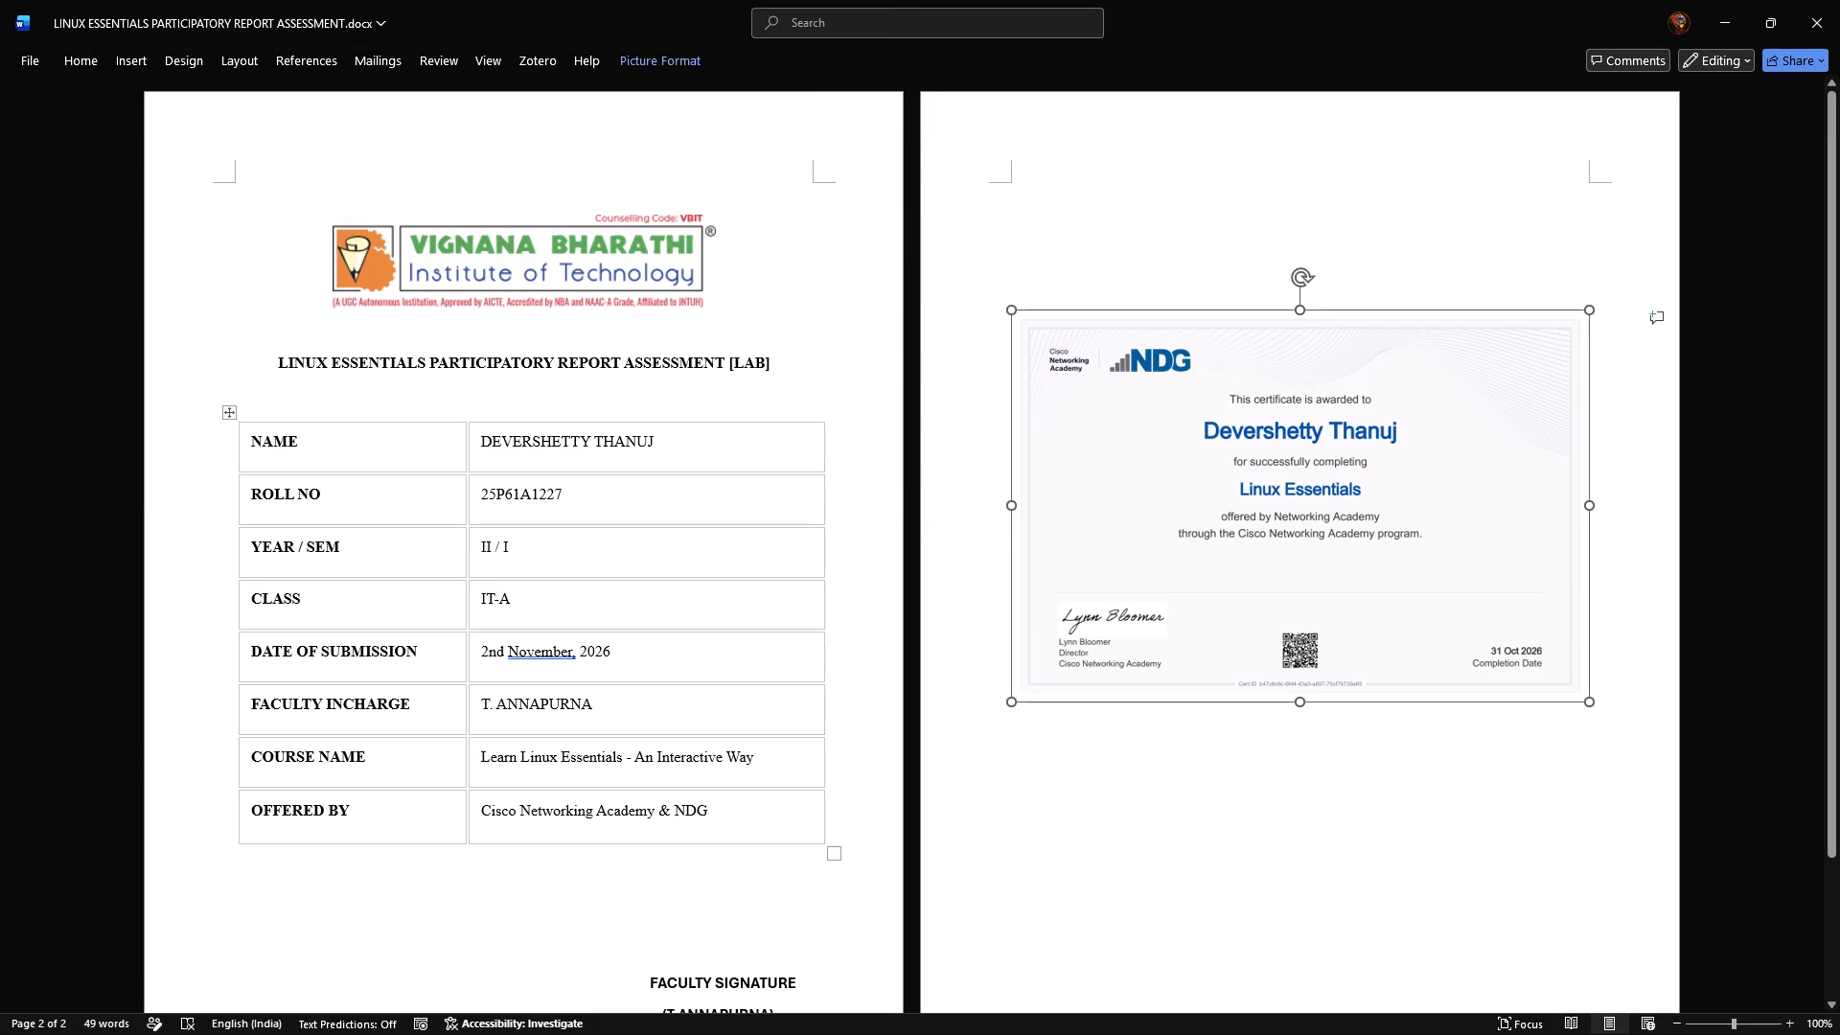
Export the Linux Essentials report as a PDF in Downloads, named with the student's full roll number ending in 27 plus "-OS".
click(37, 64)
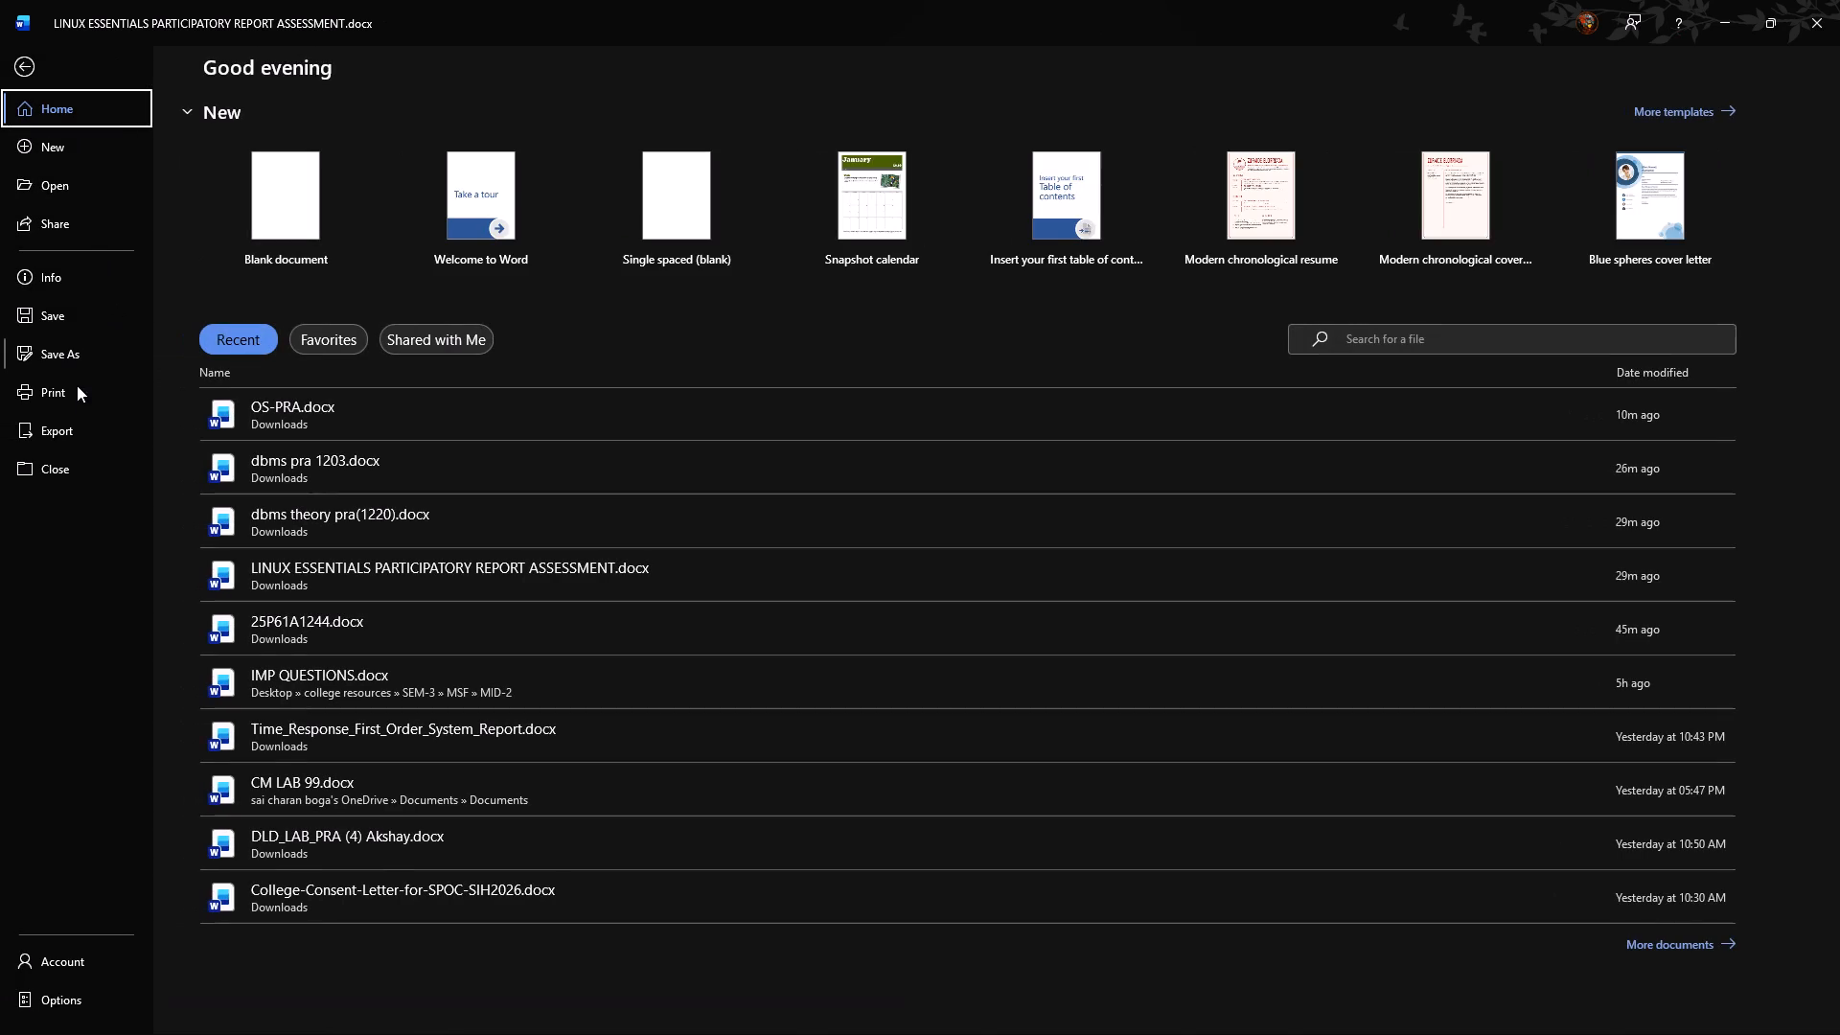
double_click(78, 436)
click(550, 237)
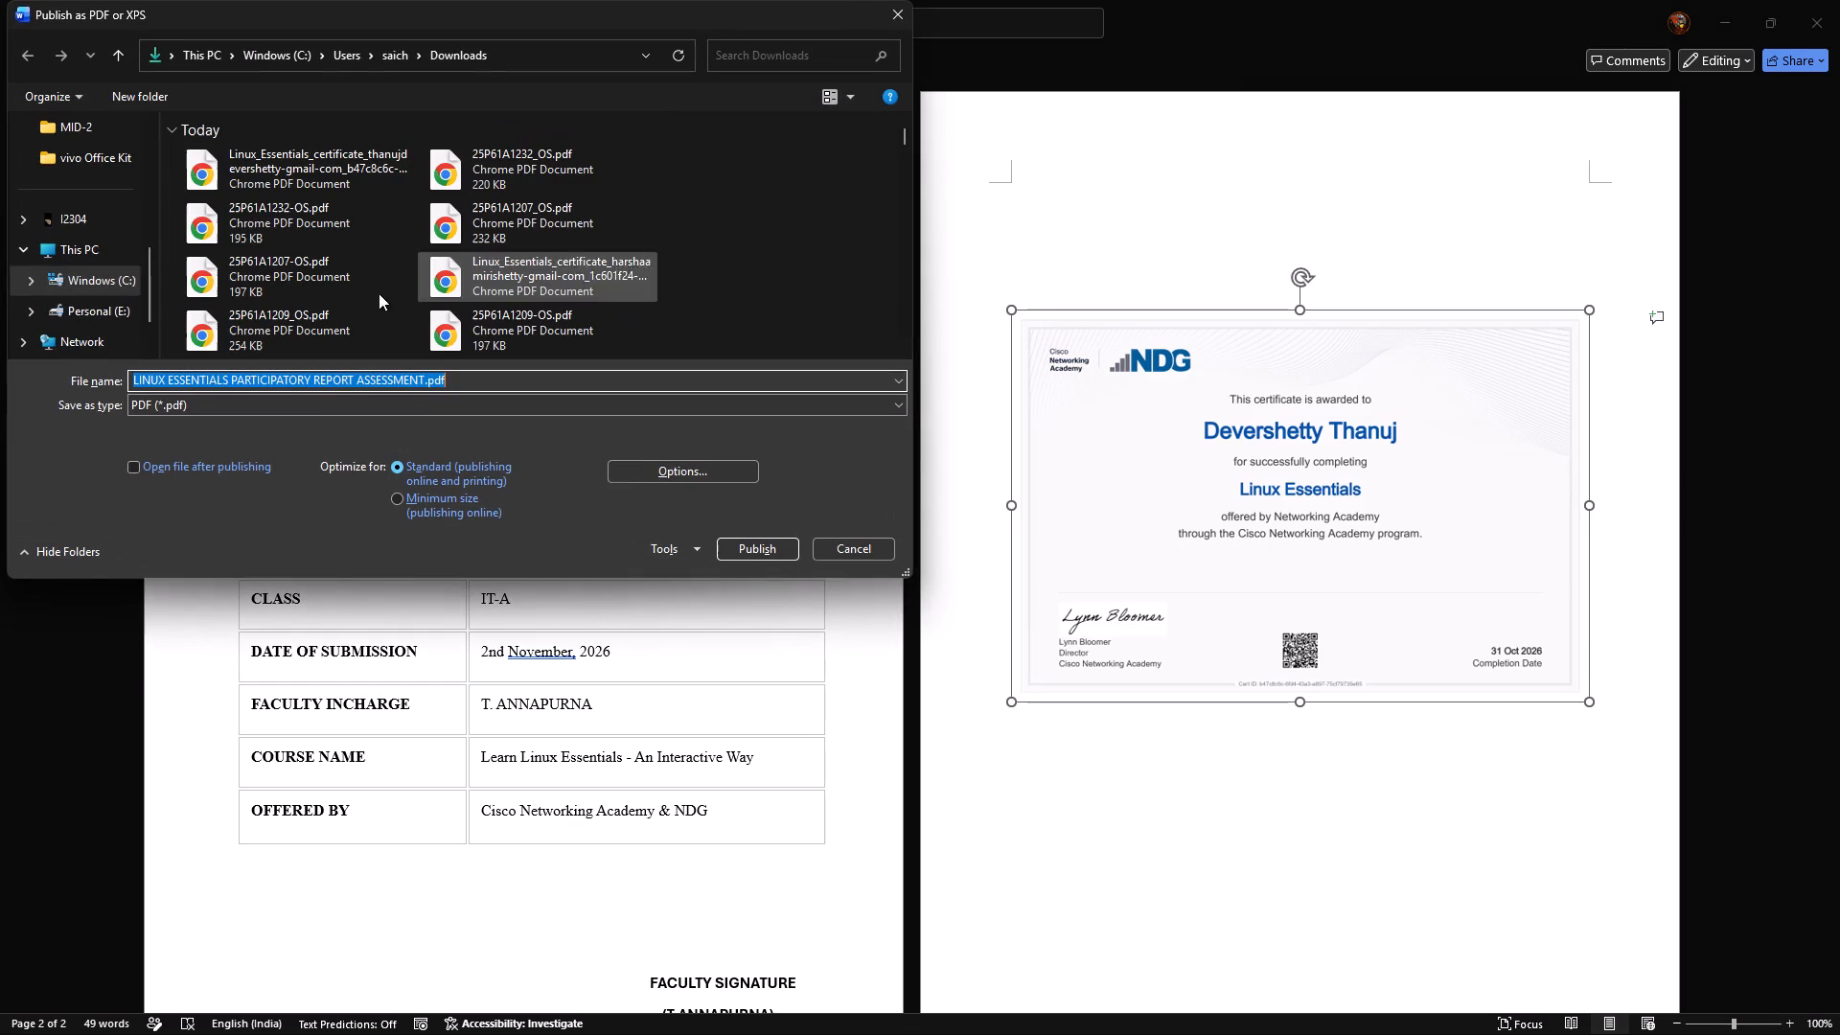
scroll(76, 275, up, 6)
click(84, 254)
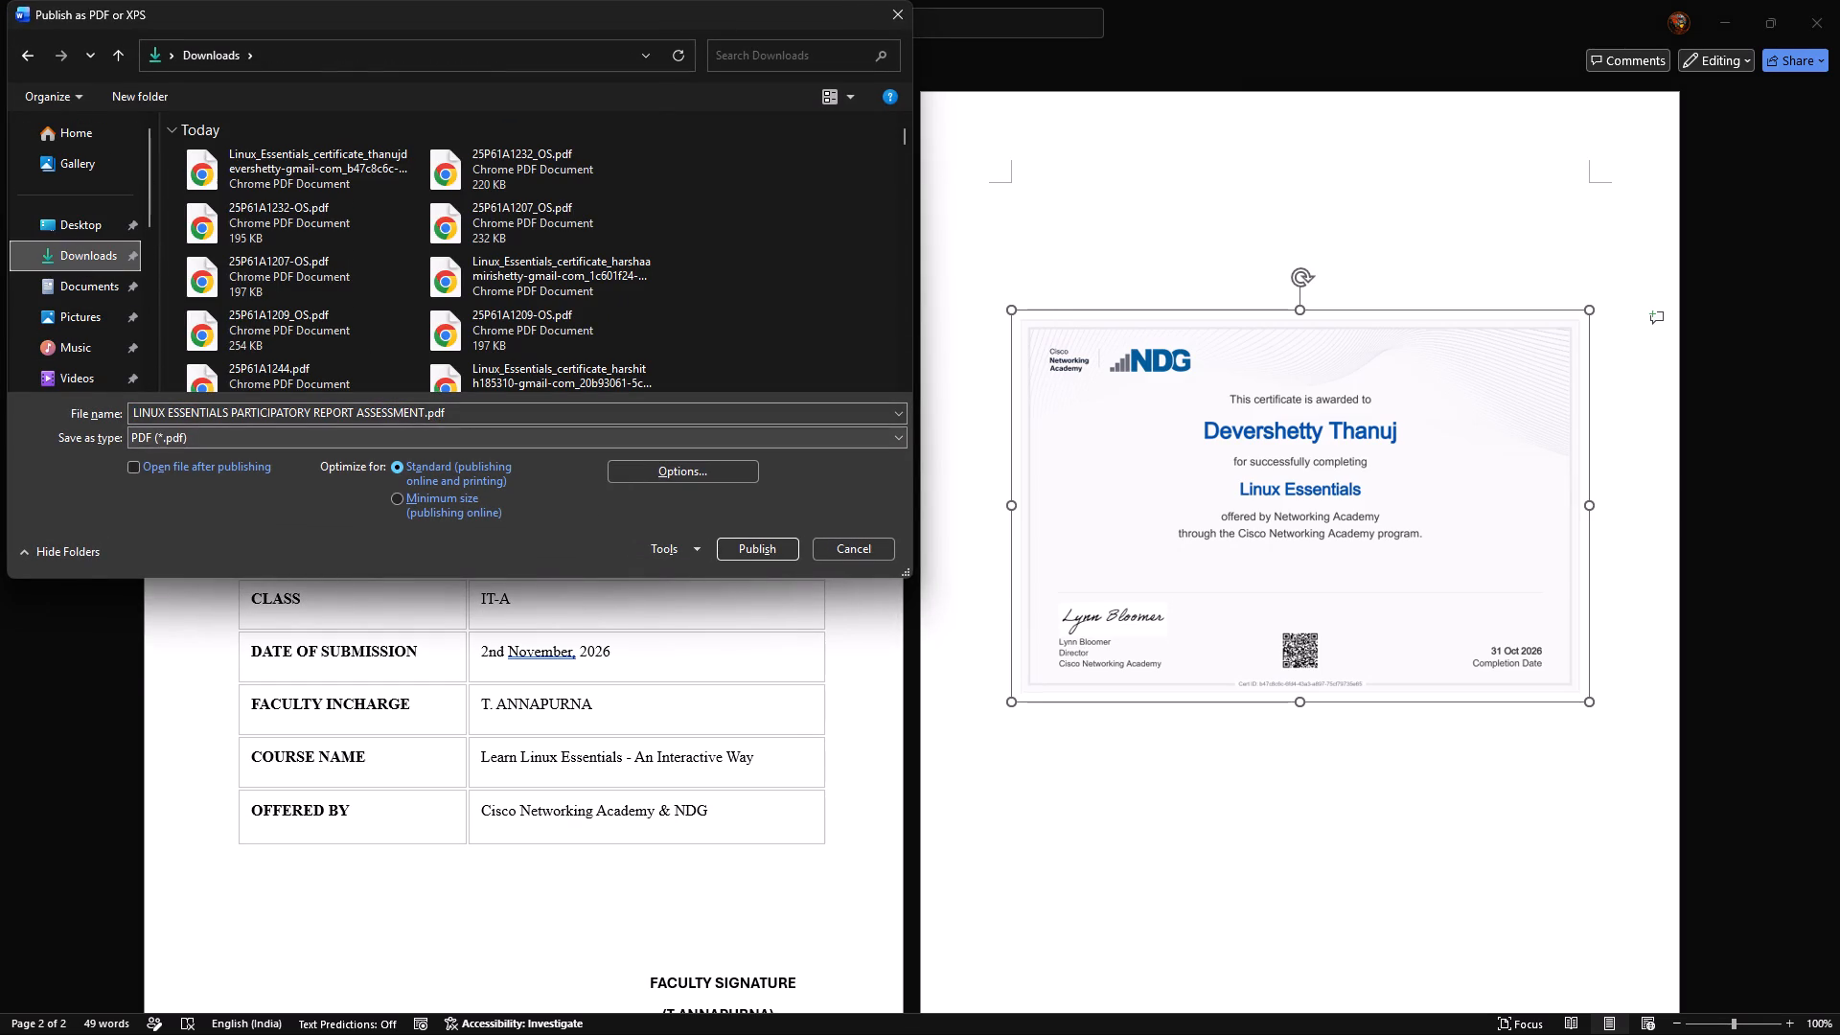
double_click(466, 412)
key(ctrl+a)
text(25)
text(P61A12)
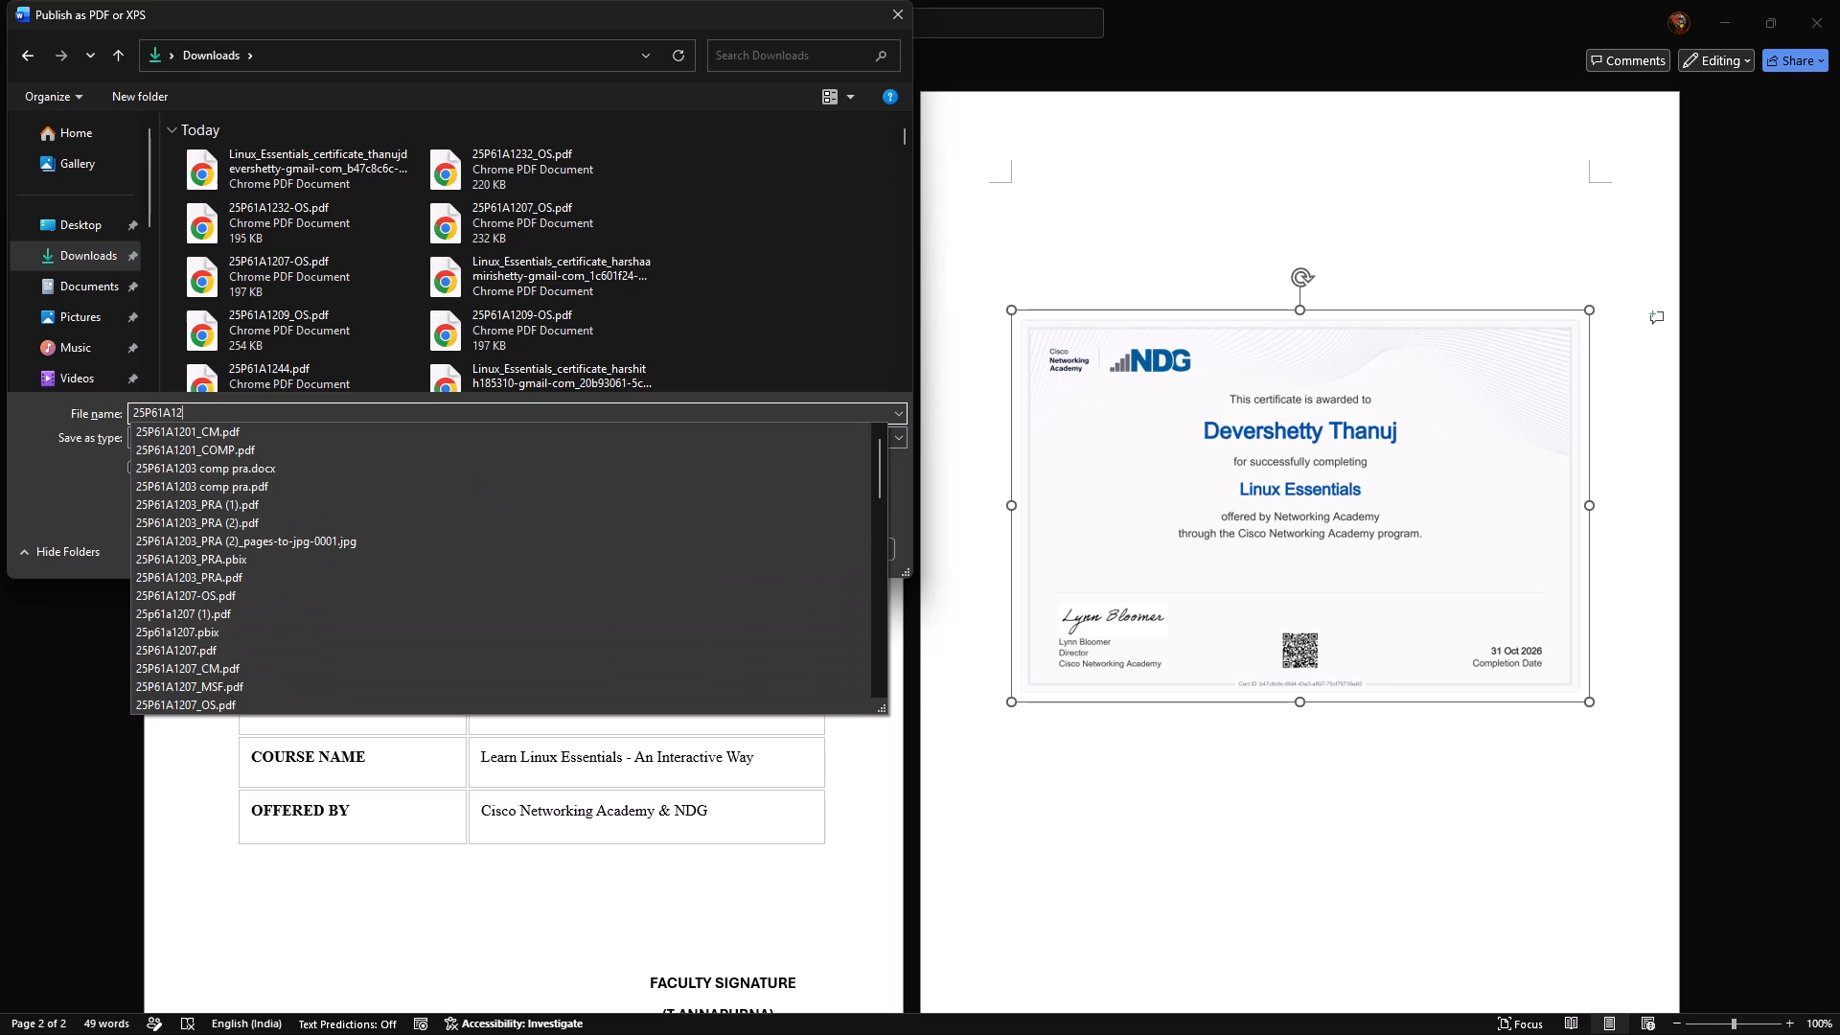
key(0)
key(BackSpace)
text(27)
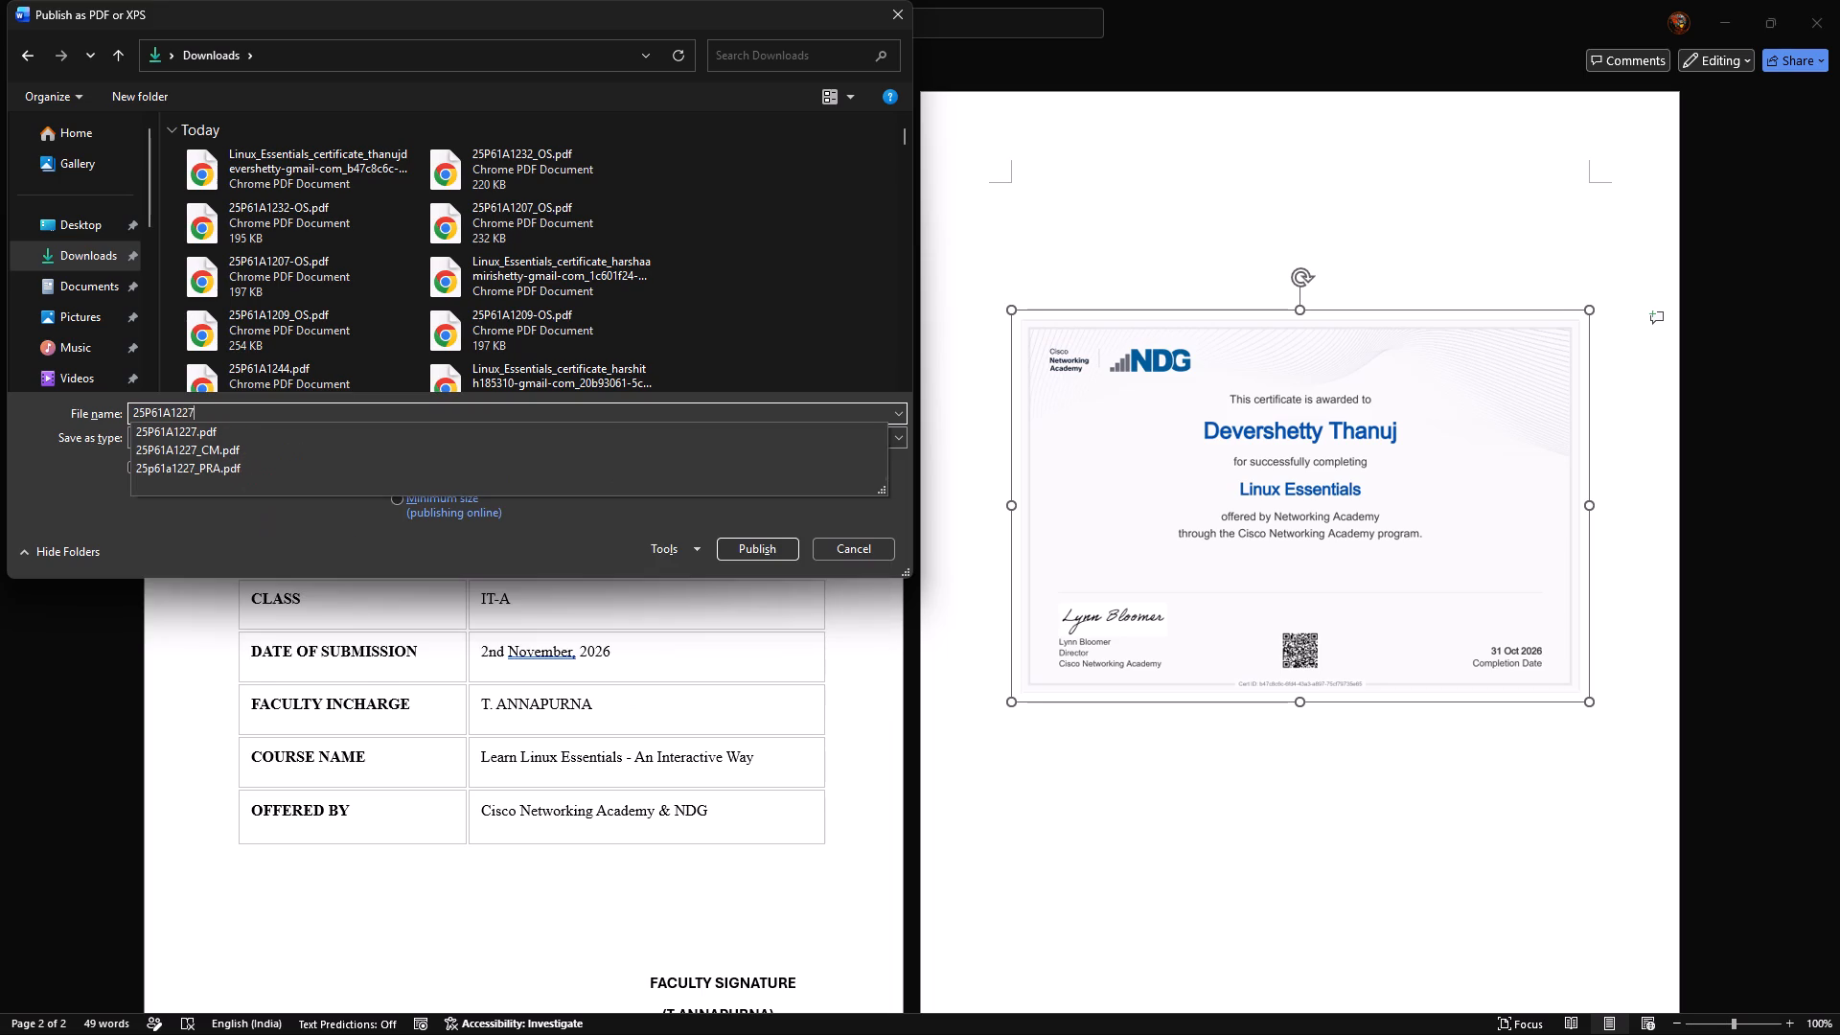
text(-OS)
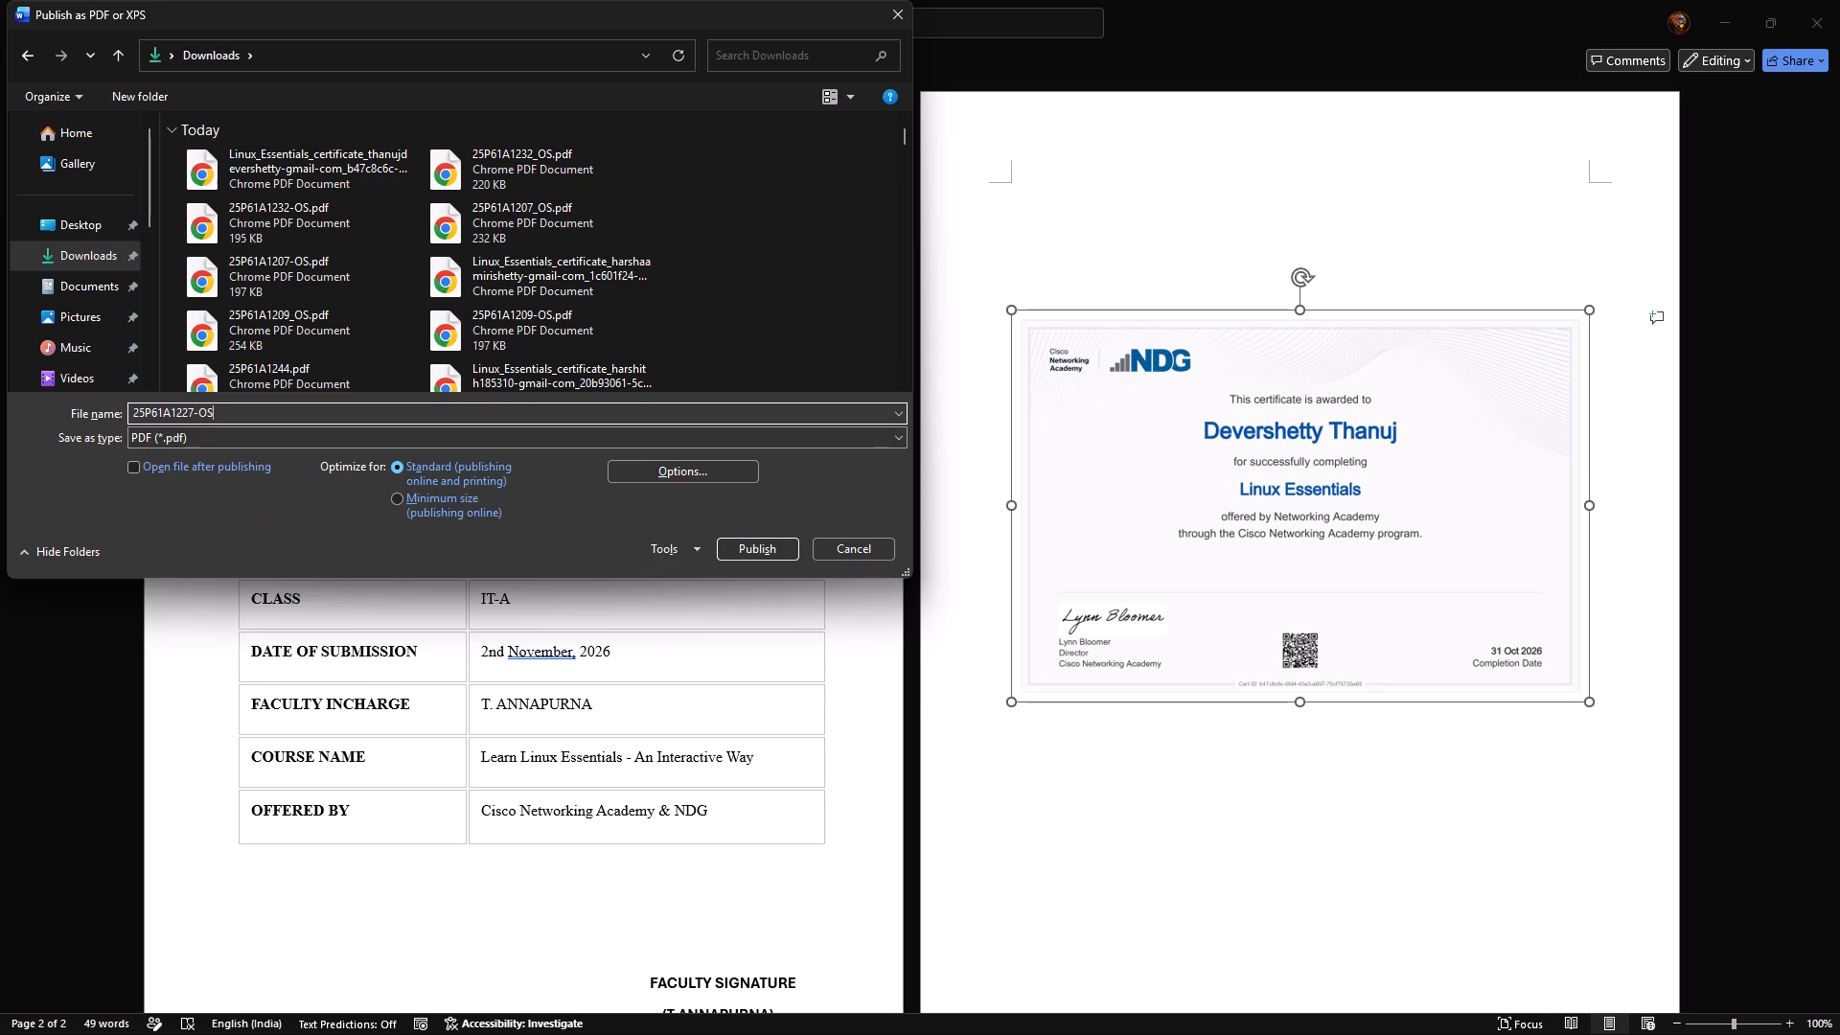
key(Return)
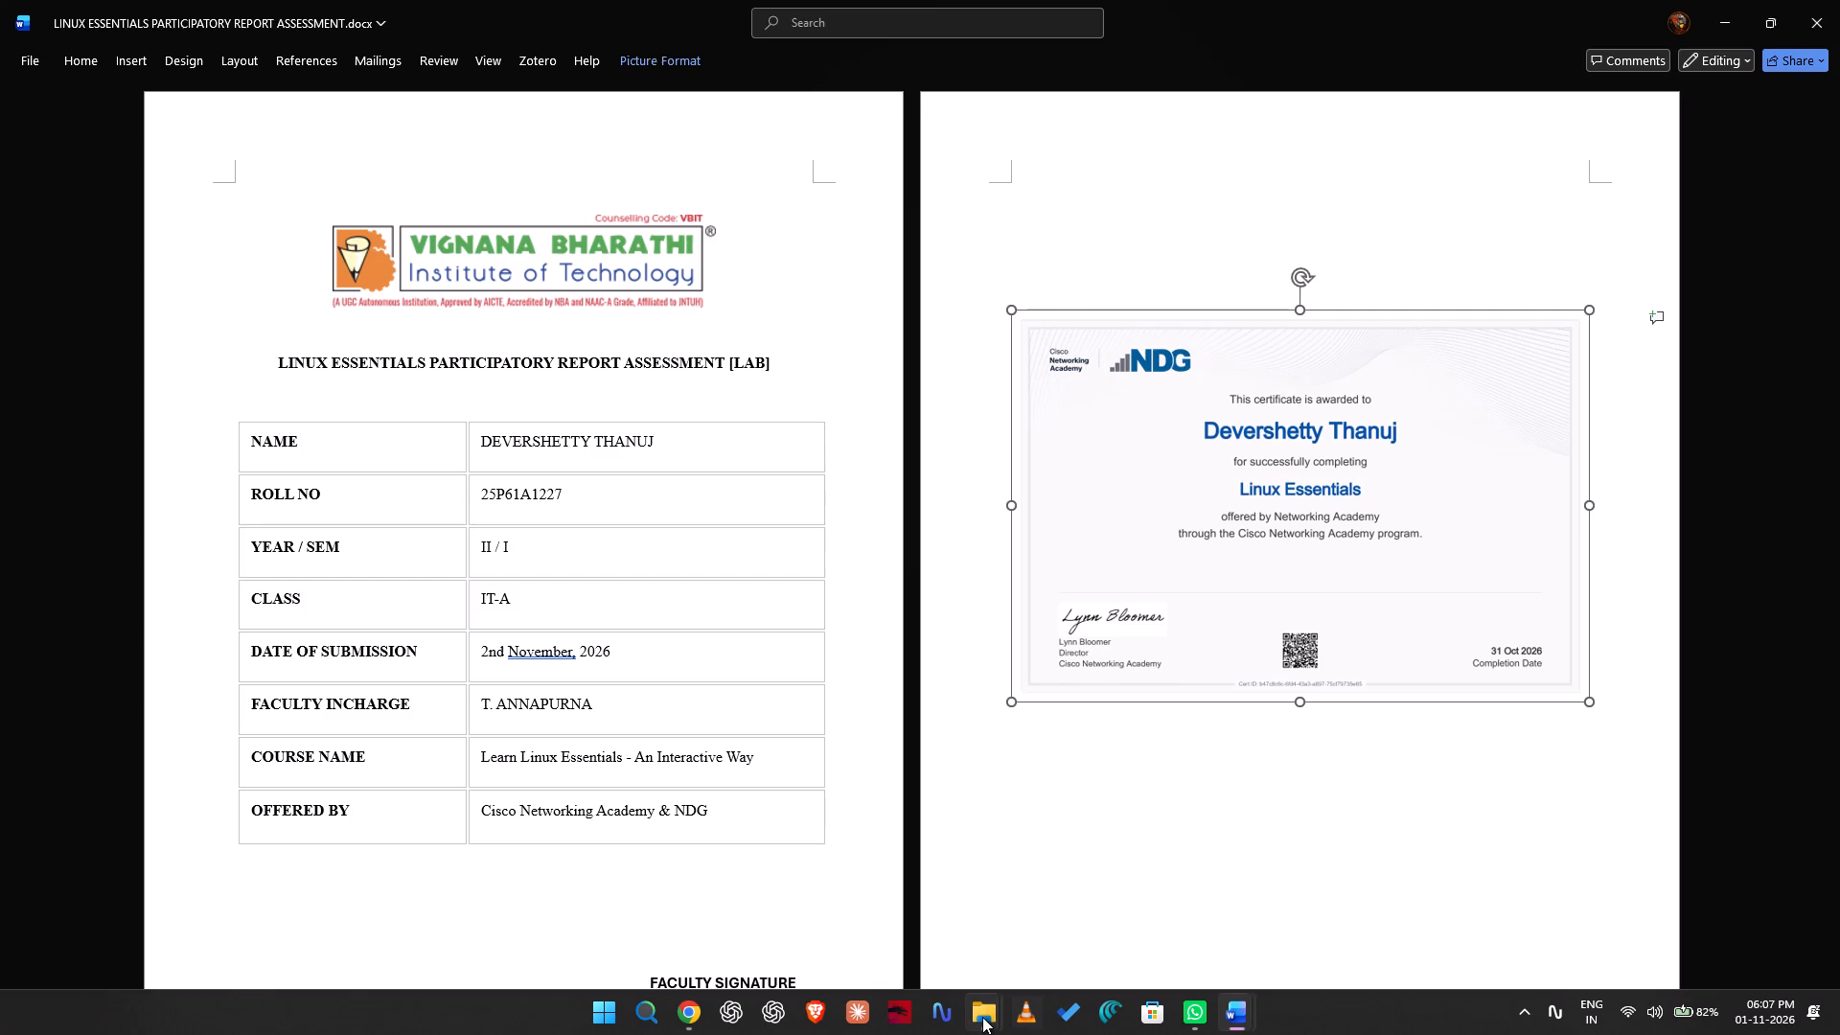
Switch to File Explorer, open the Downloads folder and select the exported report PDF whose name ends in 27-OS.
double_click(982, 1017)
click(1073, 849)
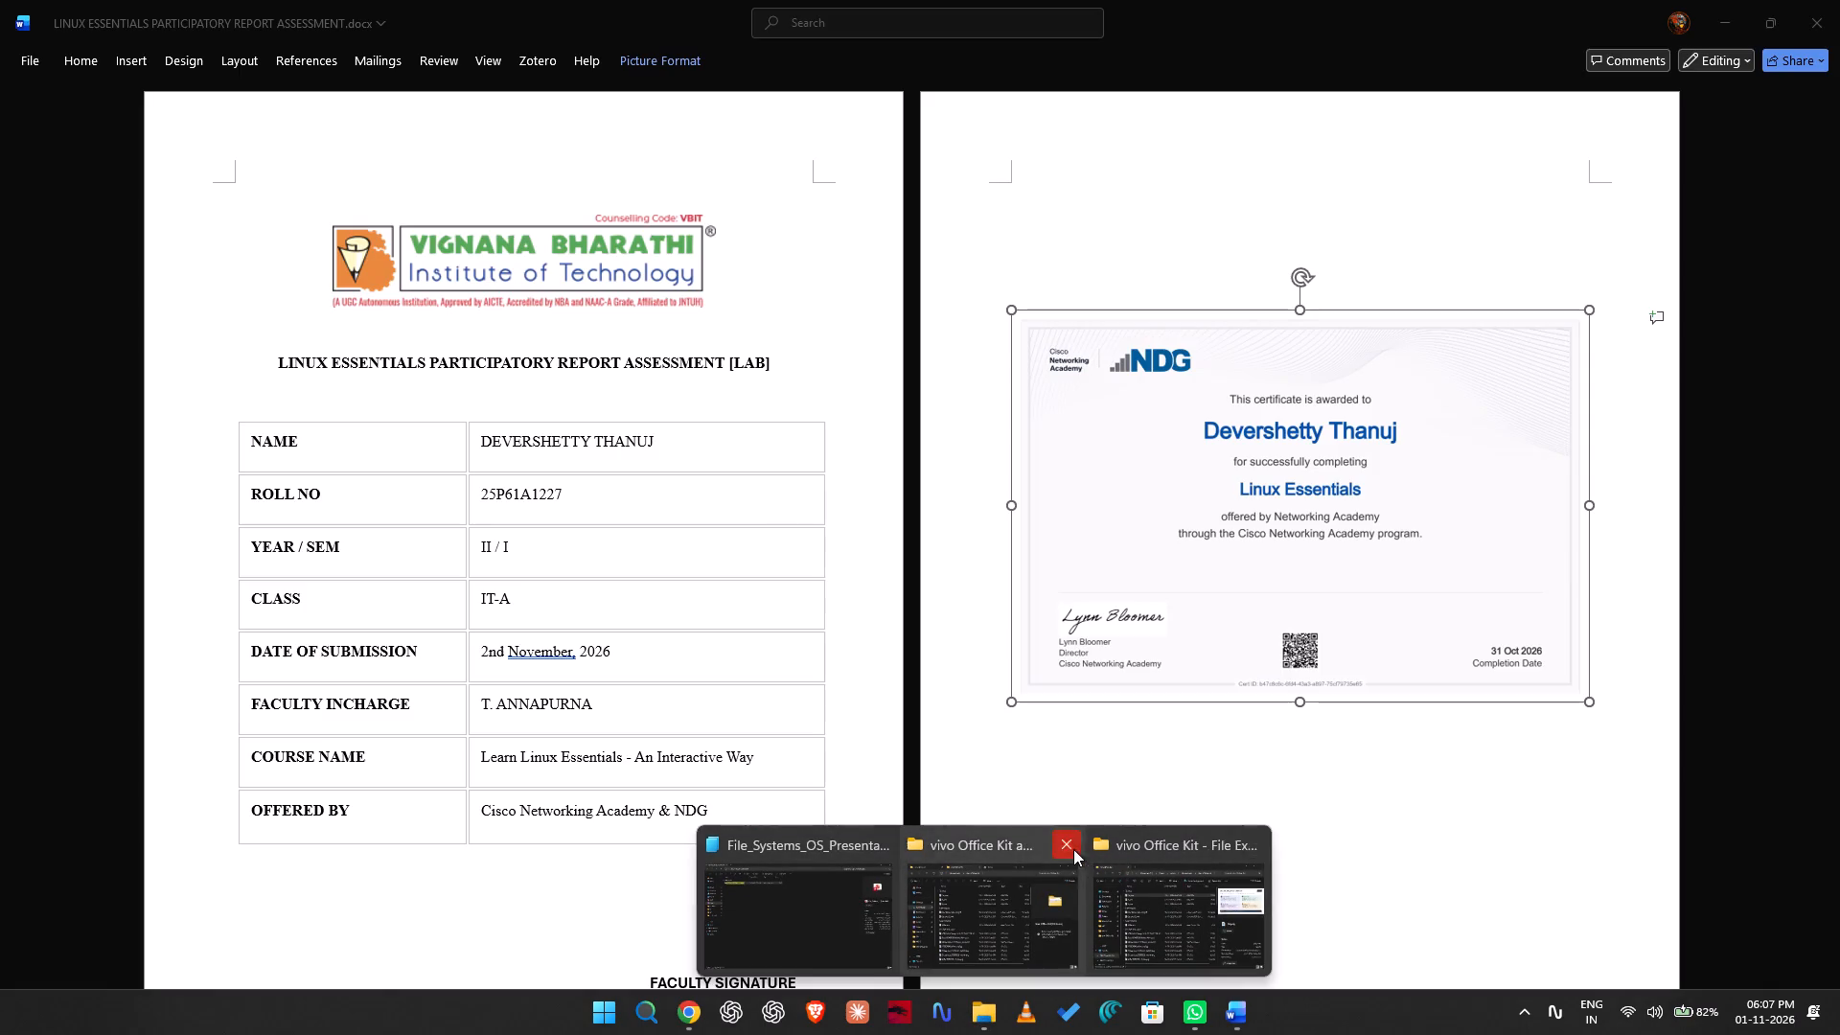
double_click(1163, 844)
click(1024, 898)
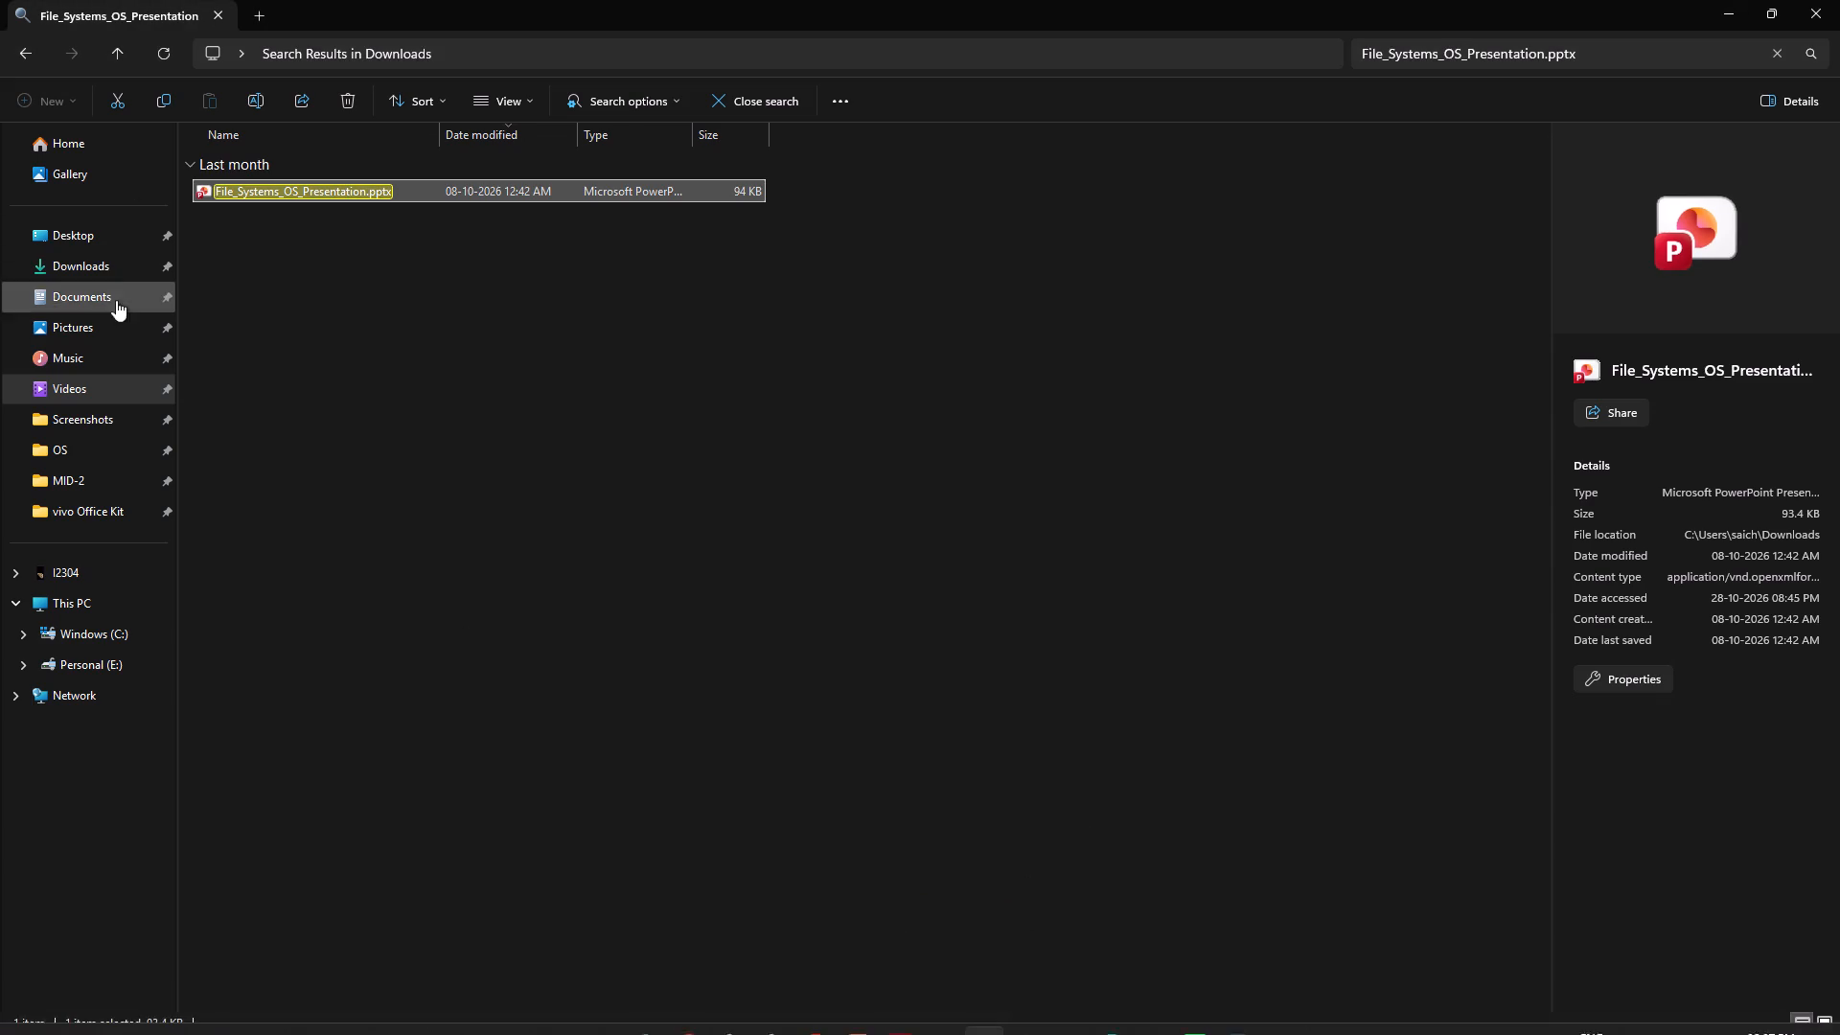
click(104, 275)
scroll(818, 366, up, 4)
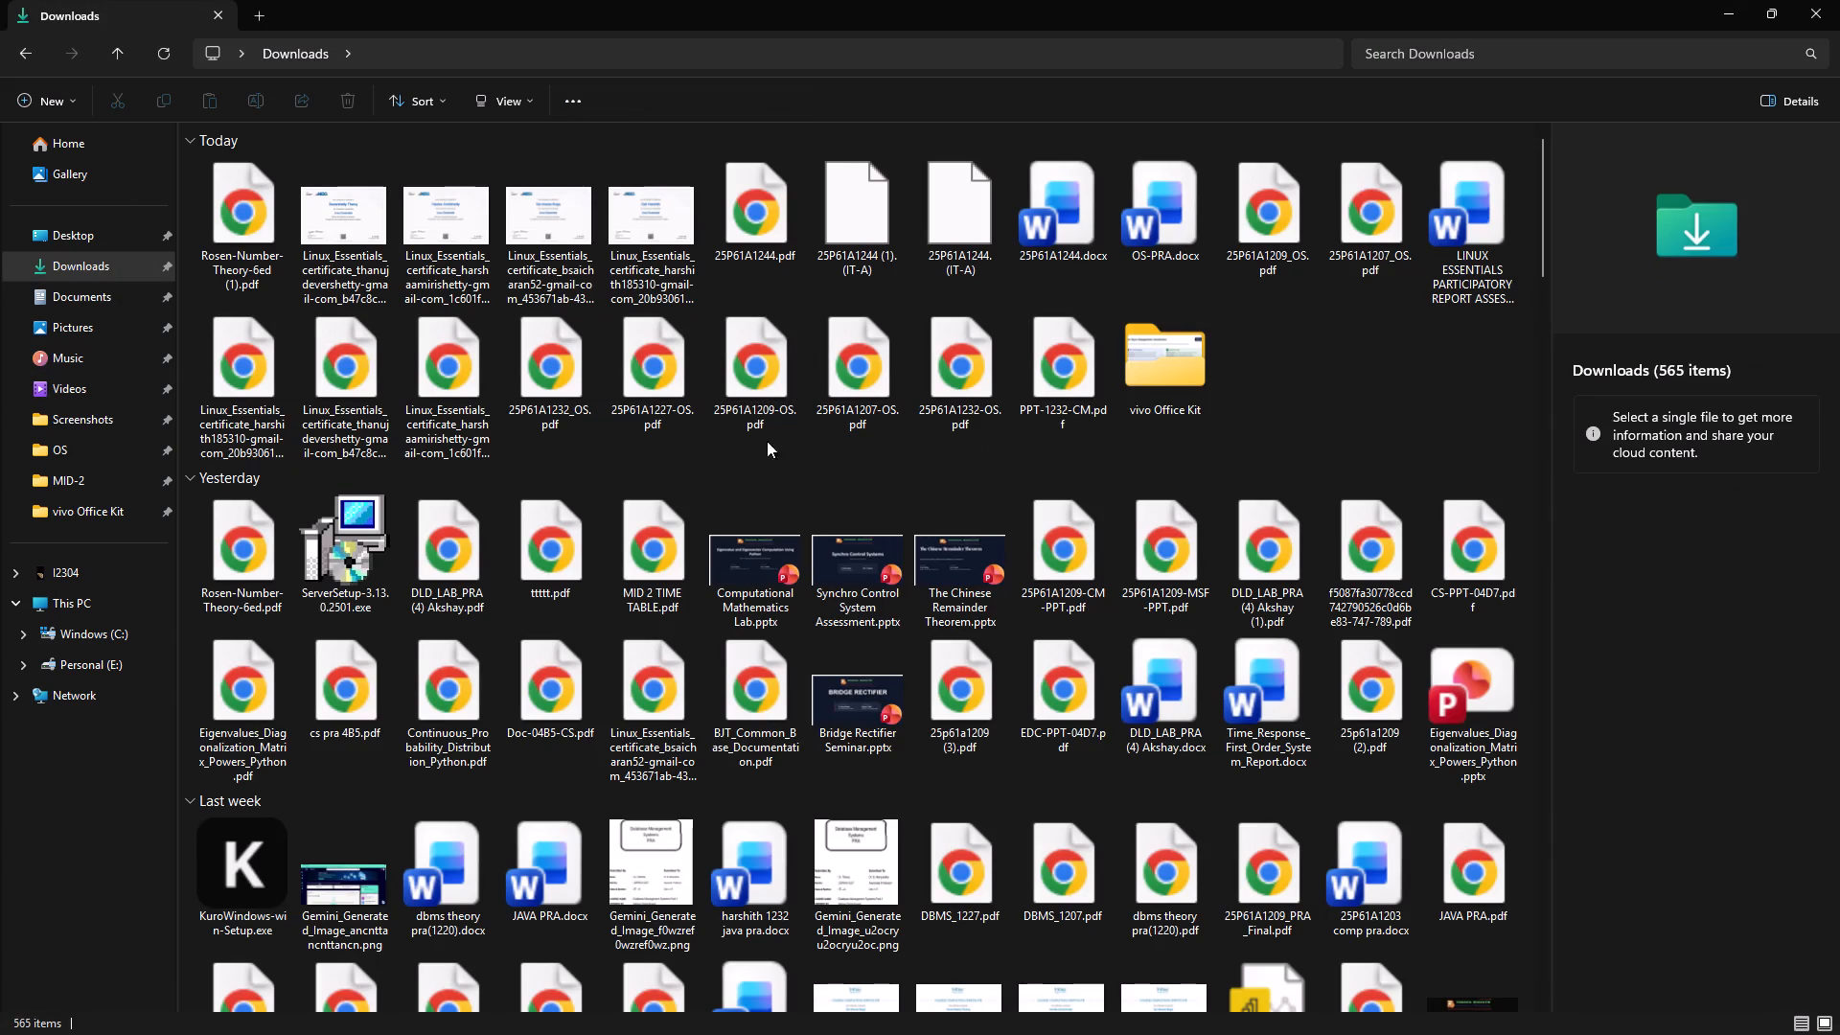
click(635, 372)
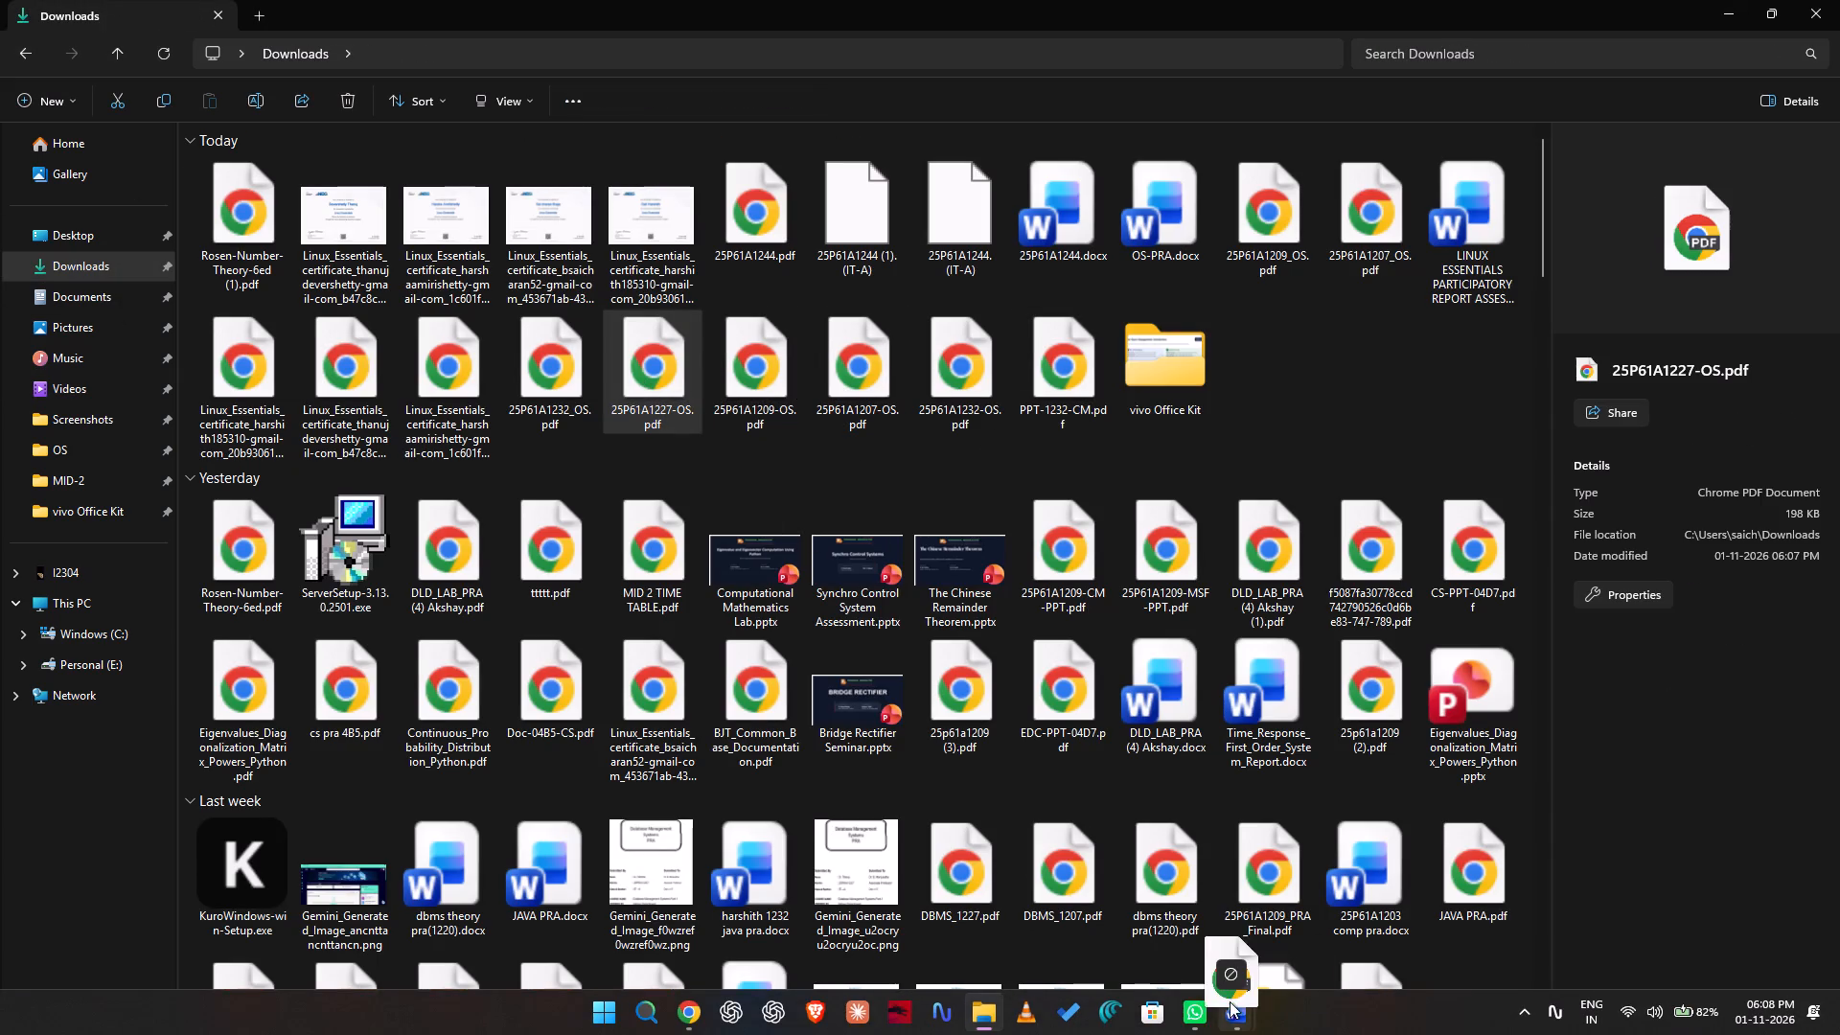
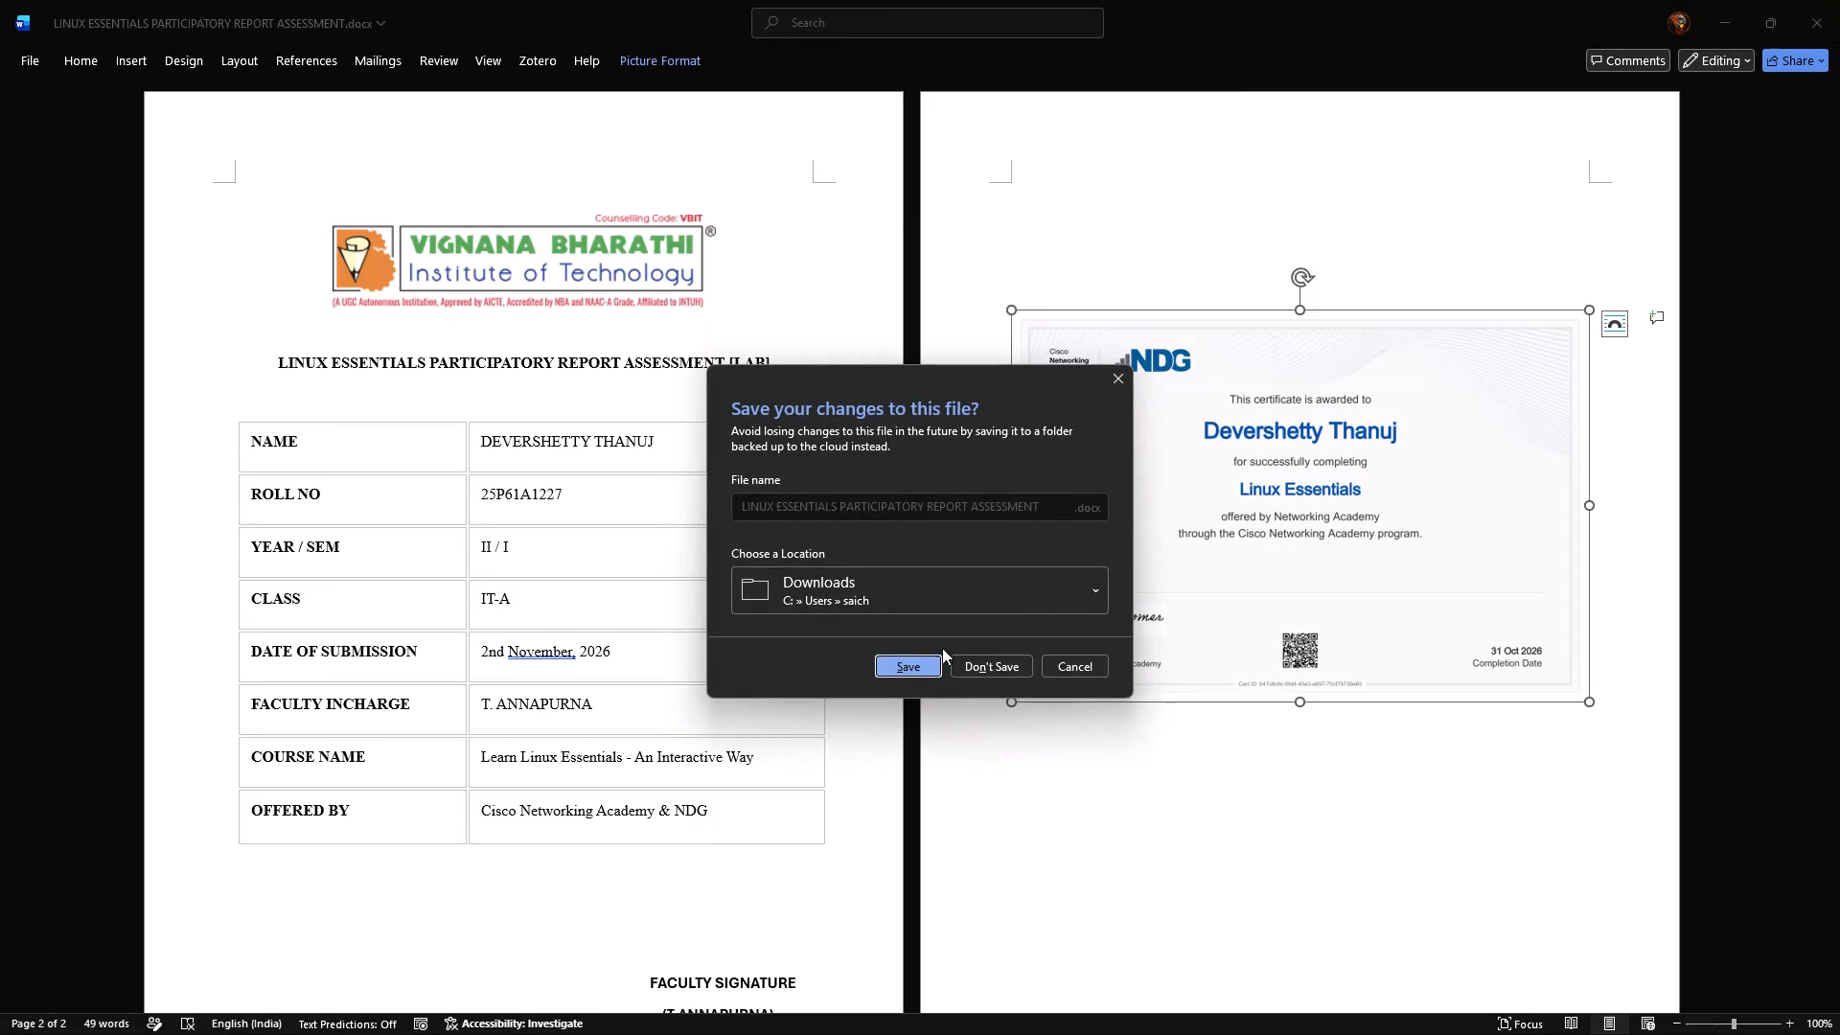
Save the changes to the Linux Essentials report in Downloads as it closes.
click(920, 669)
Replace the student name on the Operating Systems Theory PRA cover page with the copied name of the current student.
scroll(609, 811, down, 1)
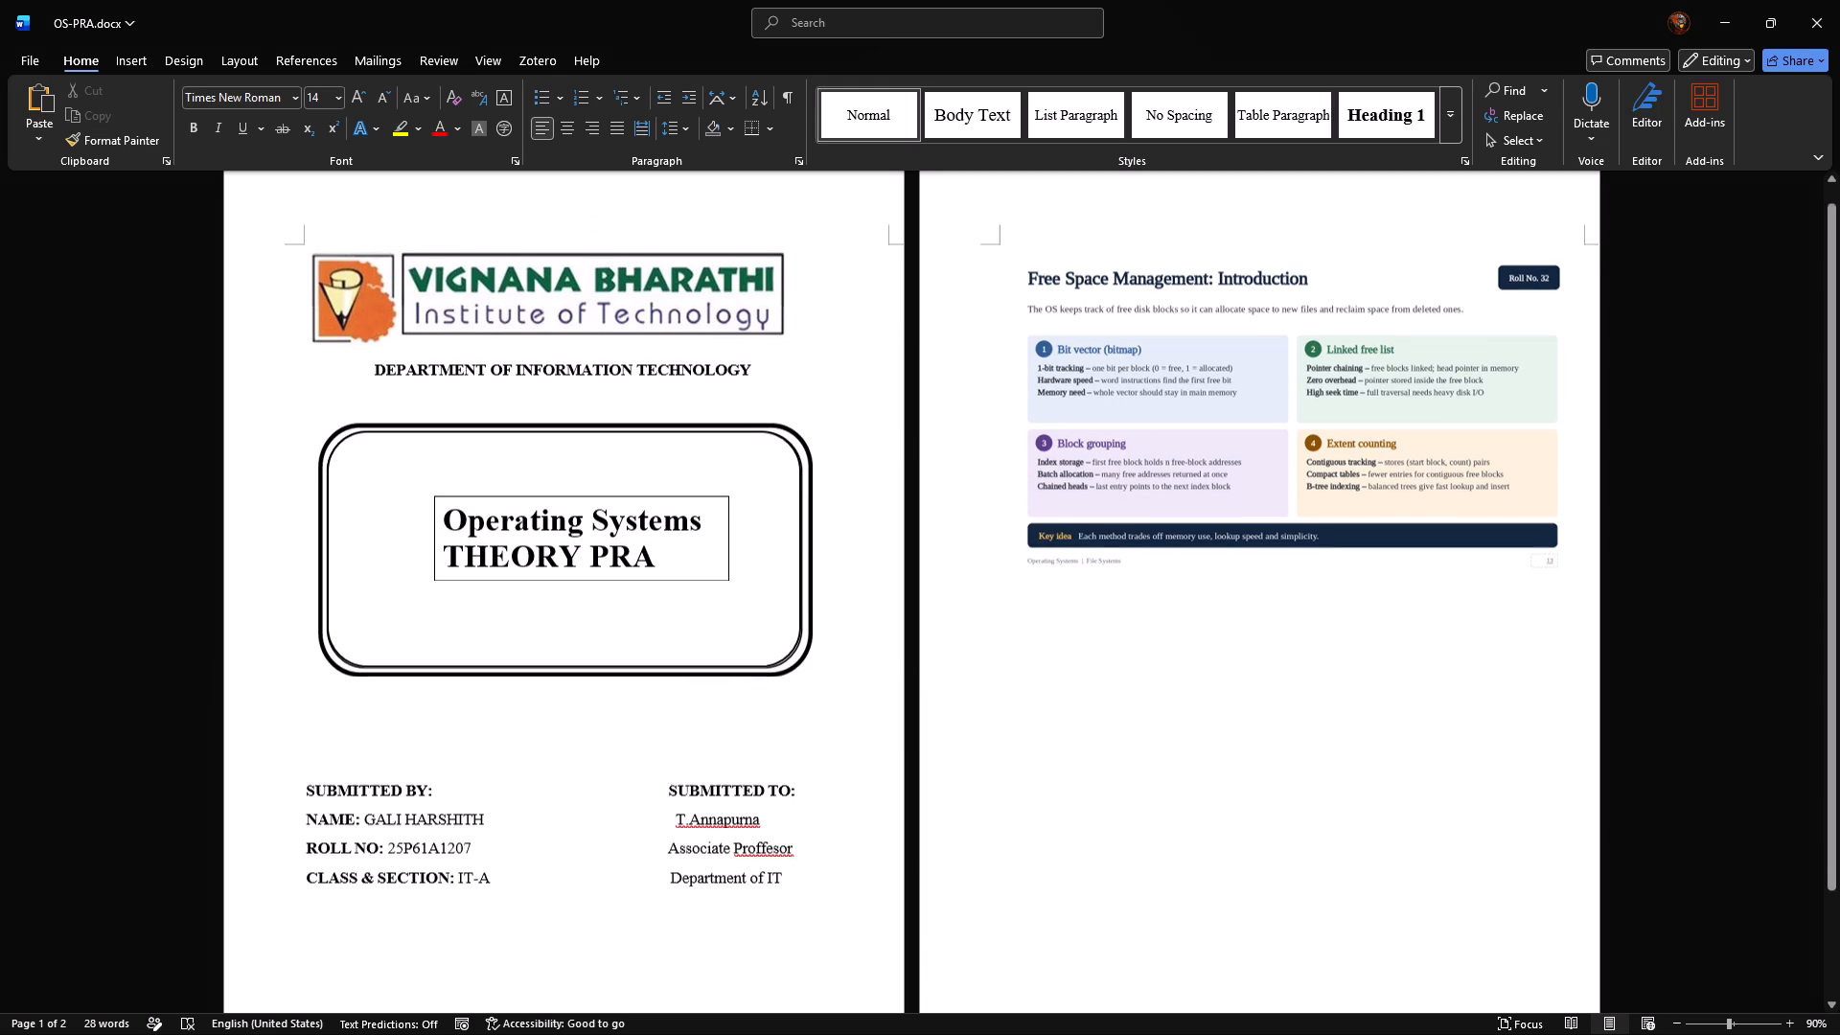
click(478, 795)
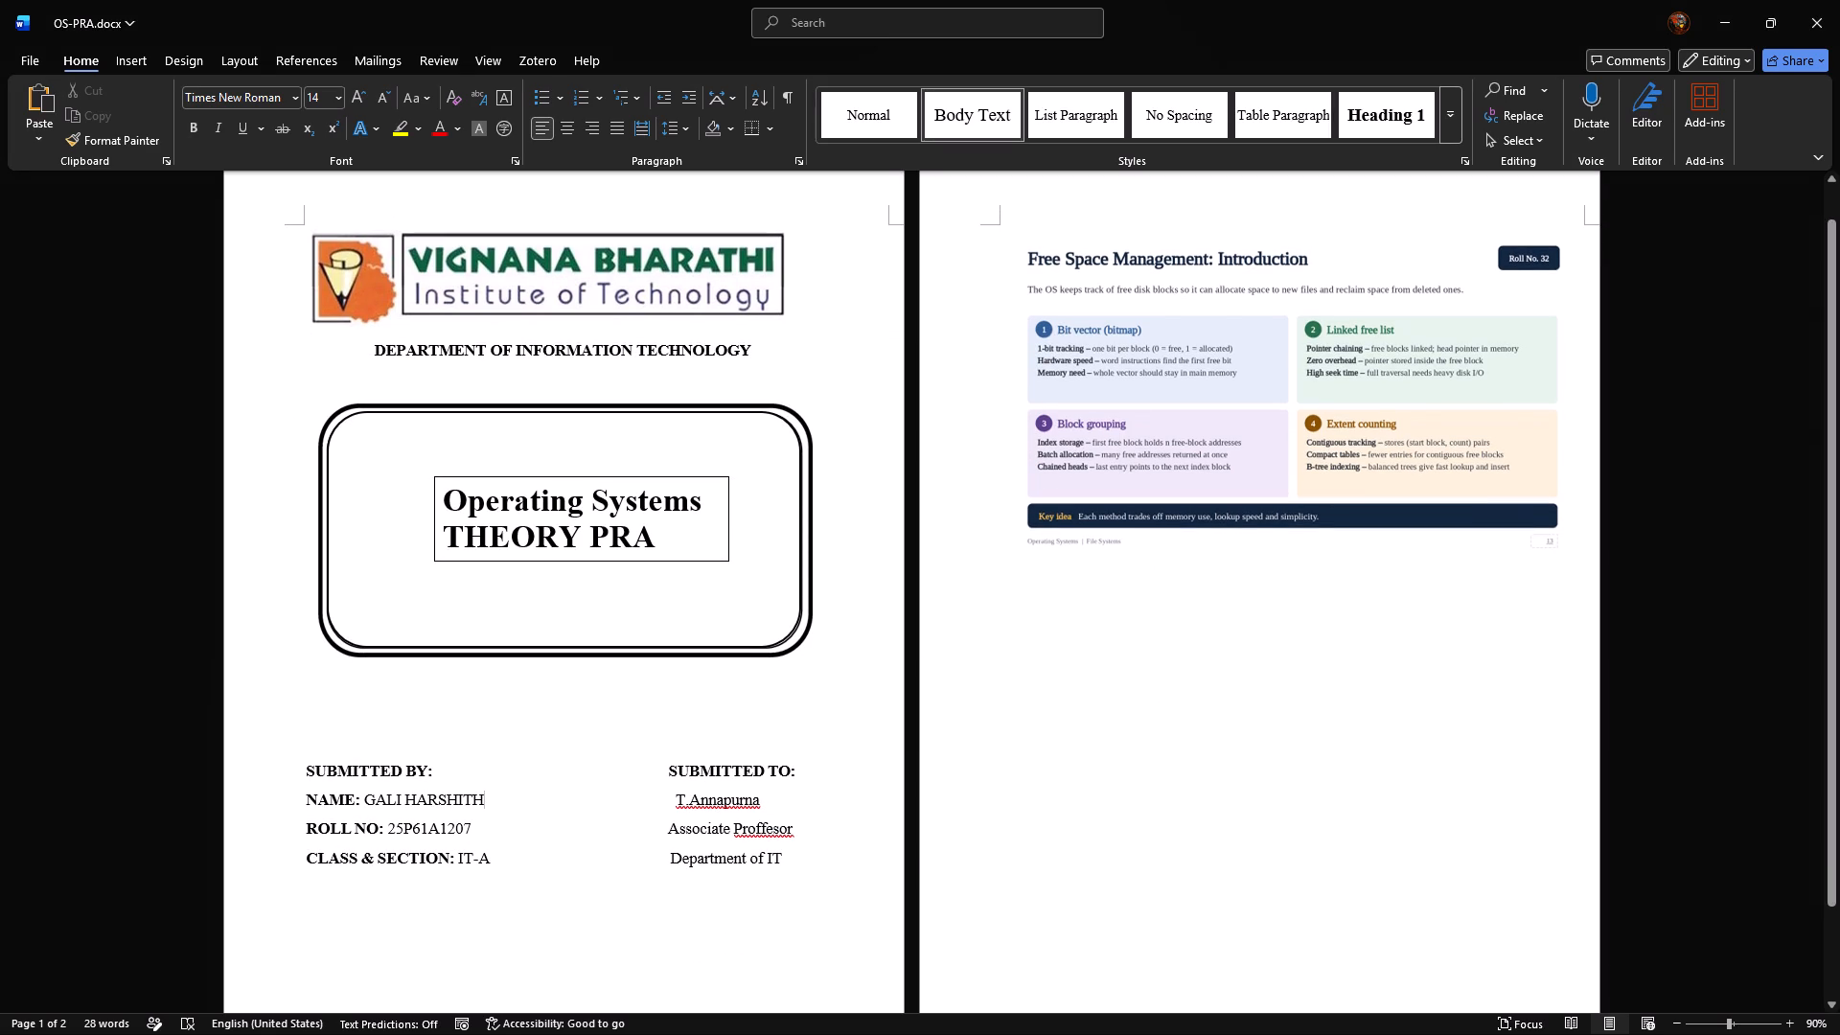
key(BackSpace)
key(BackSpace)
key(BackSpace)
key(BackSpace)
key(BackSpace)
key(BackSpace)
key(BackSpace)
key(BackSpace)
key(BackSpace)
key(BackSpace)
key(BackSpace)
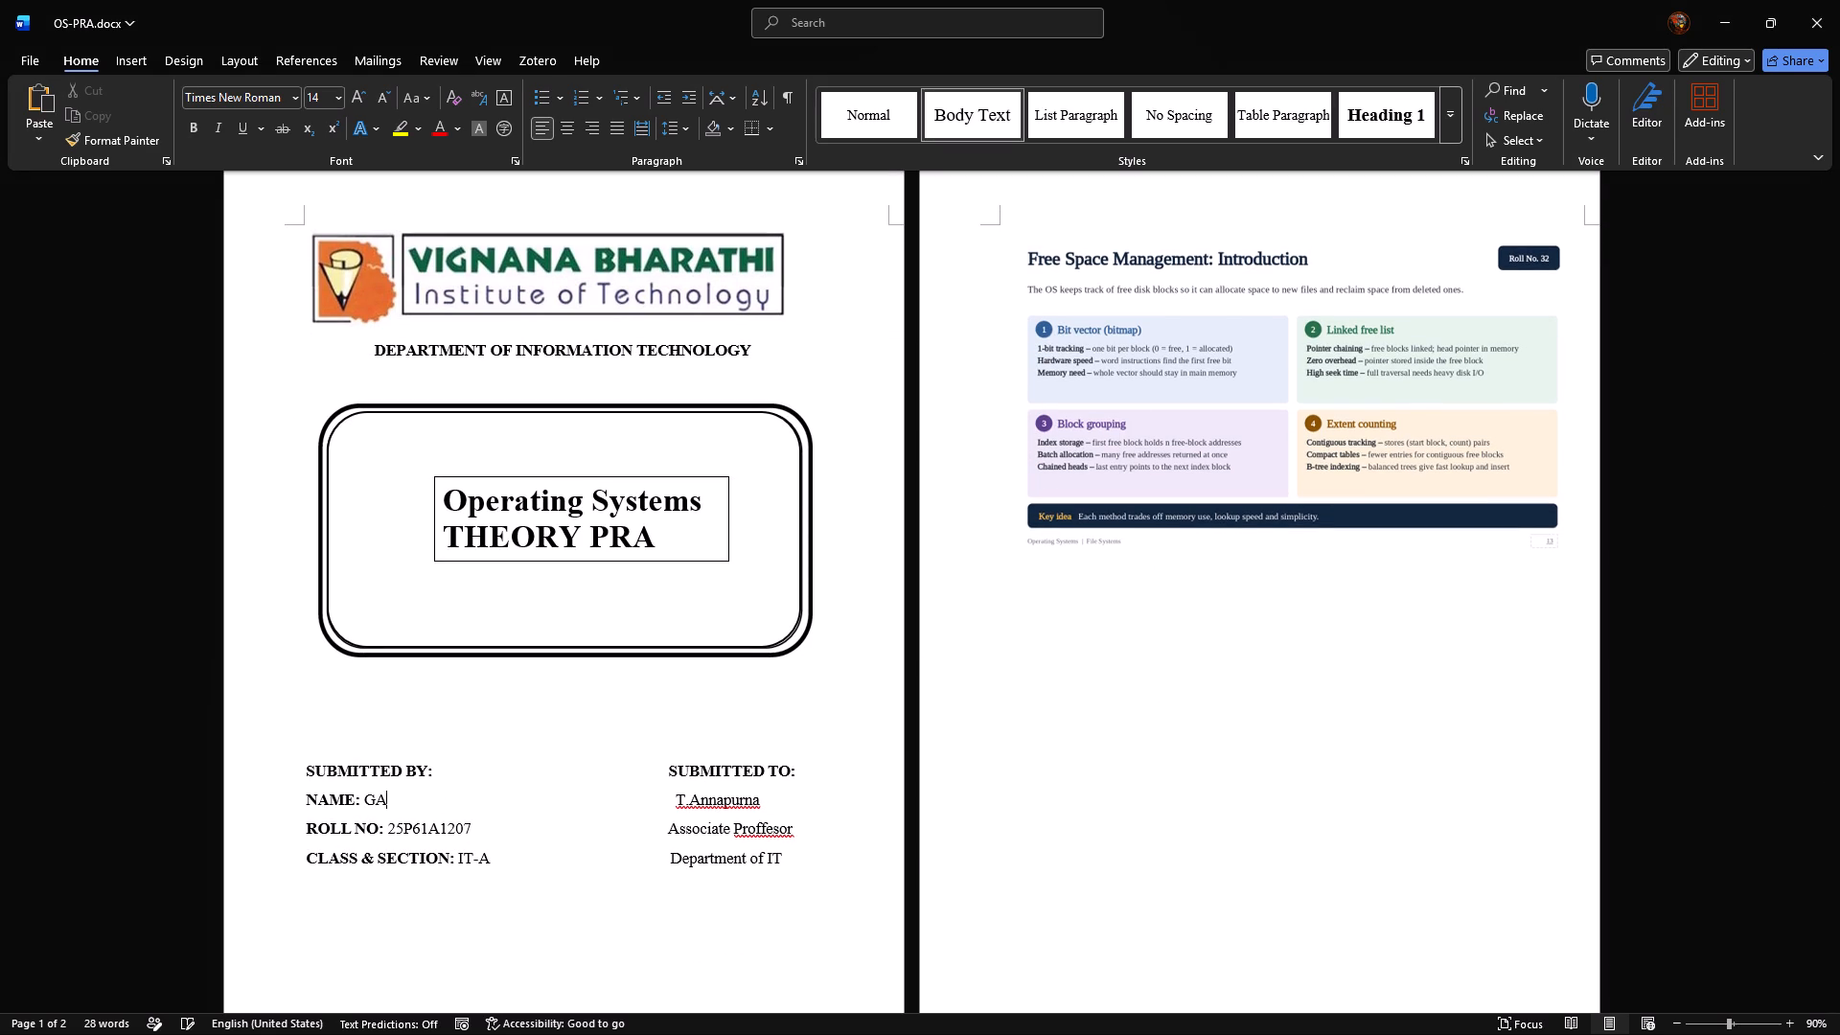
key(BackSpace)
key(BackSpace)
key(ctrl+v)
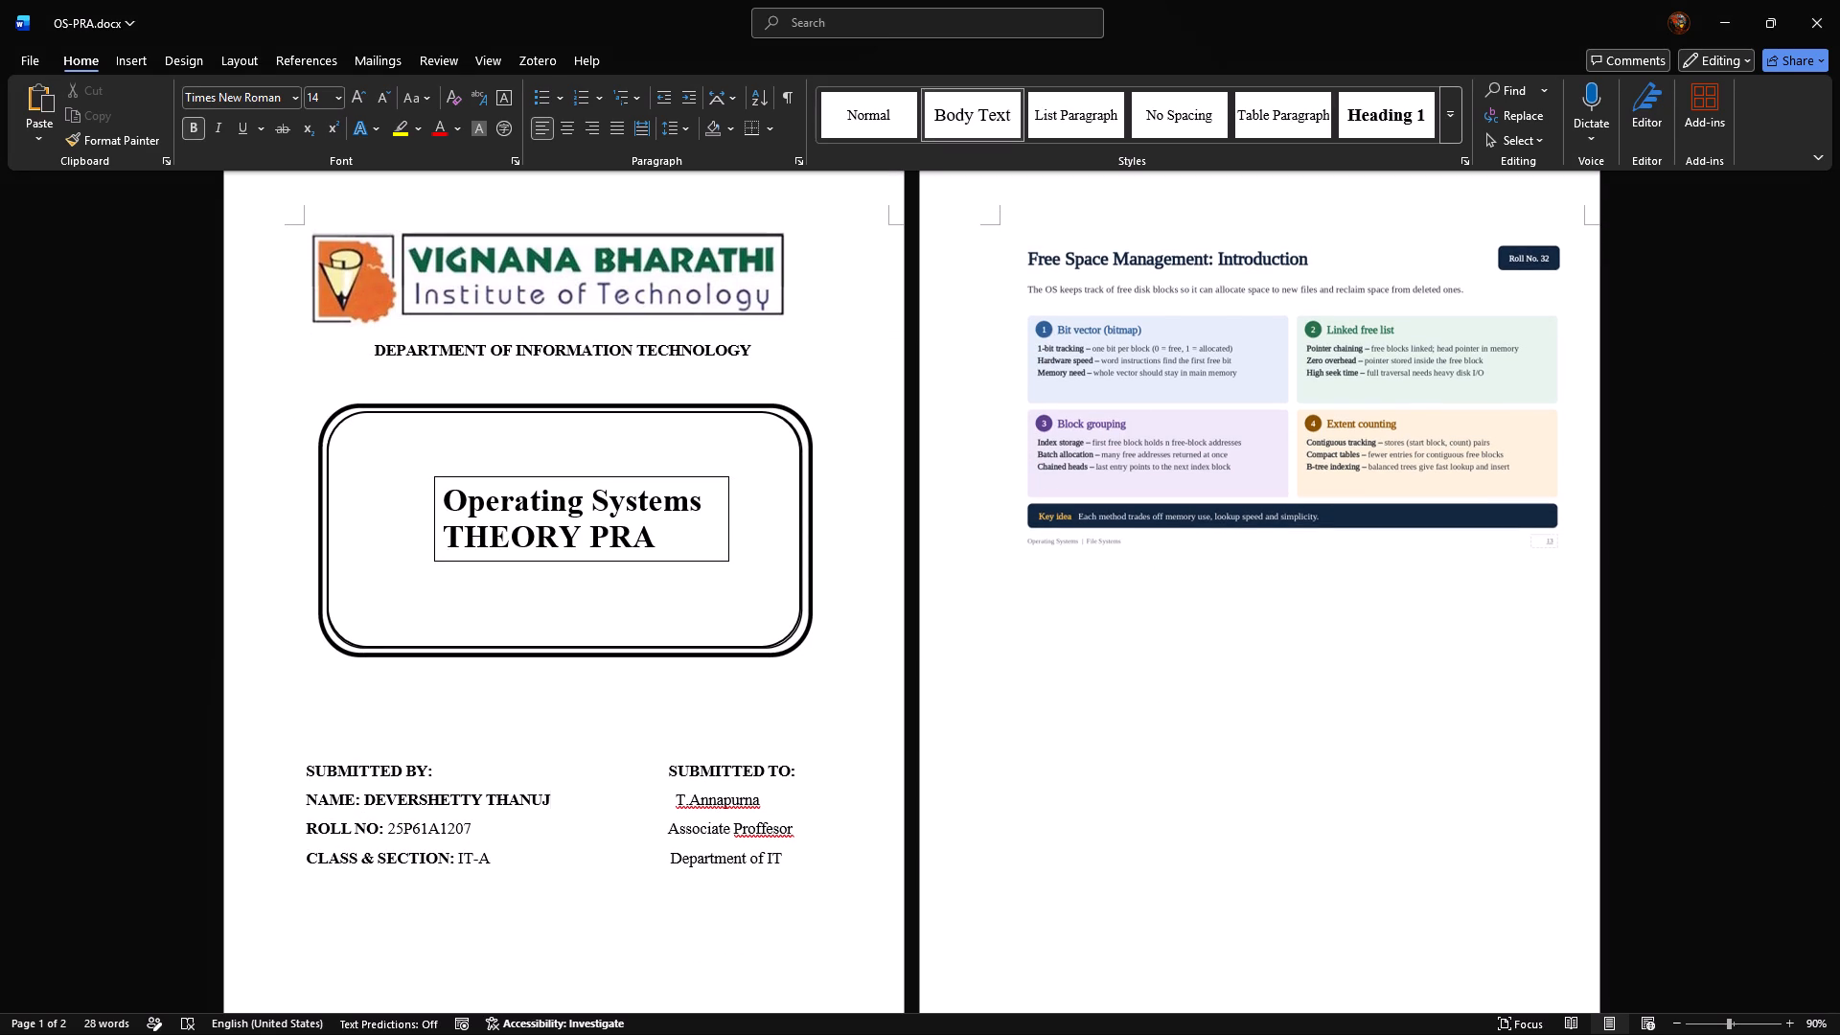
Remove bold formatting from the pasted student name, leaving the NAME label bold.
key(ctrl+shift+Left)
key(ctrl+shift+Left)
click(202, 132)
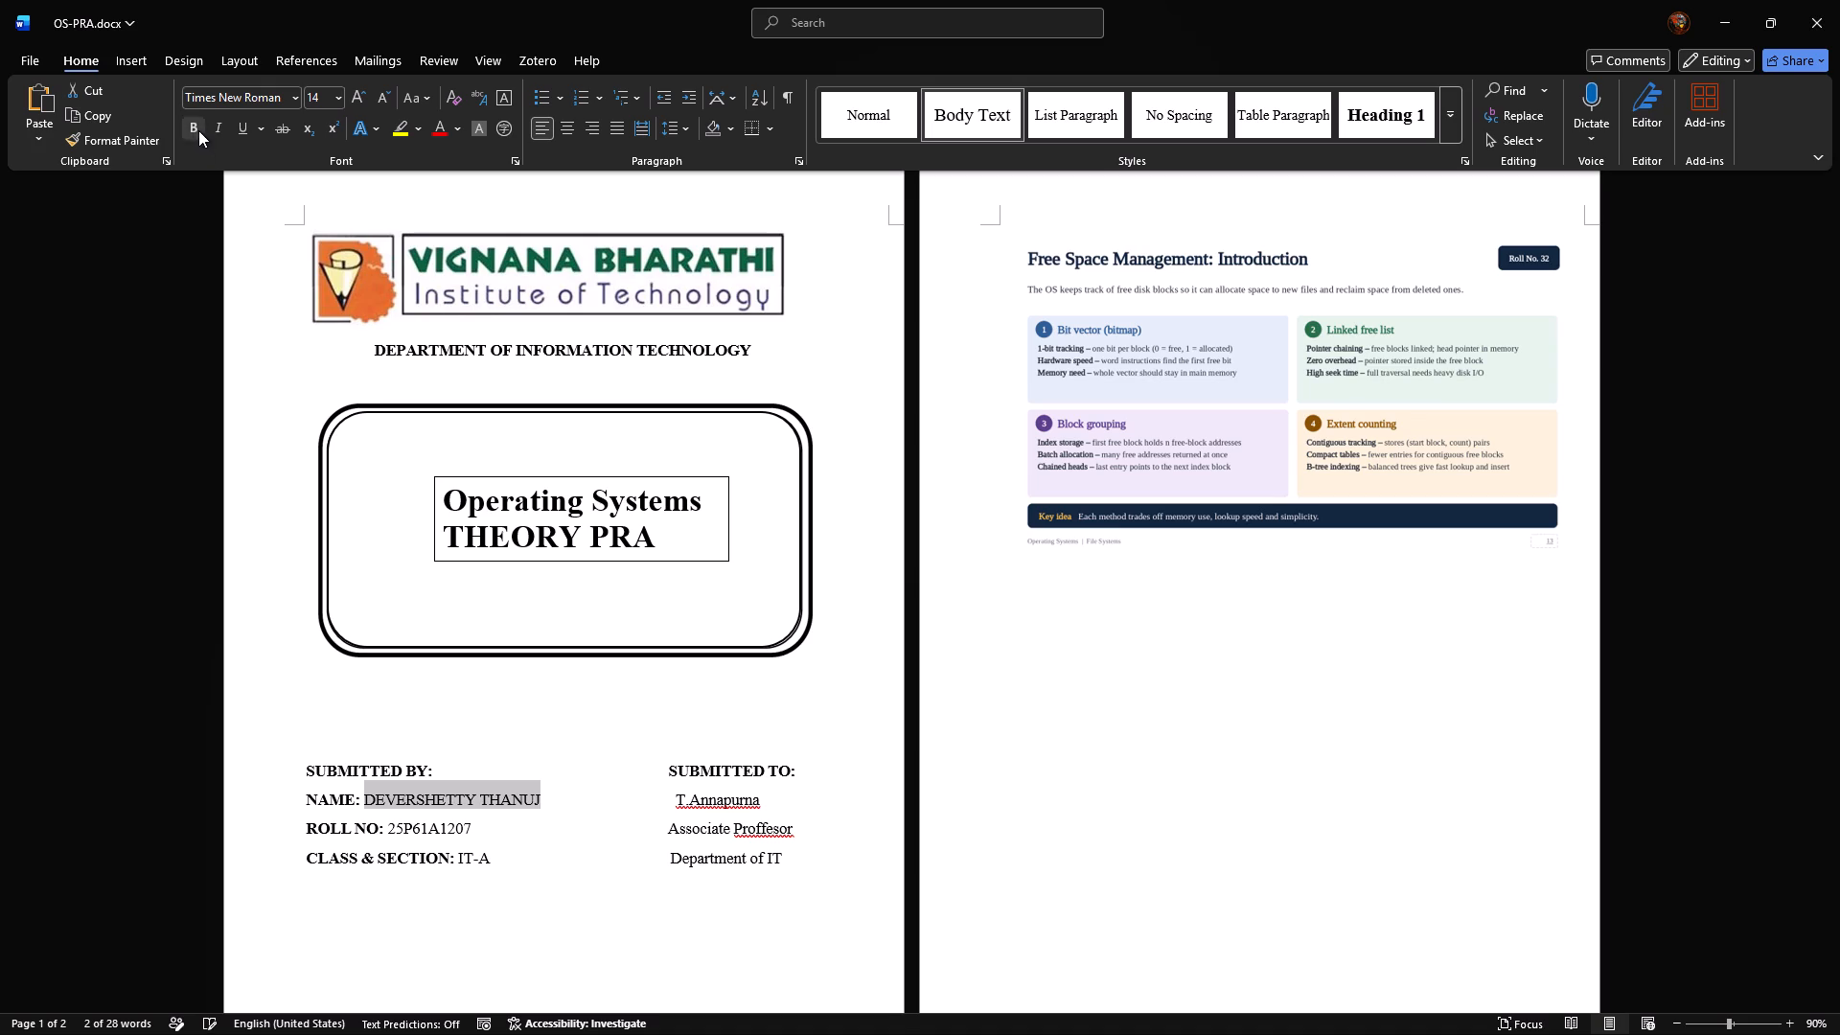
click(572, 785)
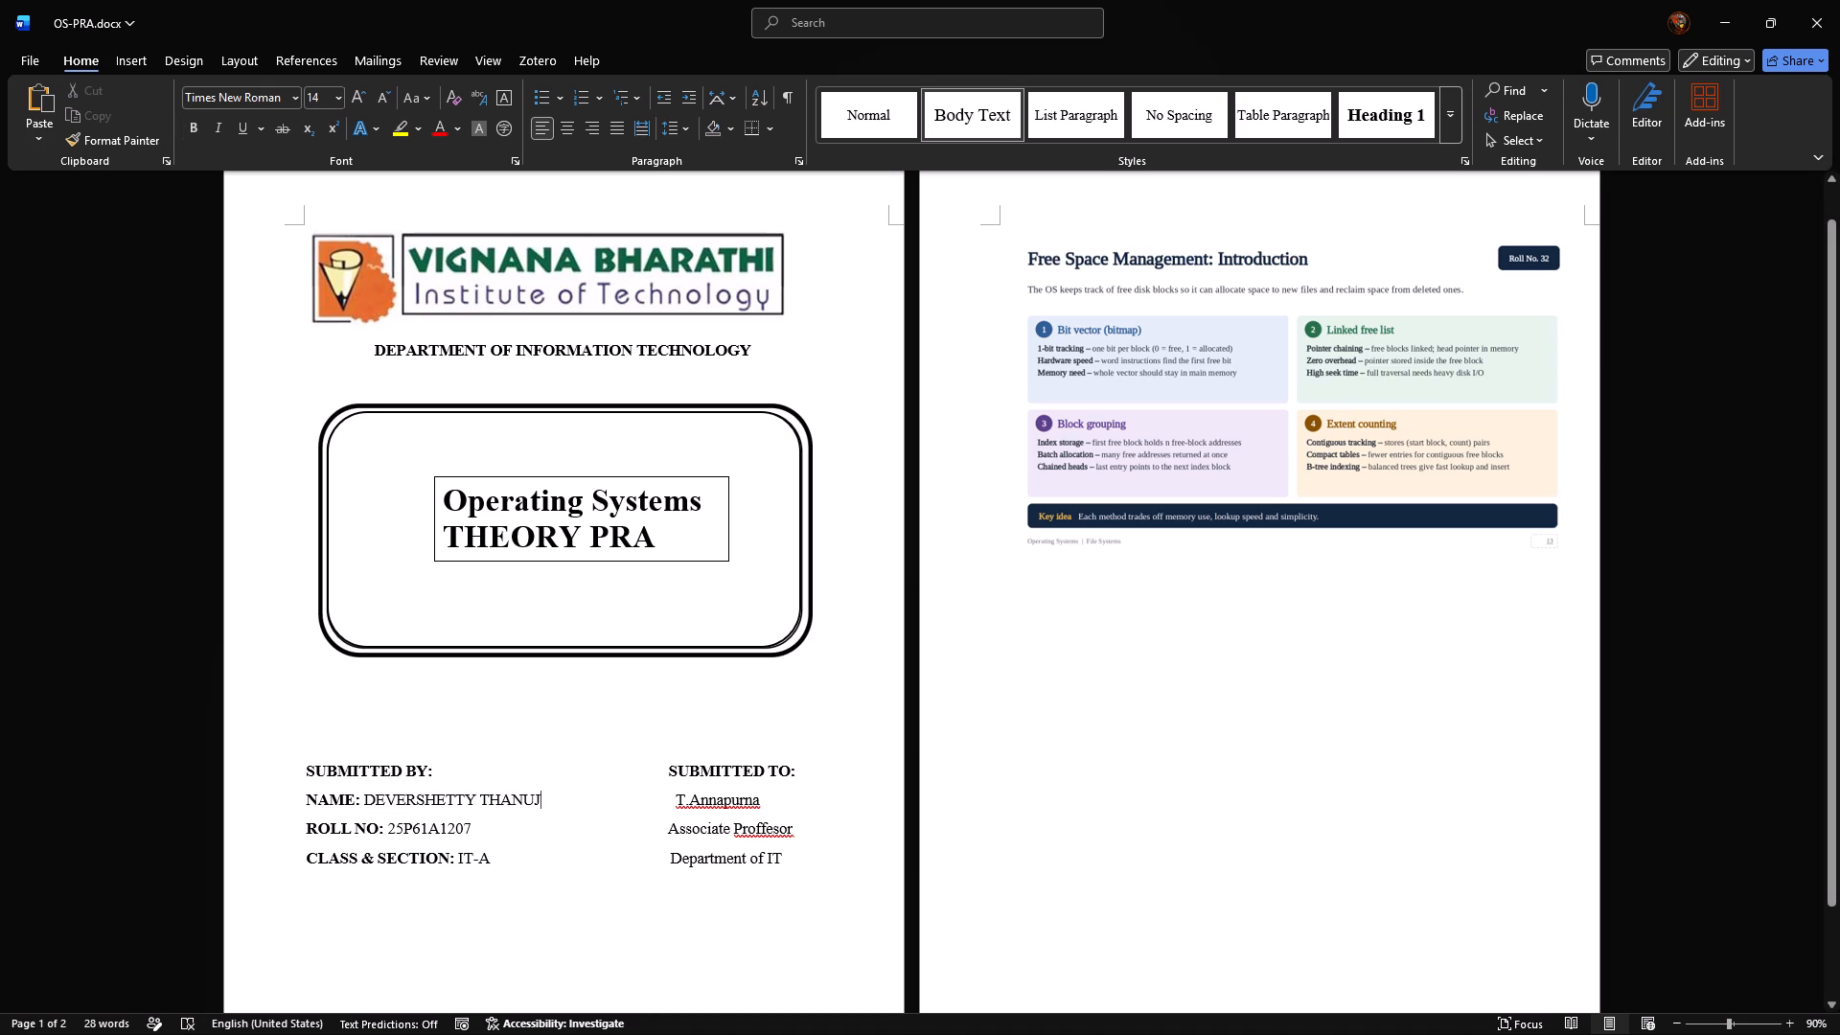
Open the roll number on the Operating Systems PRA cover page for editing.
double_click(474, 826)
key(Left)
key(Down)
Change the last two digits of the roll number on the Operating Systems PRA cover page to 27.
key(Up)
key(BackSpace)
key(BackSpace)
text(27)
Replace the Free Space Management slide image on page 2 with the received Indexed Allocation image for Roll No. 27.
double_click(1240, 362)
key(Delete)
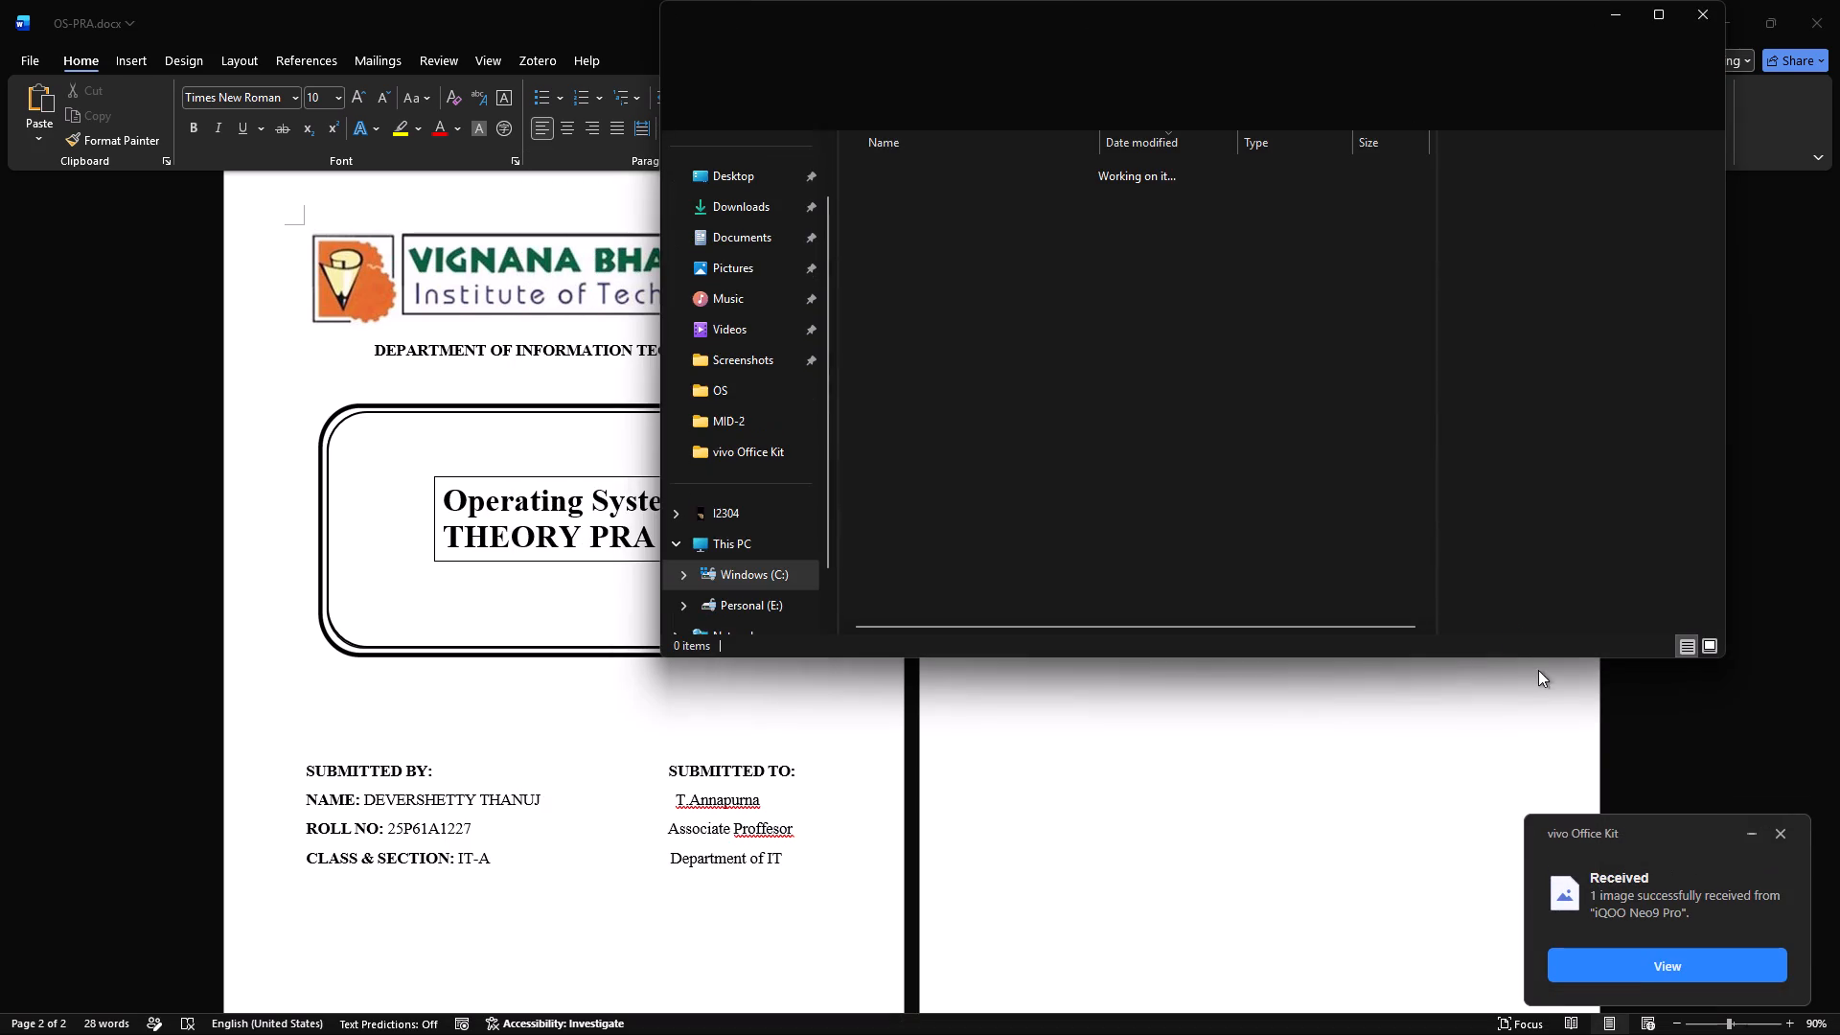
drag(927, 195, 1290, 483)
key(alt+Tab)
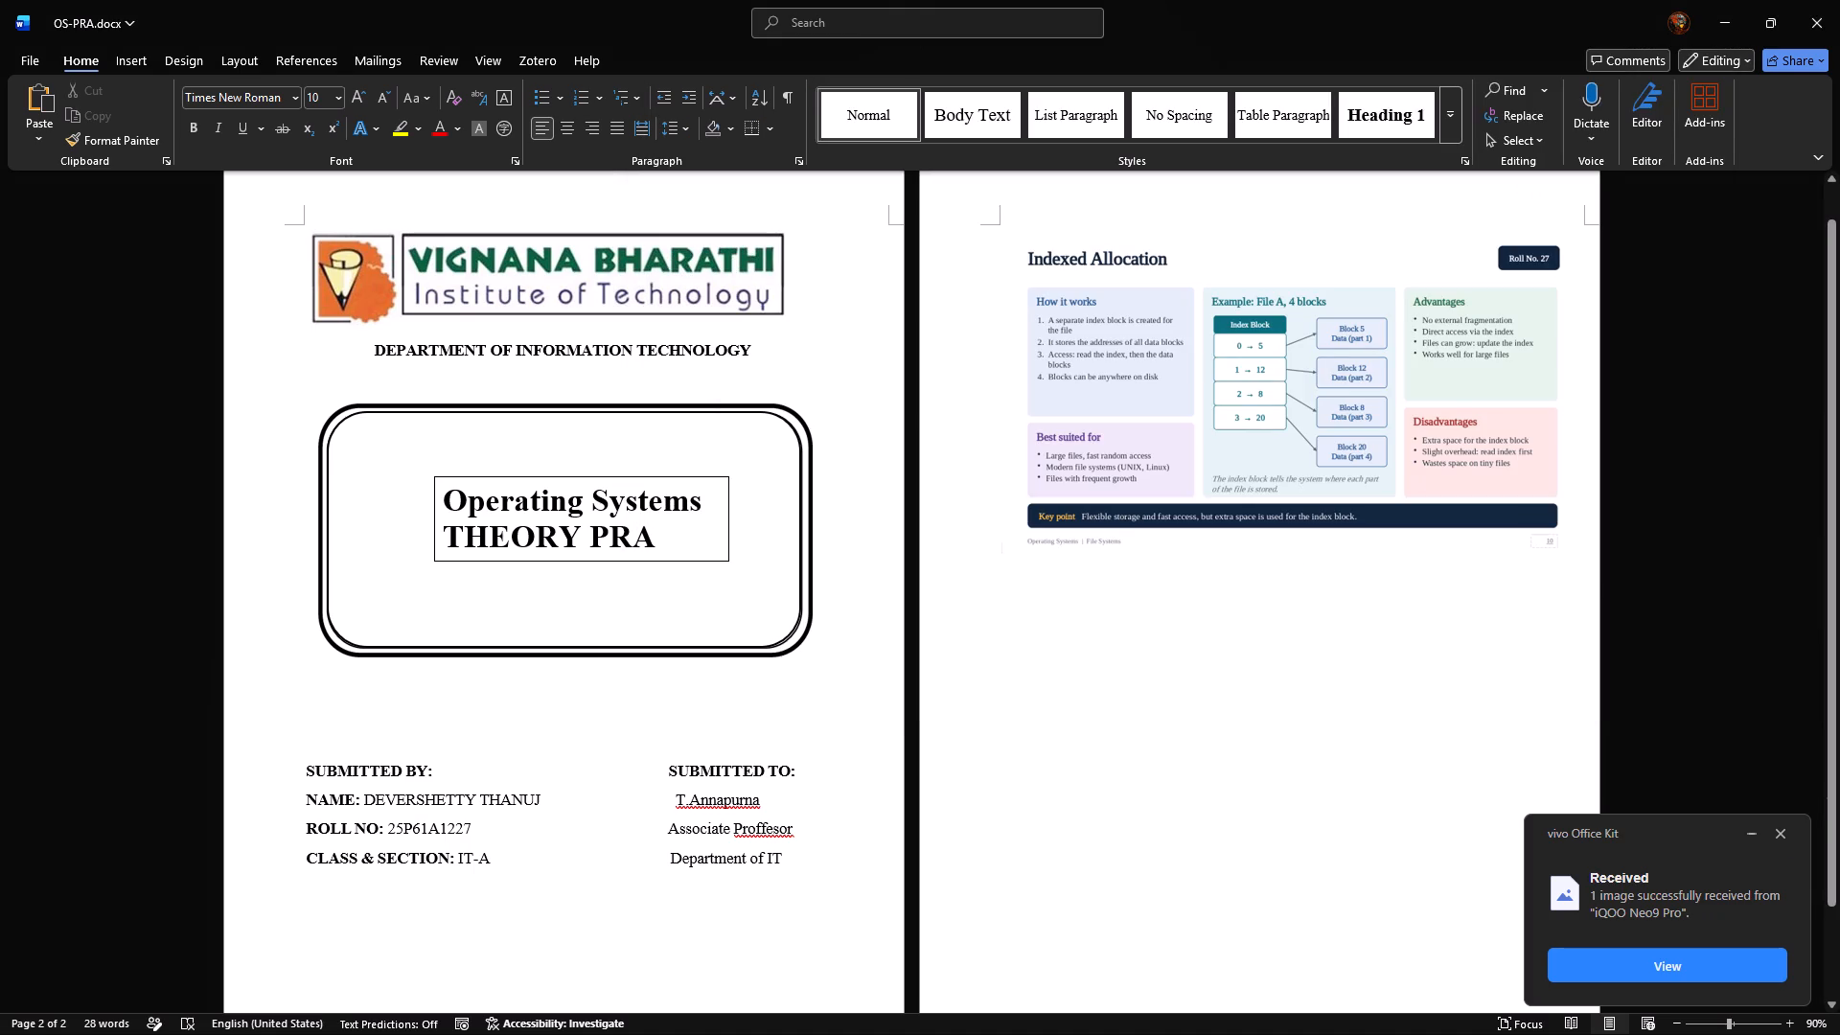
click(15, 54)
click(56, 422)
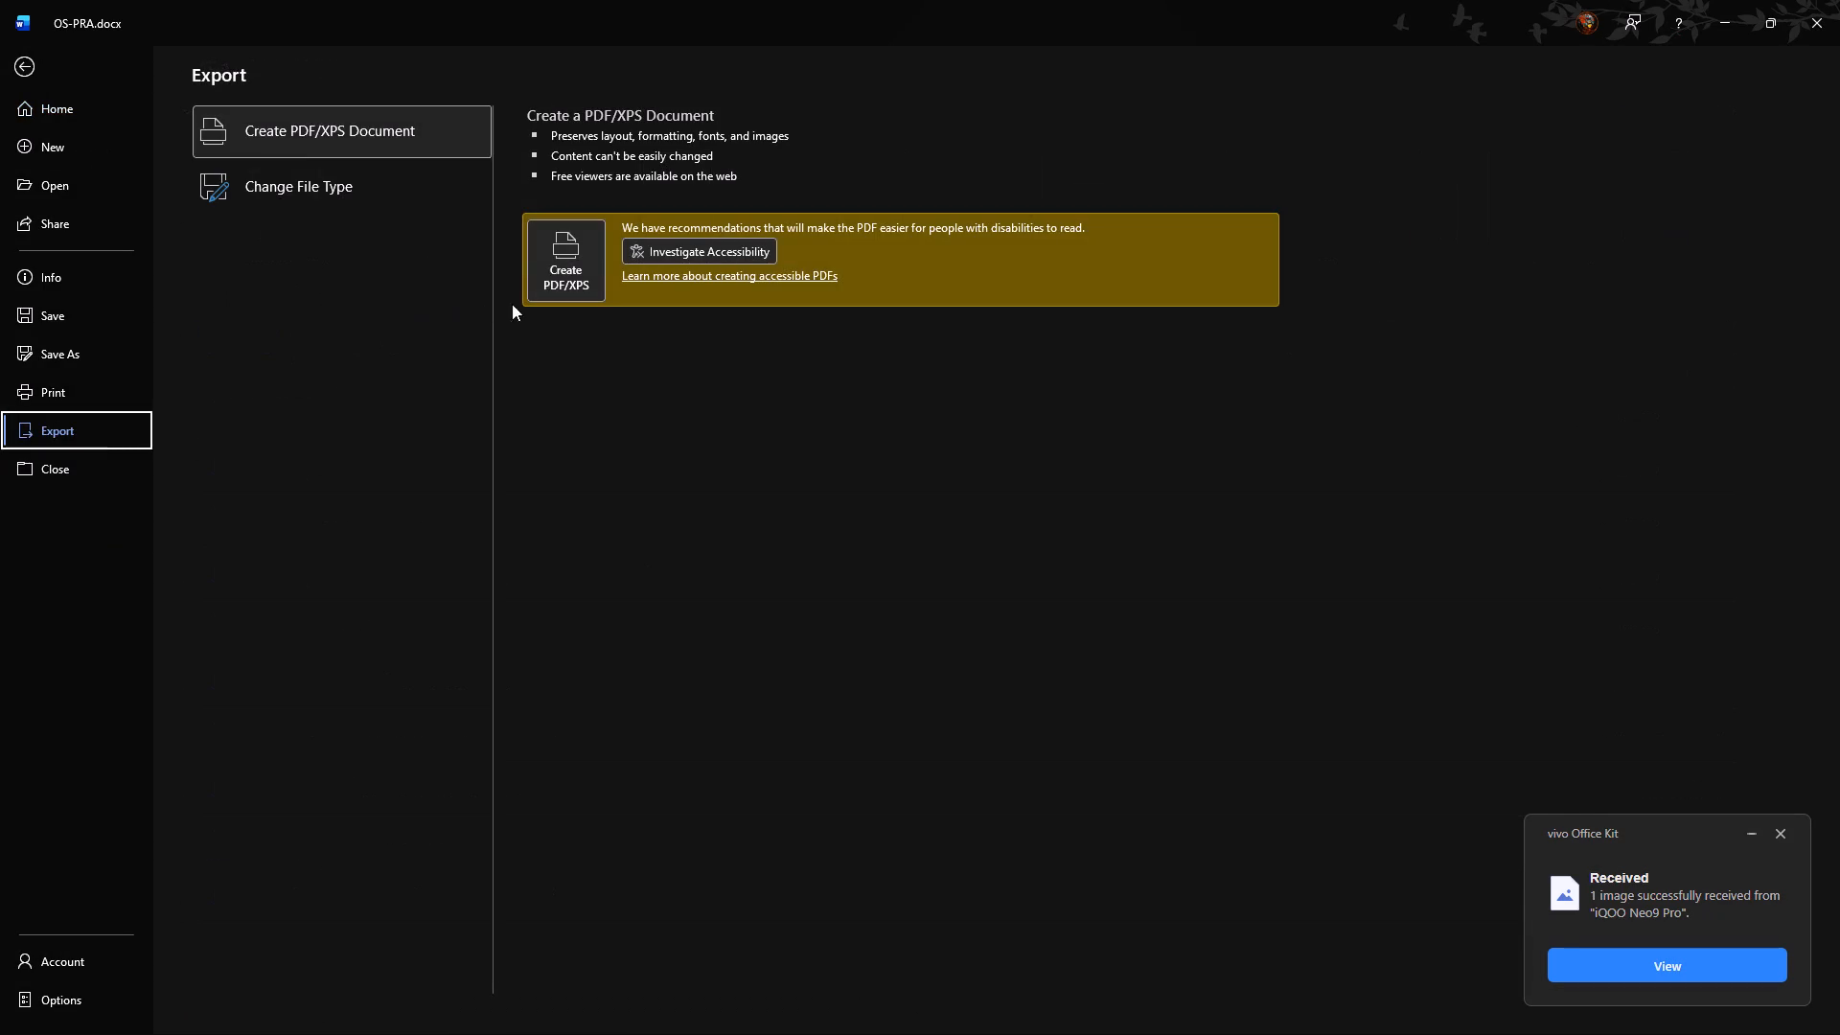